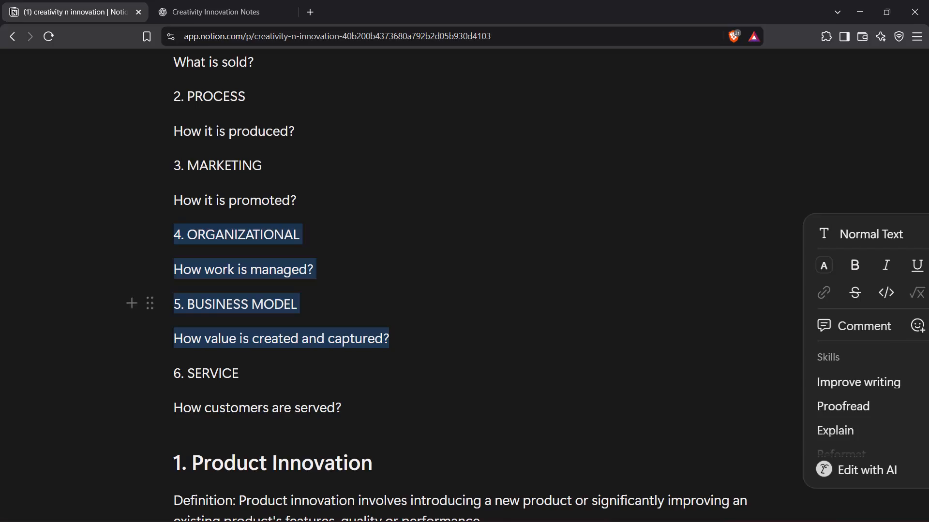
Clear the text selection and review the notes' Functional Types of Business Innovation section, including the Six types flowchart.
scroll(597, 305, up, 2)
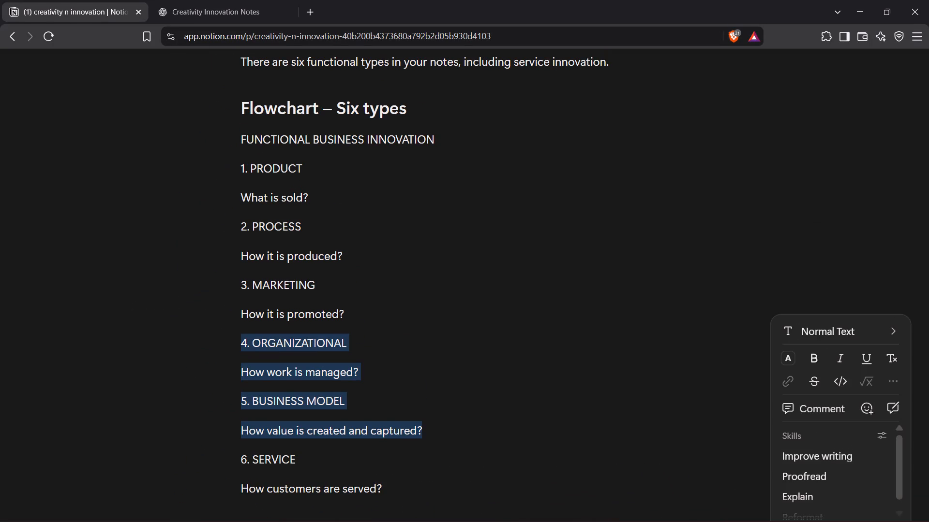
click(597, 305)
scroll(597, 305, up, 1)
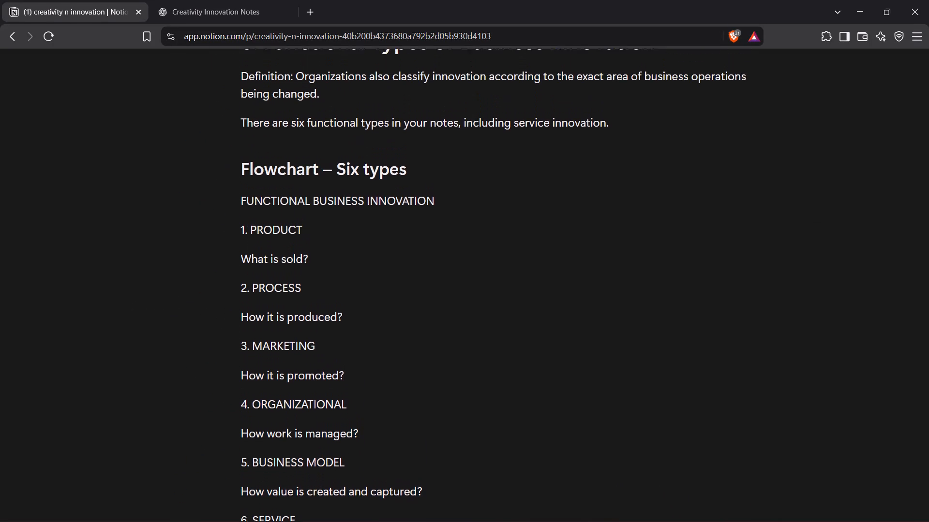
scroll(597, 305, up, 1)
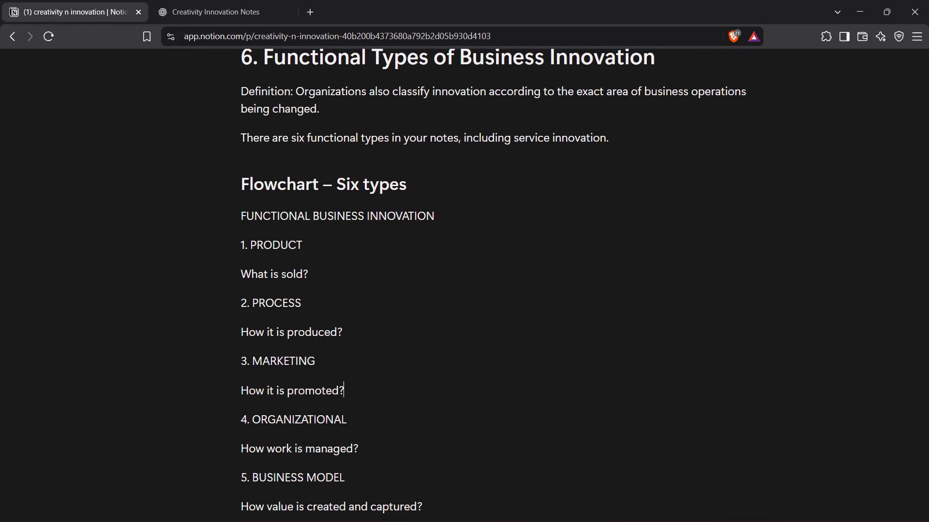
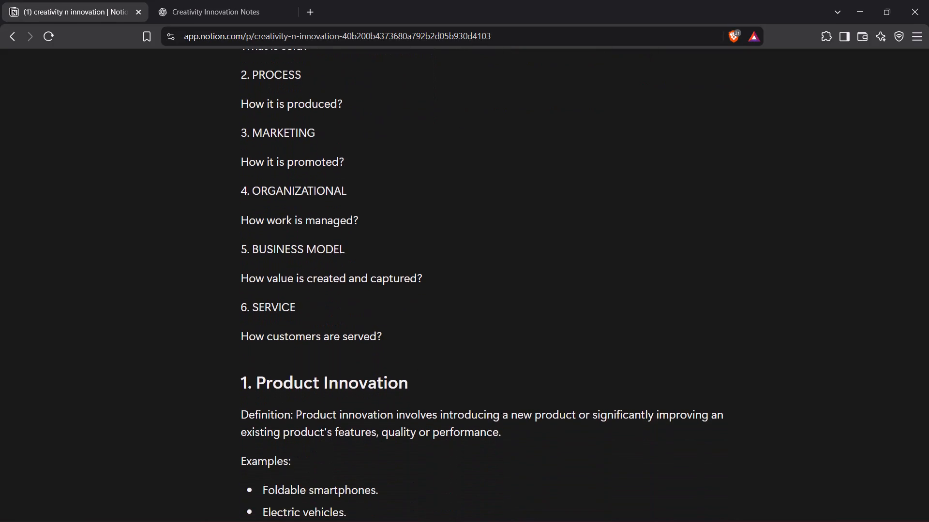
Read the Product Innovation section of the notes, covering its definition, examples, benefit and memory trick.
scroll(597, 305, down, 1)
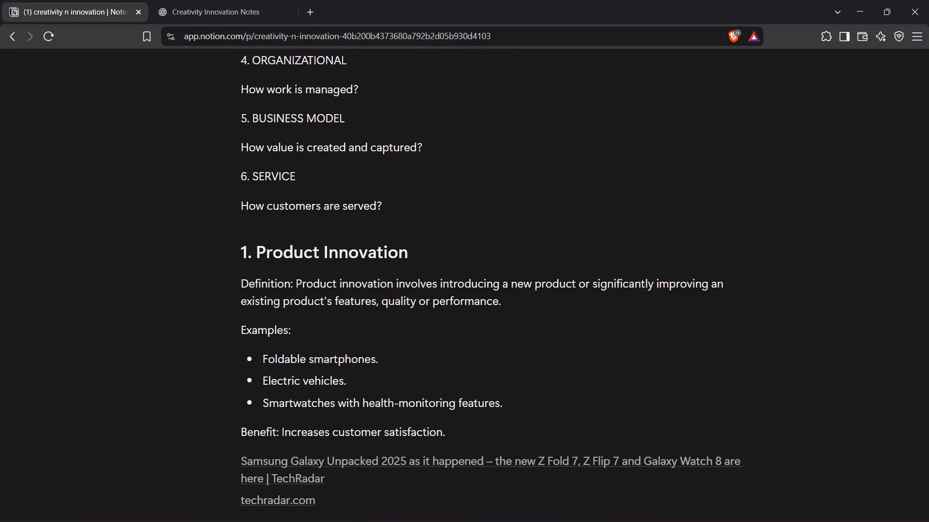
scroll(597, 305, down, 4)
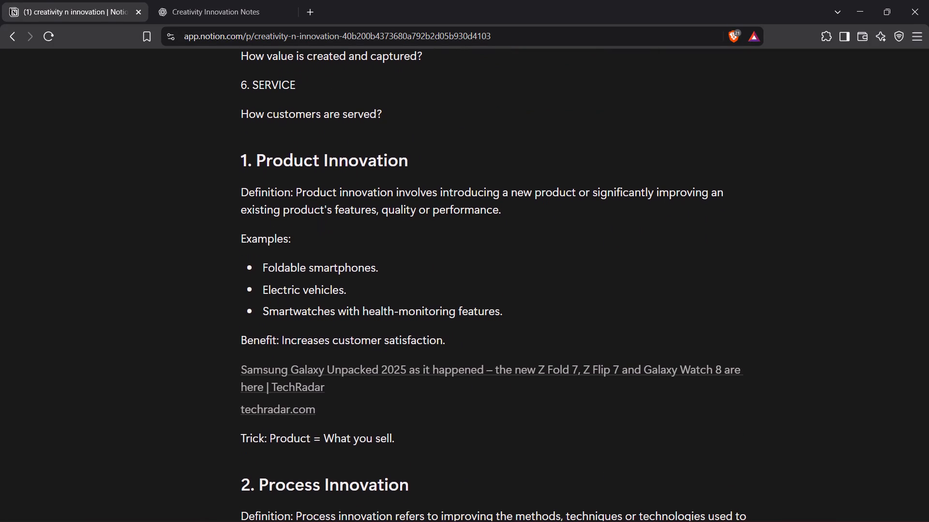
scroll(597, 305, down, 3)
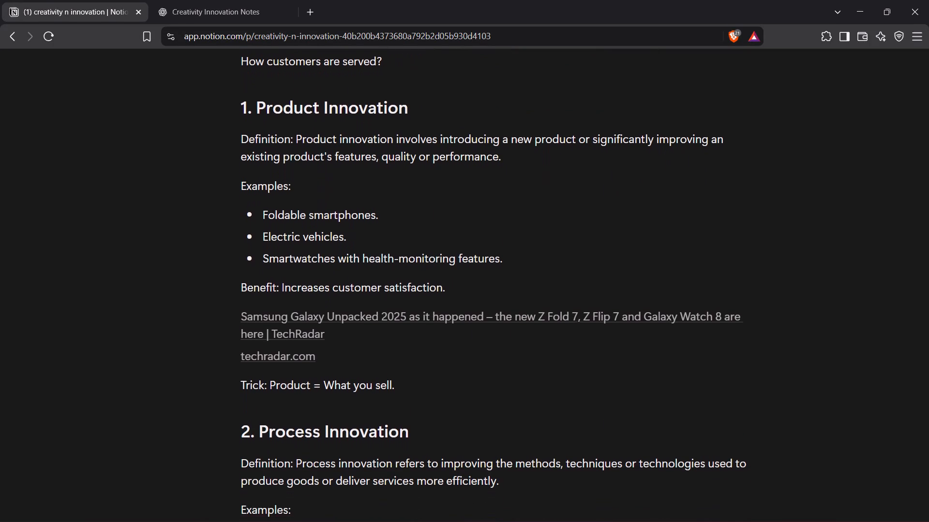
scroll(597, 305, down, 1)
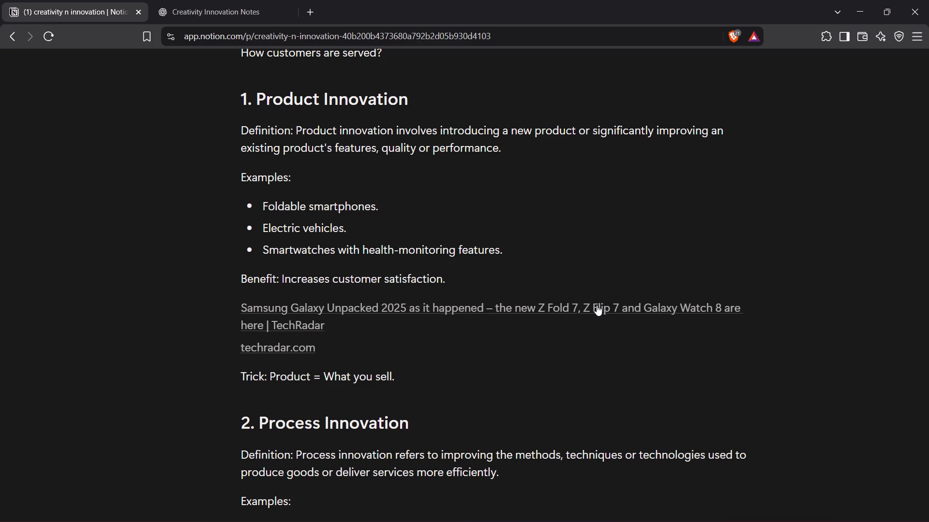
Read the Process, Marketing and Organizational Innovation sections, including their definitions, examples, benefits and memory tricks.
scroll(597, 305, down, 4)
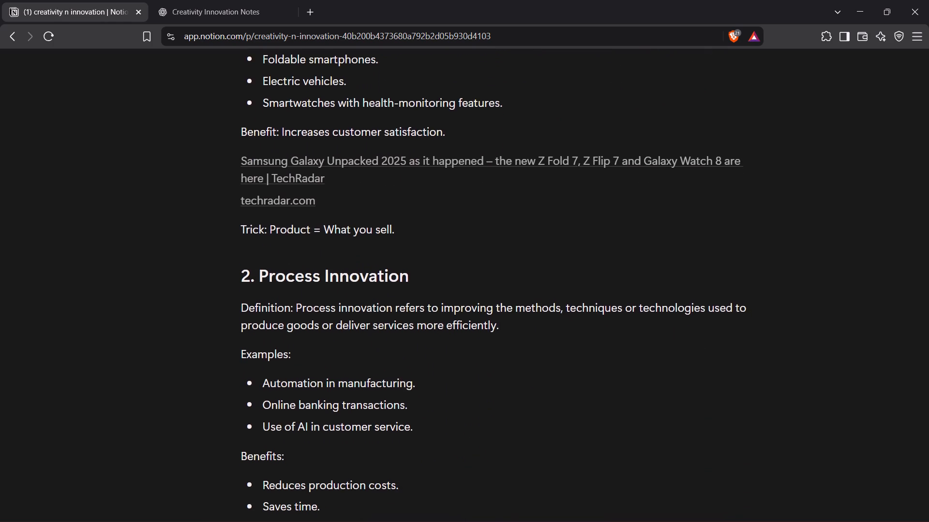
scroll(597, 305, down, 3)
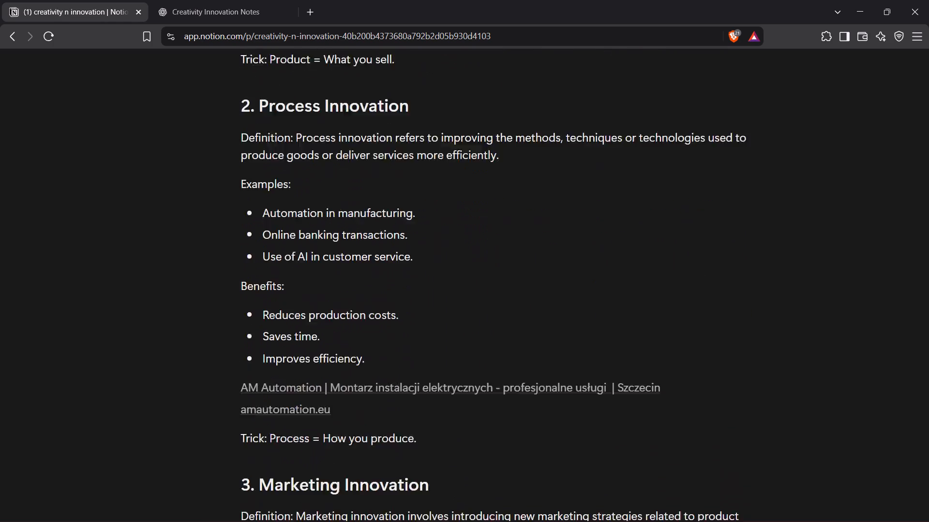
scroll(597, 305, down, 3)
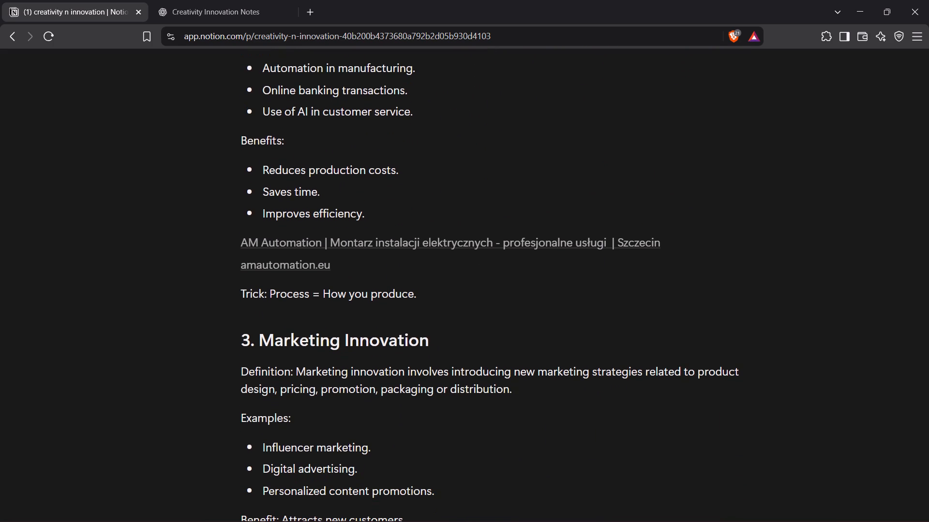
scroll(597, 305, down, 2)
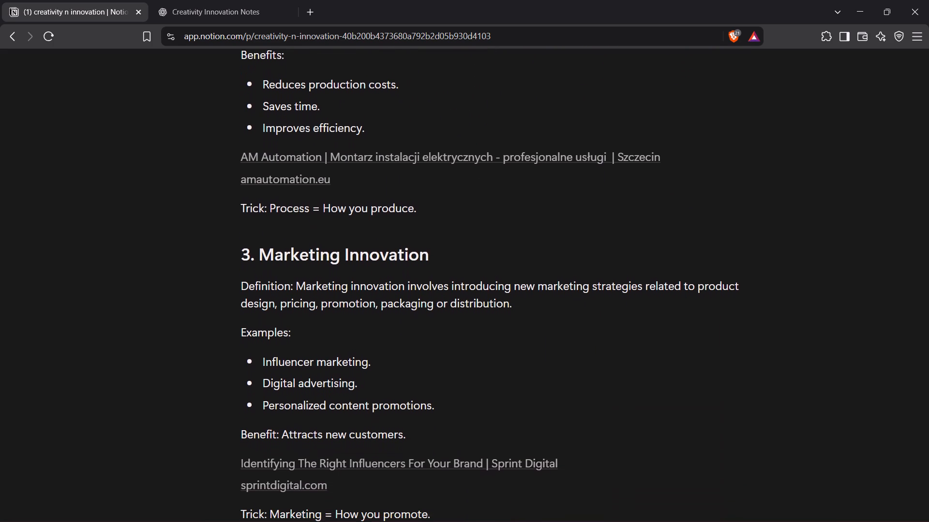
scroll(597, 305, down, 3)
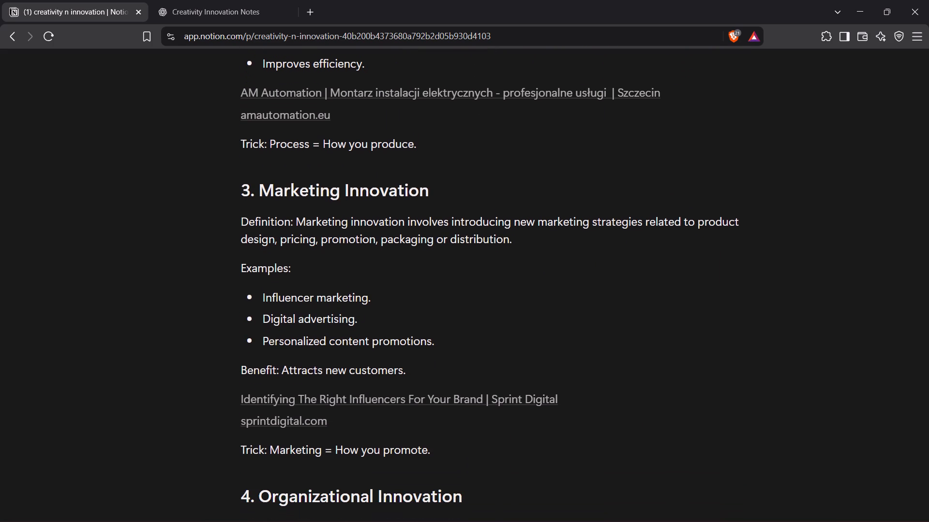
scroll(597, 305, down, 1)
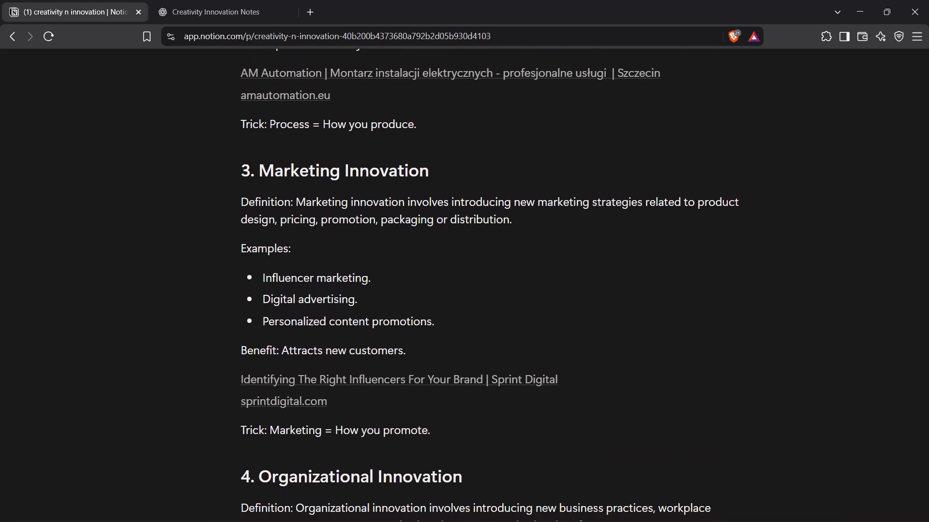
scroll(597, 305, down, 4)
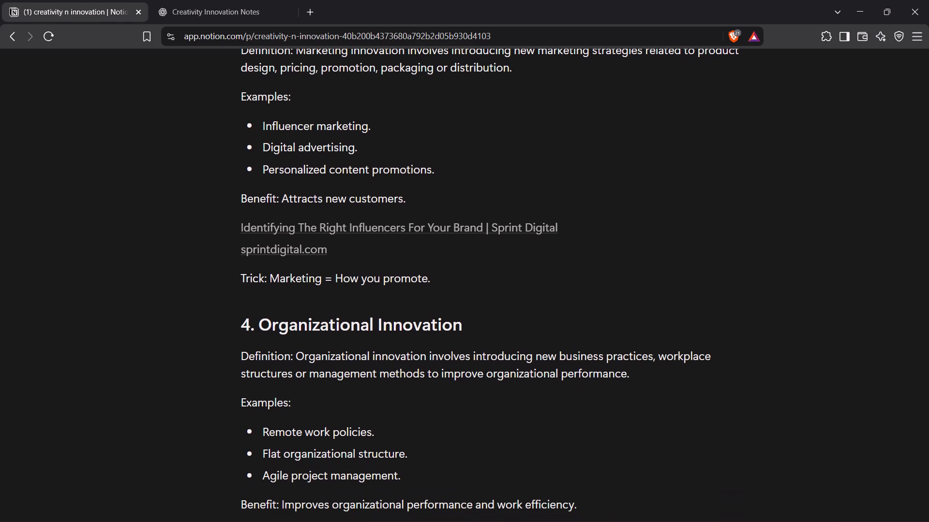
scroll(597, 305, left, 1)
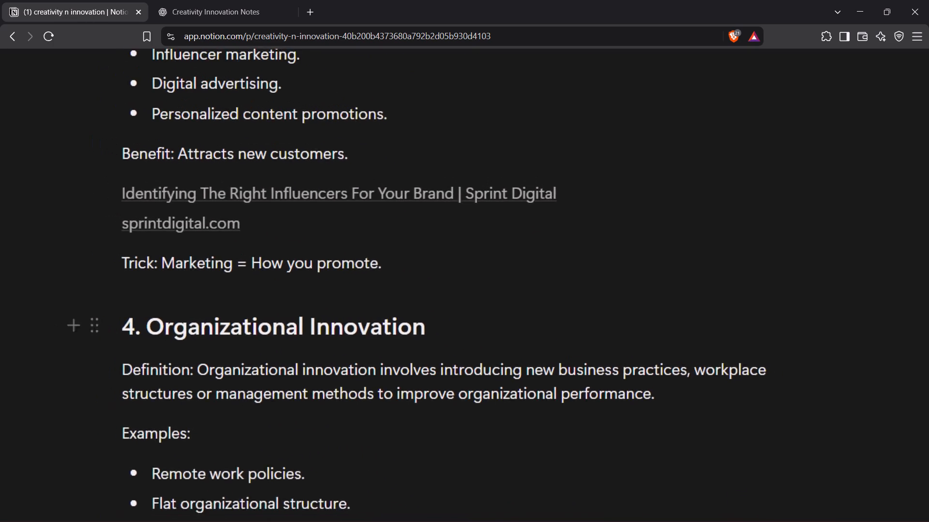
scroll(562, 319, down, 3)
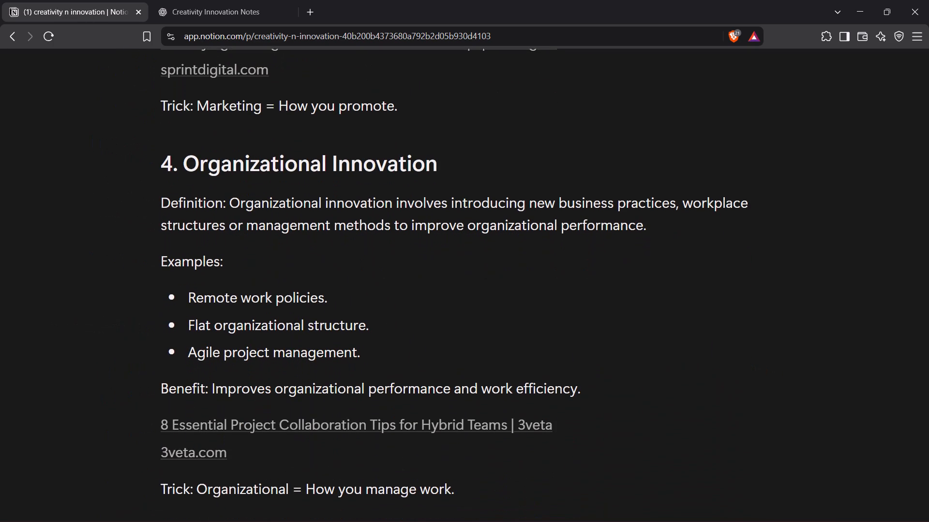
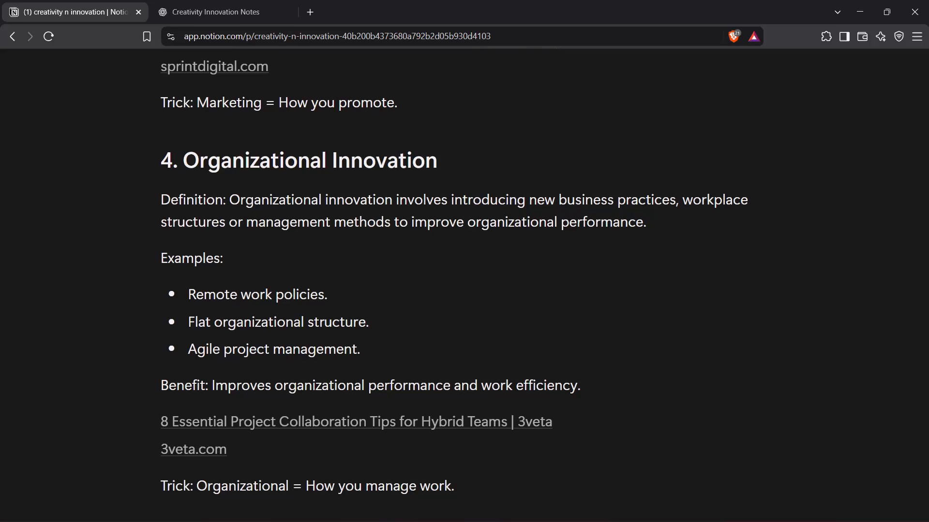
Read the Business Model Innovation section of the notes, covering its definition, examples and benefits.
scroll(562, 319, down, 4)
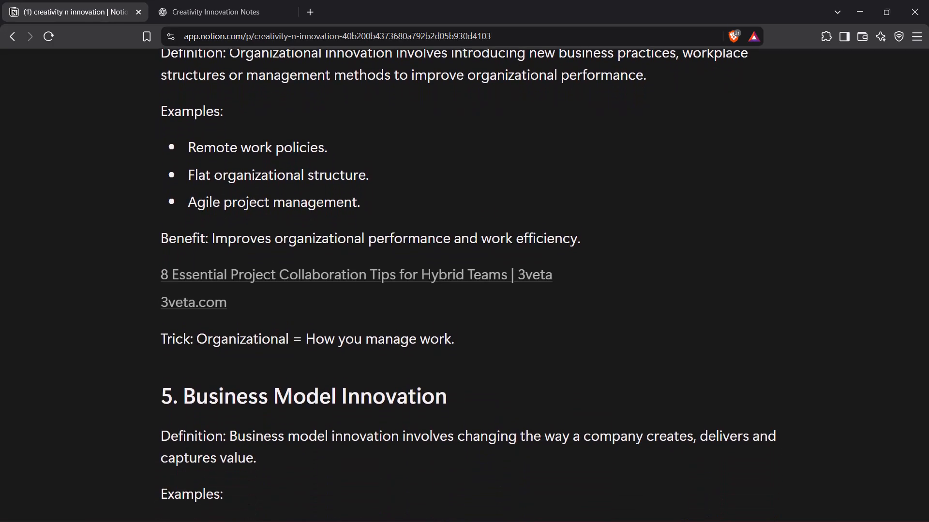
scroll(562, 319, down, 3)
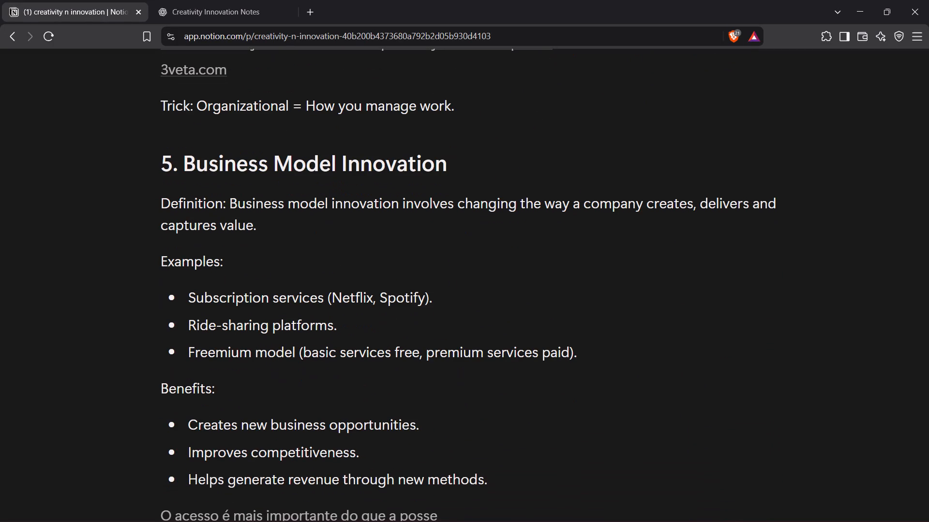
scroll(562, 319, down, 1)
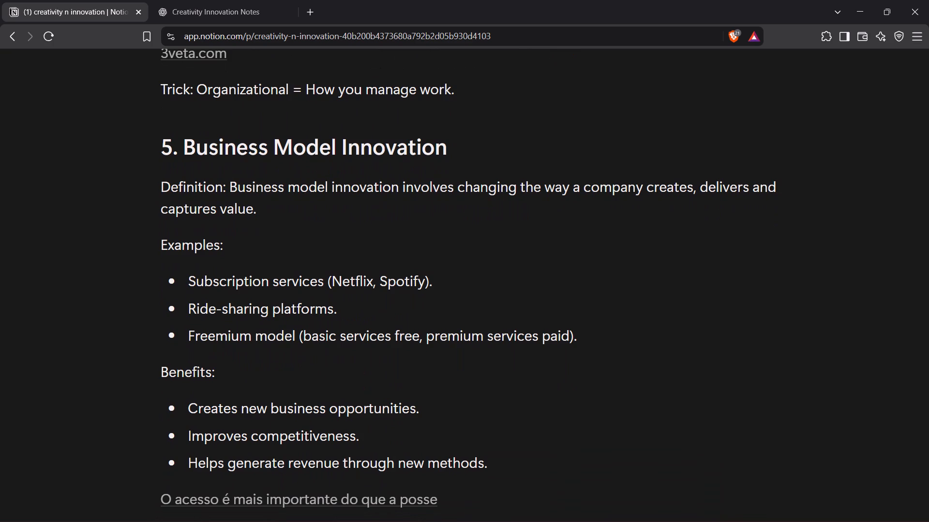
scroll(562, 319, down, 1)
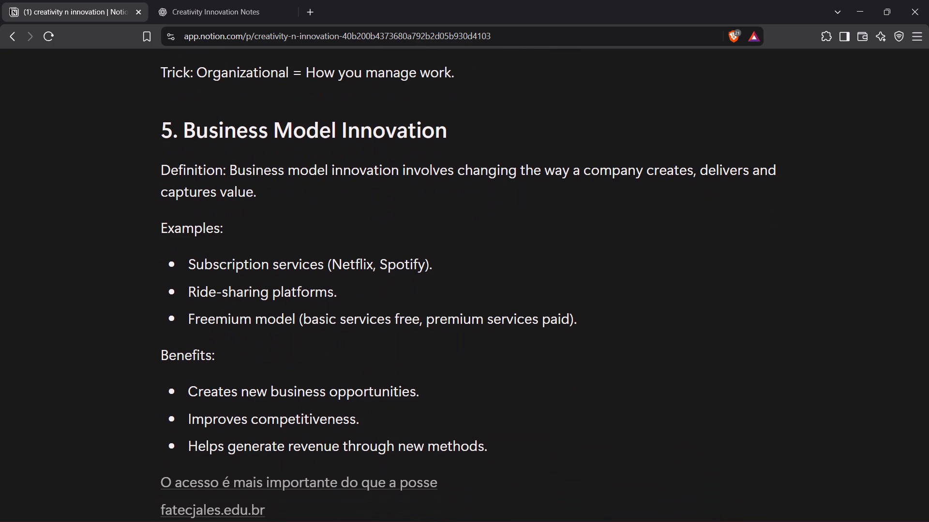
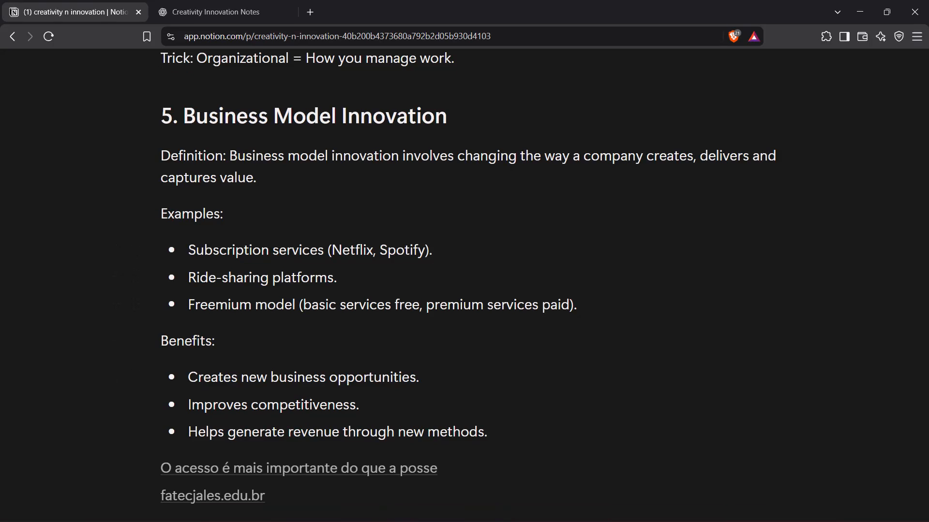
Reread the Business Model Innovation section of the notes, from its definition through to its memory trick.
scroll(387, 401, down, 1)
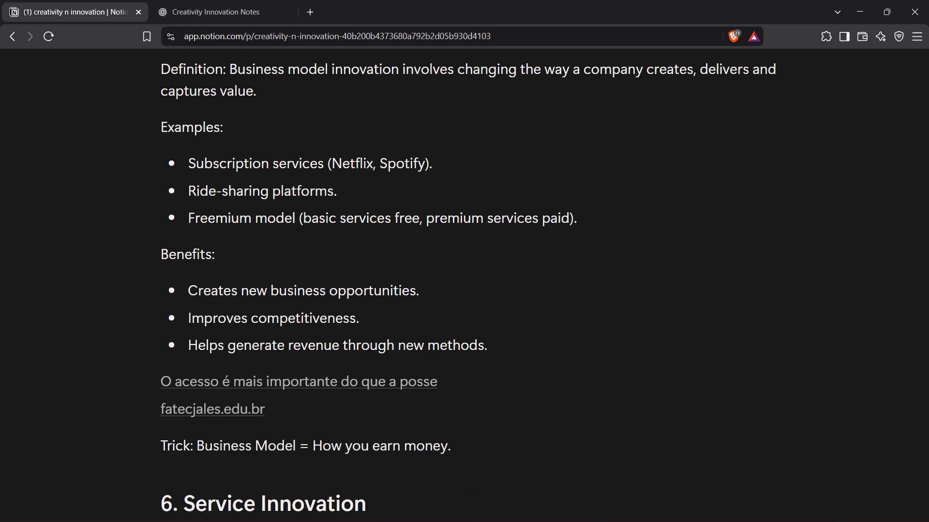
scroll(387, 401, up, 4)
scroll(387, 404, down, 1)
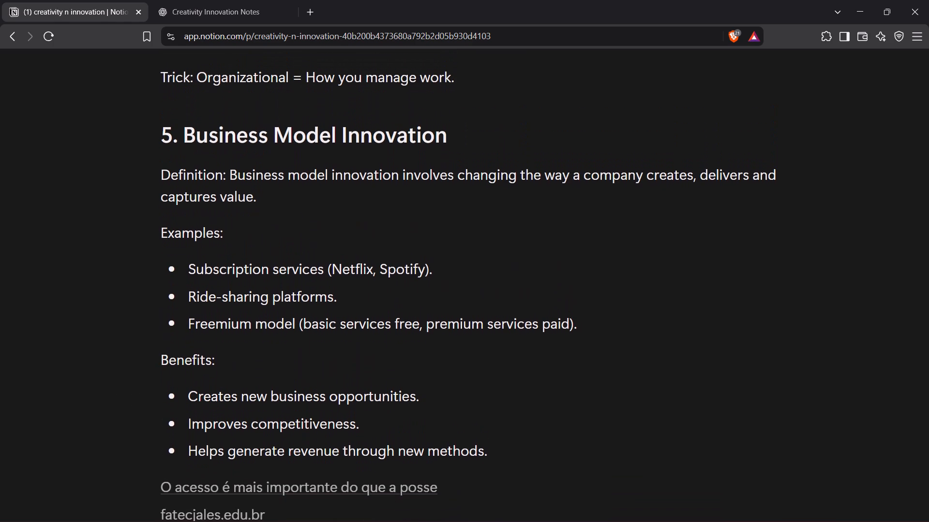
scroll(387, 404, down, 3)
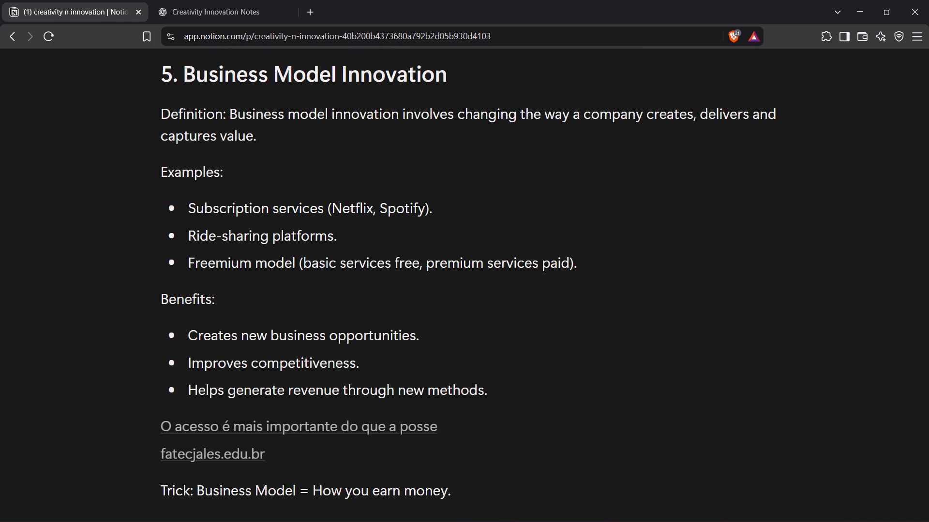
scroll(387, 404, up, 2)
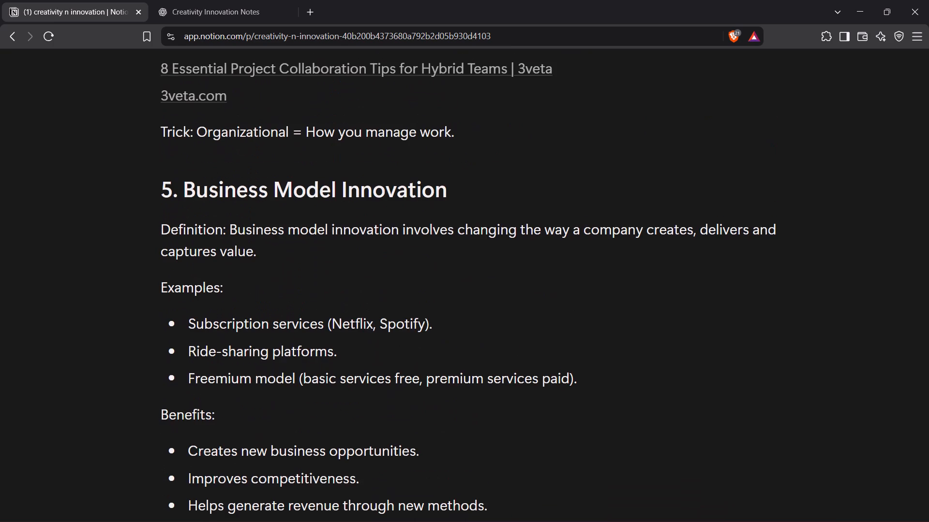
scroll(387, 404, up, 1)
scroll(387, 404, down, 2)
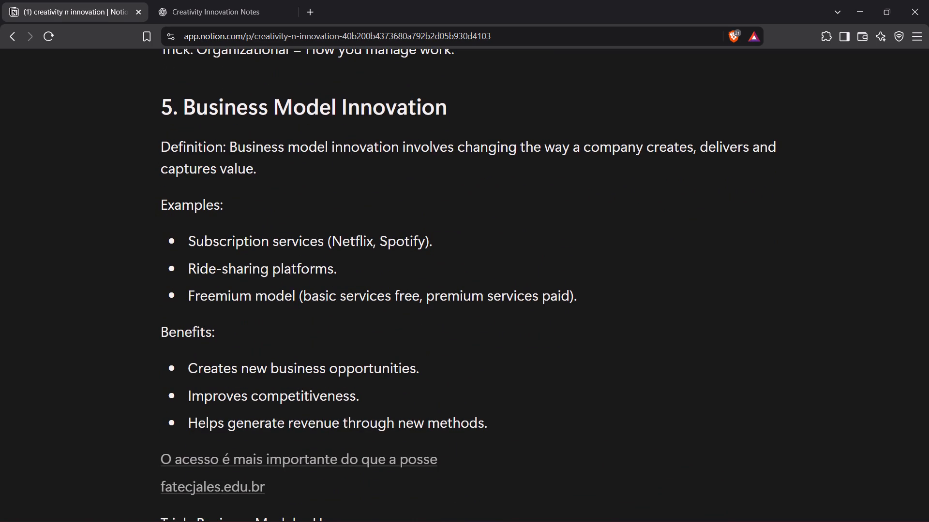
scroll(387, 404, down, 1)
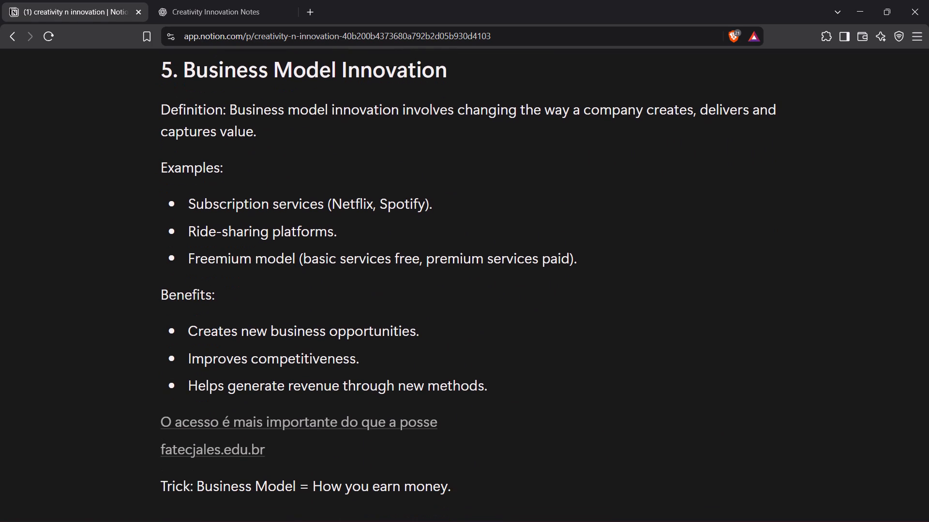
scroll(387, 404, down, 2)
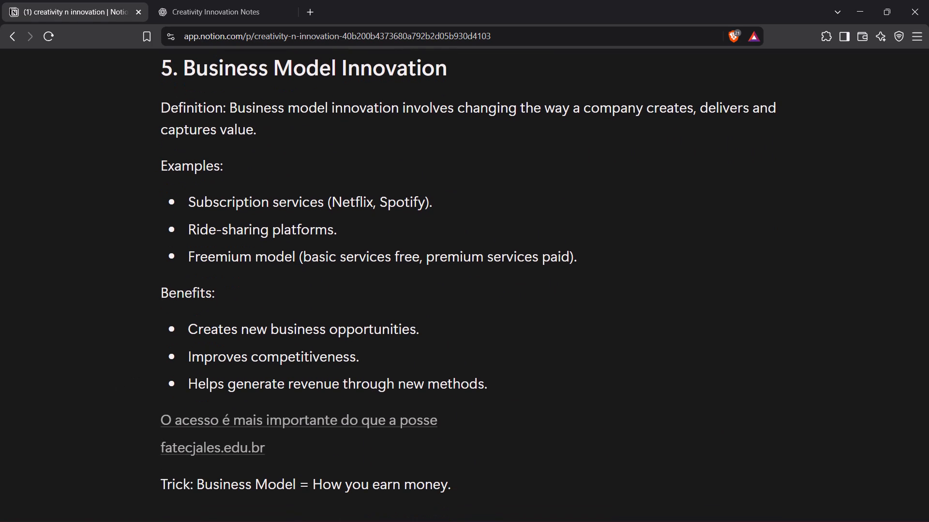
Read the Service Innovation section of the notes, covering its definition, examples, benefits and memory trick.
scroll(388, 395, down, 4)
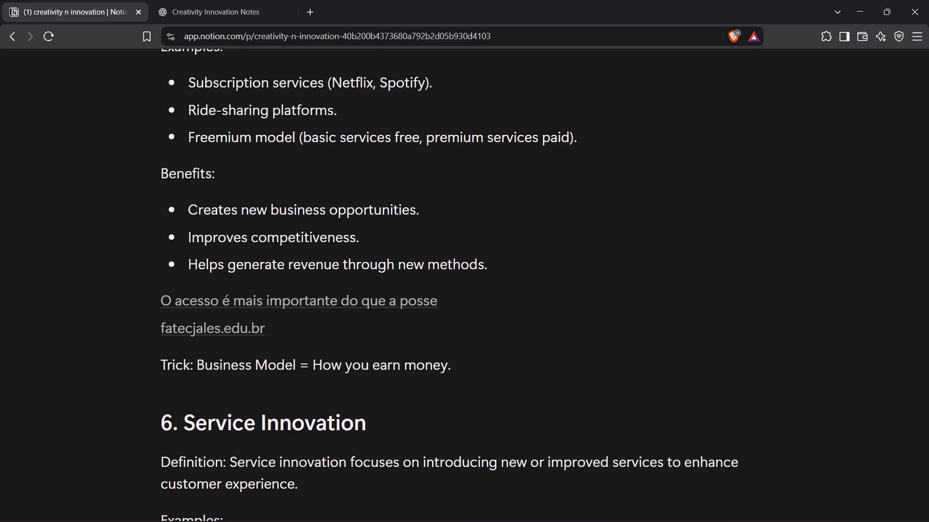
scroll(388, 395, down, 3)
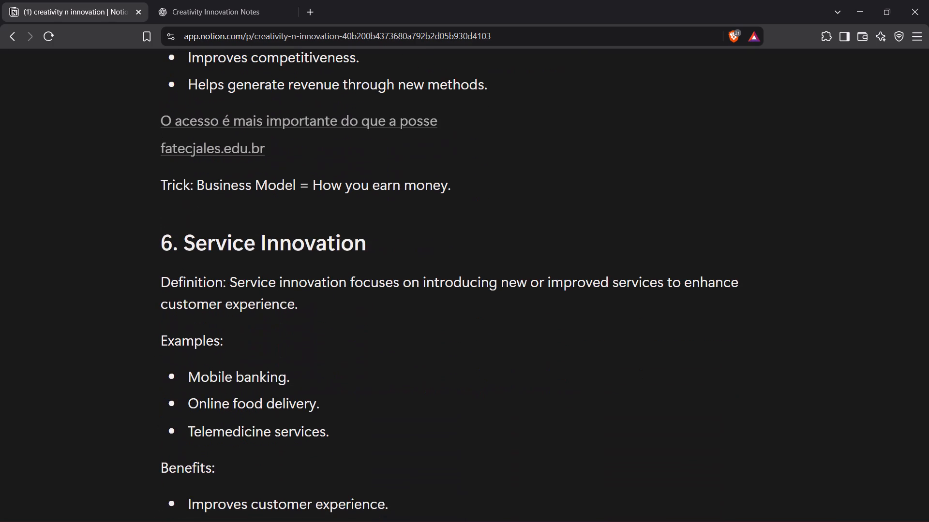
scroll(388, 395, down, 1)
scroll(388, 395, right, 2)
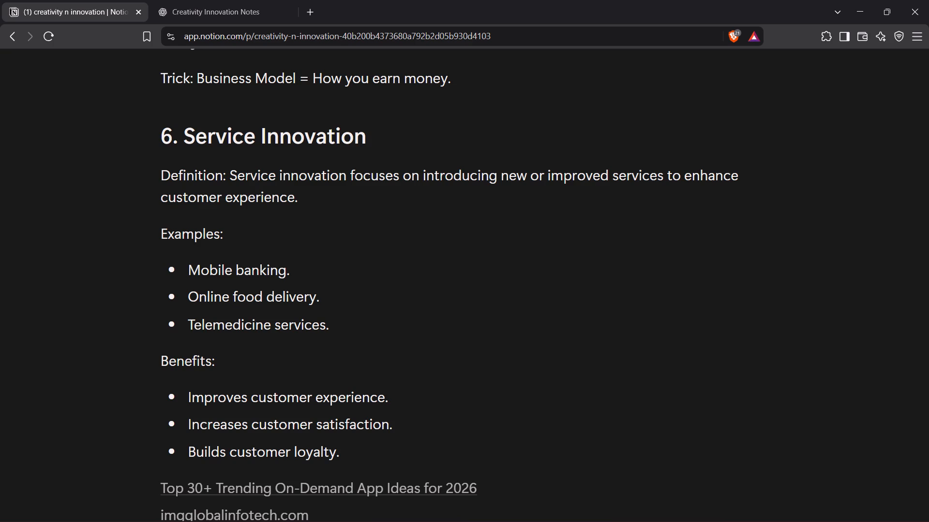
scroll(388, 395, down, 2)
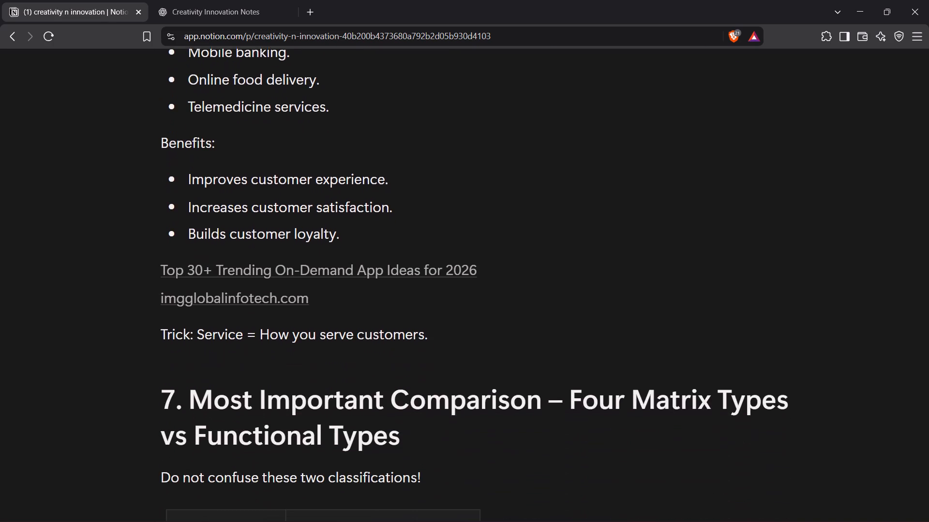
Study the section 7 table comparing the Innovation Matrix types with the functional business innovation types, including the reminder below it.
scroll(388, 395, down, 4)
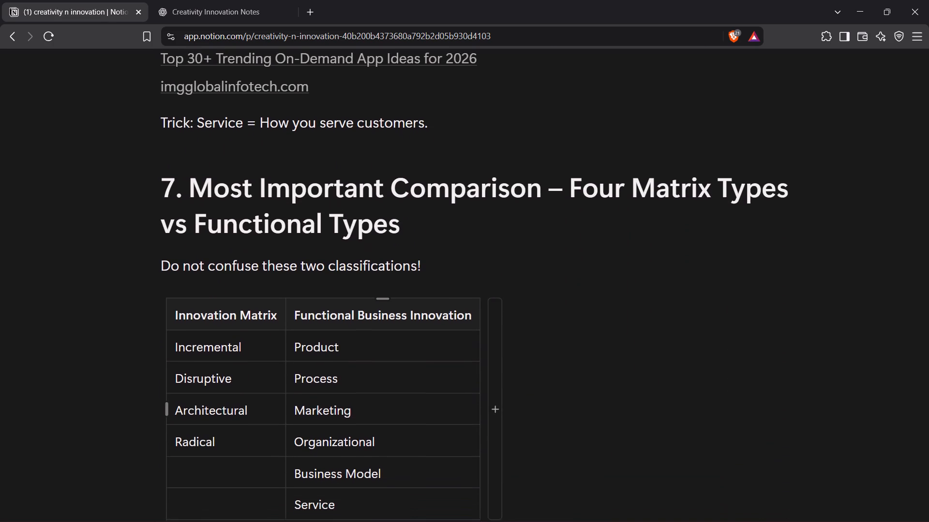
scroll(388, 395, down, 5)
scroll(388, 395, right, 2)
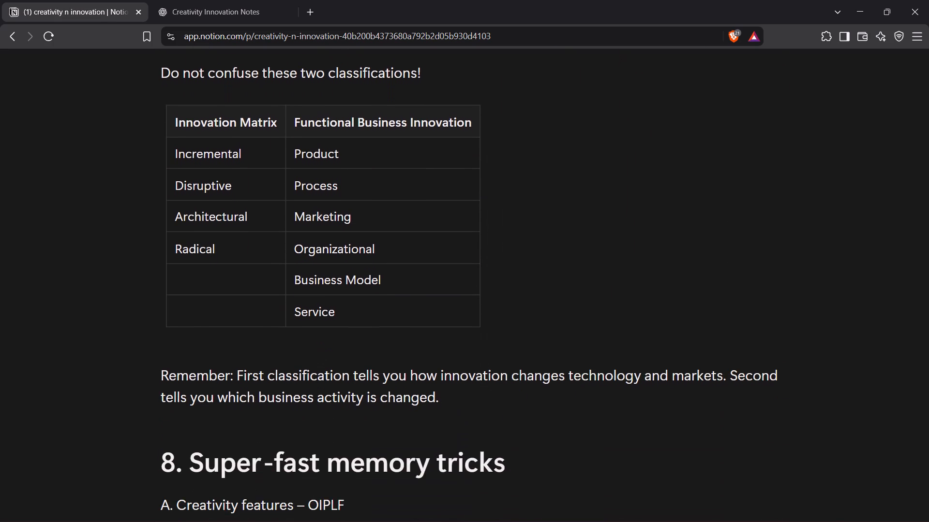
scroll(388, 395, right, 1)
scroll(388, 395, up, 1)
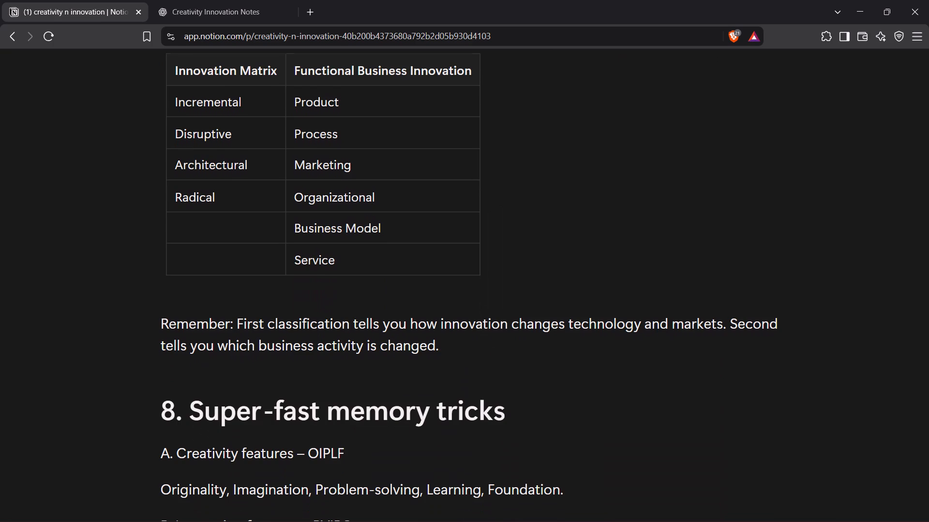
scroll(388, 395, up, 2)
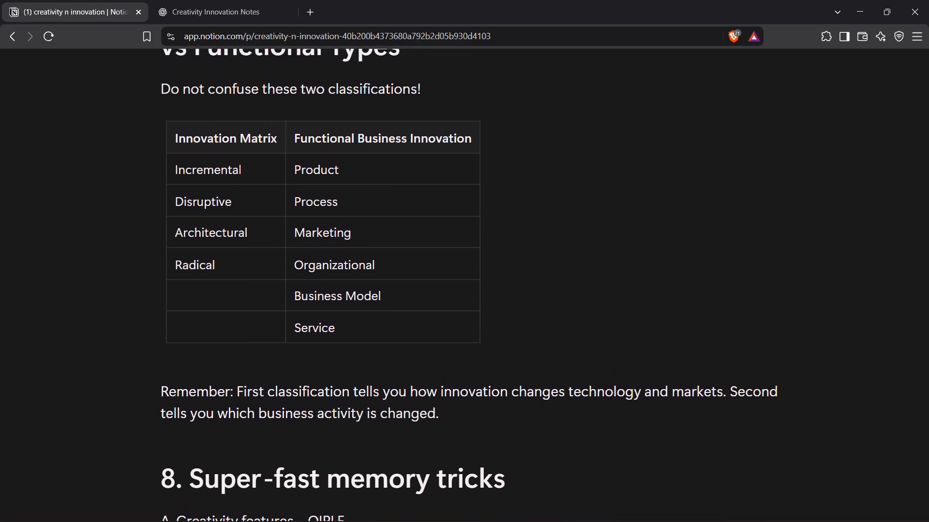
scroll(388, 395, up, 1)
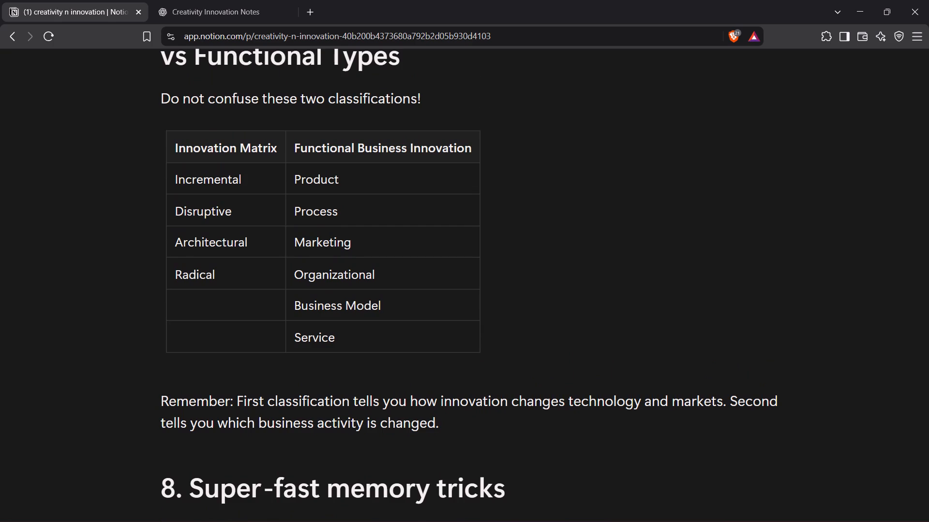
scroll(413, 358, down, 1)
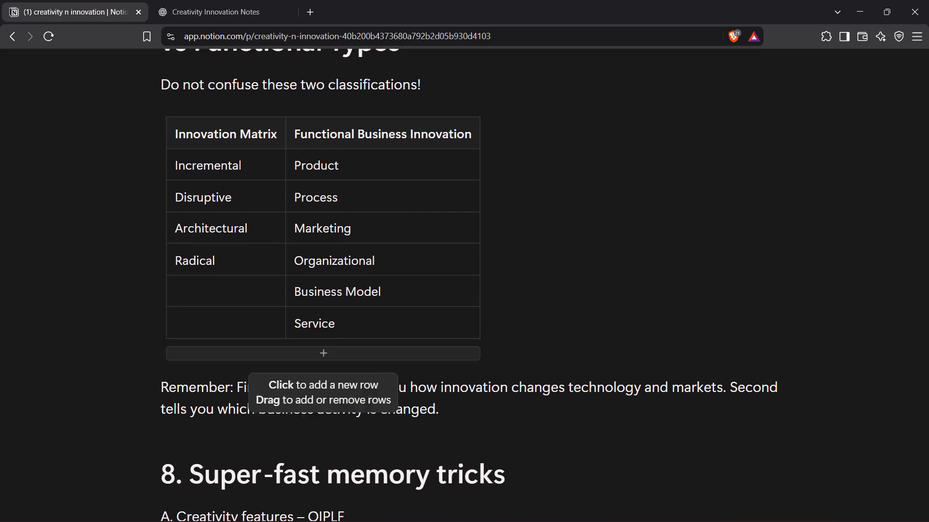
scroll(413, 358, down, 1)
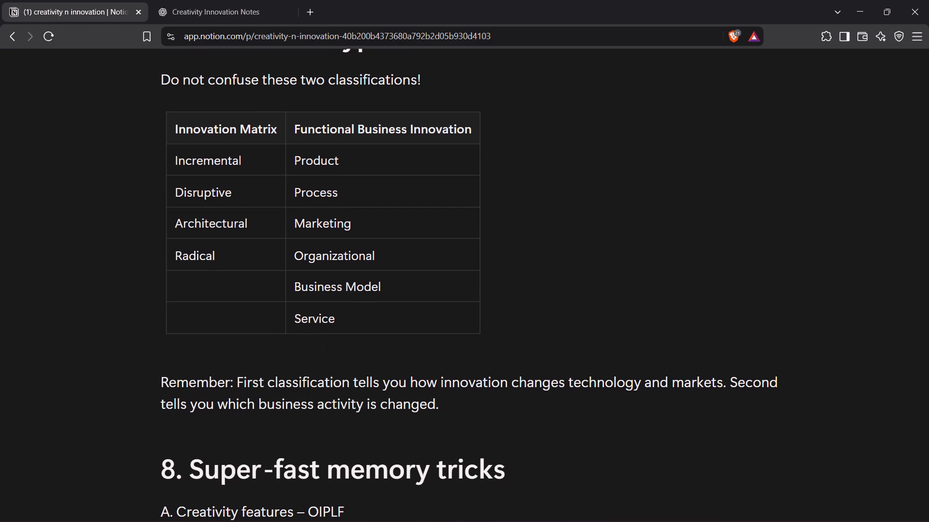
scroll(413, 358, down, 2)
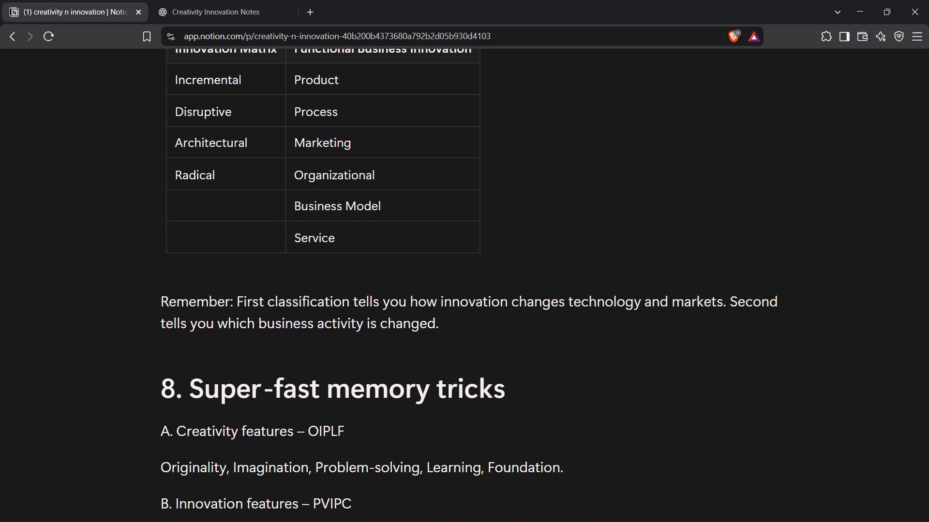
Read the Super-fast memory tricks section, covering the creativity, innovation, matrix and functional type acronyms.
scroll(413, 358, down, 3)
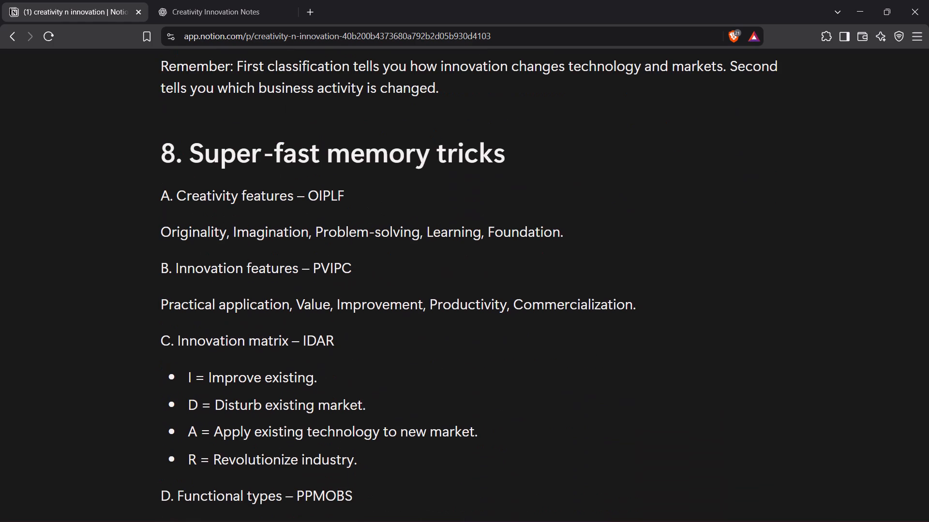
scroll(413, 358, down, 2)
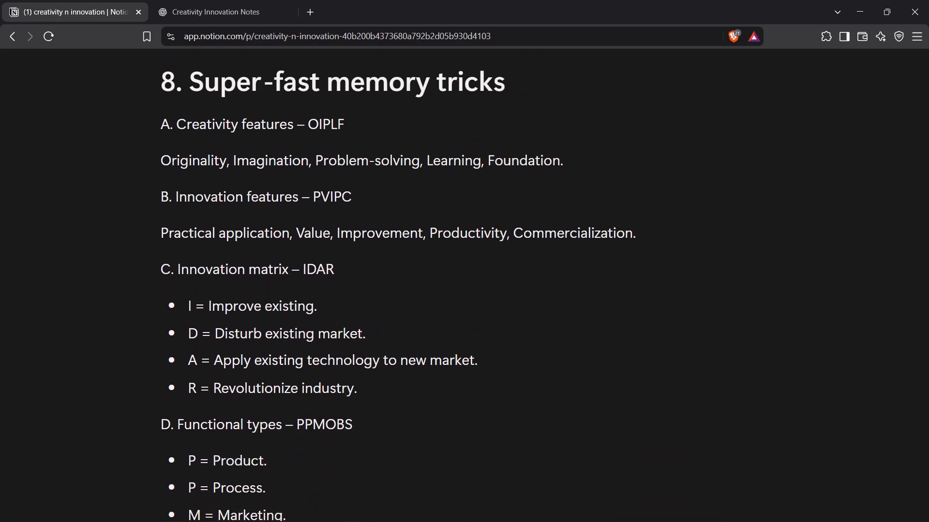
scroll(413, 358, down, 3)
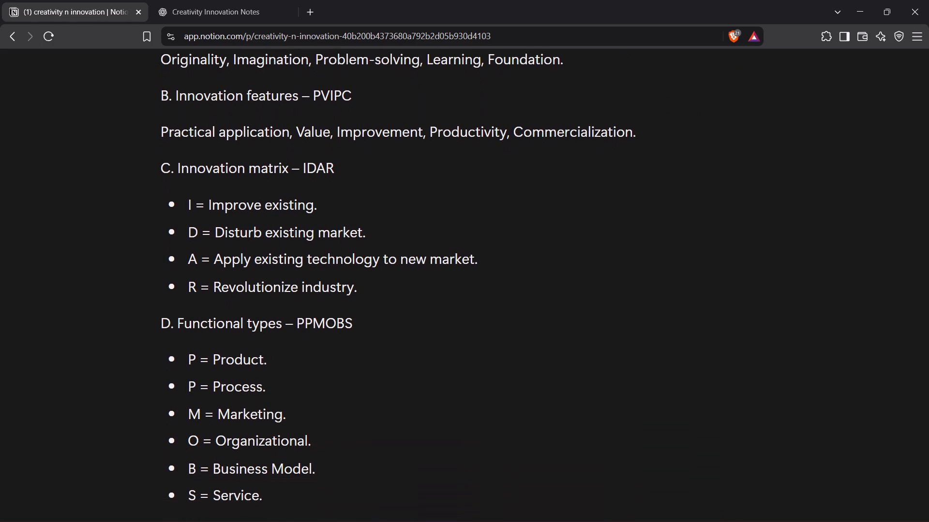
scroll(413, 358, down, 3)
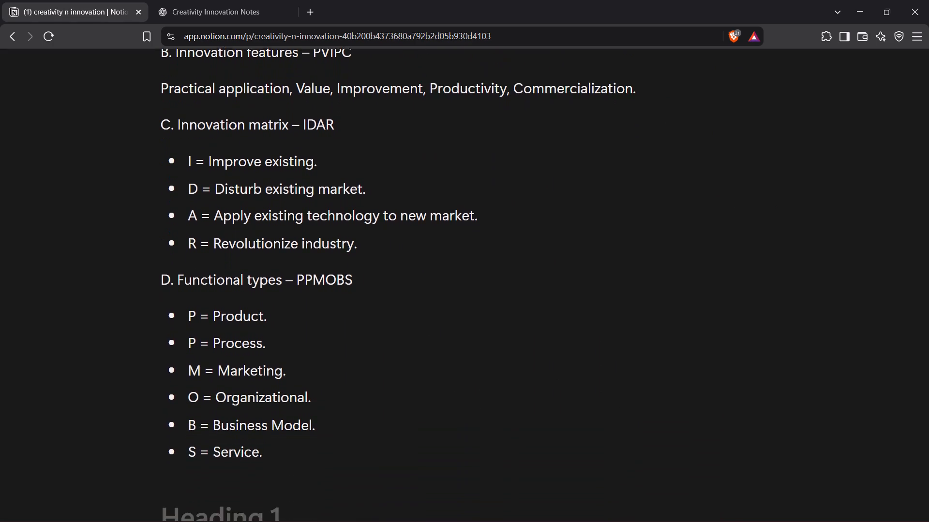
scroll(413, 358, down, 4)
Go back through the notes to section 5 and review the two key variables behind the Innovation Matrix.
scroll(413, 358, up, 10)
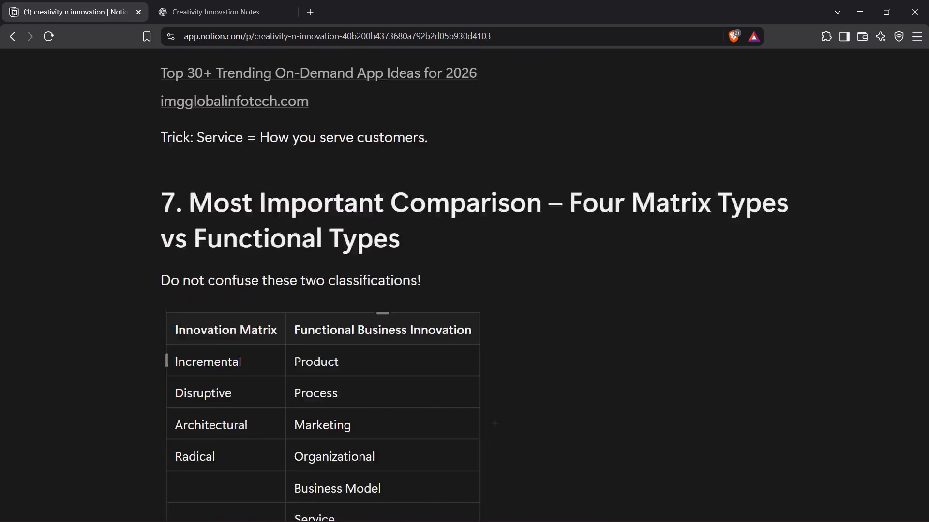
scroll(413, 358, up, 10)
scroll(413, 358, up, 14)
scroll(413, 358, down, 1)
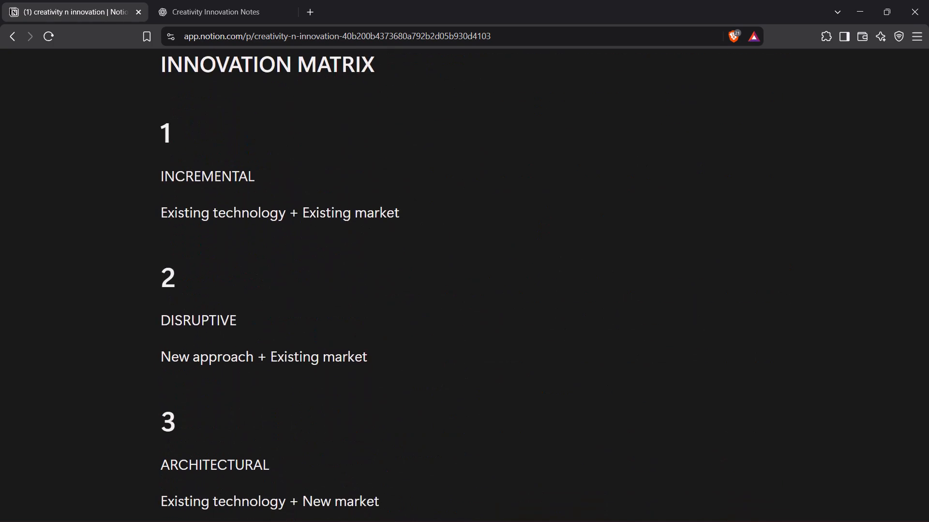
scroll(413, 358, up, 8)
scroll(413, 358, down, 3)
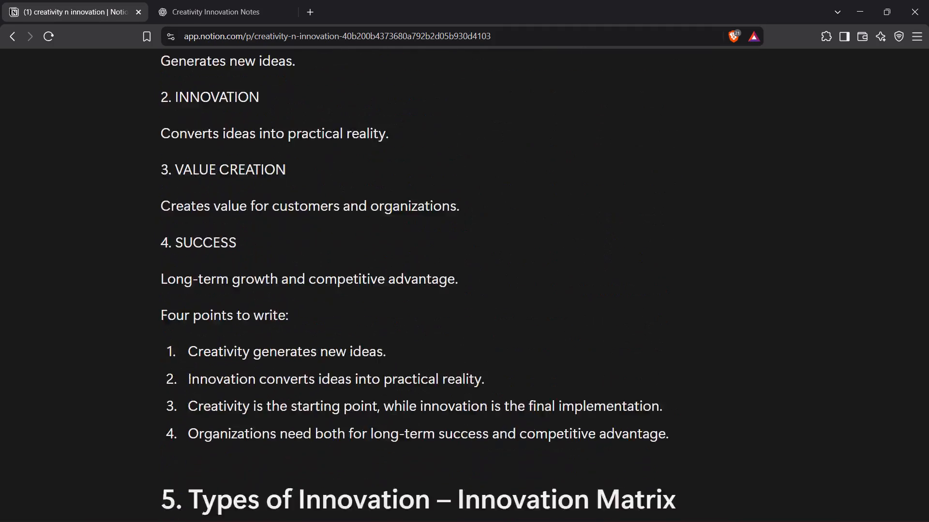
scroll(413, 358, down, 6)
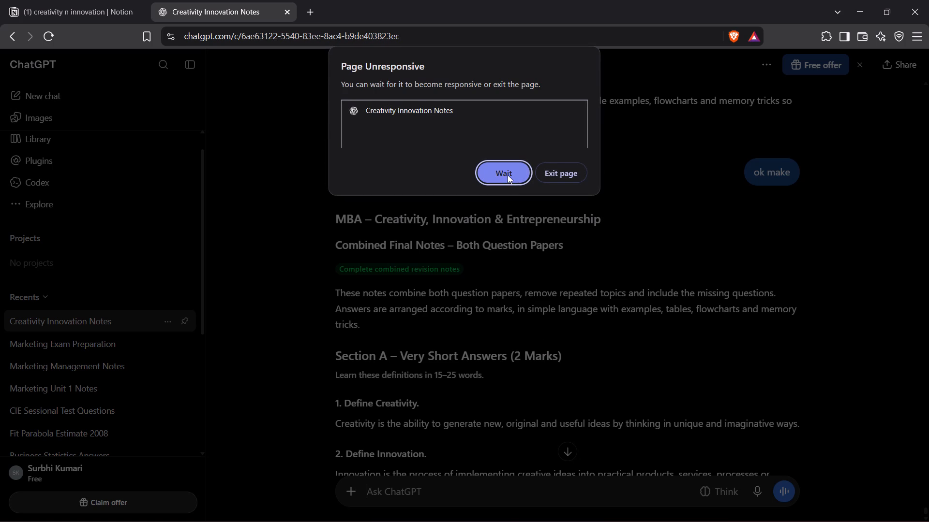
Exit the unresponsive ChatGPT page and close its browser tab.
click(552, 176)
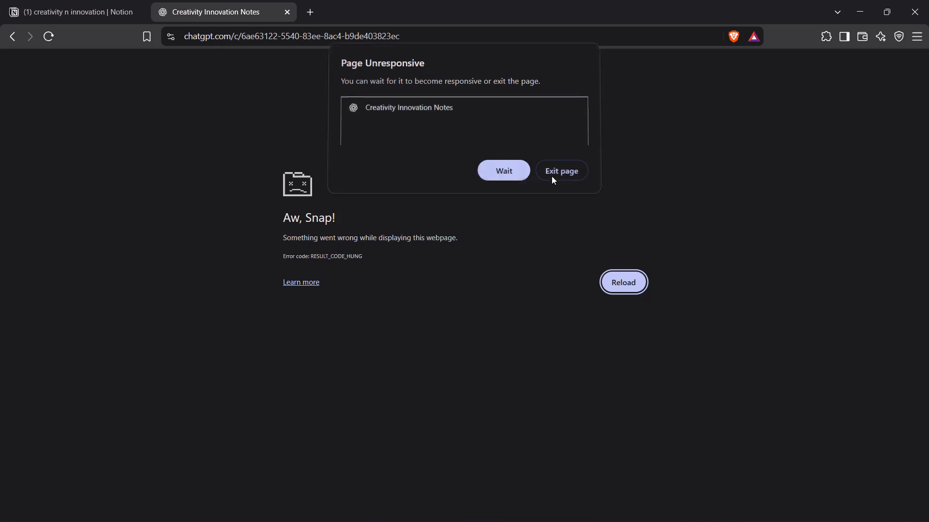
click(286, 15)
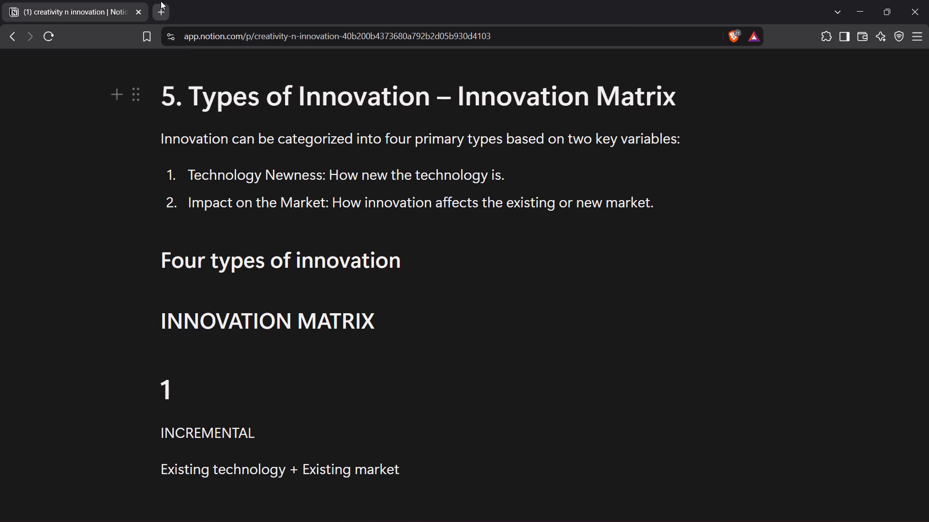
In the Notion notes, go back to section 4 and review the relationship between creativity and innovation and its four points.
scroll(348, 292, down, 2)
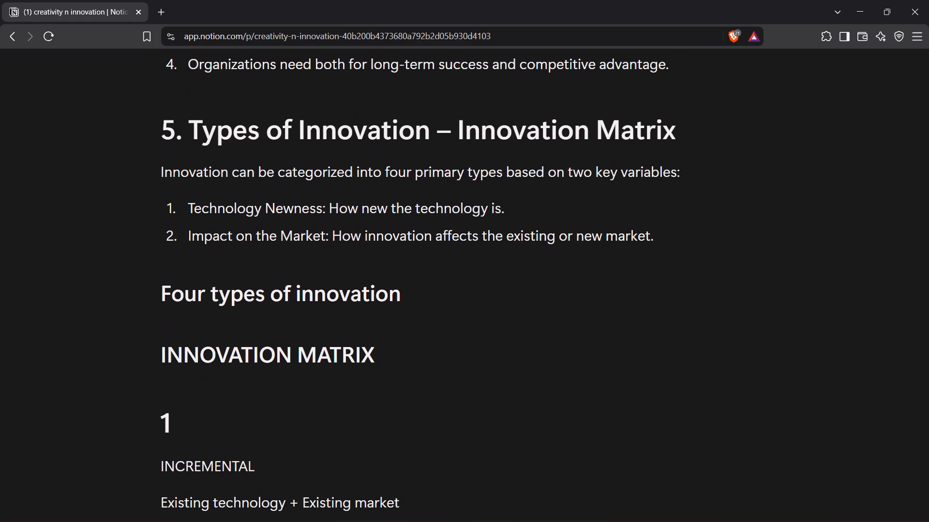
scroll(385, 271, up, 5)
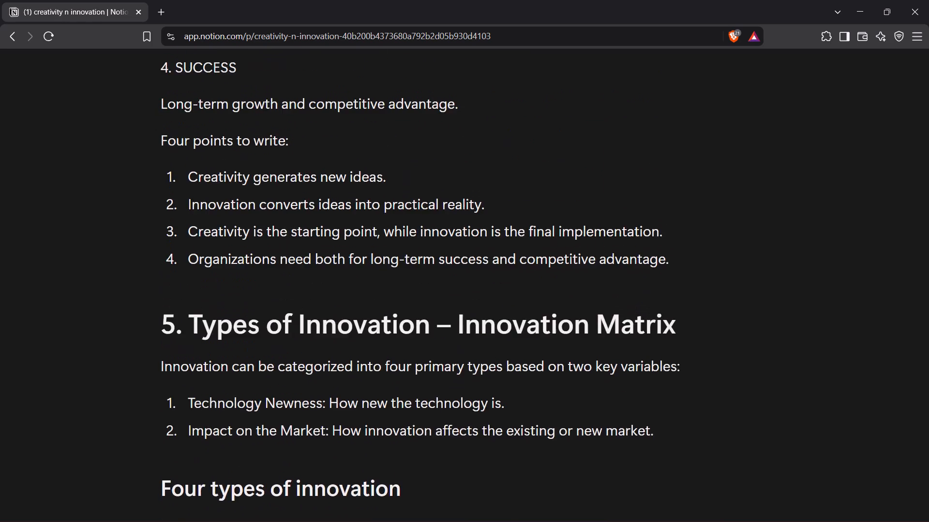
scroll(385, 271, up, 5)
scroll(385, 271, right, 1)
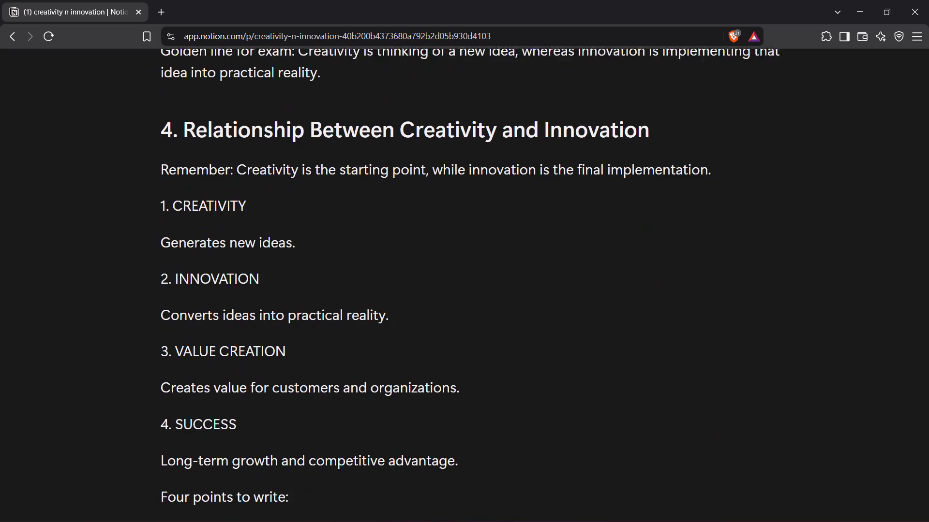
scroll(385, 271, right, 1)
scroll(385, 271, down, 1)
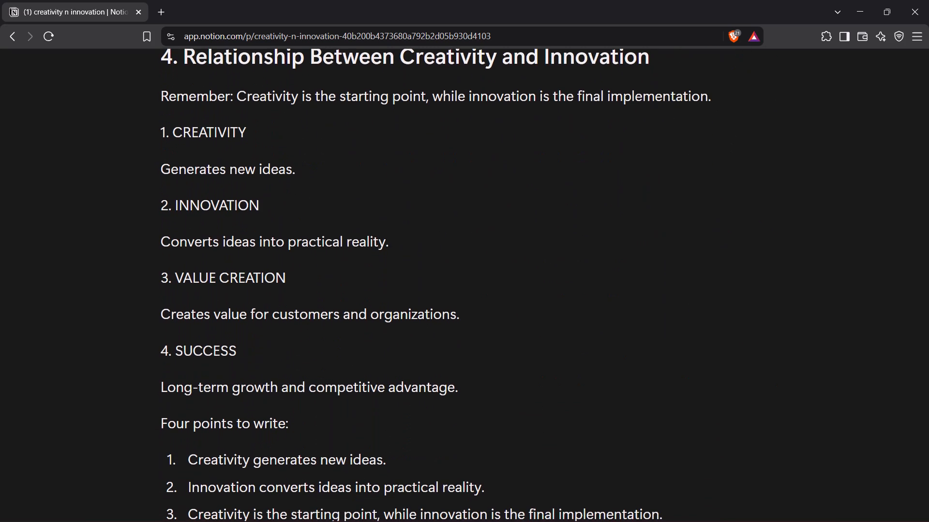
scroll(385, 271, down, 6)
scroll(385, 271, up, 1)
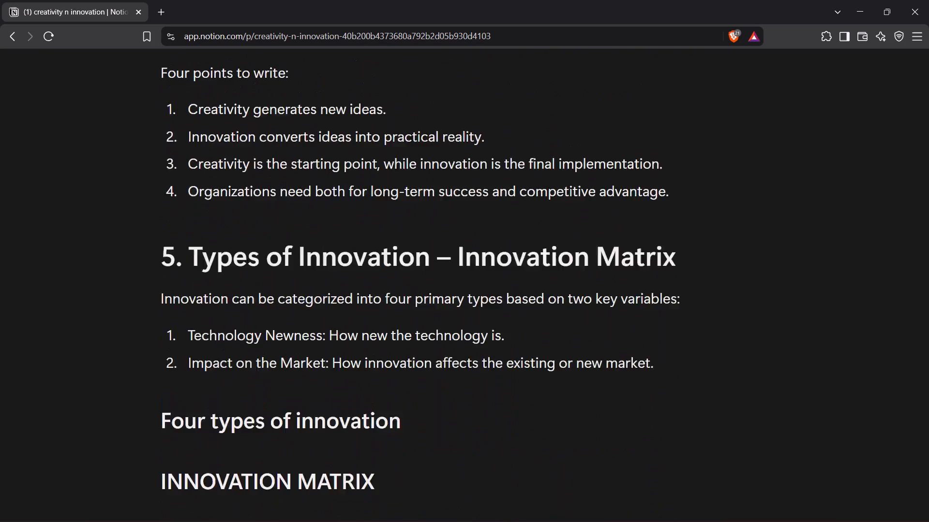
scroll(385, 271, up, 1)
Read section 5 on the Innovation Matrix, covering the two key variables and the incremental, disruptive and architectural types.
scroll(385, 271, down, 6)
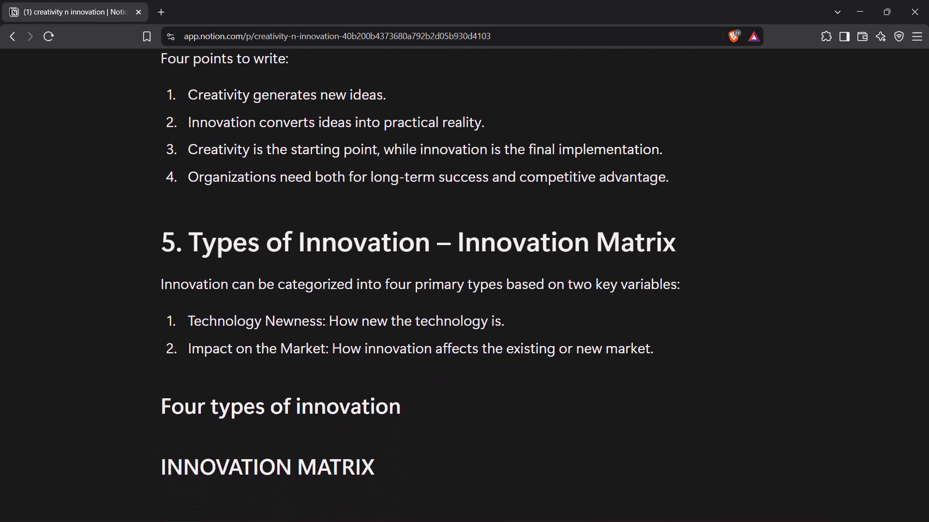
scroll(385, 271, down, 2)
scroll(385, 271, up, 5)
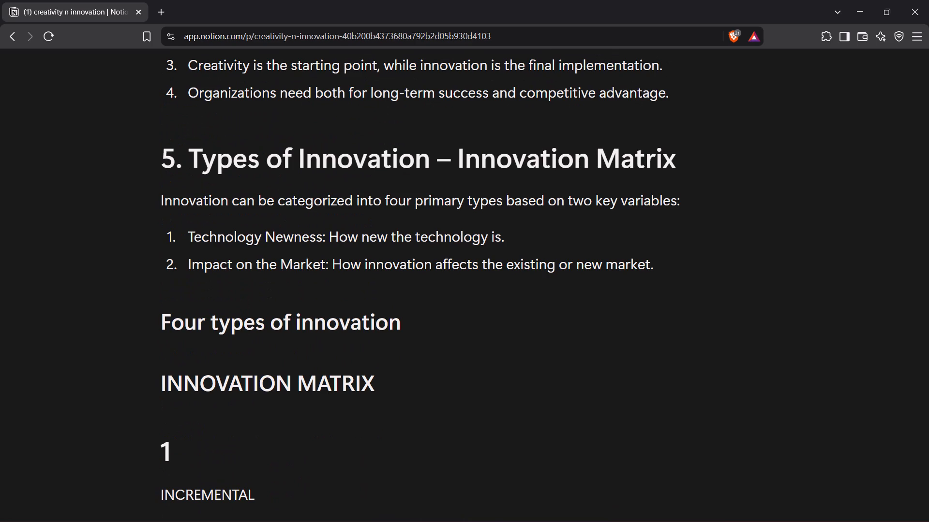
scroll(385, 271, down, 2)
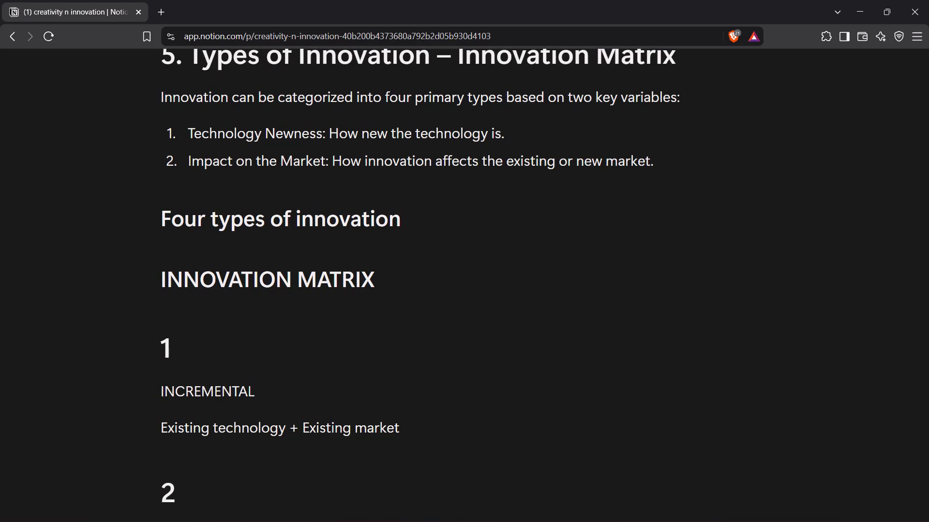
scroll(385, 271, down, 2)
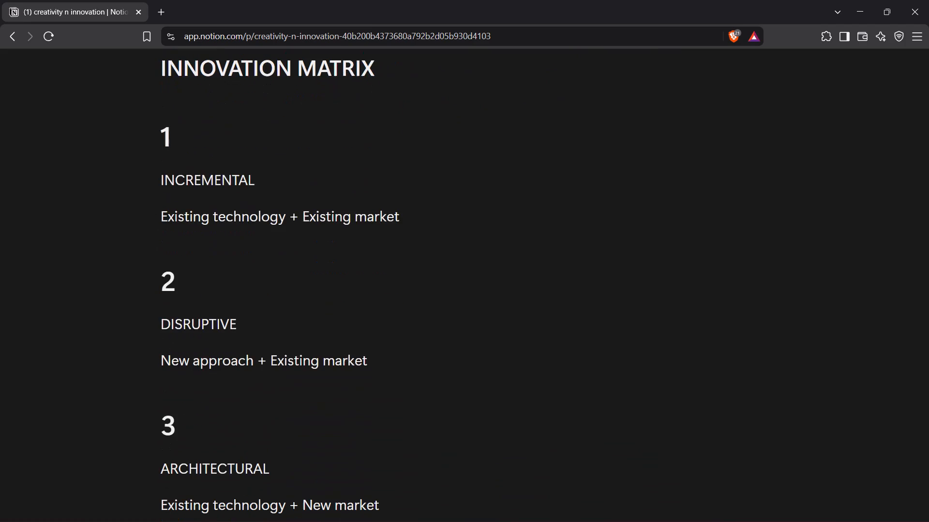
scroll(385, 271, down, 1)
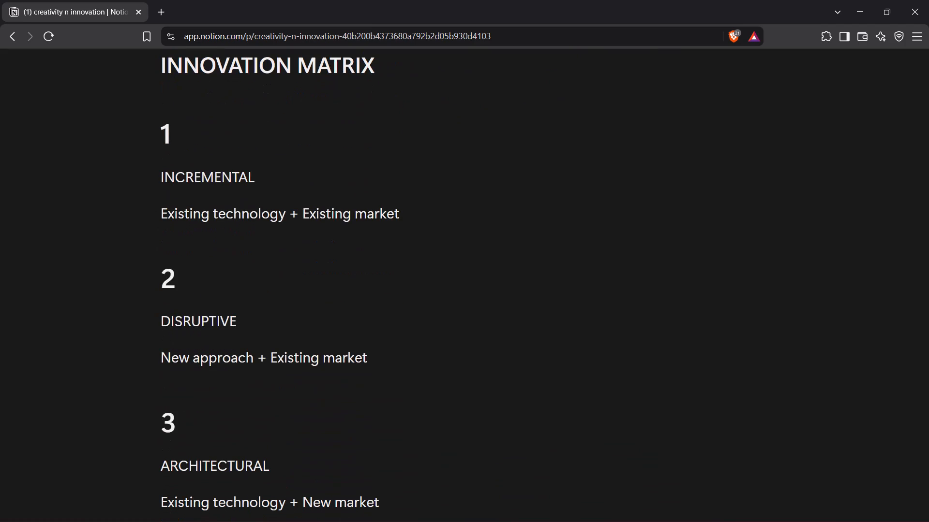
scroll(385, 271, down, 1)
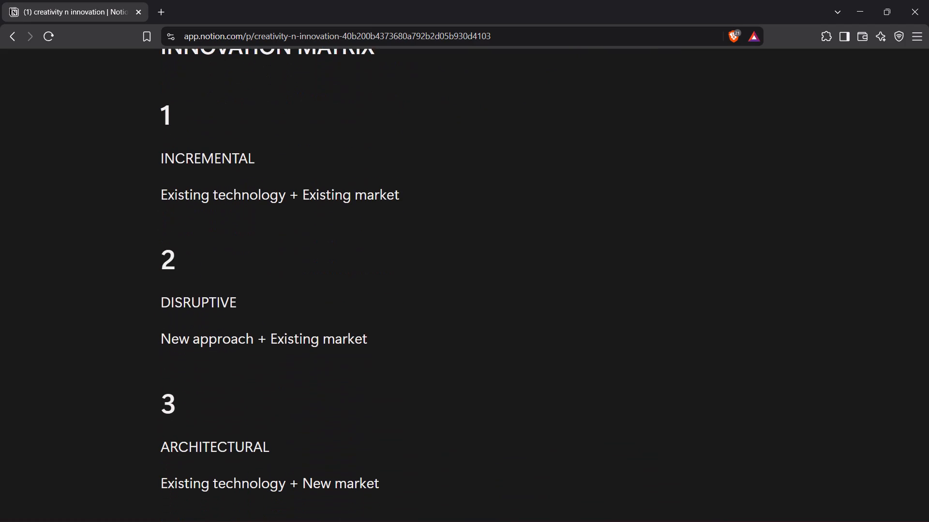
scroll(385, 271, down, 1)
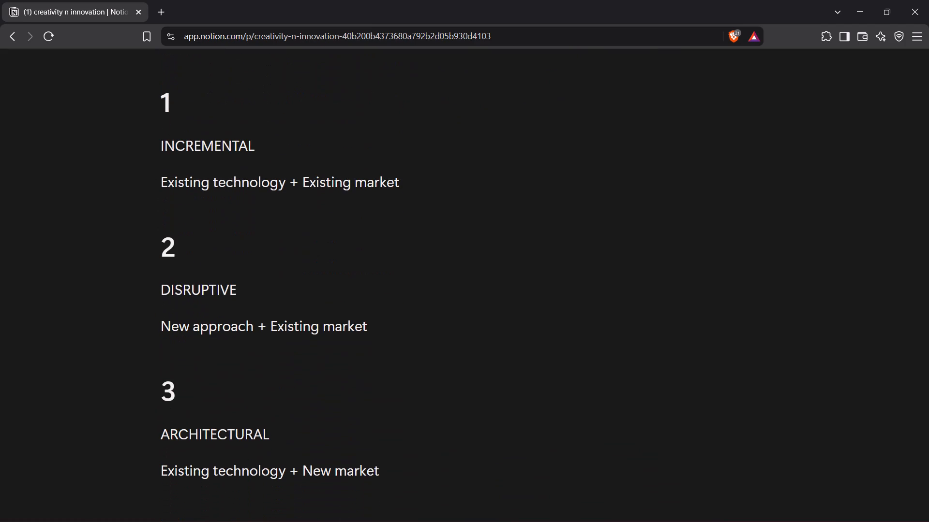
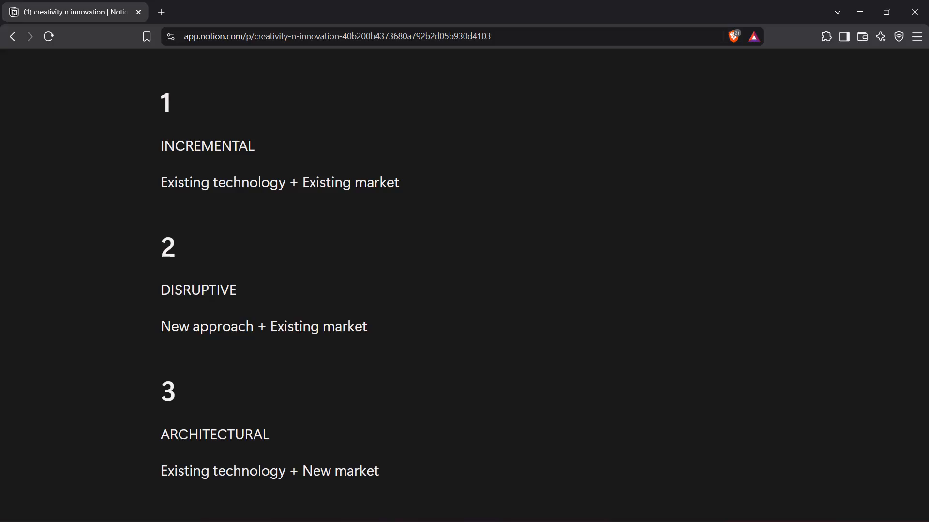
Review all four Innovation Matrix types, incremental, disruptive, architectural and radical, with the technology and market combination of each.
click(488, 377)
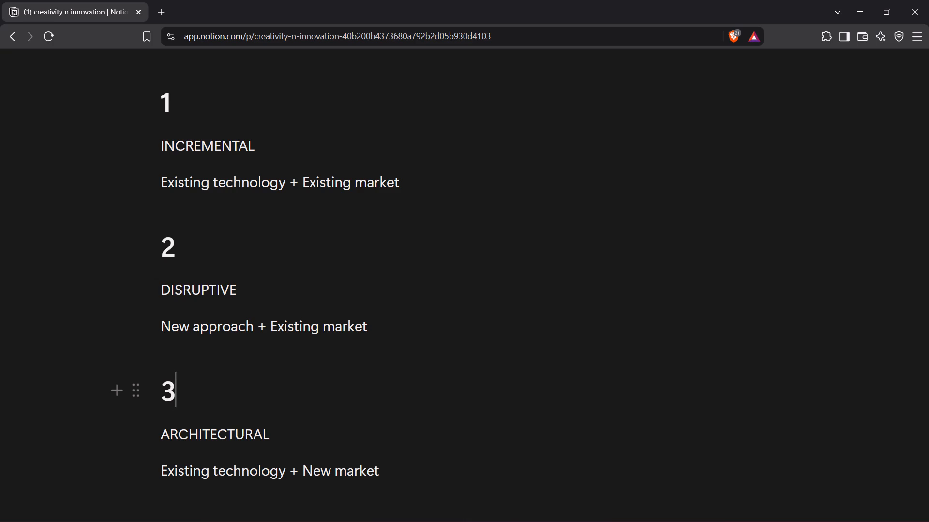
scroll(207, 345, down, 1)
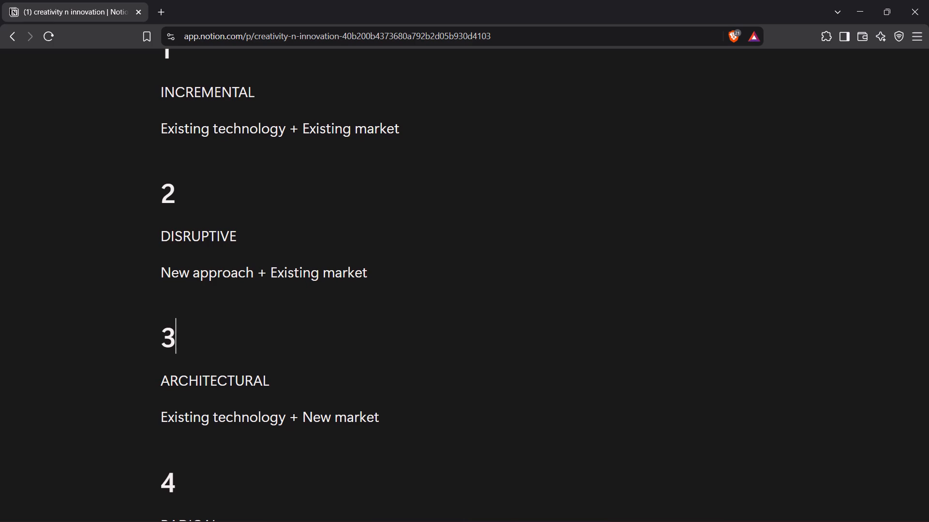
scroll(207, 345, up, 1)
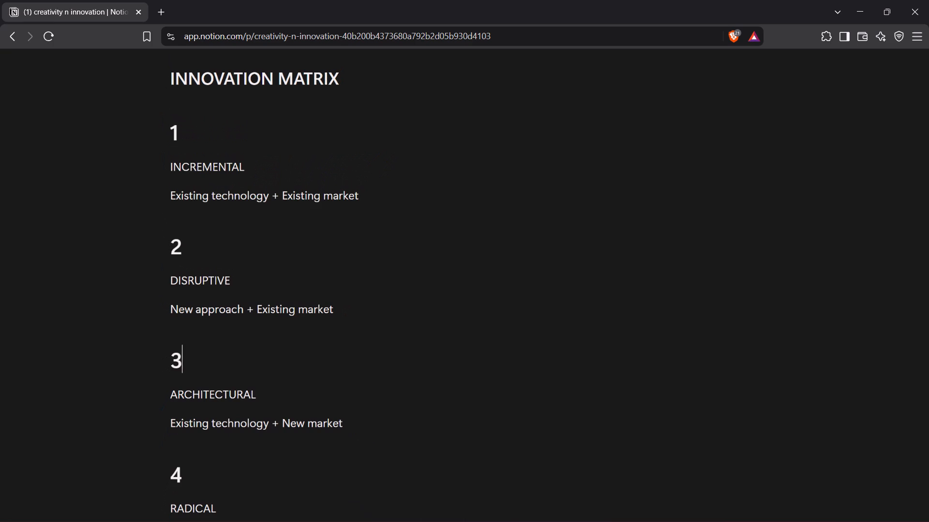
scroll(207, 345, down, 1)
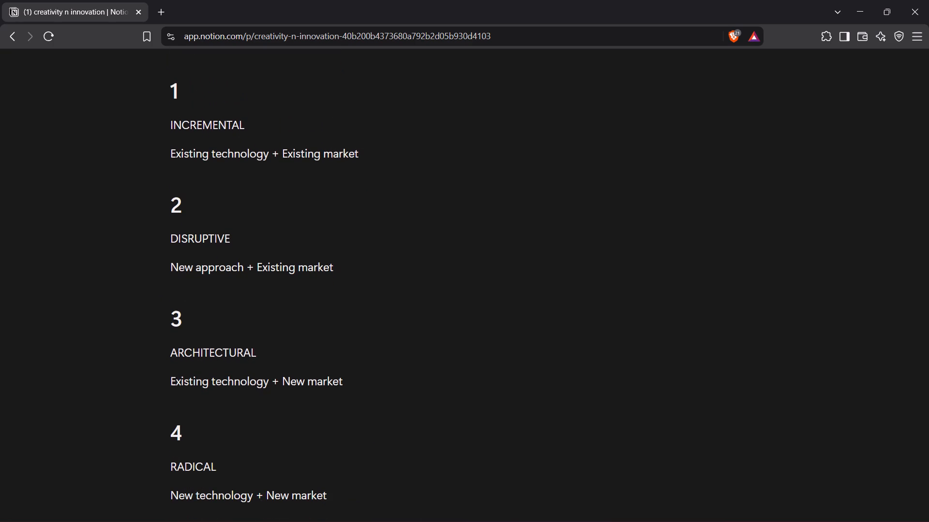
scroll(207, 345, down, 2)
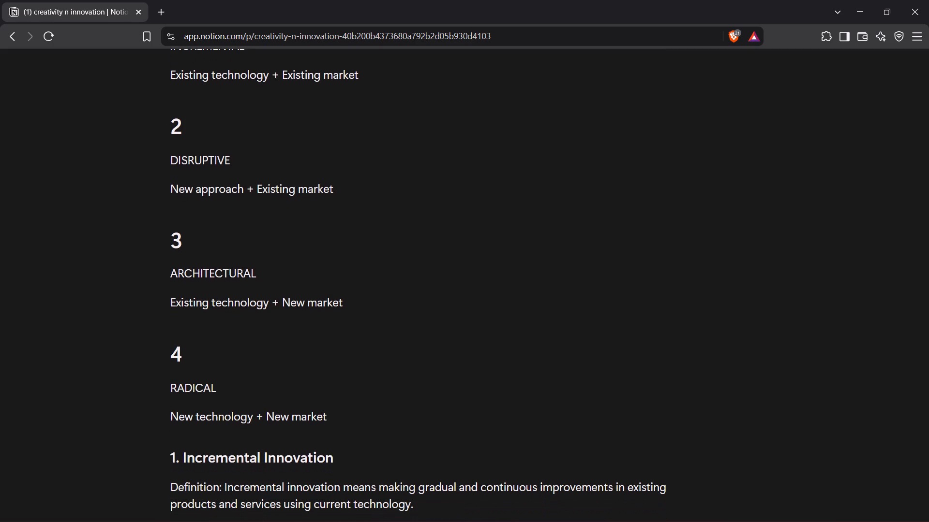
scroll(207, 345, up, 1)
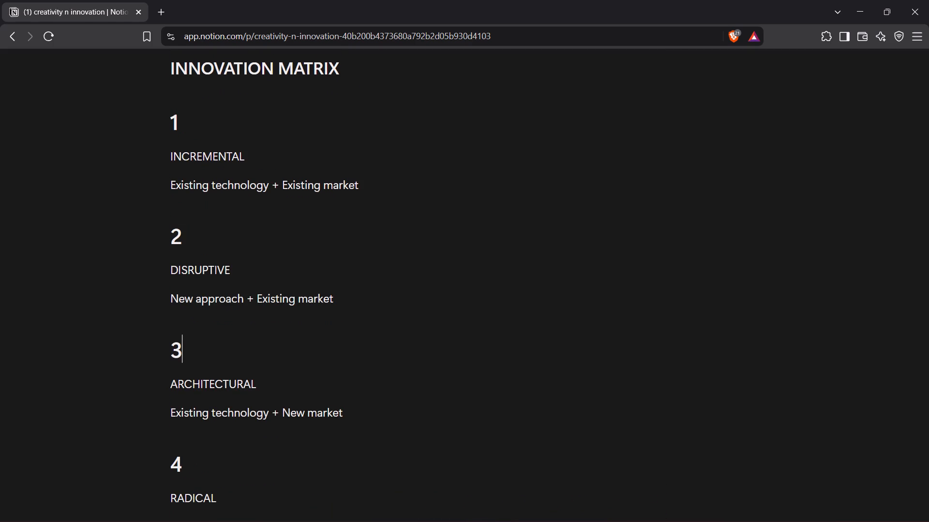
scroll(207, 345, down, 1)
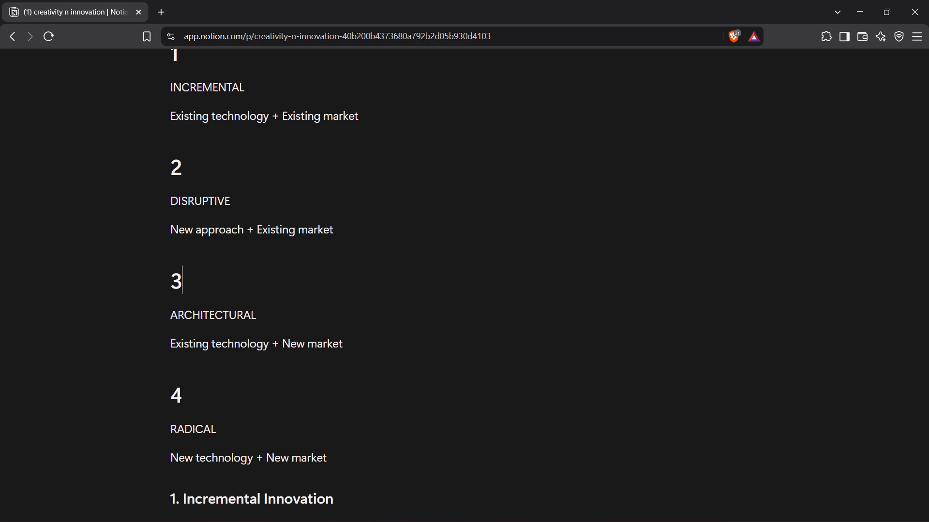
scroll(207, 345, up, 1)
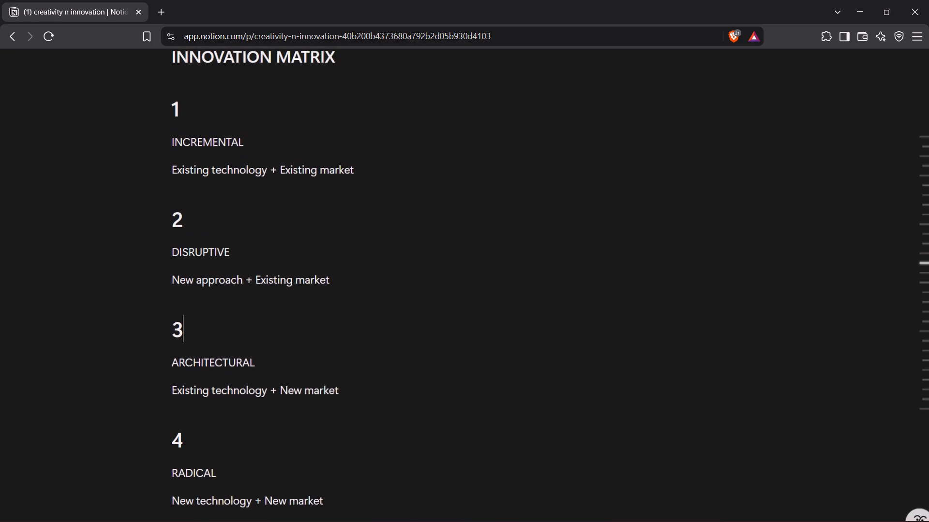
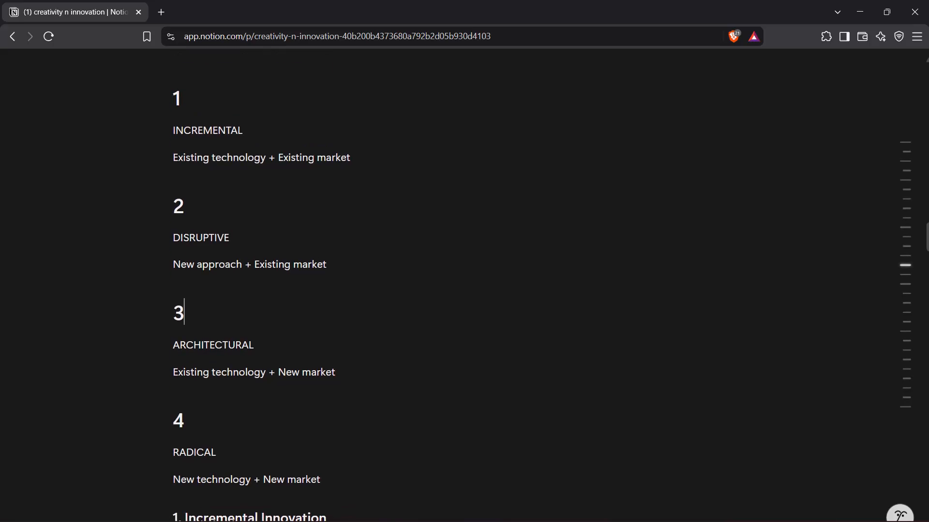
Reread the Innovation Matrix overview in the Unit 1 notes, comparing how the four innovation types pair technology or approach with market.
scroll(207, 345, right, 1)
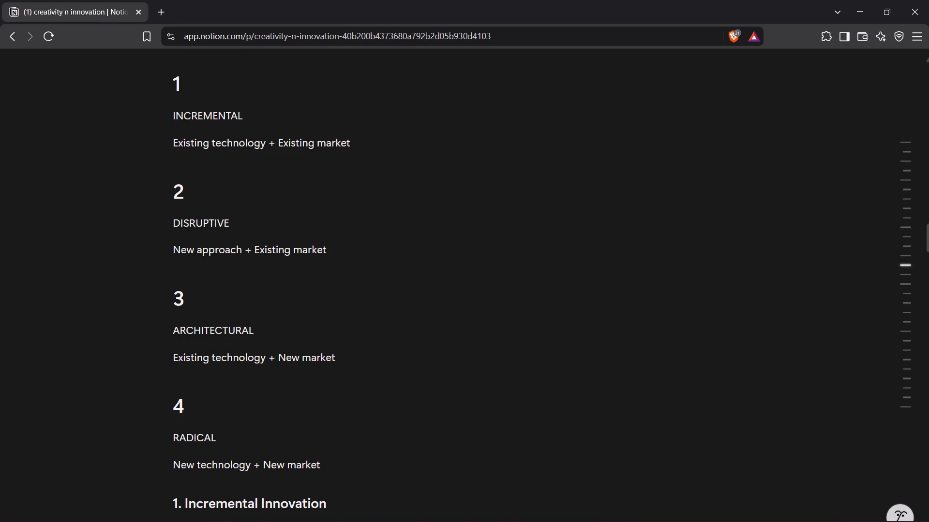
scroll(207, 345, down, 1)
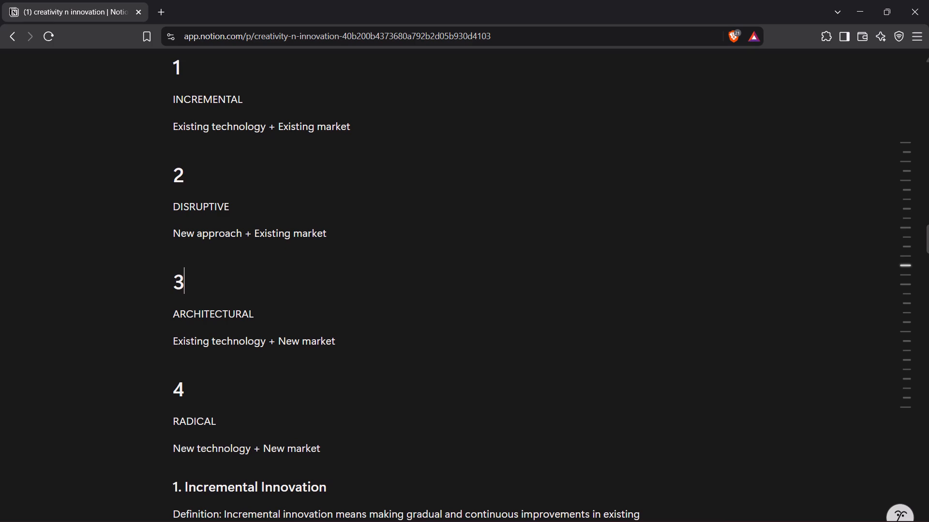
scroll(207, 345, down, 1)
scroll(207, 345, up, 1)
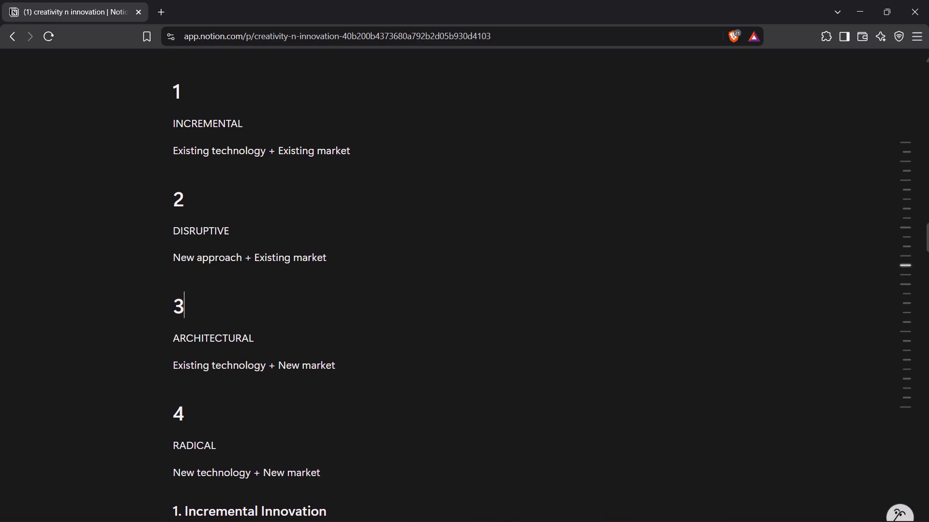
scroll(207, 345, up, 1)
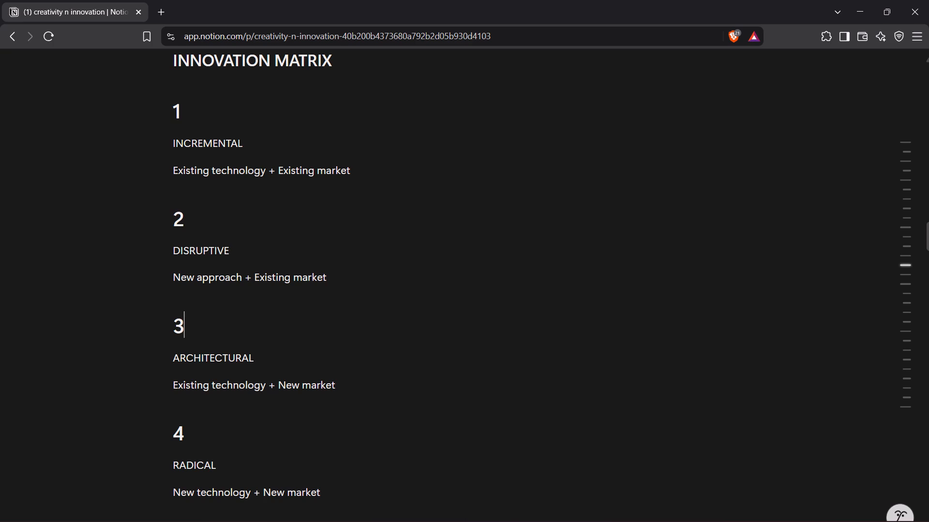
scroll(207, 345, down, 2)
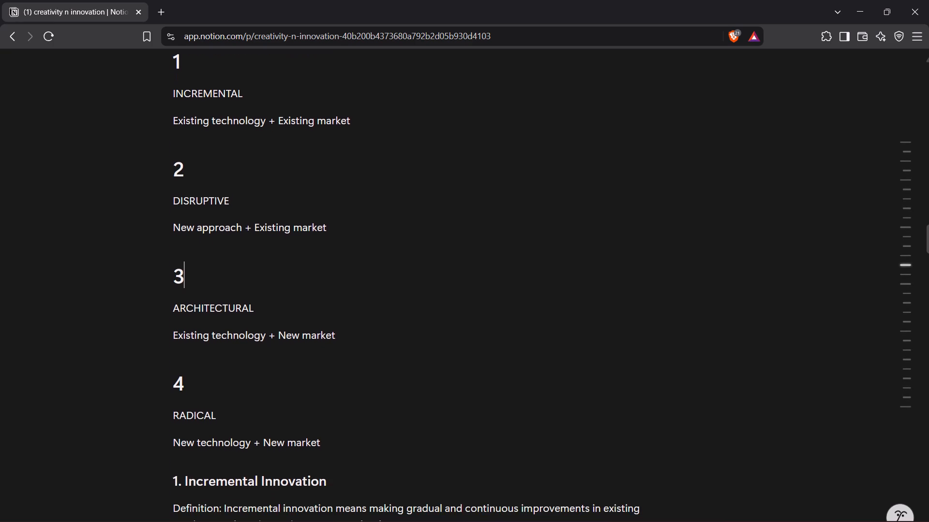
scroll(207, 345, down, 1)
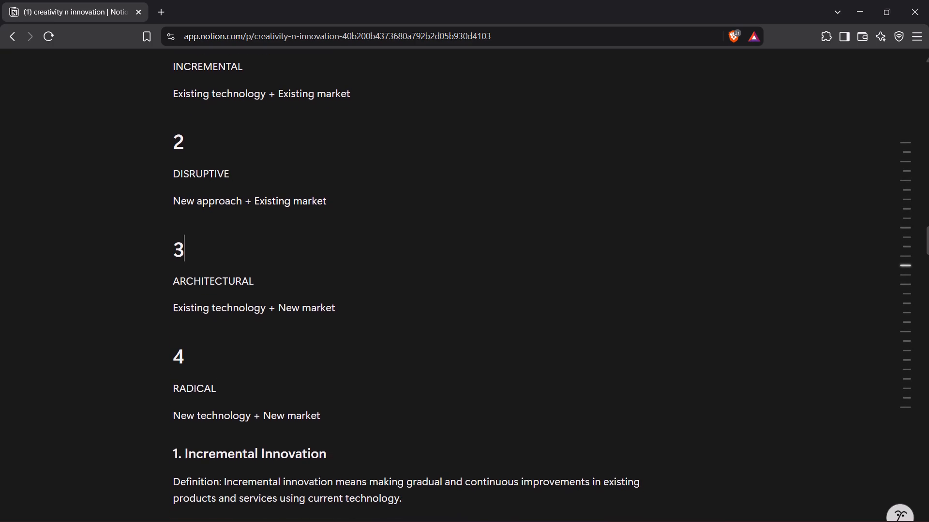
scroll(207, 345, up, 2)
scroll(207, 345, down, 1)
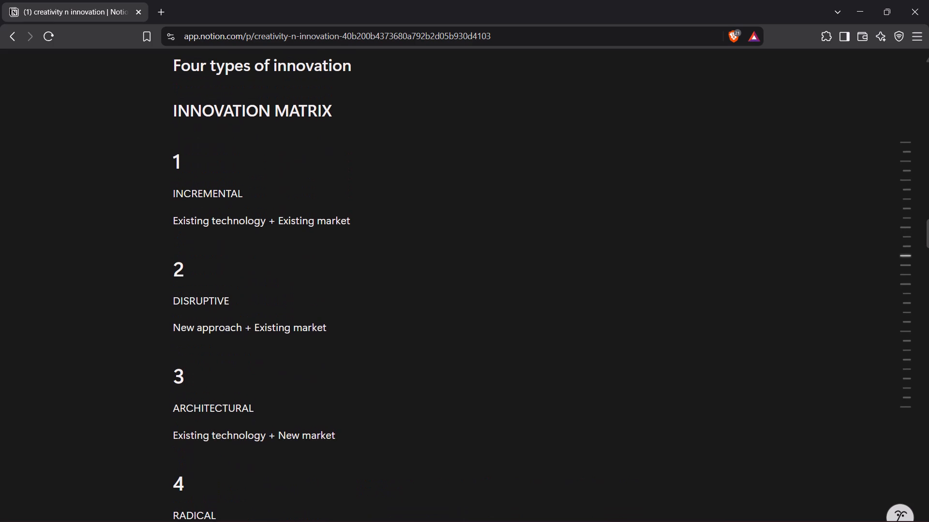
scroll(207, 345, down, 2)
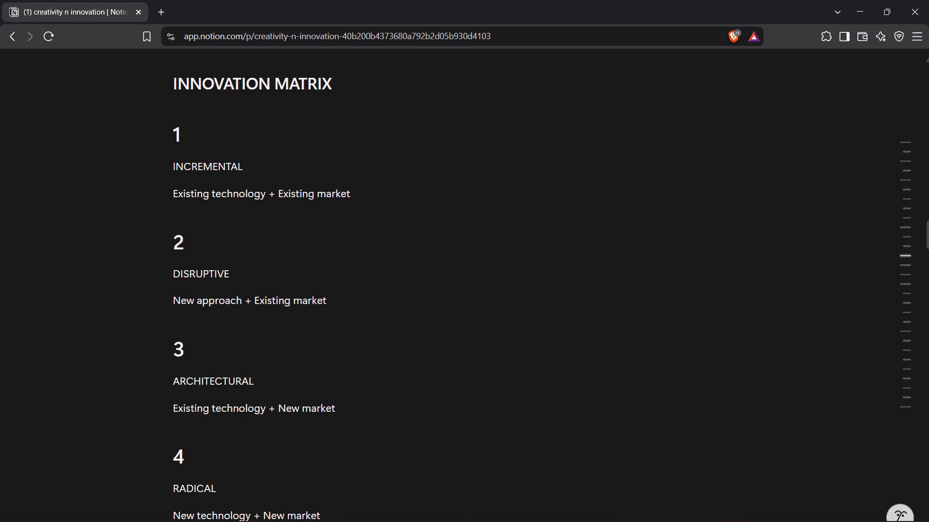
scroll(207, 345, down, 1)
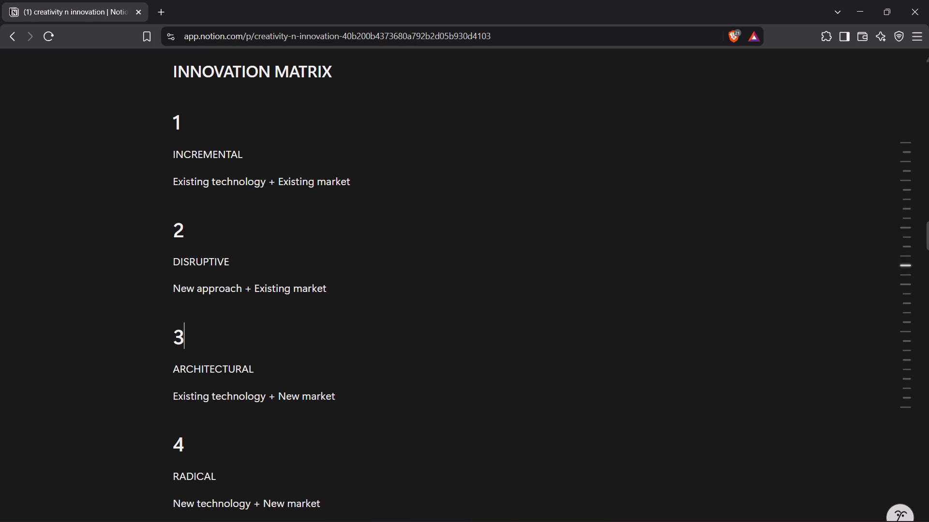
scroll(207, 345, down, 2)
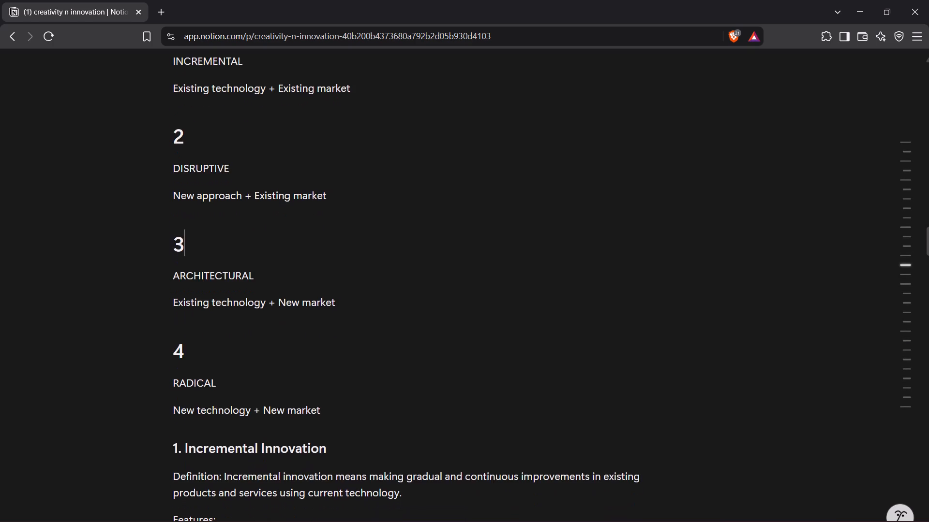
scroll(207, 345, up, 1)
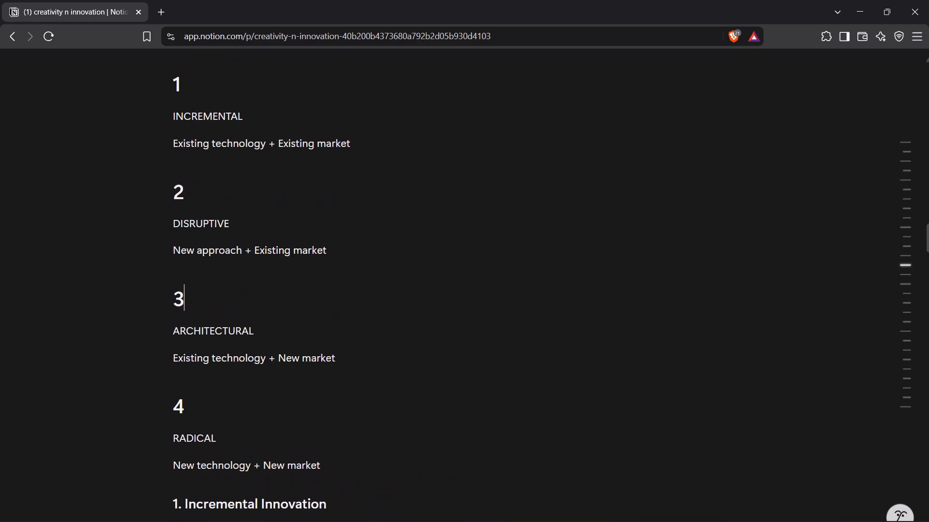
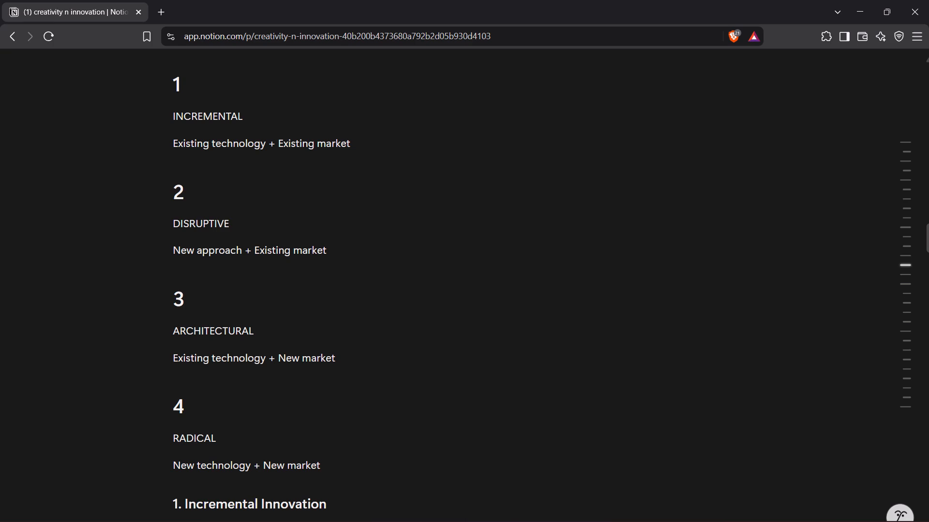
Read the Incremental Innovation section of the Unit 1 notes, covering its definition, features, example and memory trick.
scroll(207, 345, down, 4)
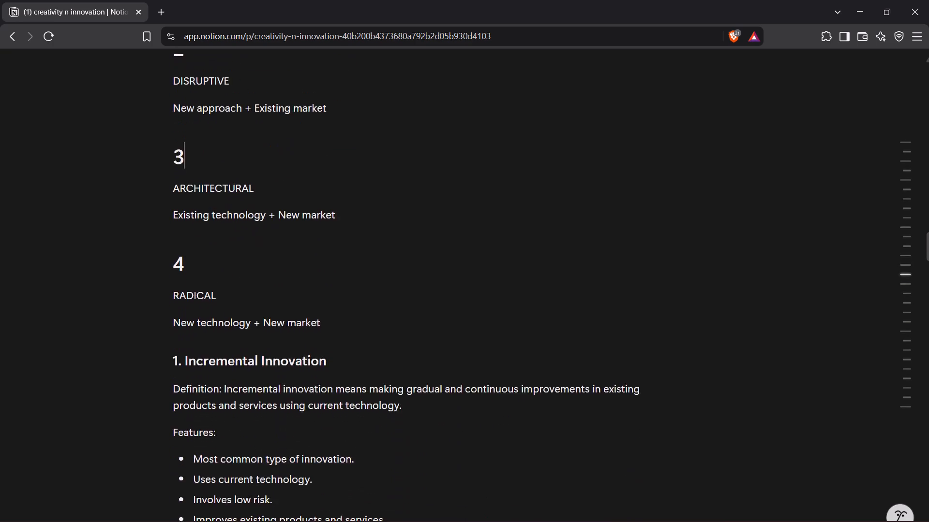
scroll(207, 345, down, 2)
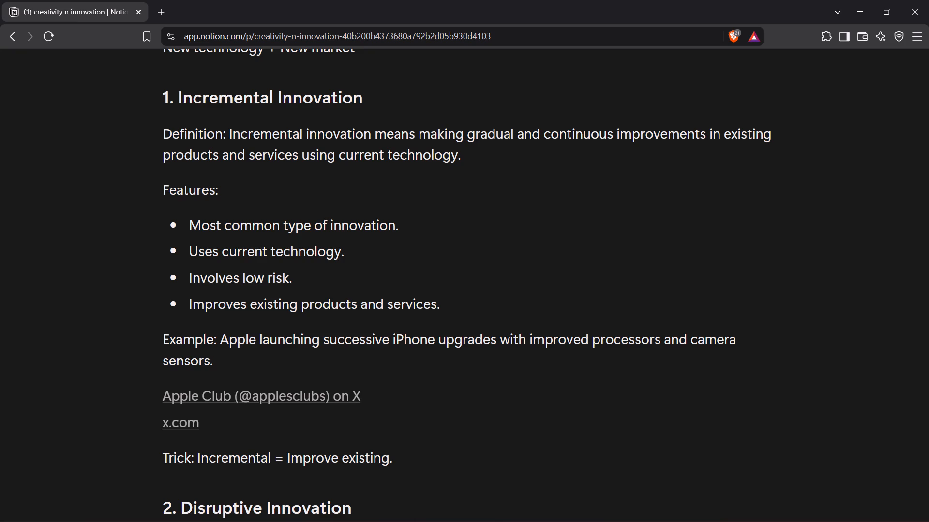
key(grave)
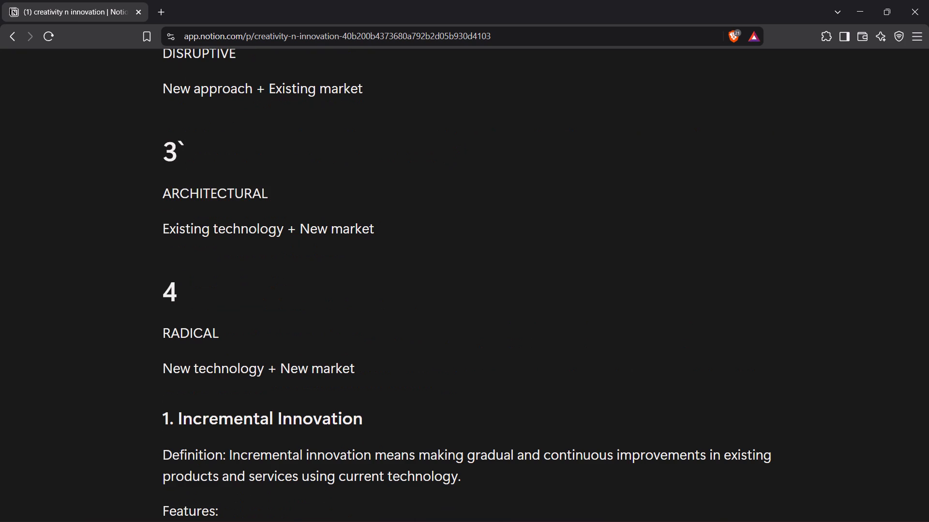
key(BackSpace)
scroll(207, 345, down, 6)
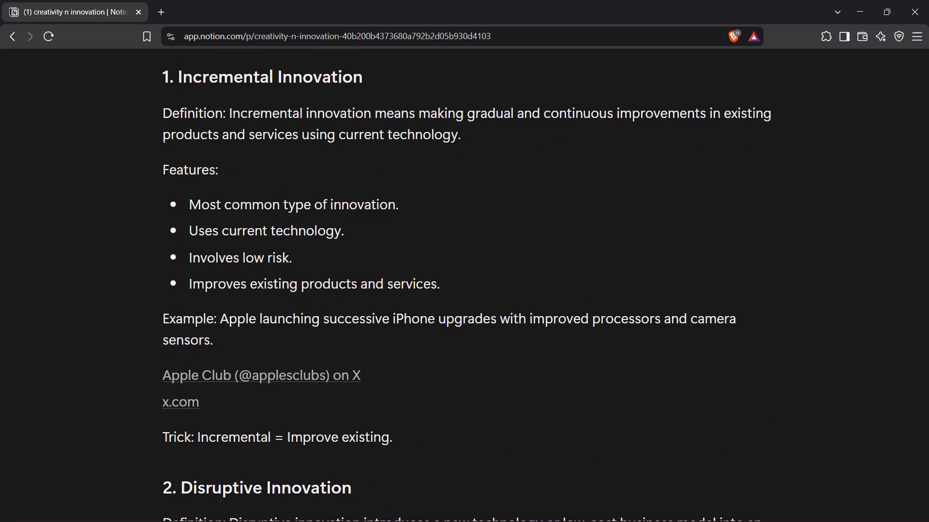
scroll(207, 345, down, 1)
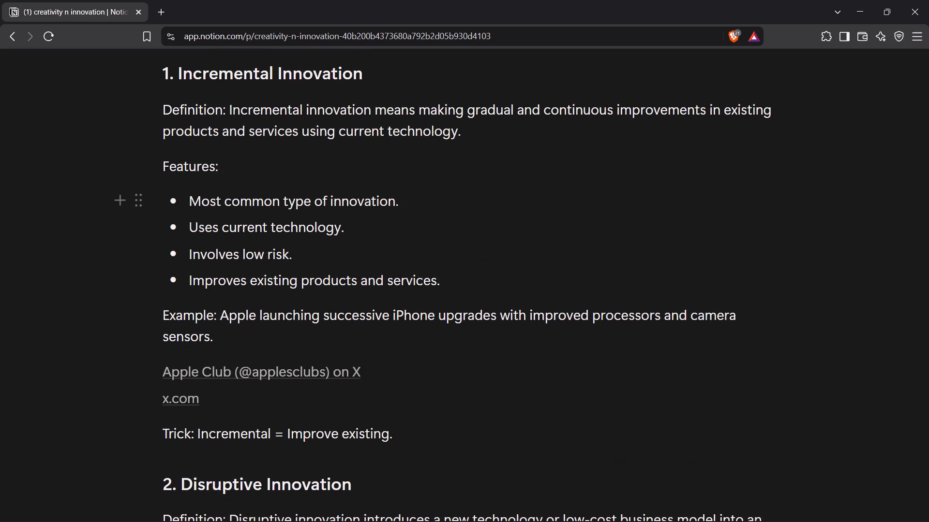
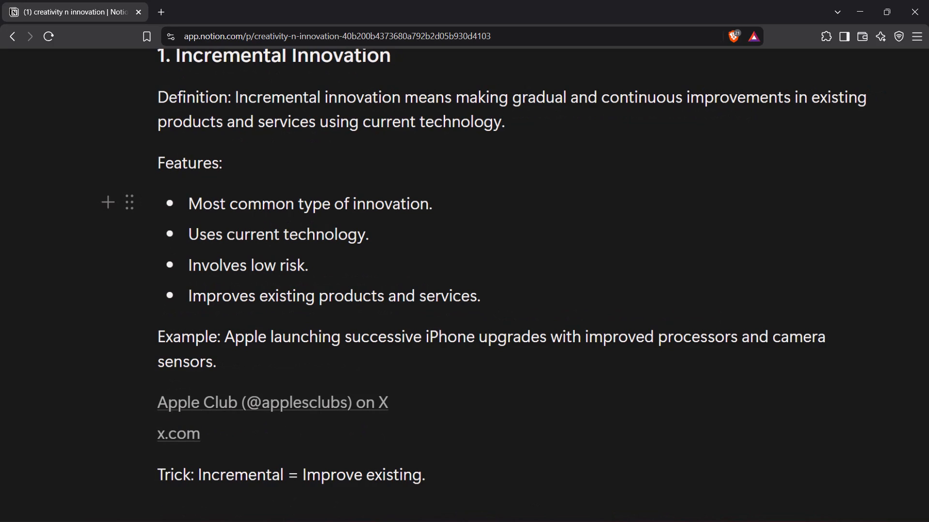
Reread the Incremental Innovation section of the Unit 1 notes, from its definition and features to the iPhone example and memory trick.
scroll(191, 188, down, 1)
scroll(191, 188, right, 1)
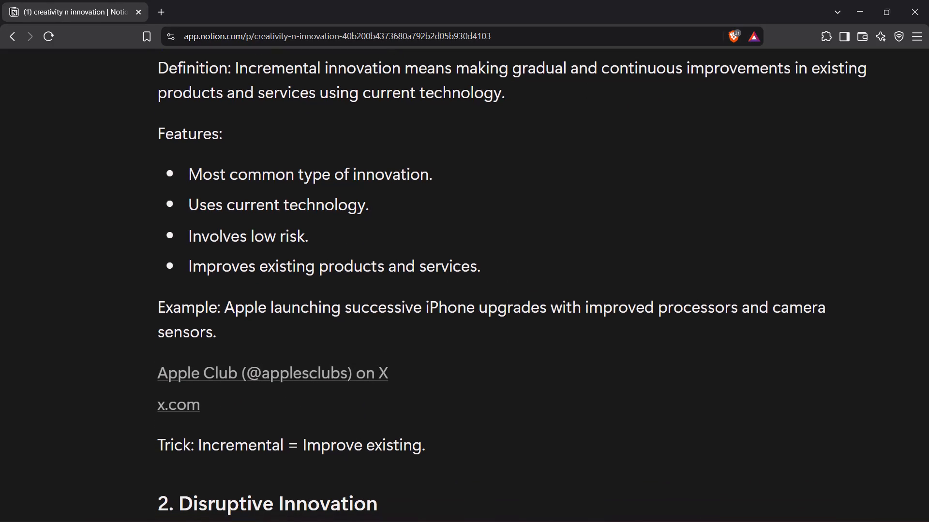
scroll(191, 188, right, 1)
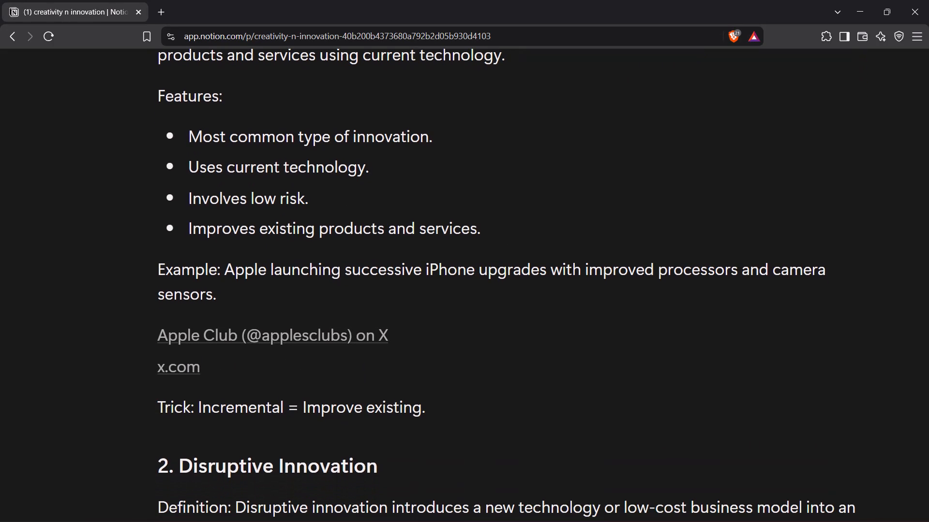
scroll(191, 188, down, 1)
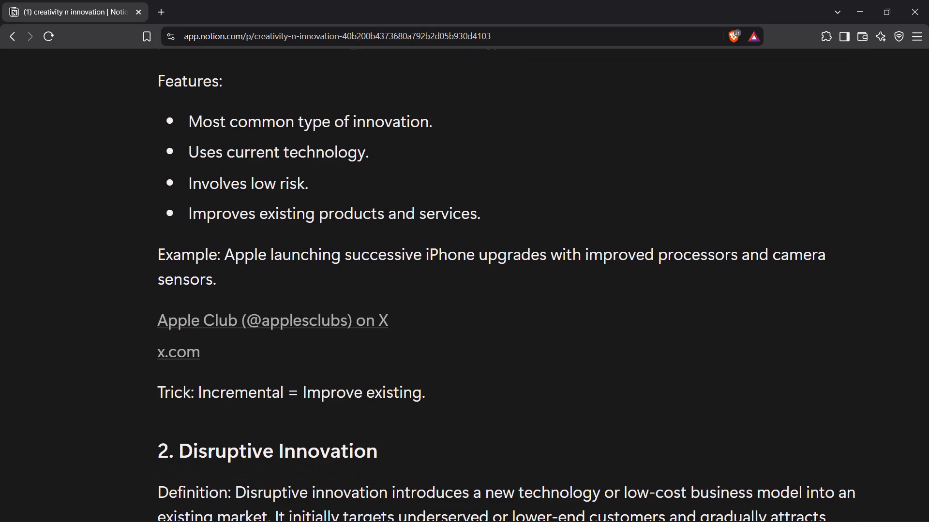
scroll(191, 188, down, 1)
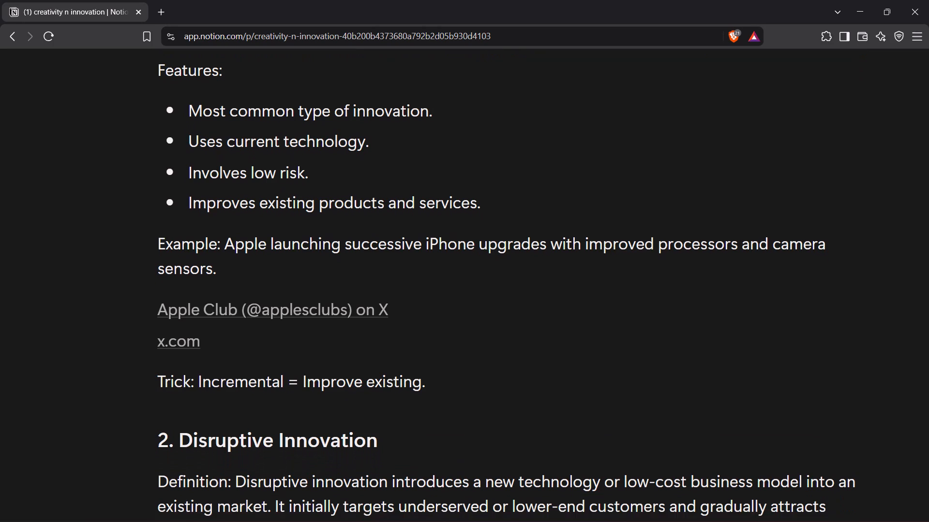
scroll(191, 188, down, 1)
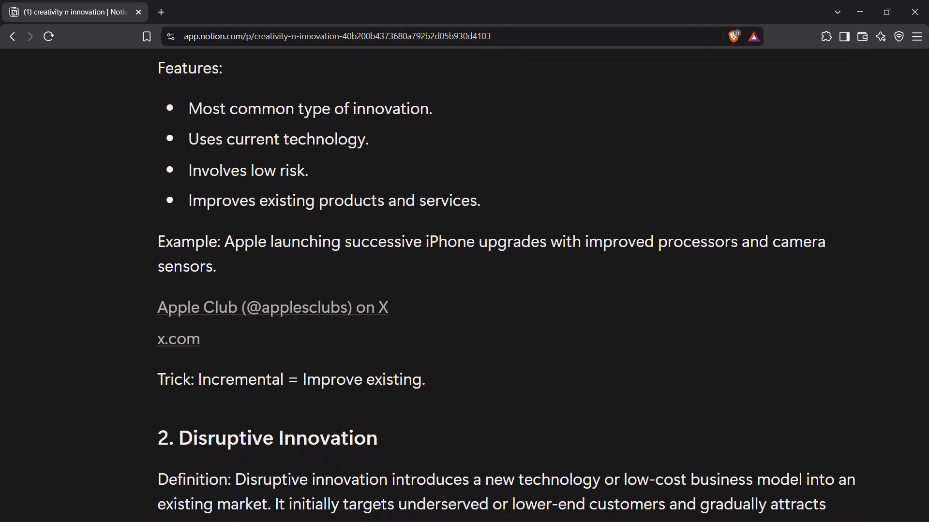
scroll(191, 188, down, 1)
scroll(191, 188, up, 2)
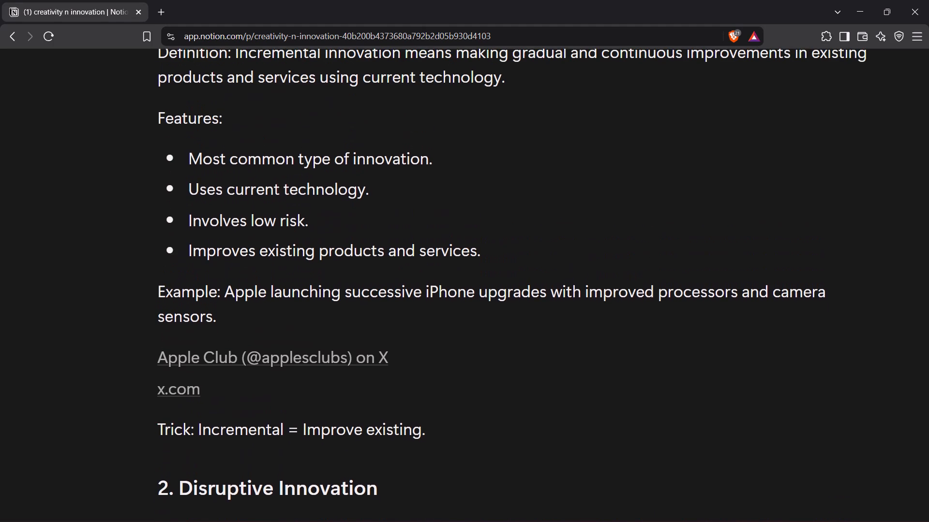
scroll(191, 188, up, 1)
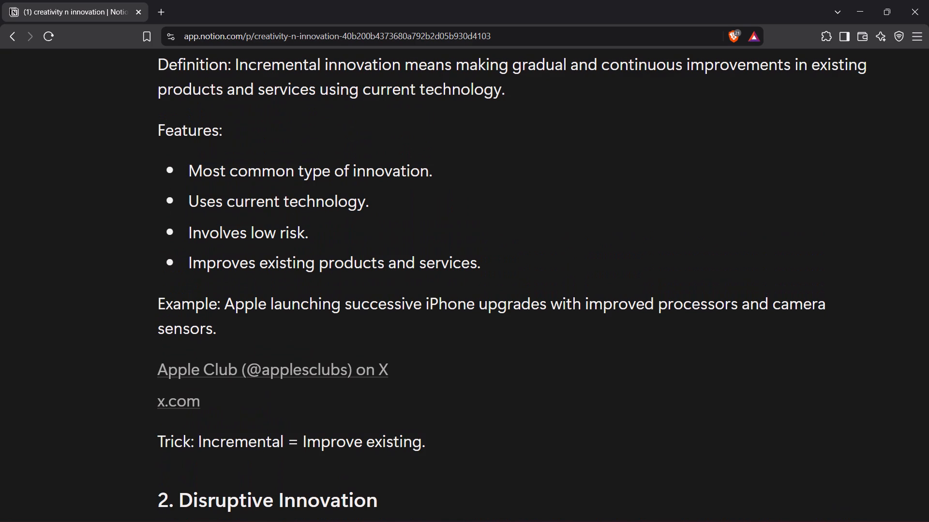
scroll(191, 188, up, 1)
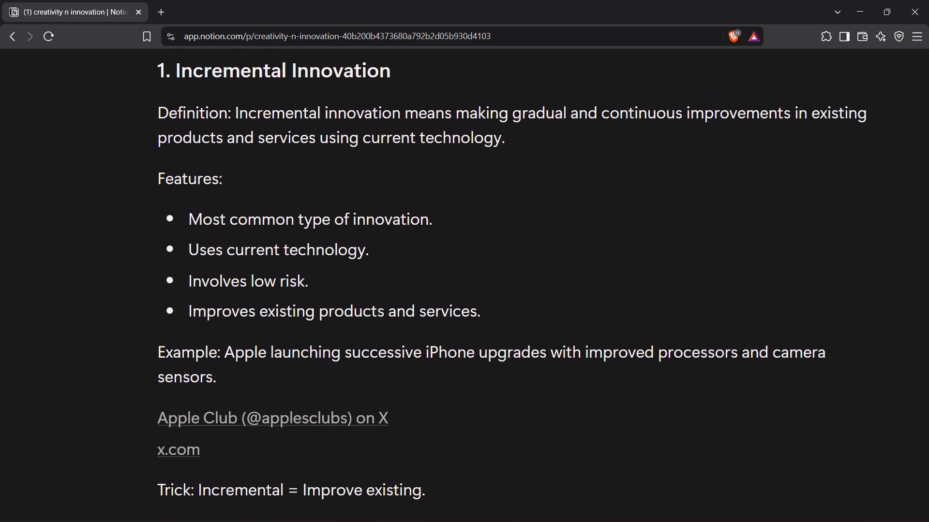
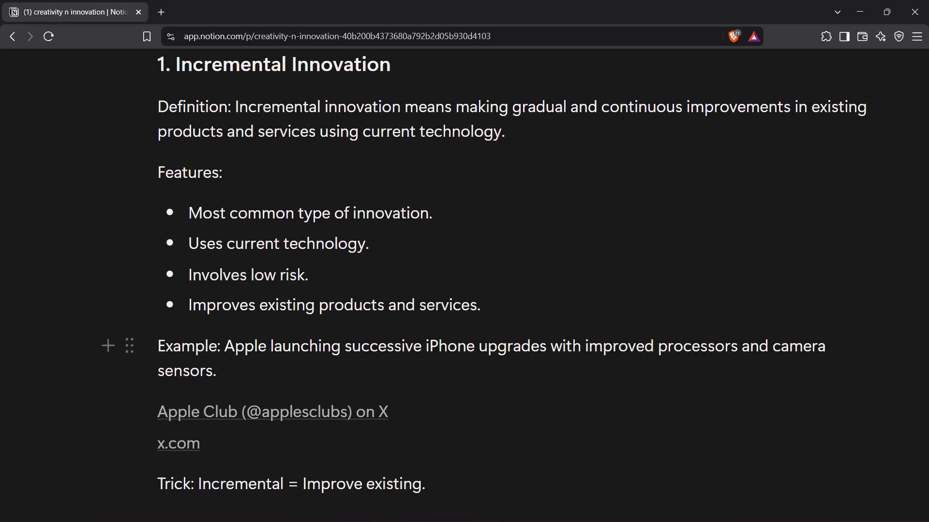
Read on from the Incremental Innovation trick to the definition and features of Disruptive Innovation.
scroll(390, 335, down, 4)
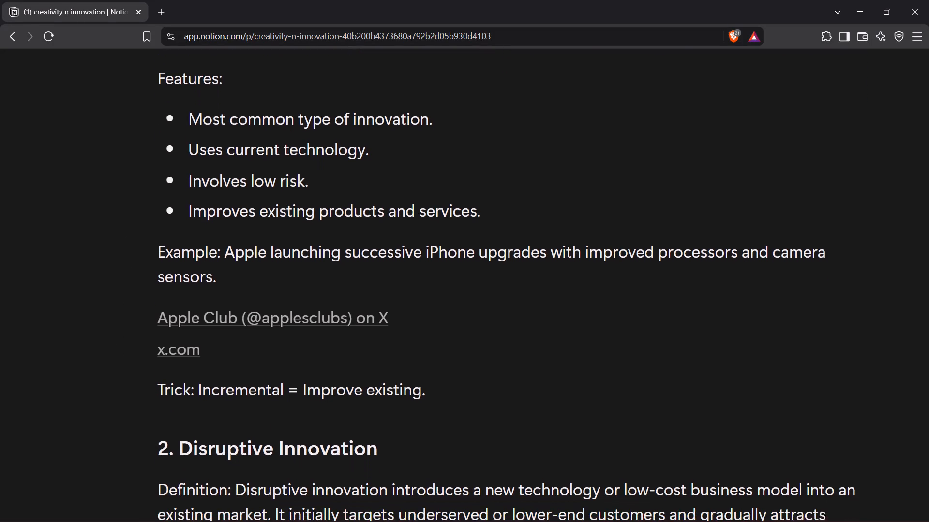
scroll(390, 335, down, 3)
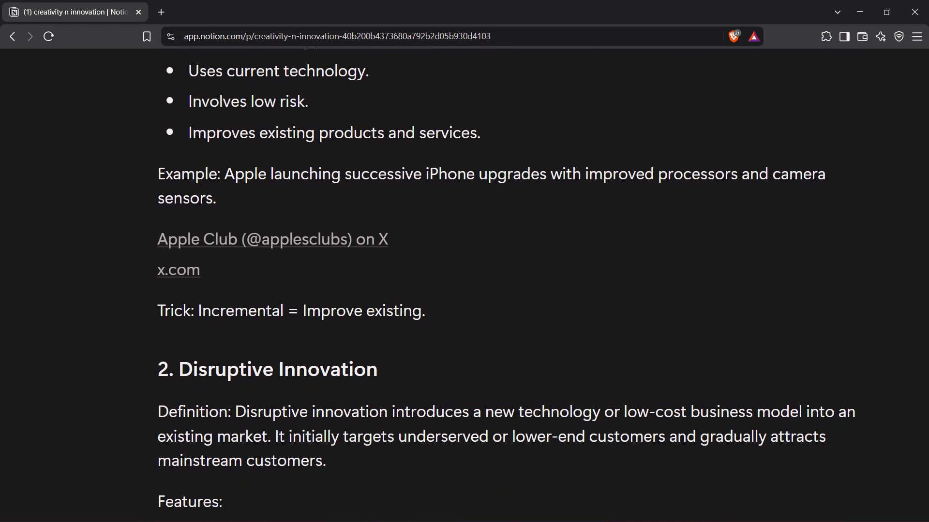
scroll(390, 335, down, 1)
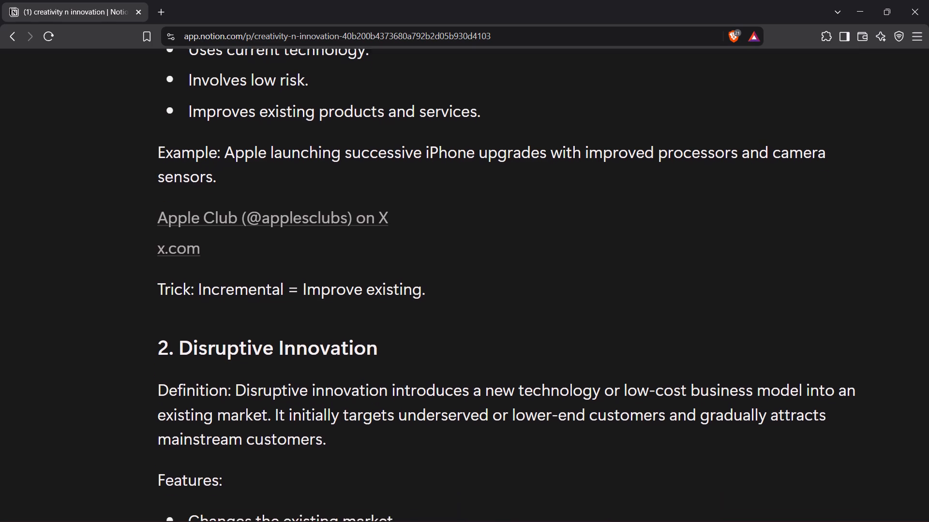
scroll(390, 335, down, 5)
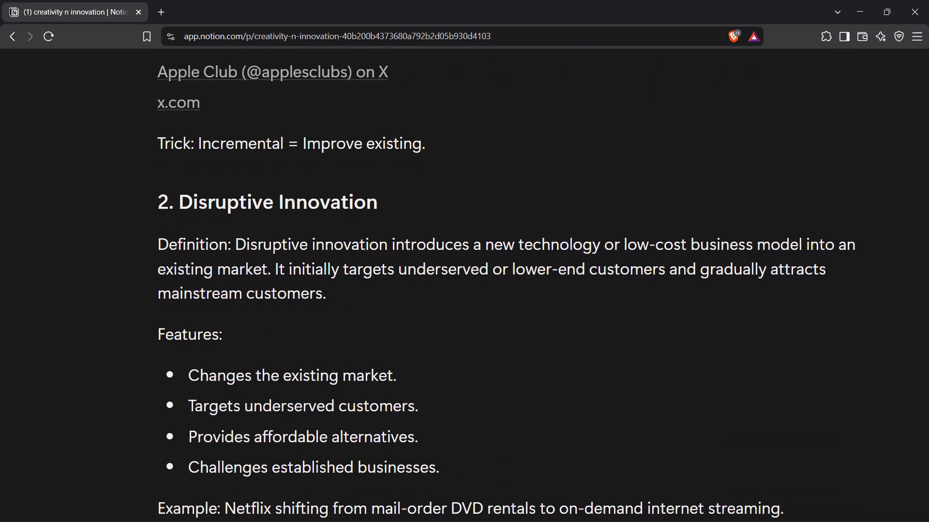
scroll(390, 335, down, 1)
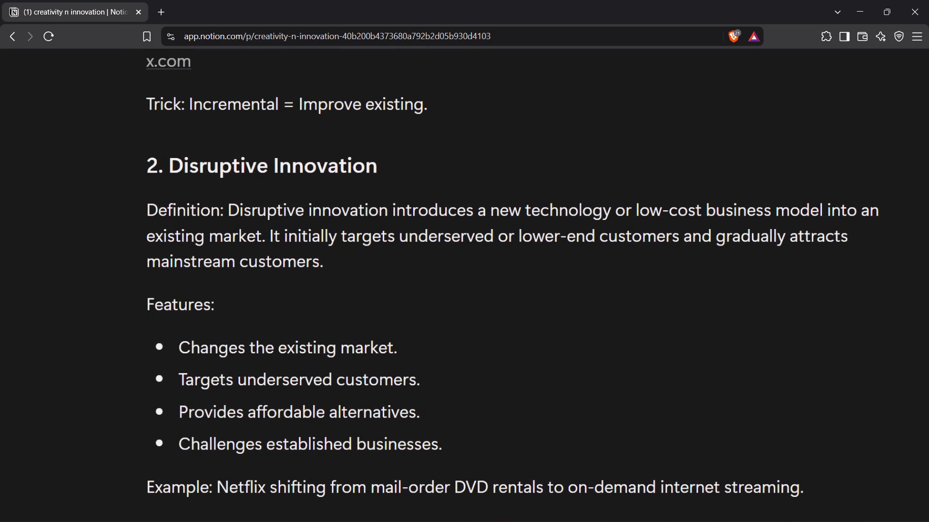
Look back over the Incremental Innovation section, from its example up to the definition.
scroll(390, 335, up, 7)
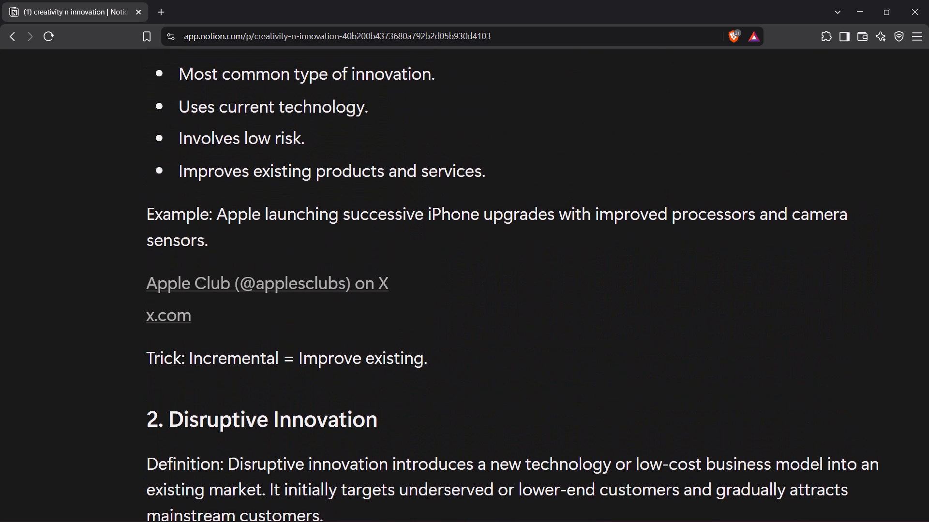
scroll(390, 335, up, 2)
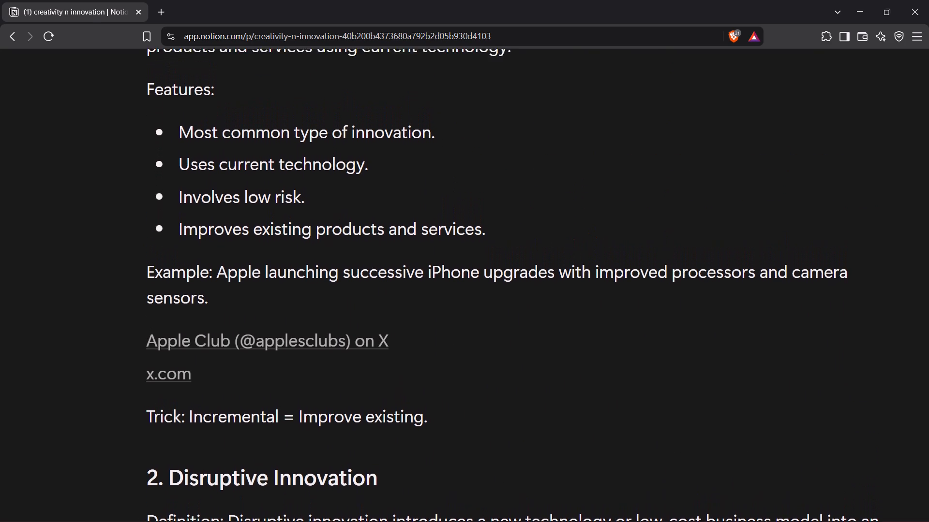
scroll(390, 335, up, 3)
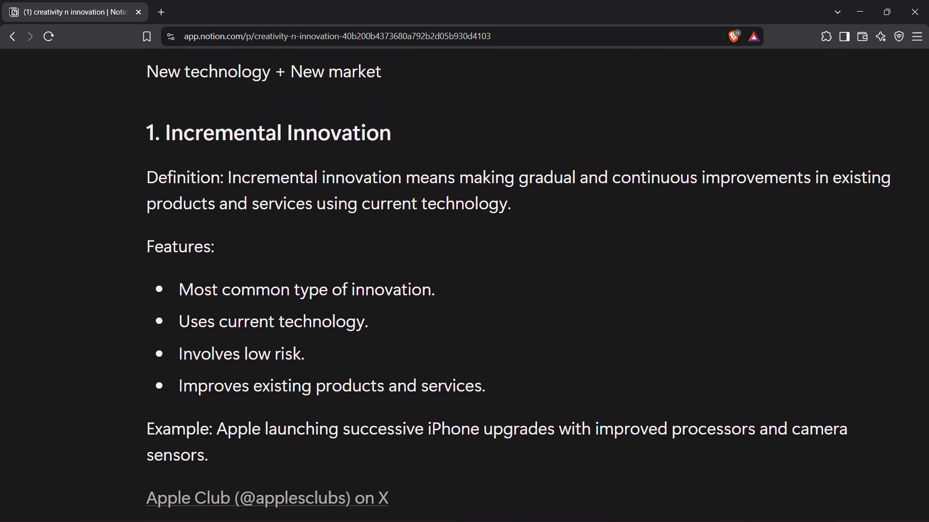
Read the Disruptive Innovation section through its definition, features, Netflix example and memory trick, up to the start of Architectural Innovation.
scroll(389, 329, down, 6)
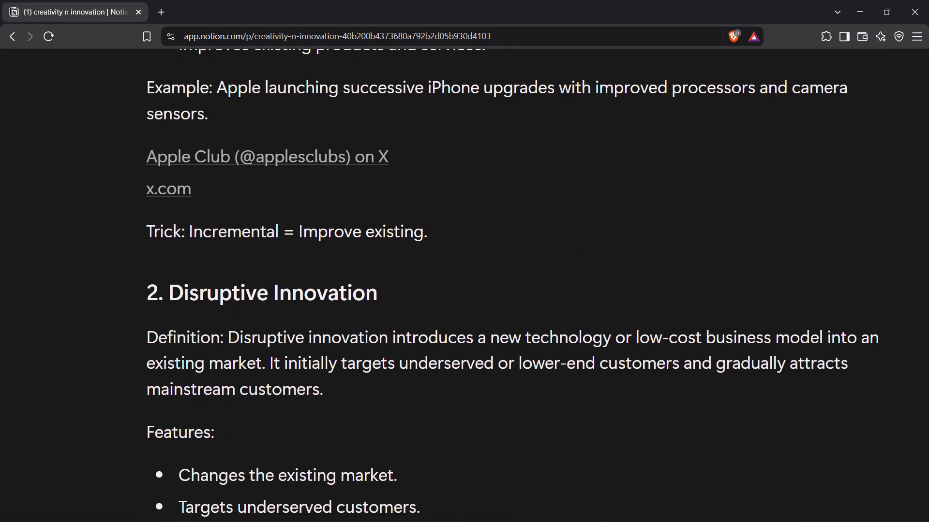
scroll(389, 321, down, 1)
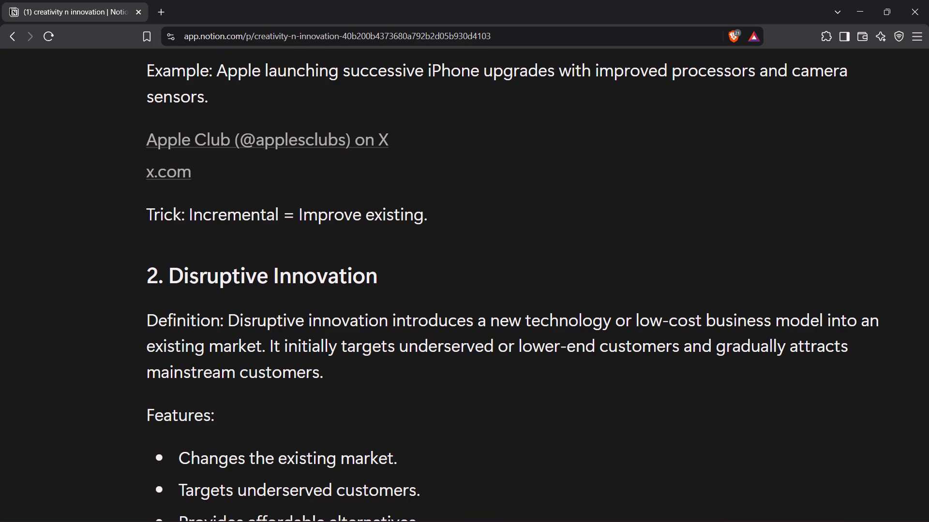
scroll(389, 321, down, 4)
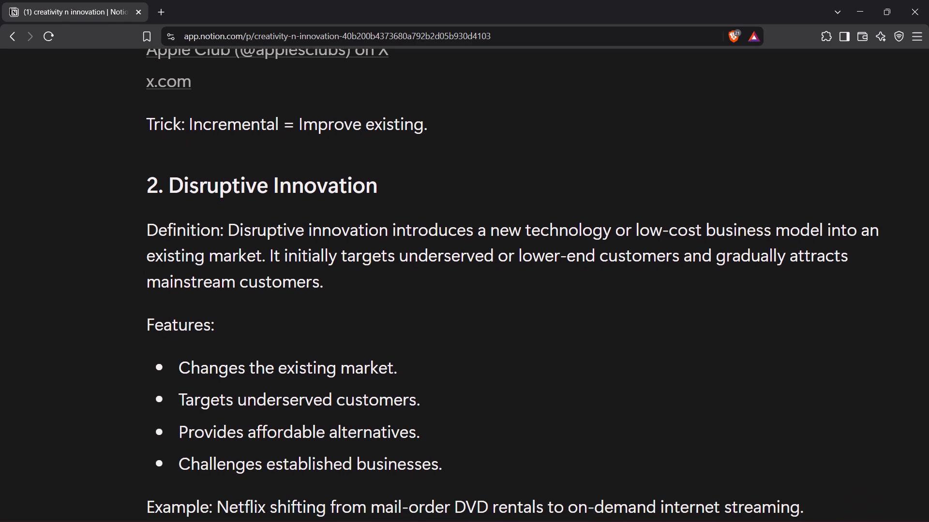
scroll(389, 321, down, 3)
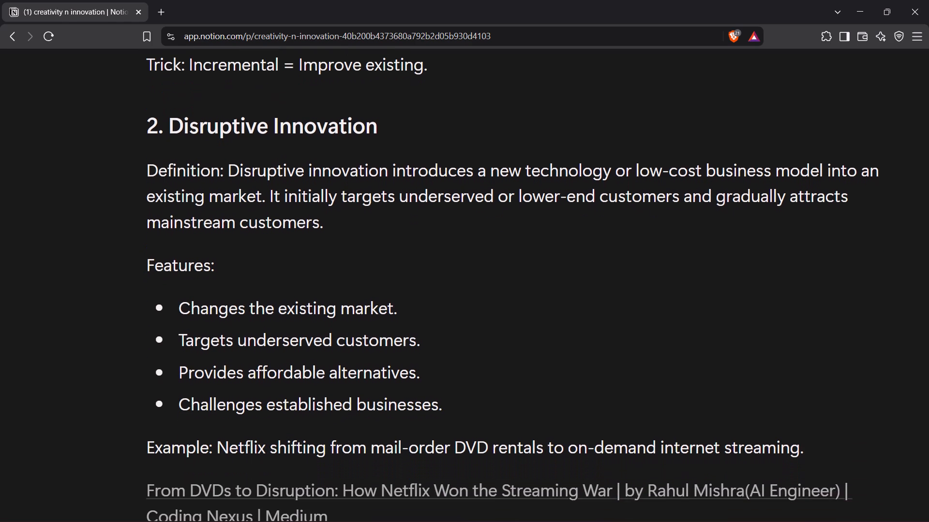
scroll(389, 321, down, 3)
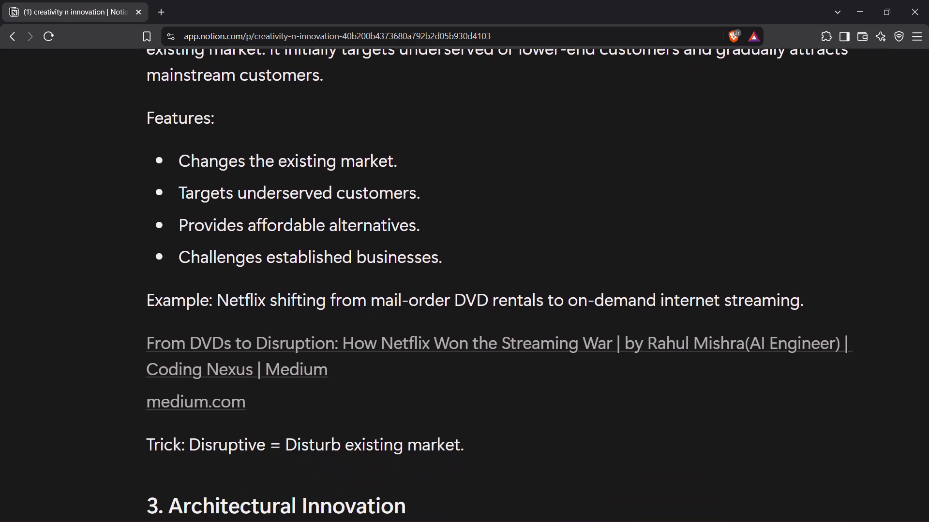
scroll(389, 321, down, 3)
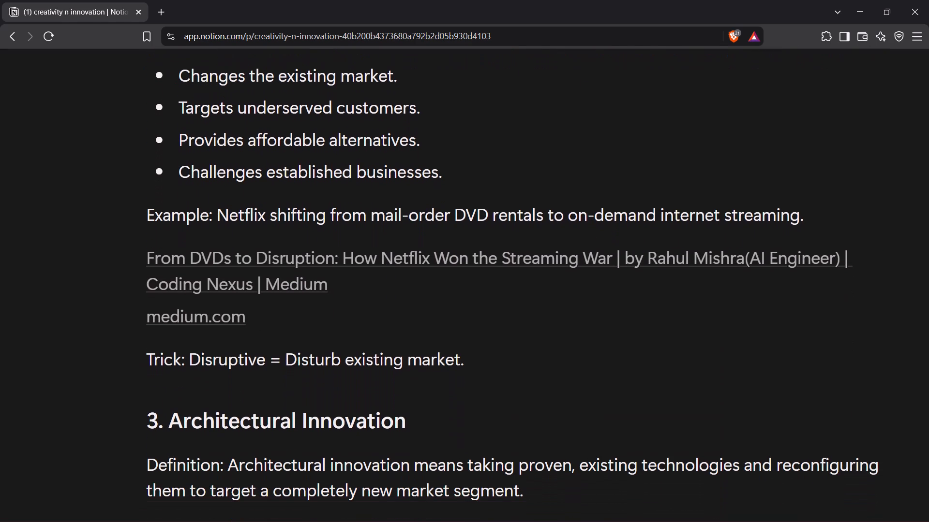
scroll(389, 321, up, 2)
scroll(389, 321, down, 3)
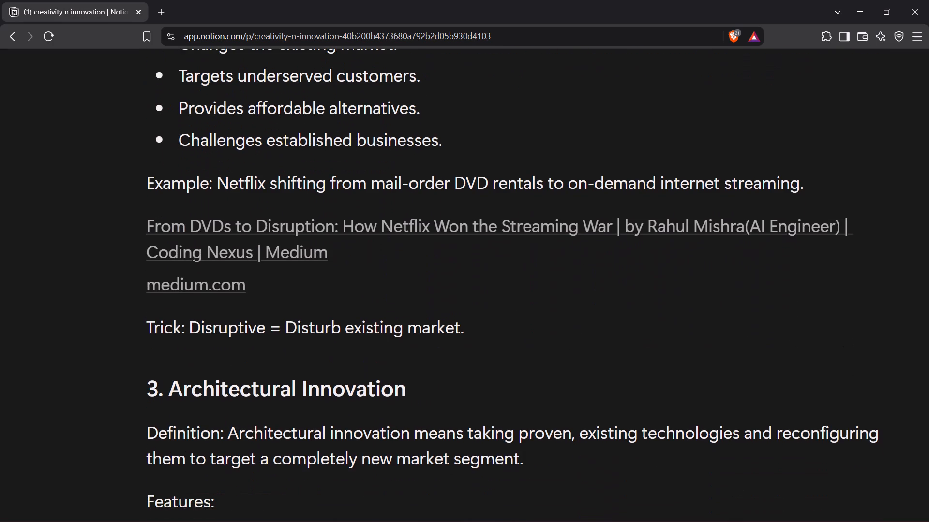
scroll(389, 321, down, 1)
scroll(389, 321, up, 4)
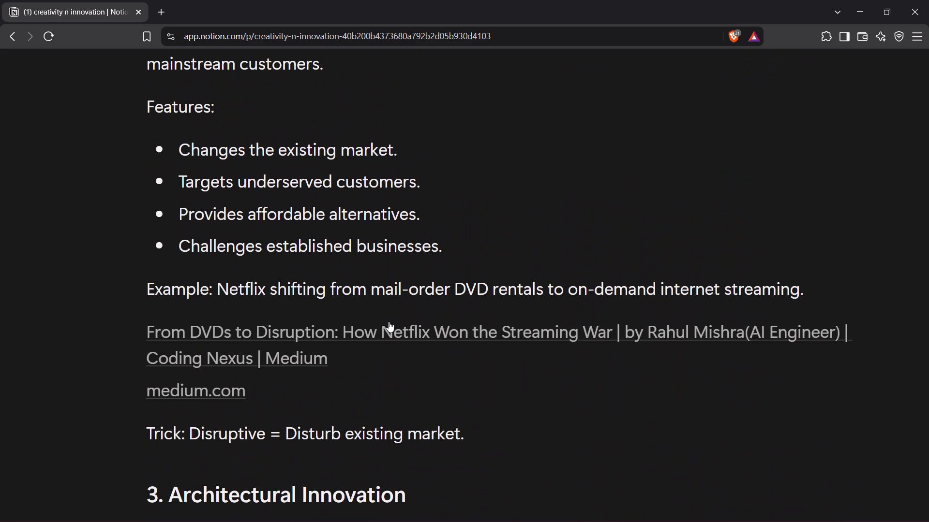
scroll(389, 321, up, 1)
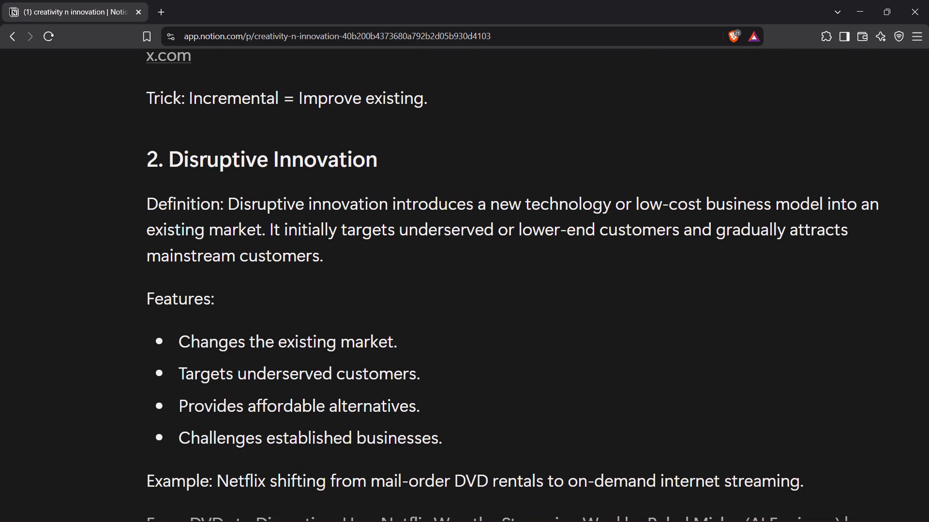
Create a new Notion page from the Library in a separate browser tab and title it "CI".
click(165, 5)
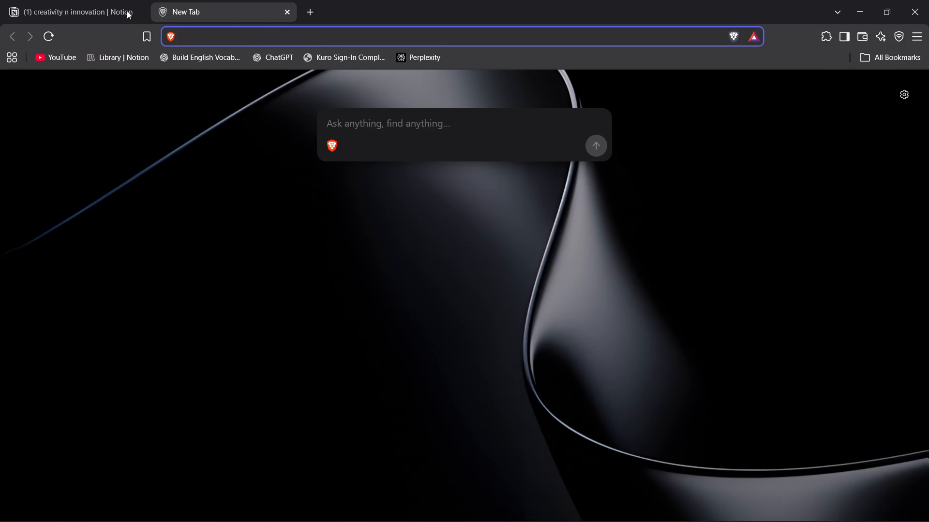
click(113, 55)
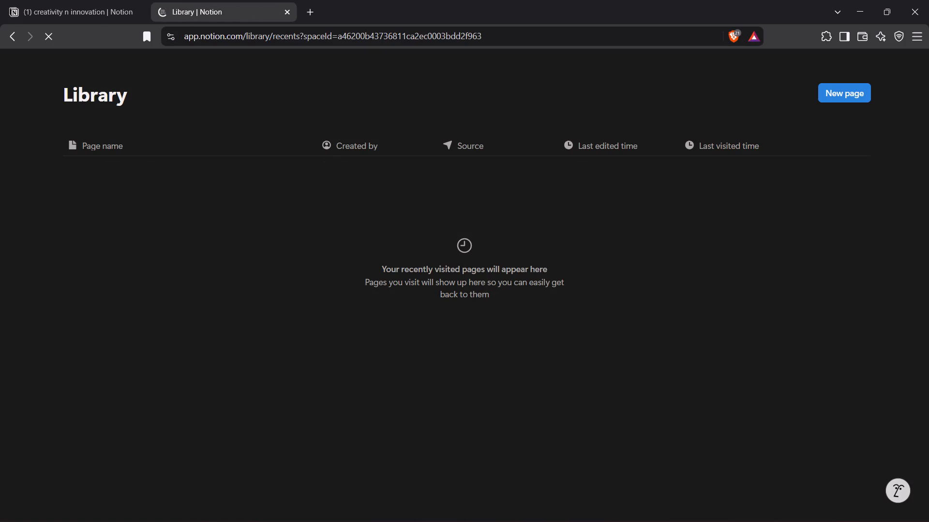
click(829, 99)
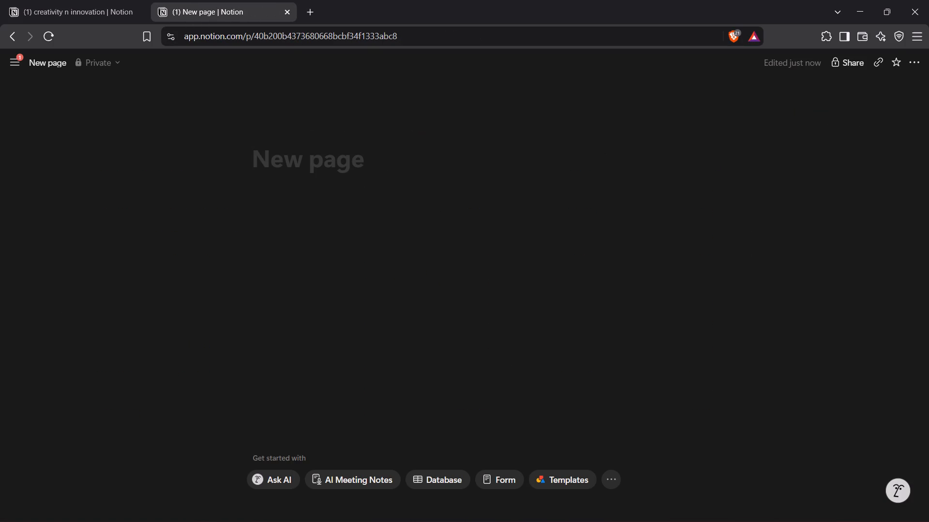
text(cr)
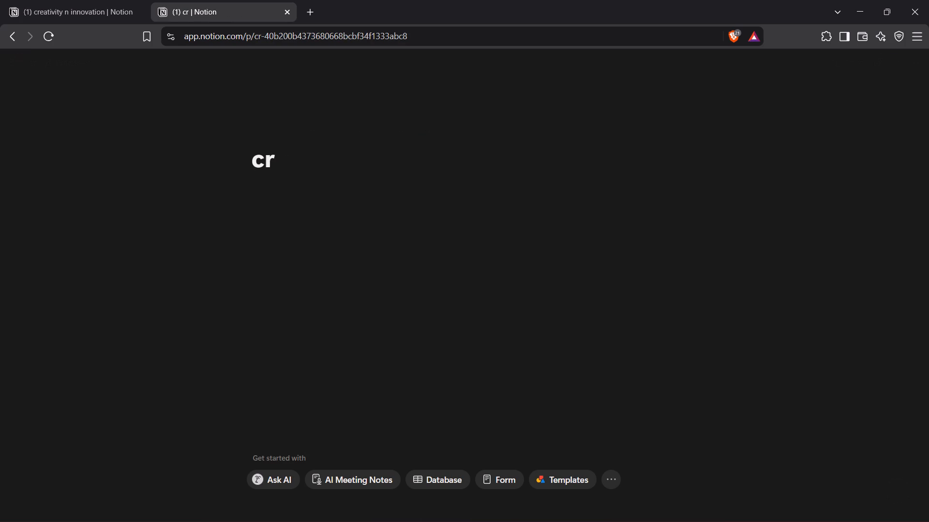
key(BackSpace)
key(BackSpace)
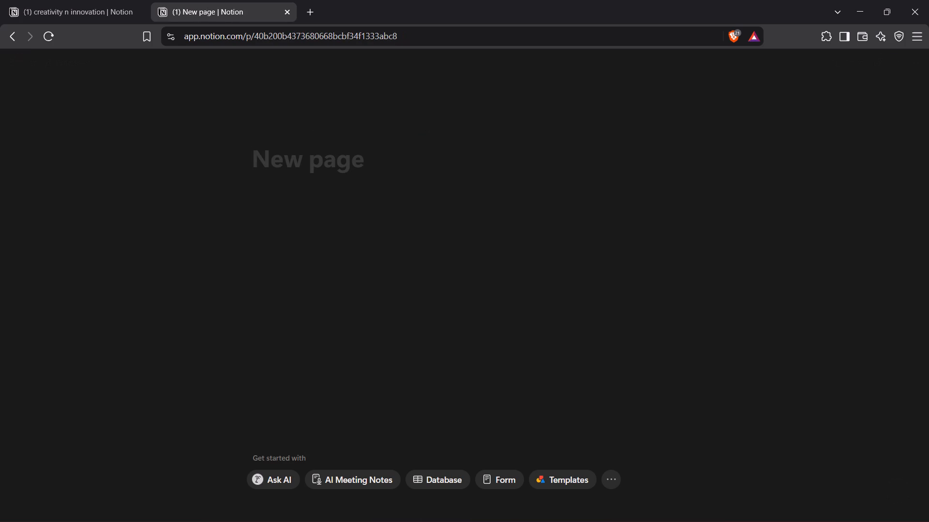
text(CI)
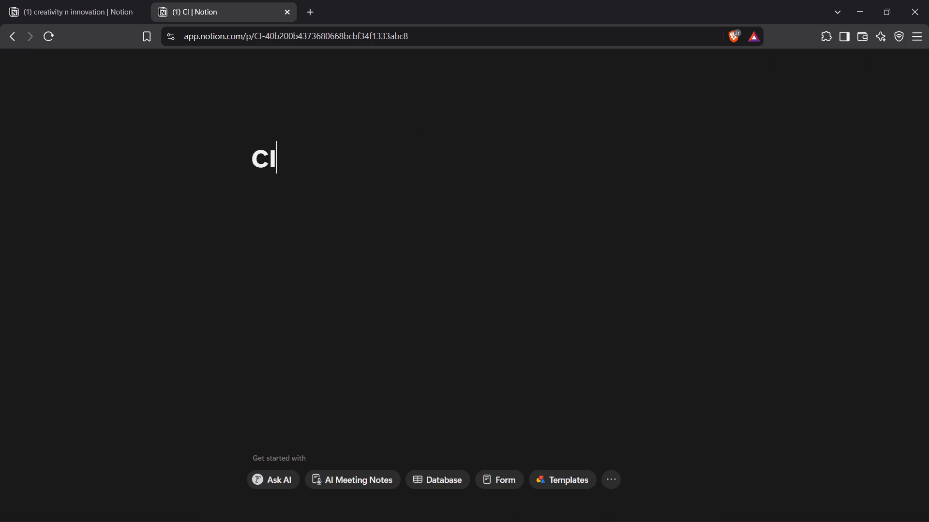
click(387, 217)
Copy the Creativity definition and Teresa Amabile's definition up to "useful (valuable" from the creativity n innovation notes into the CI page, and return to the notes.
click(1, 0)
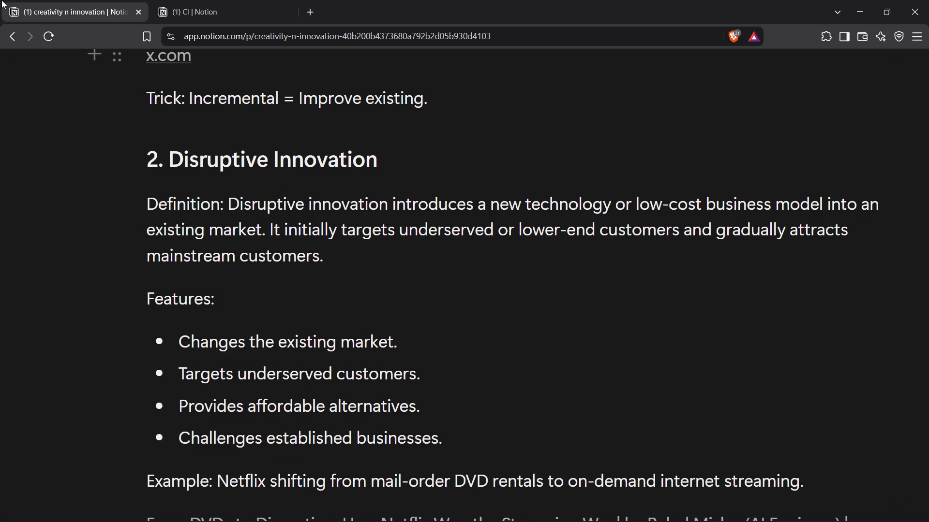
scroll(465, 389, up, 9)
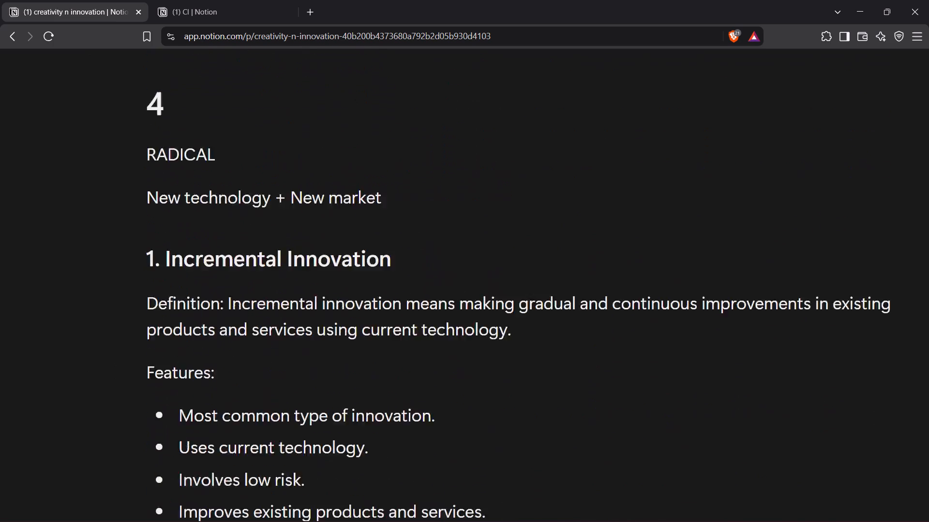
scroll(465, 389, up, 14)
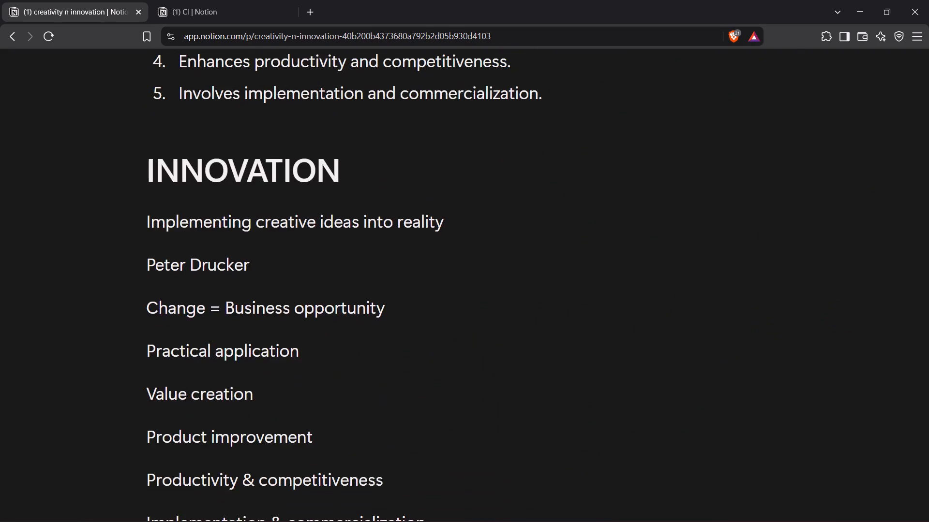
scroll(465, 389, up, 2)
scroll(465, 389, down, 1)
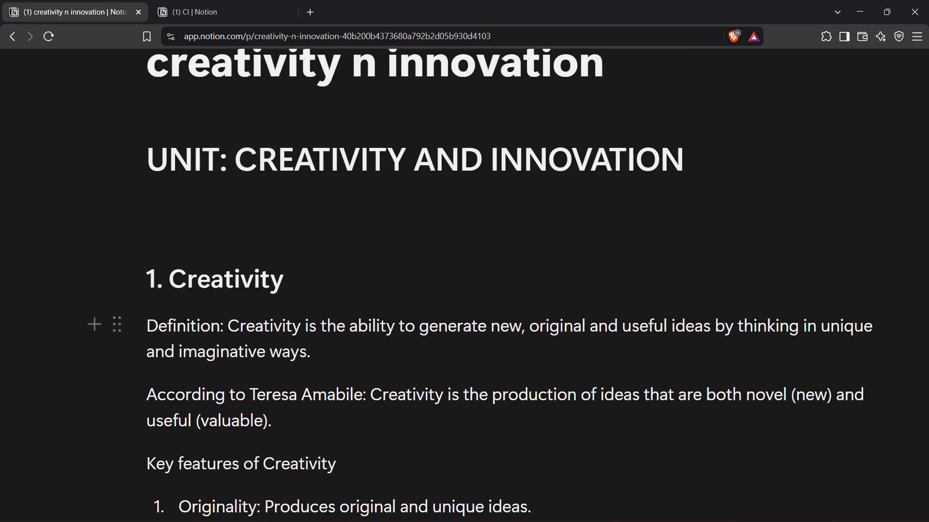
drag(144, 324, 301, 344)
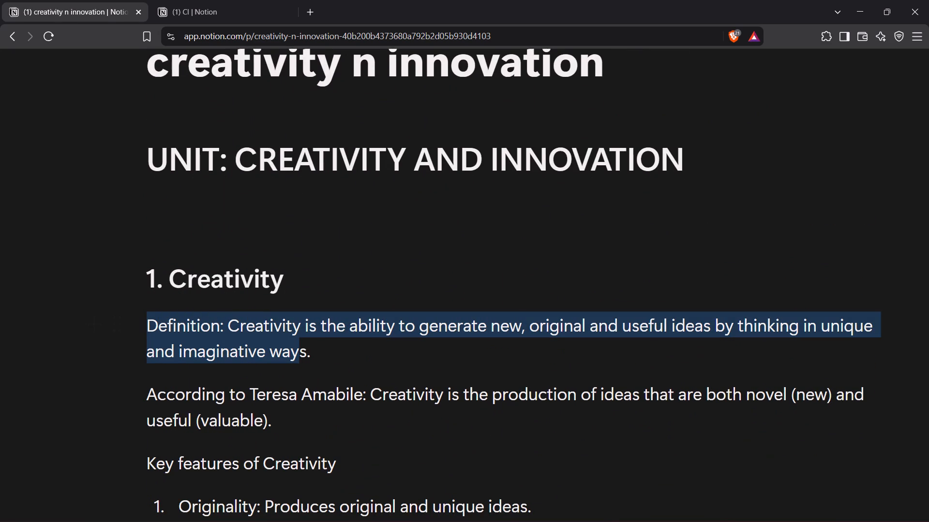
click(347, 352)
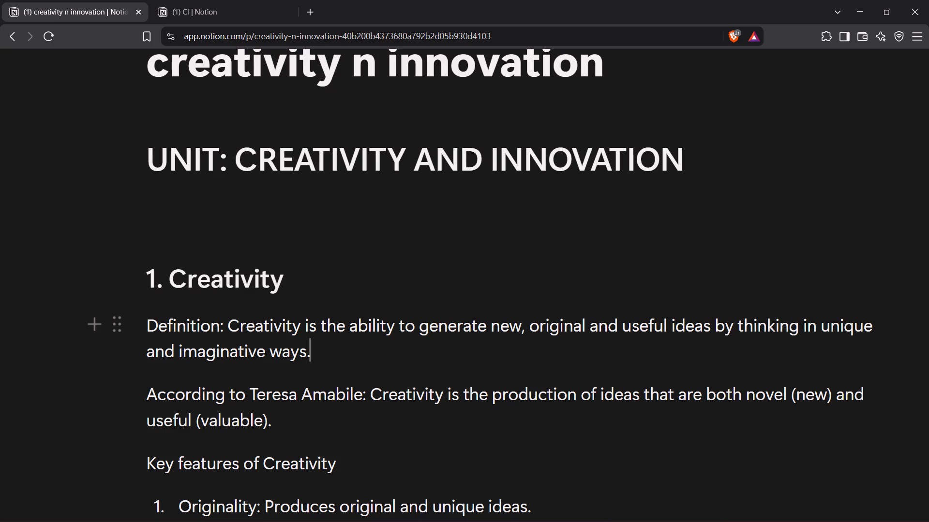
click(149, 325)
drag(147, 323, 260, 417)
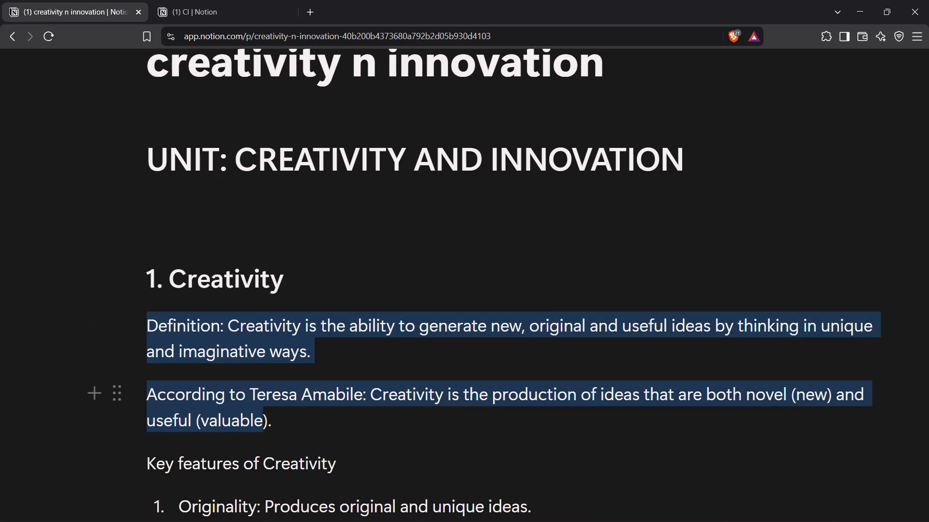
key(ctrl+c)
click(287, 0)
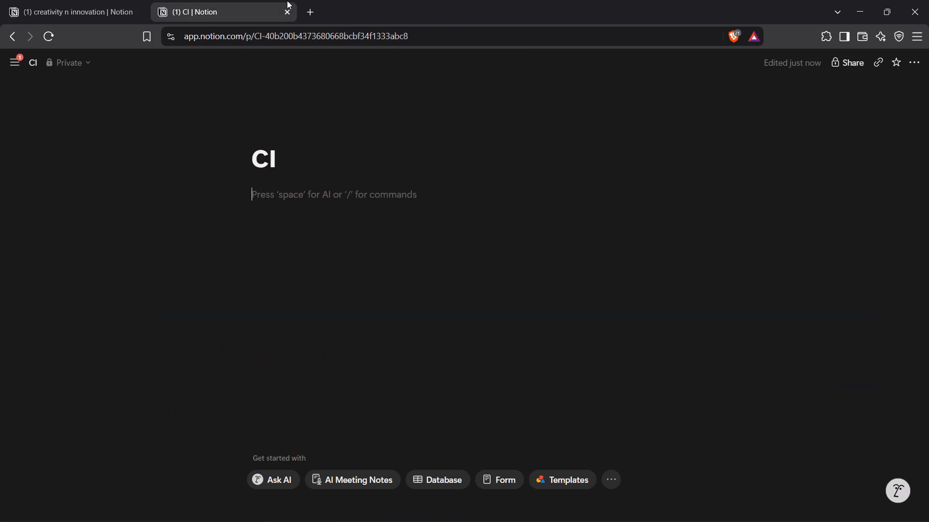
key(ctrl+v)
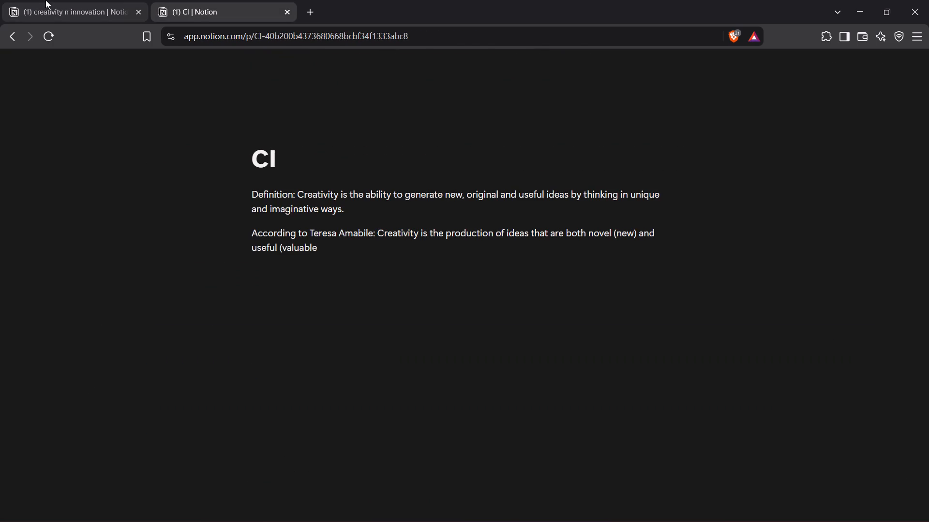
click(45, 0)
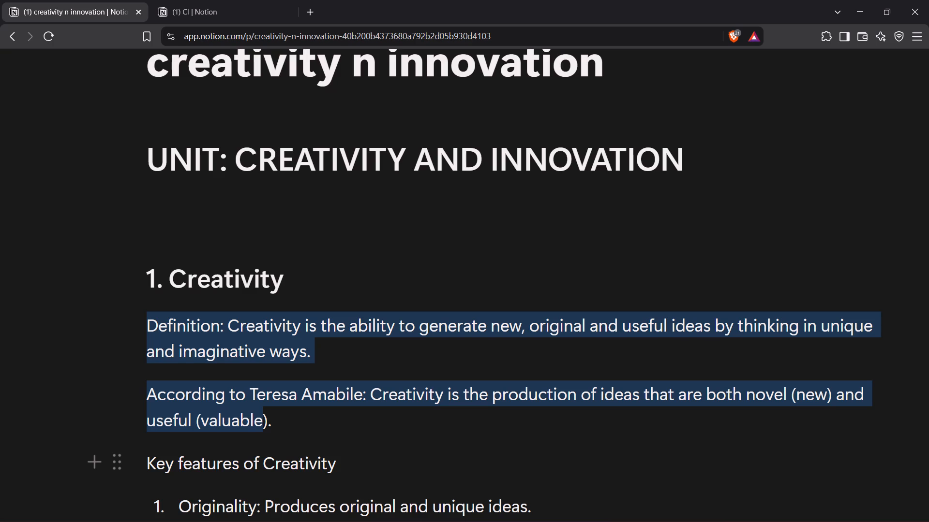
Review the key features of Creativity and the CREATIVITY keyword summary down to its memory trick in the notes.
scroll(427, 463, down, 1)
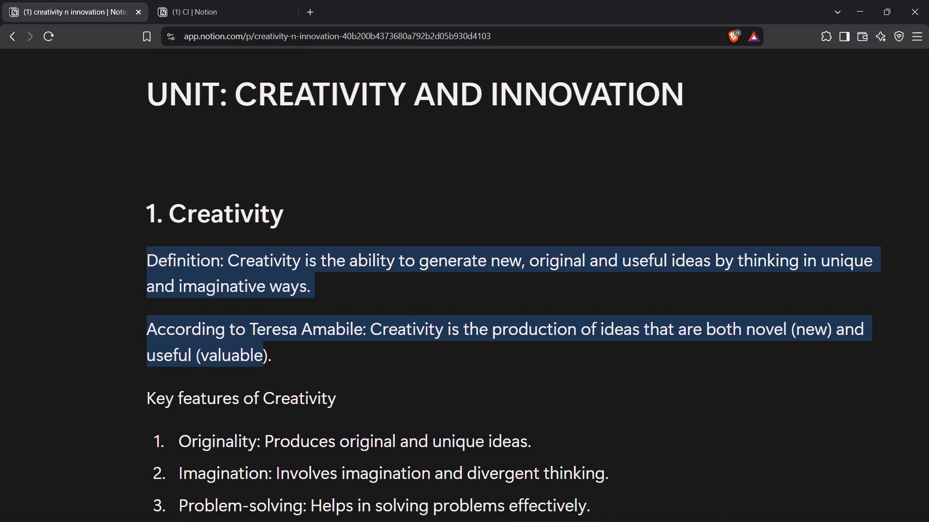
scroll(427, 463, down, 1)
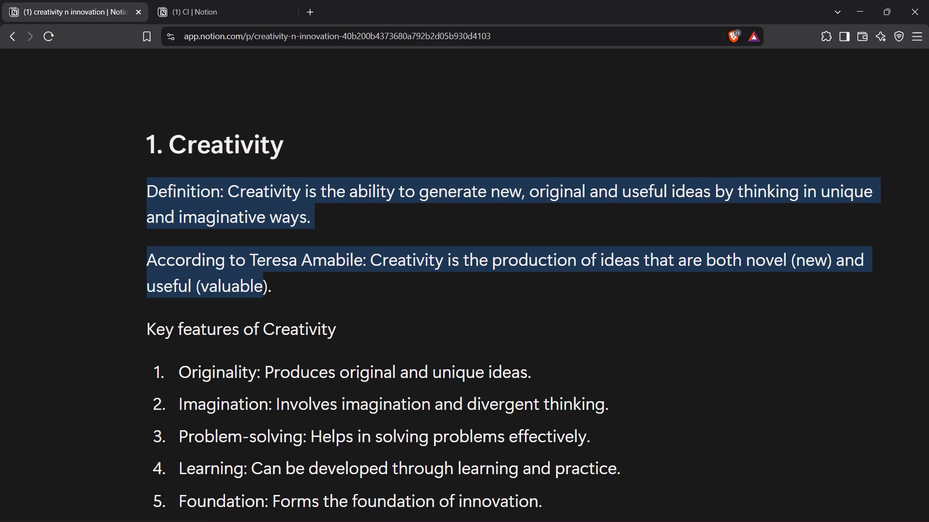
scroll(427, 463, down, 1)
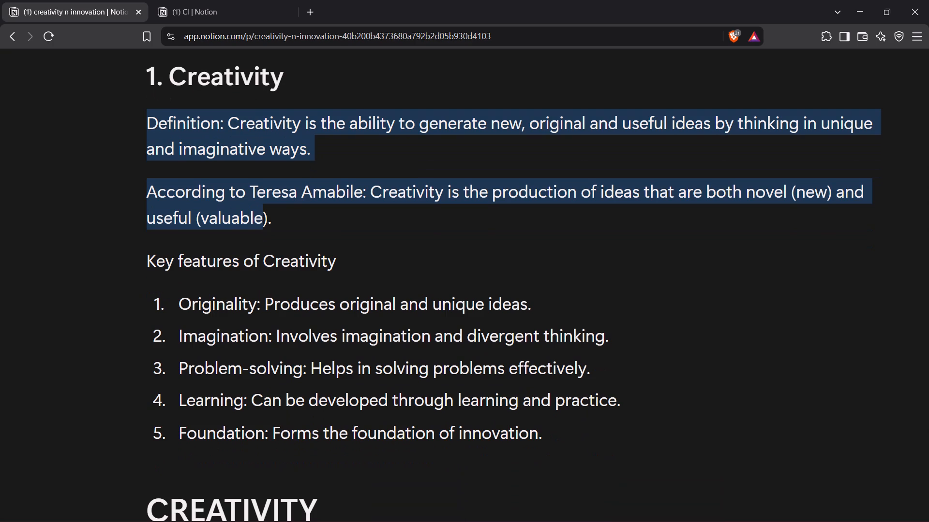
scroll(427, 463, down, 7)
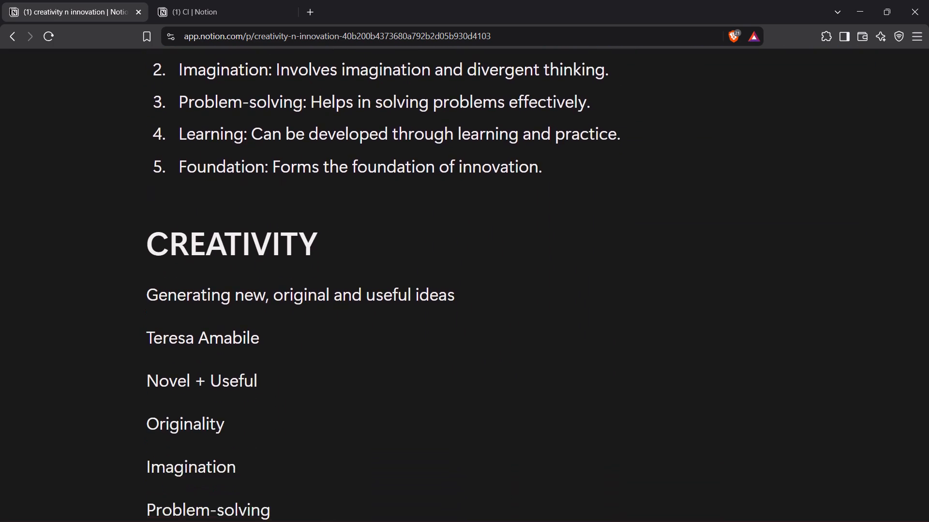
scroll(427, 463, down, 3)
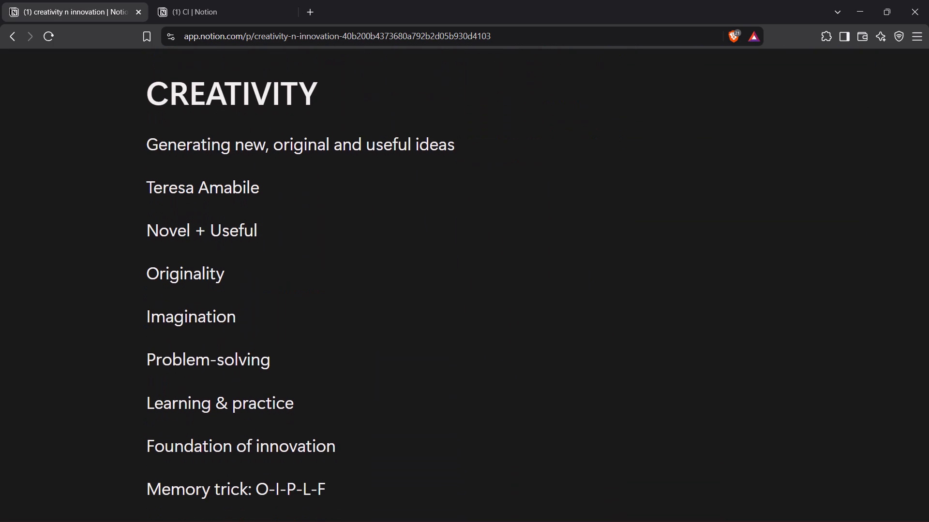
scroll(427, 463, up, 2)
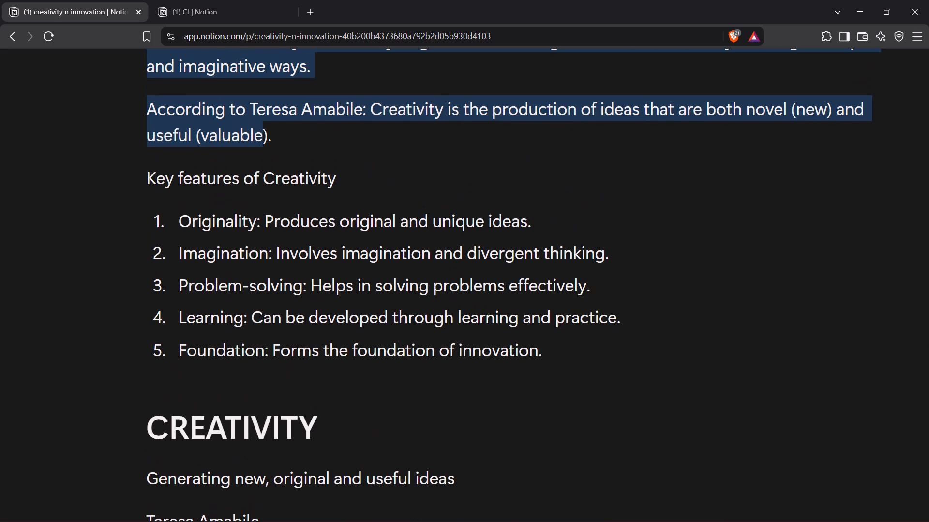
scroll(427, 463, up, 2)
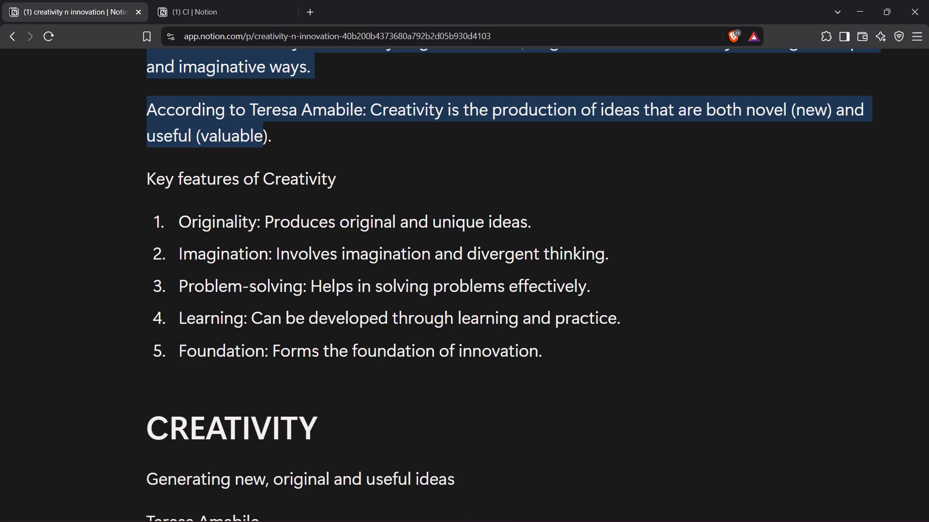
scroll(427, 463, down, 3)
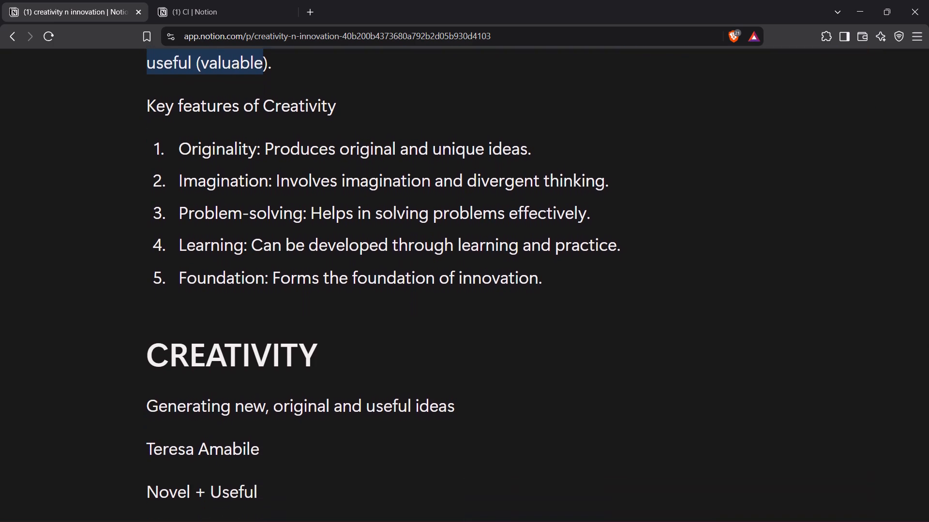
scroll(427, 463, down, 4)
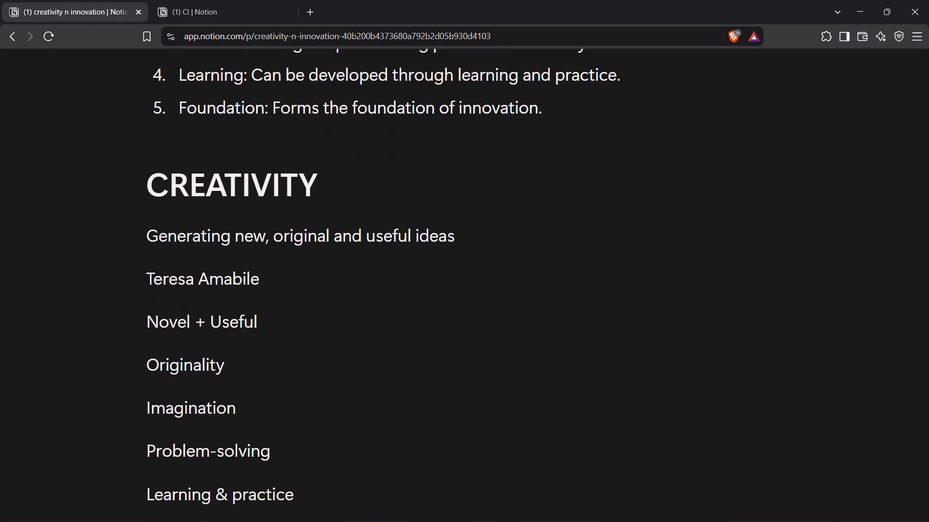
scroll(427, 463, down, 1)
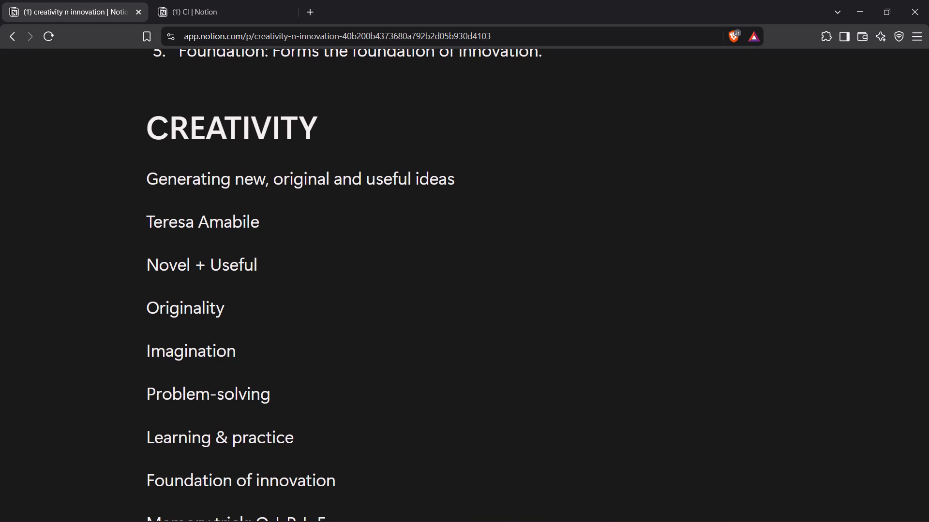
scroll(427, 463, down, 1)
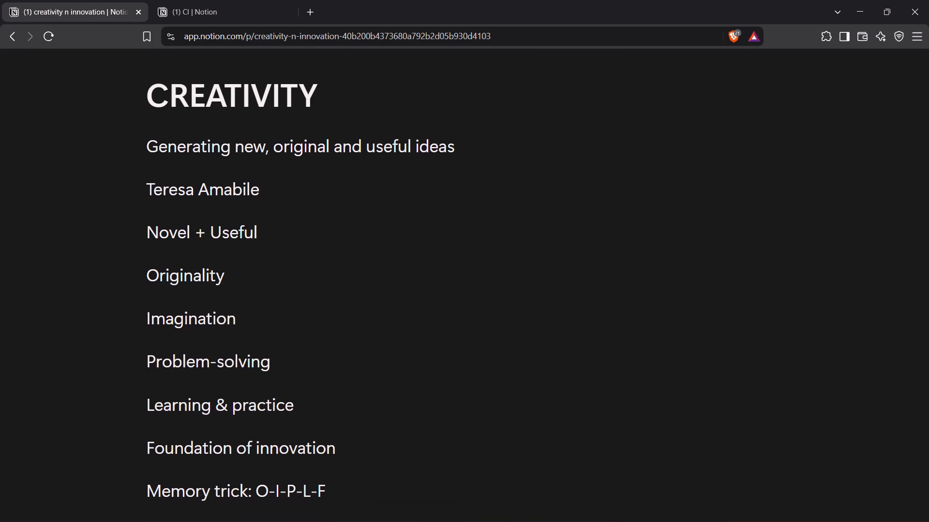
Add a "features" line to the CI page with the copied "Originality – Imagination – Problem-solving – Learning – Foundation." line from the notes beneath it.
scroll(427, 463, down, 1)
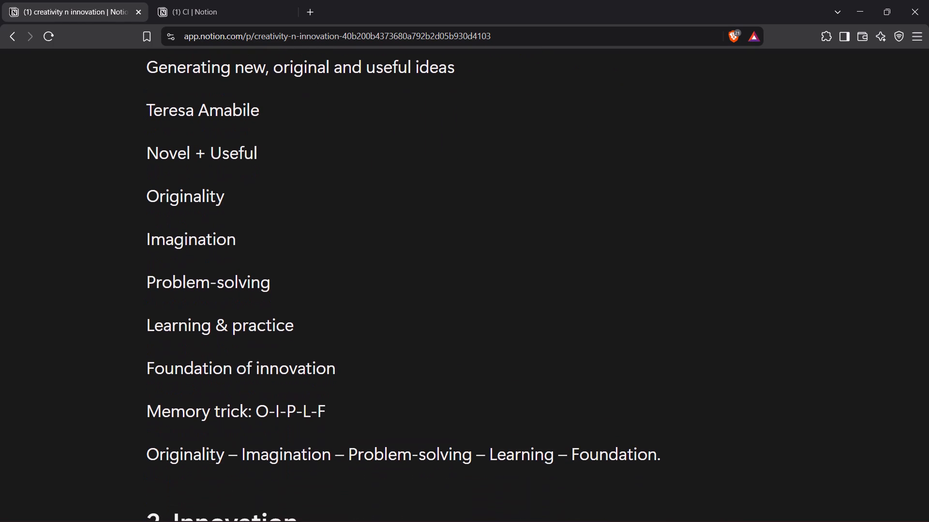
scroll(427, 463, down, 1)
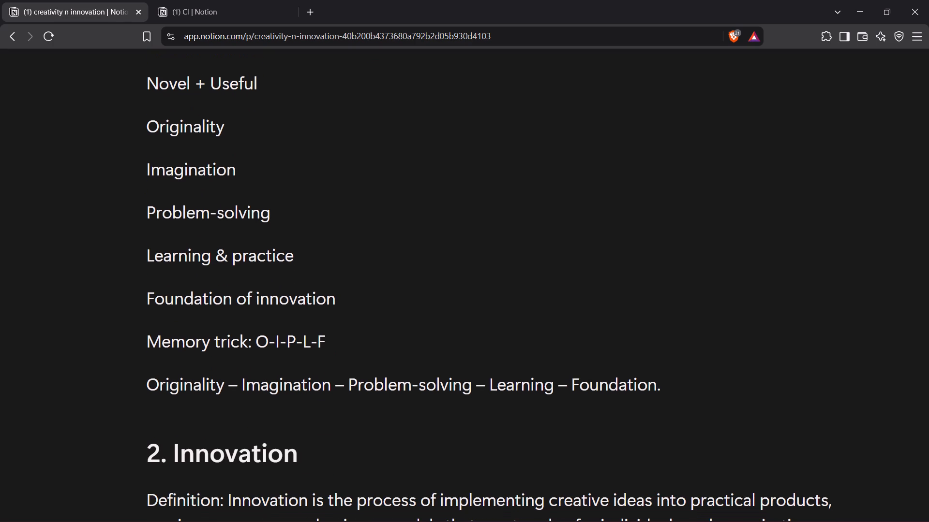
drag(662, 388, 336, 420)
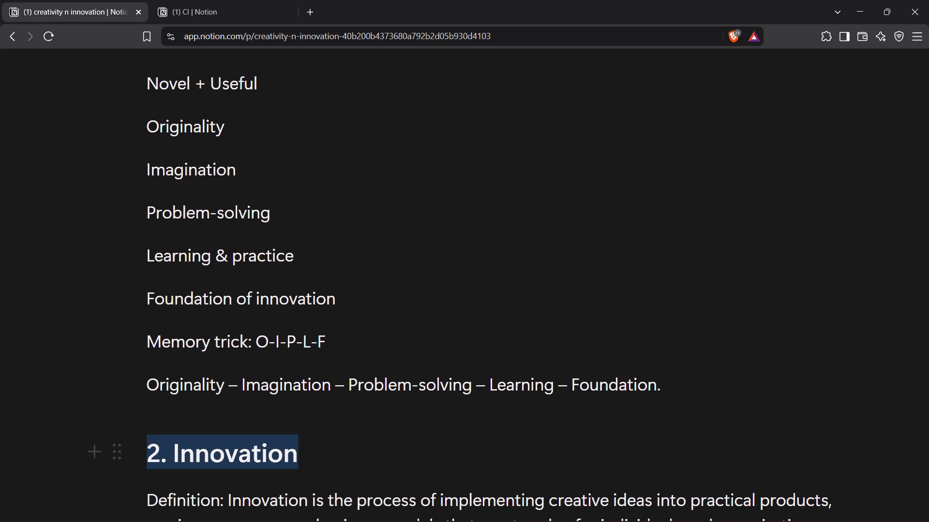
drag(336, 420, 141, 391)
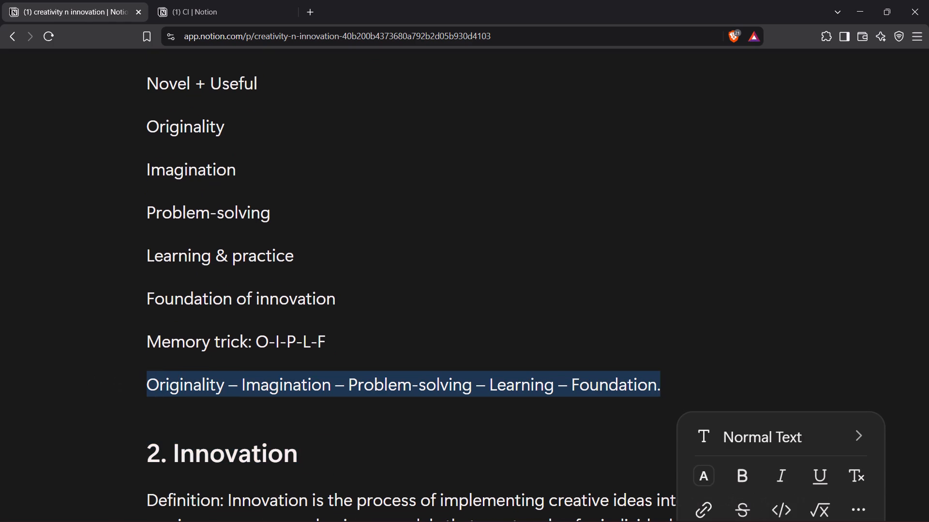
key(ctrl+c)
click(214, 0)
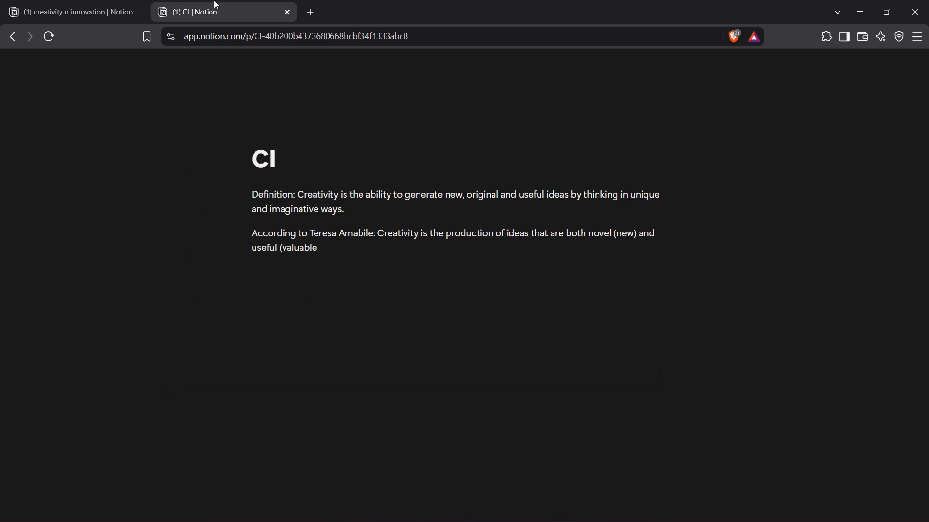
click(387, 276)
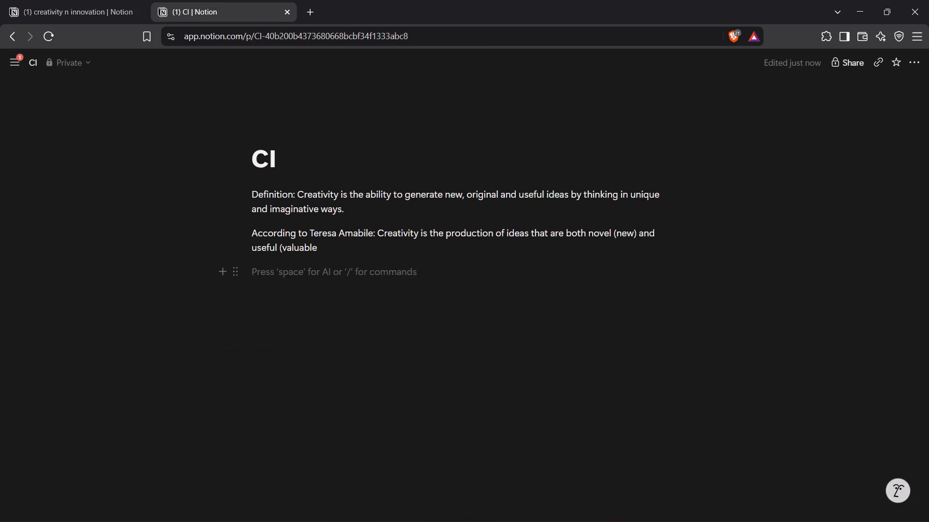
text(fea)
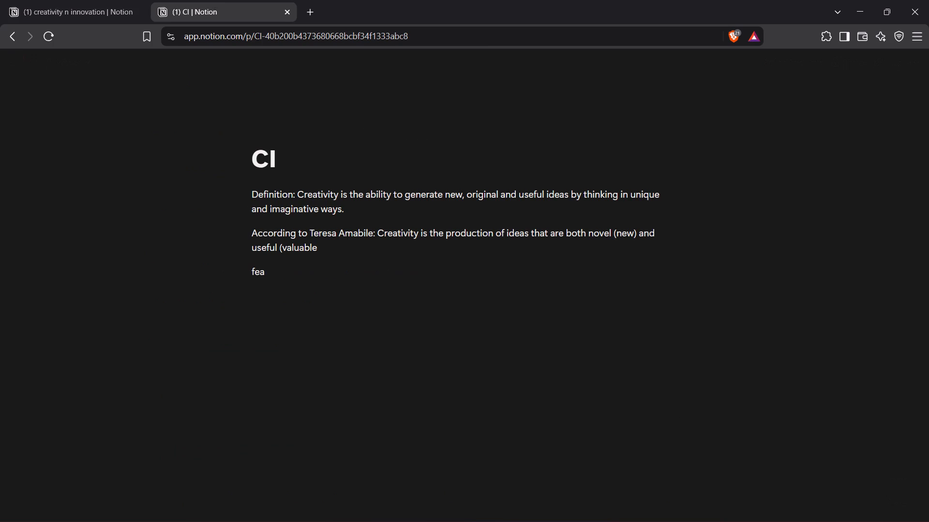
text(tures)
key(shift+Return)
key(ctrl+v)
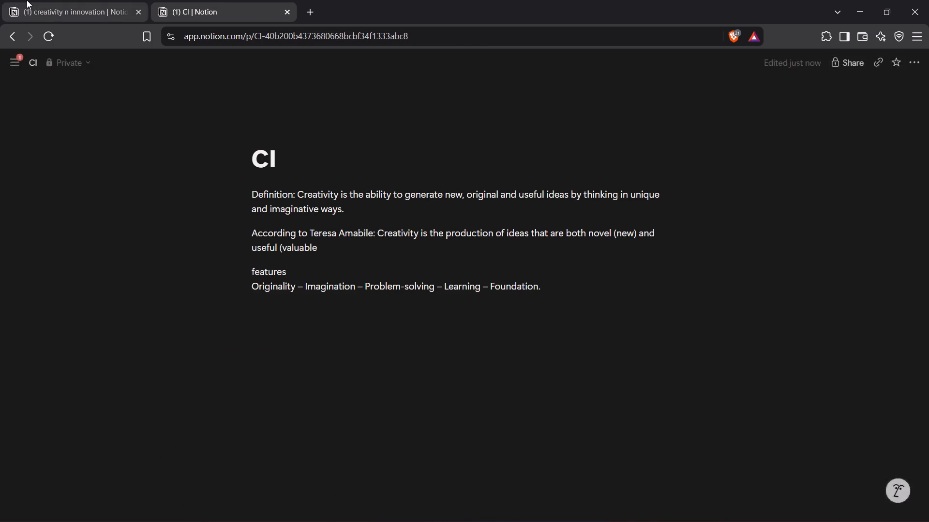
Copy the Innovation definition and Peter Drucker's definition from the notes into the CI page, one blank line below the creativity features.
click(27, 0)
scroll(282, 386, down, 3)
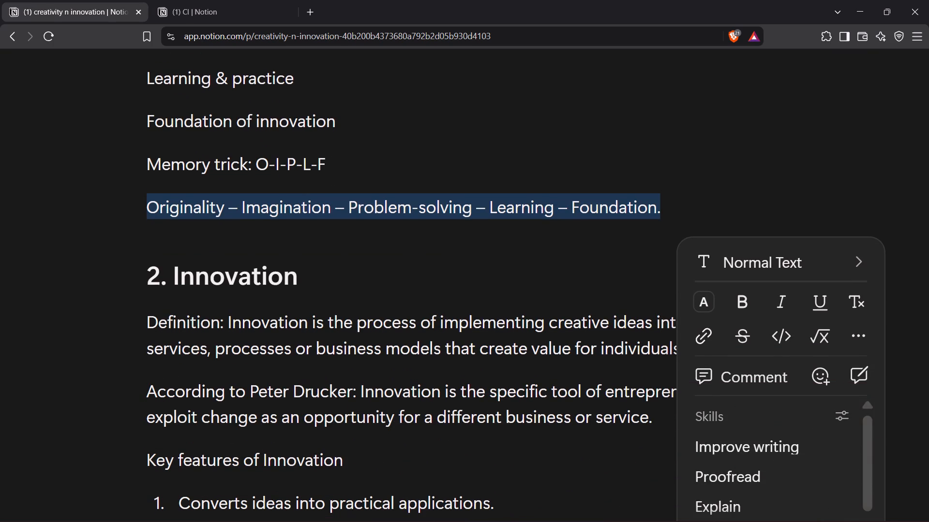
click(458, 449)
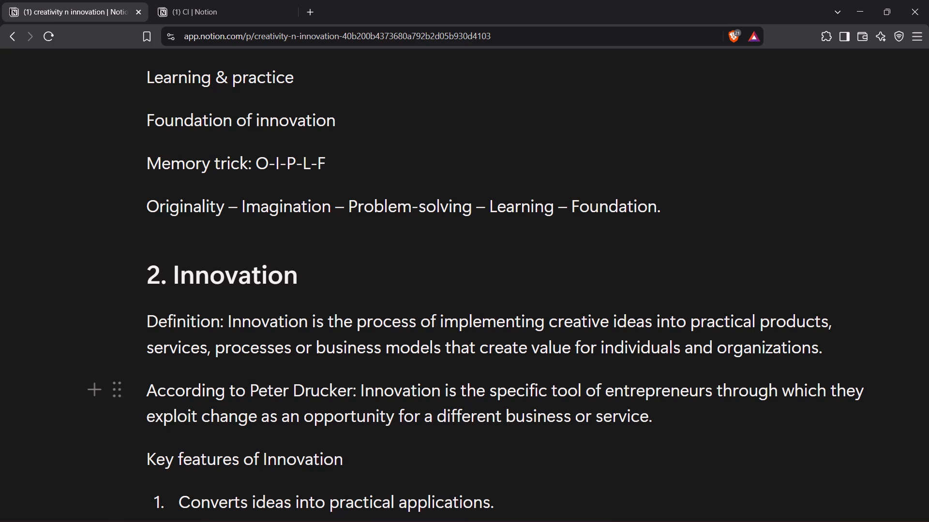
drag(670, 416, 146, 328)
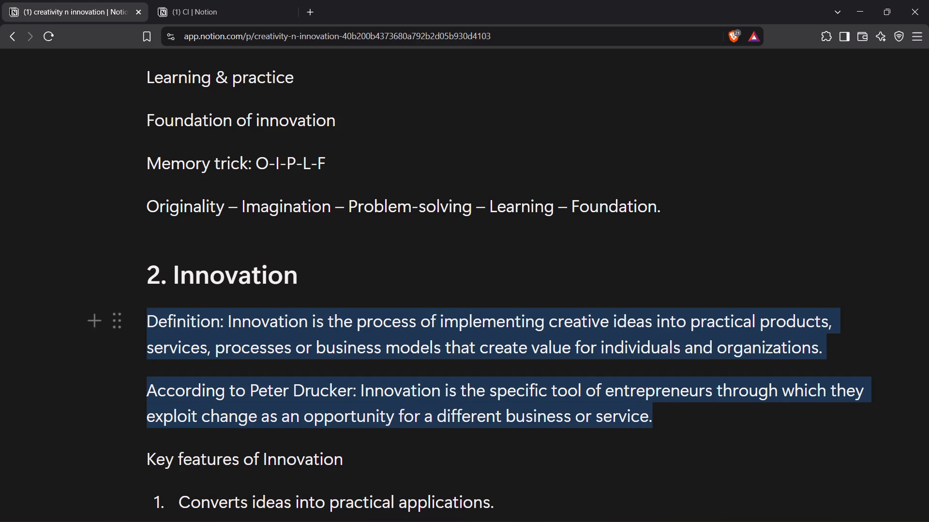
key(ctrl+c)
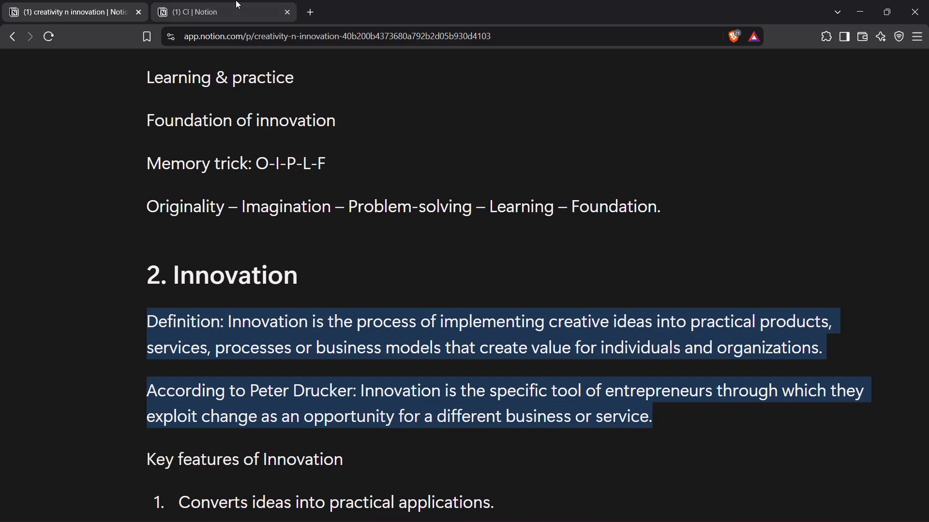
click(236, 0)
key(shift+Return)
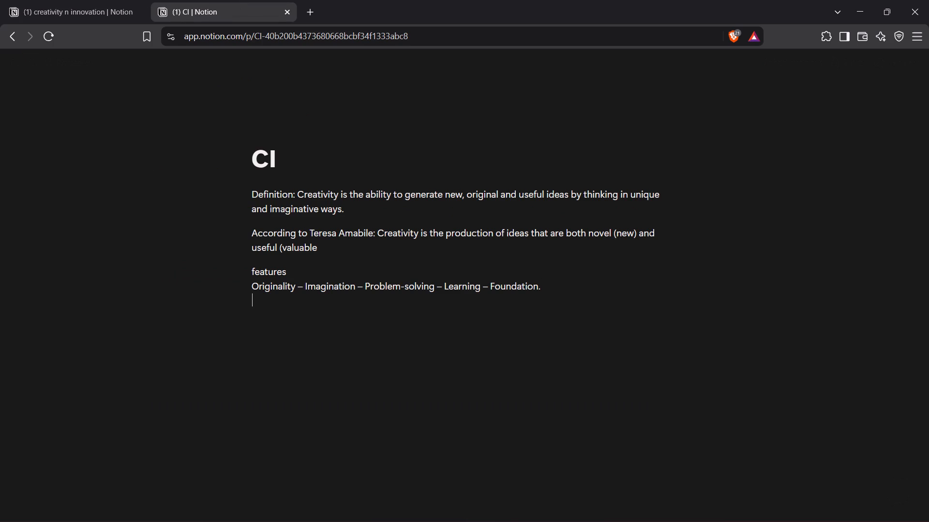
key(shift+Return)
key(ctrl+v)
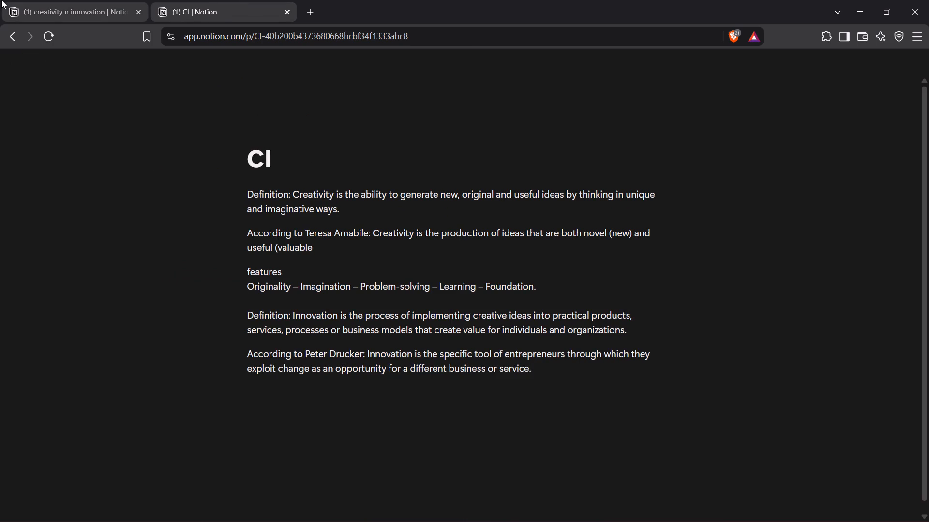
Review the key features of Innovation and the INNOVATION keyword summary down to its memory trick in the creativity n innovation notes.
click(1, 0)
scroll(342, 475, down, 3)
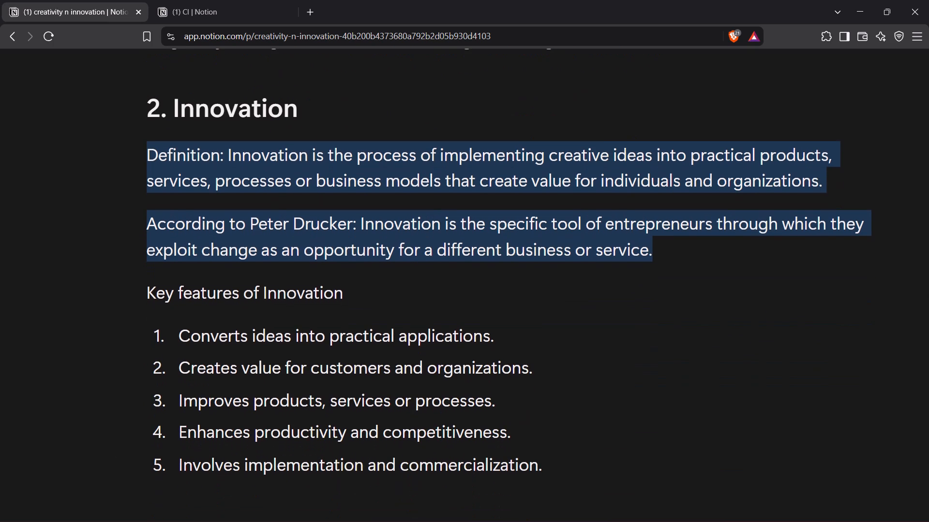
scroll(342, 475, down, 2)
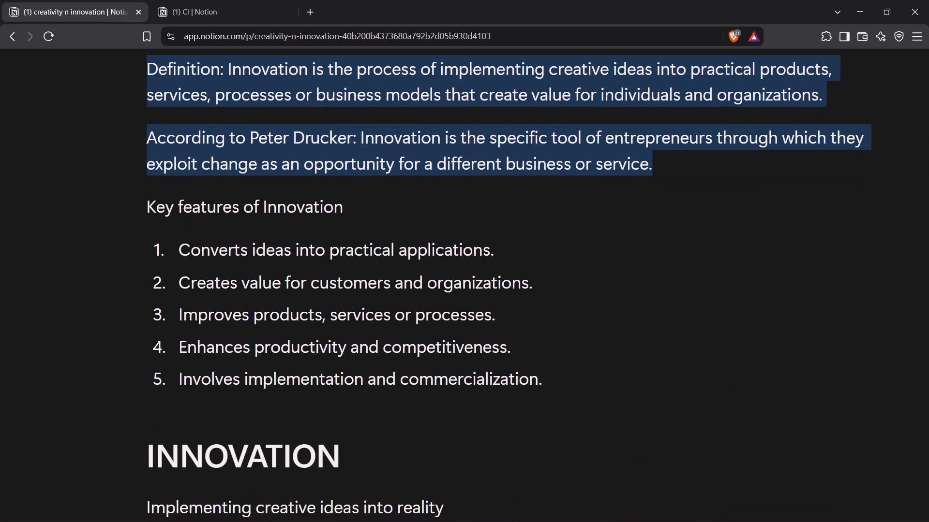
scroll(342, 475, down, 3)
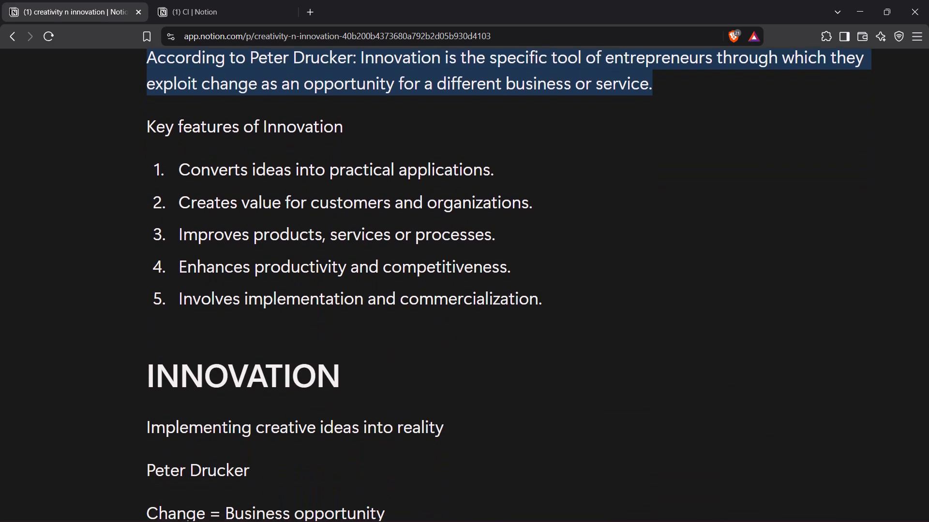
scroll(342, 475, down, 2)
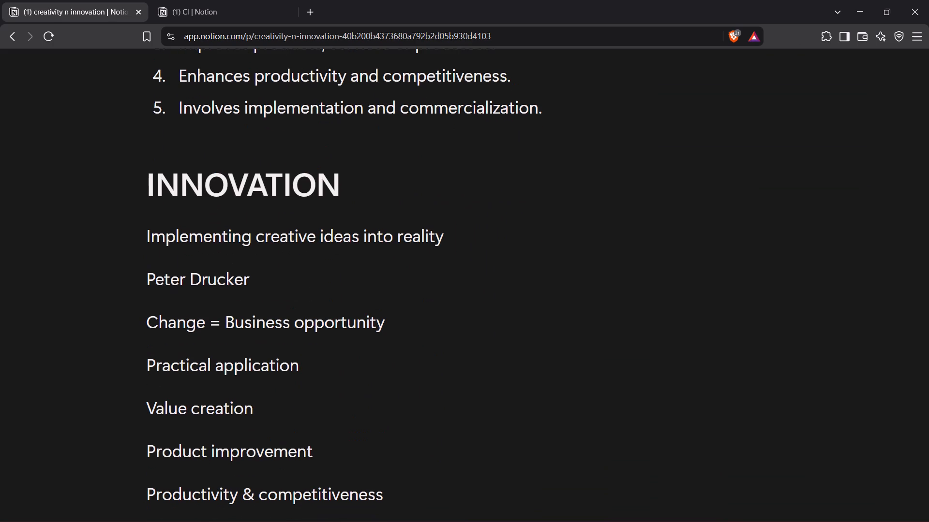
scroll(342, 475, down, 1)
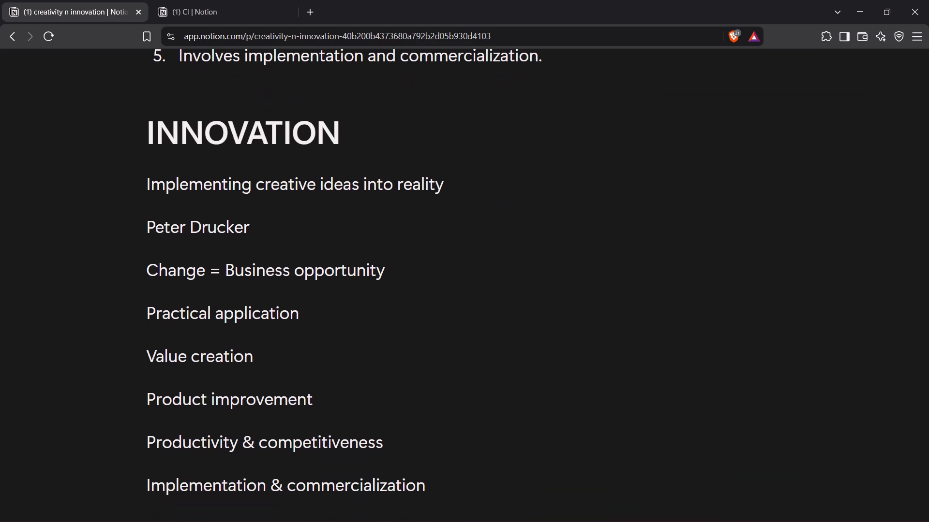
scroll(342, 475, down, 3)
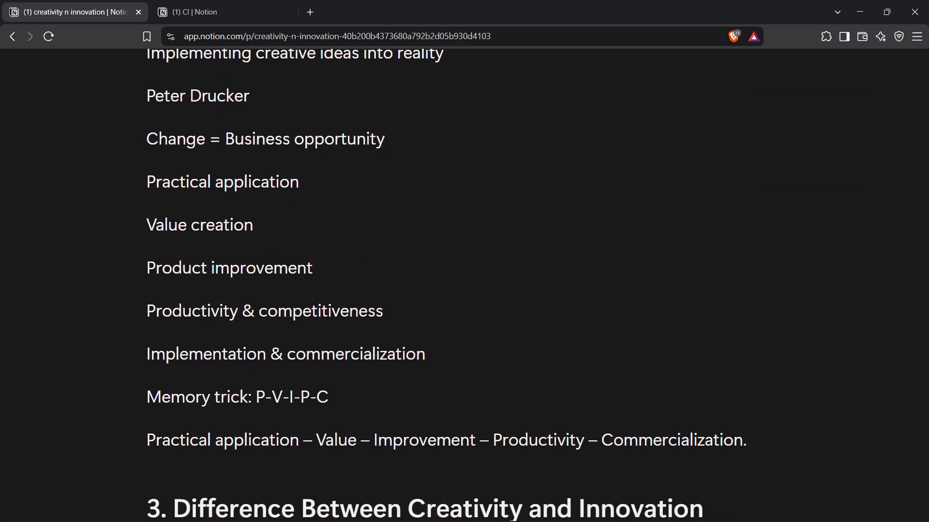
Copy the "Practical application – Value – Improvement – Productivity – Commercialization." block and add a "features" line beneath Peter Drucker's definition in the CI page.
drag(143, 435, 503, 396)
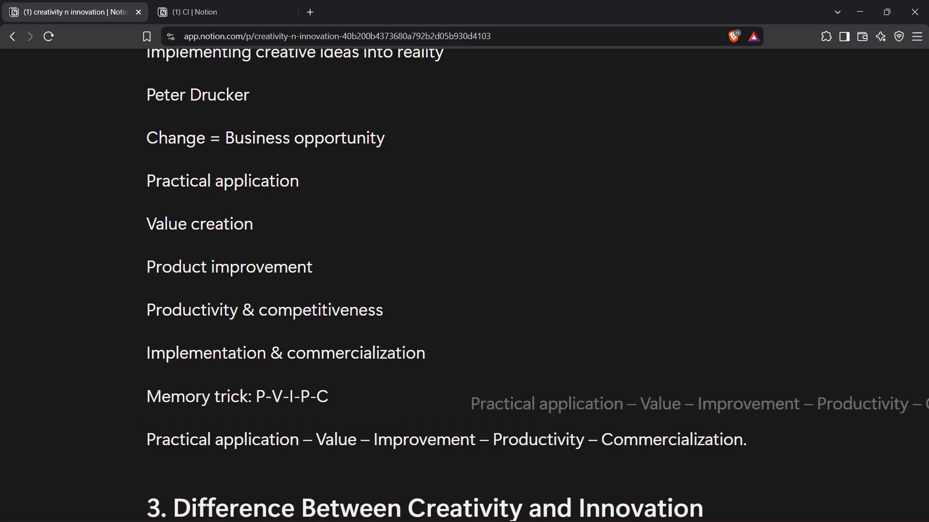
drag(503, 396, 153, 447)
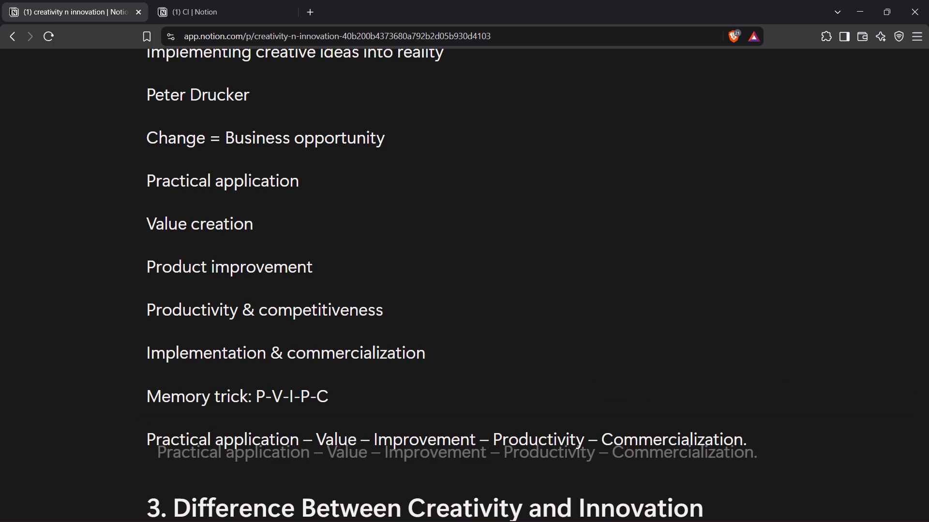
drag(153, 447, 150, 437)
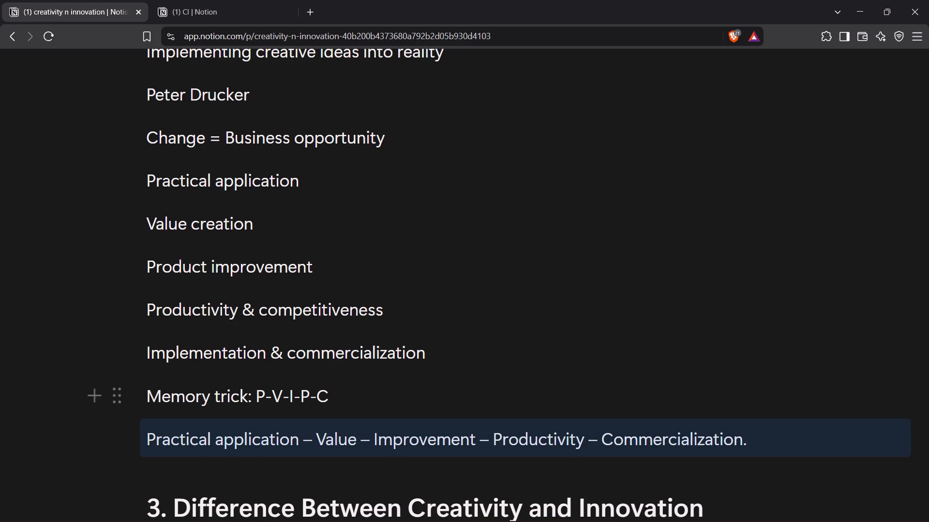
key(ctrl+c)
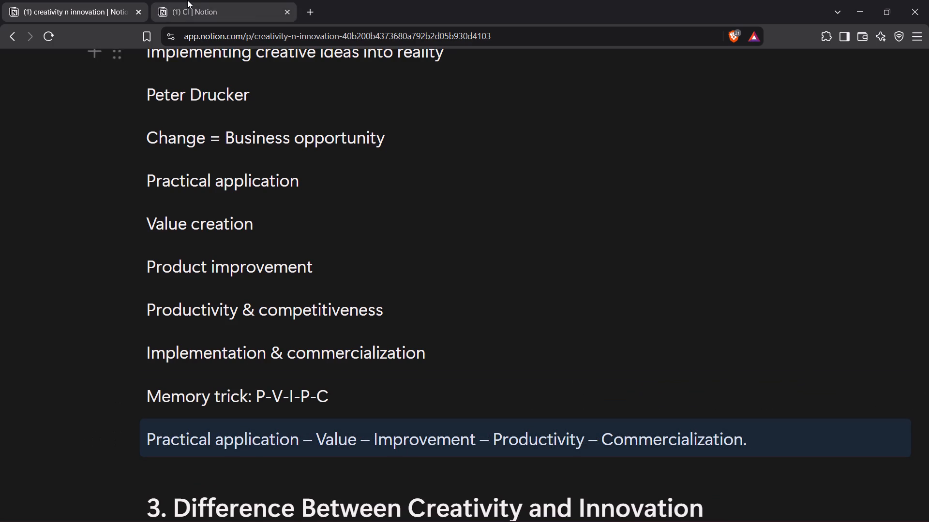
click(187, 0)
key(shift+Return)
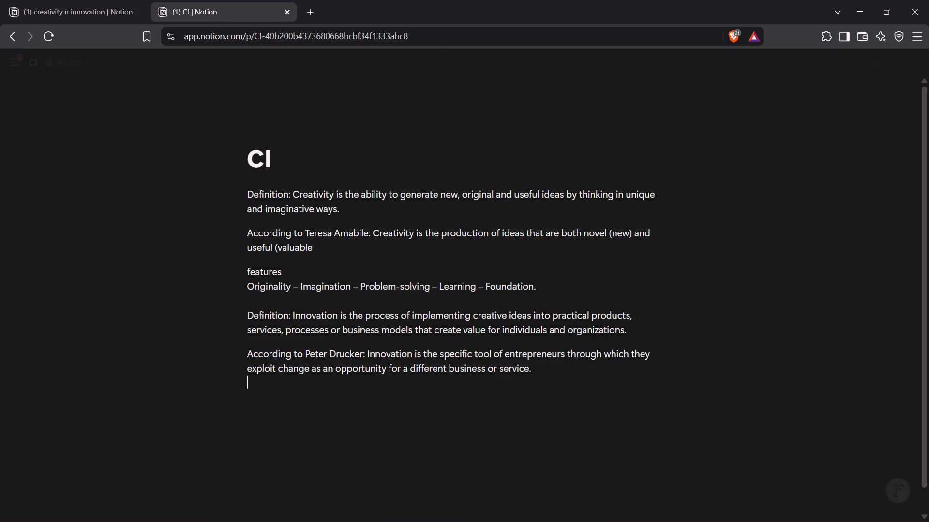
text(features)
key(shift+Return)
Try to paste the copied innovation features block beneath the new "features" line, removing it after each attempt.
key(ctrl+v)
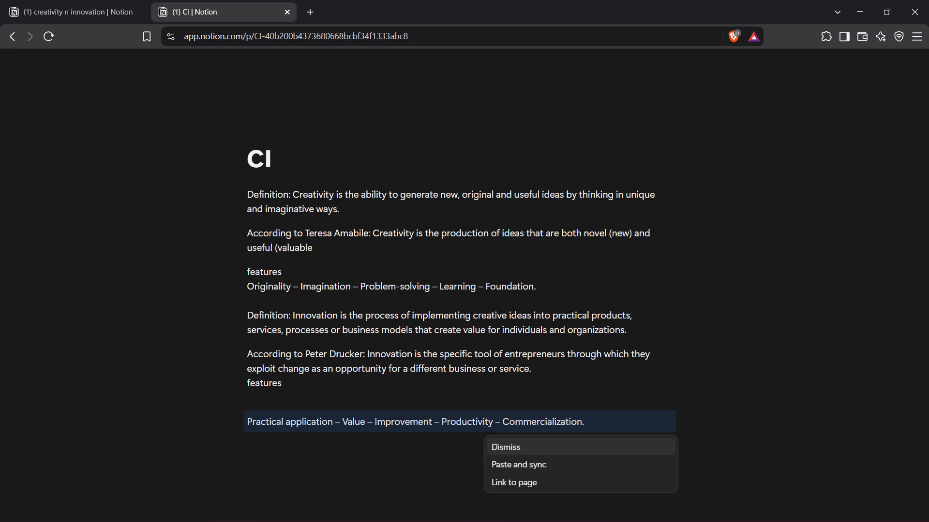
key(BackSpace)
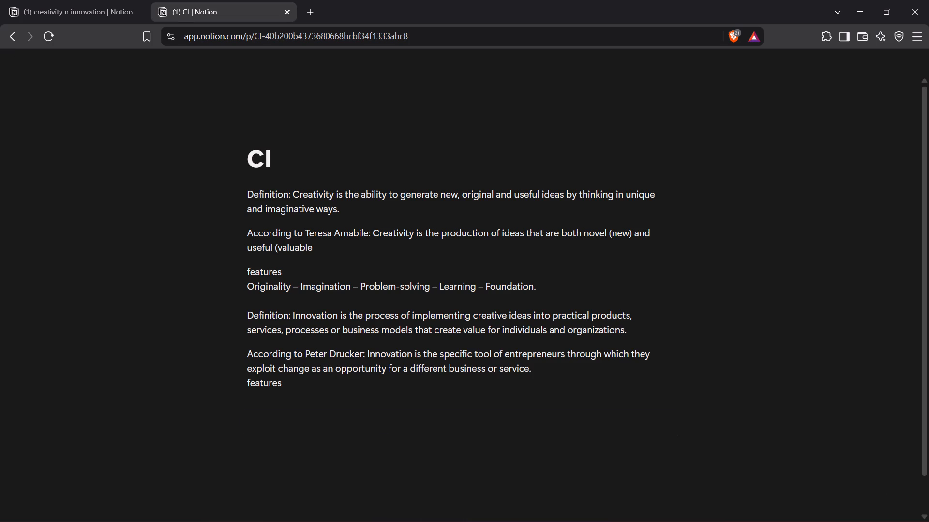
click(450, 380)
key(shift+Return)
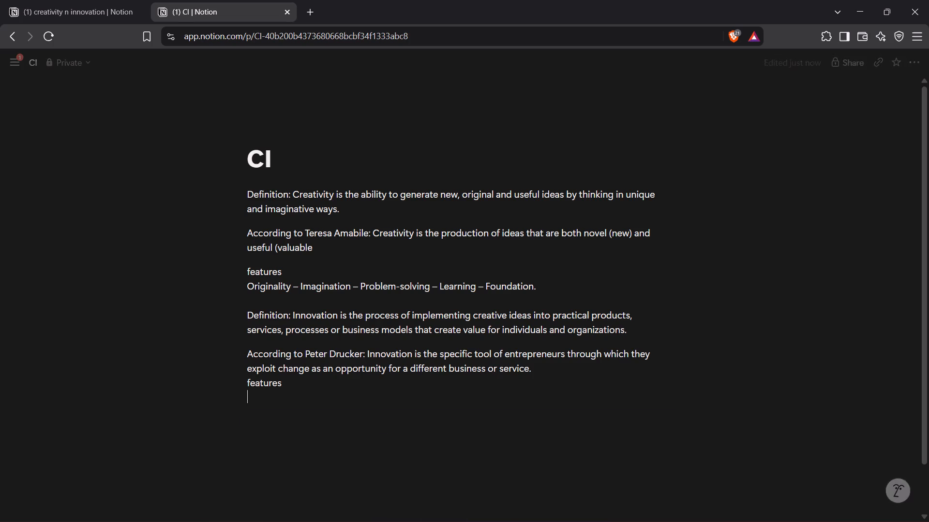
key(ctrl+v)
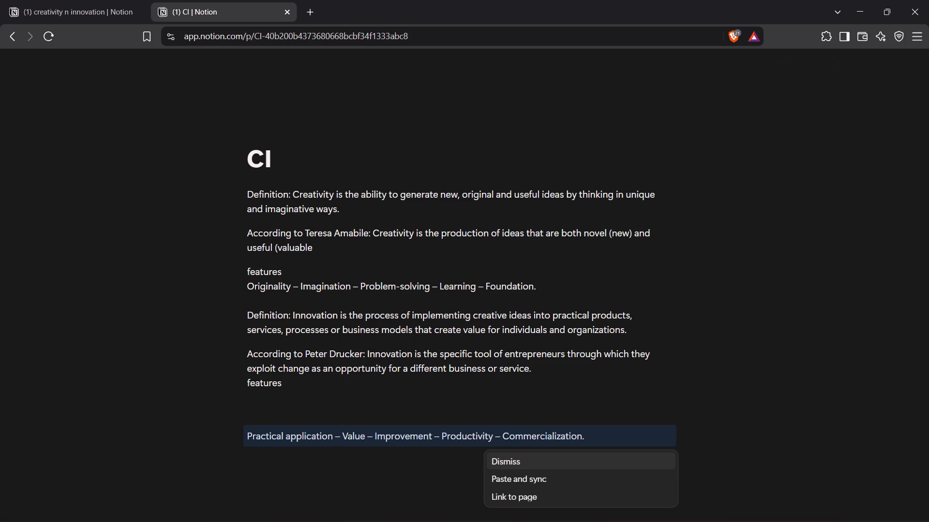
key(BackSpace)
Copy the "Practical application – Value – Improvement – Productivity – Commercialization." text from the notes to beneath the innovation "features" line in CI, adding a line break after it.
click(105, 0)
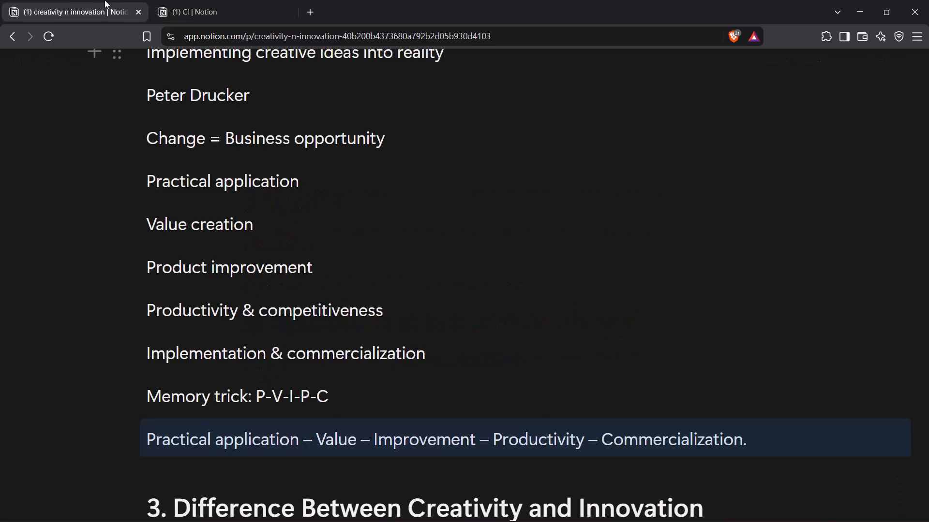
click(521, 471)
click(792, 432)
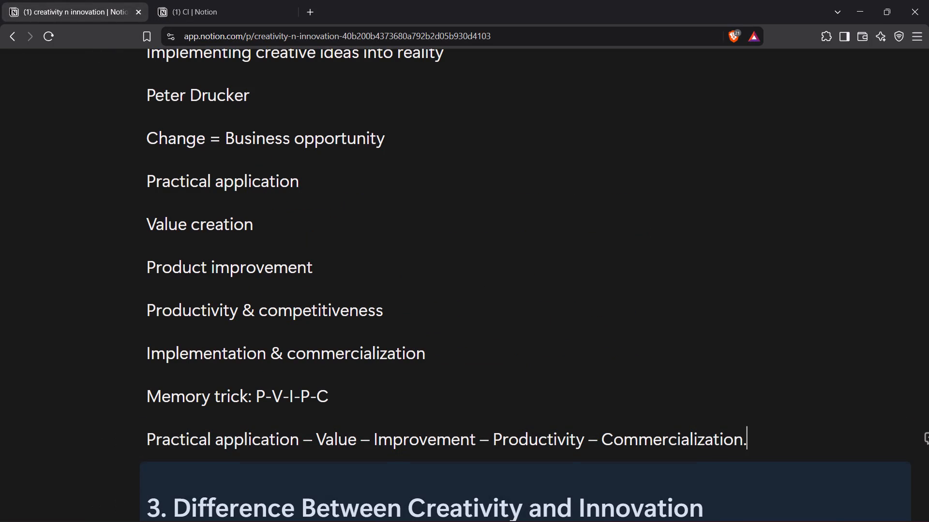
drag(792, 432, 152, 430)
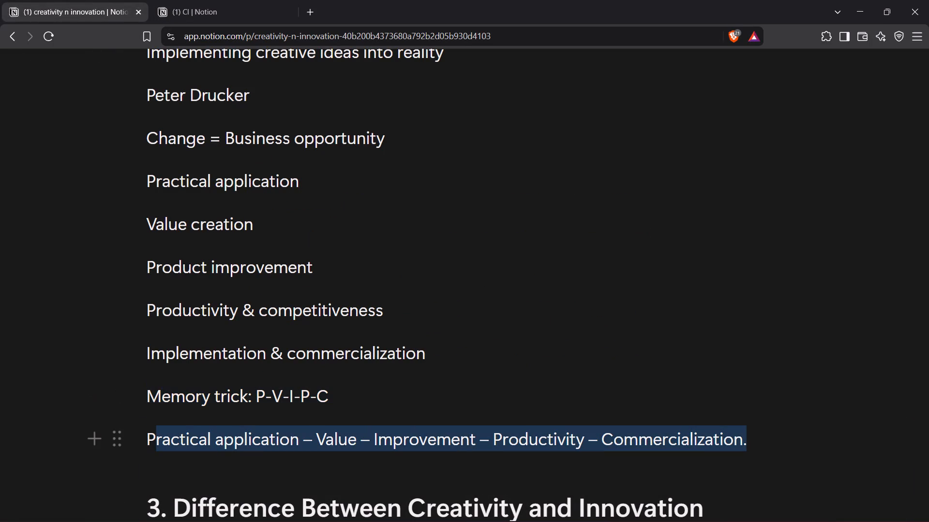
drag(152, 430, 143, 439)
key(ctrl+c)
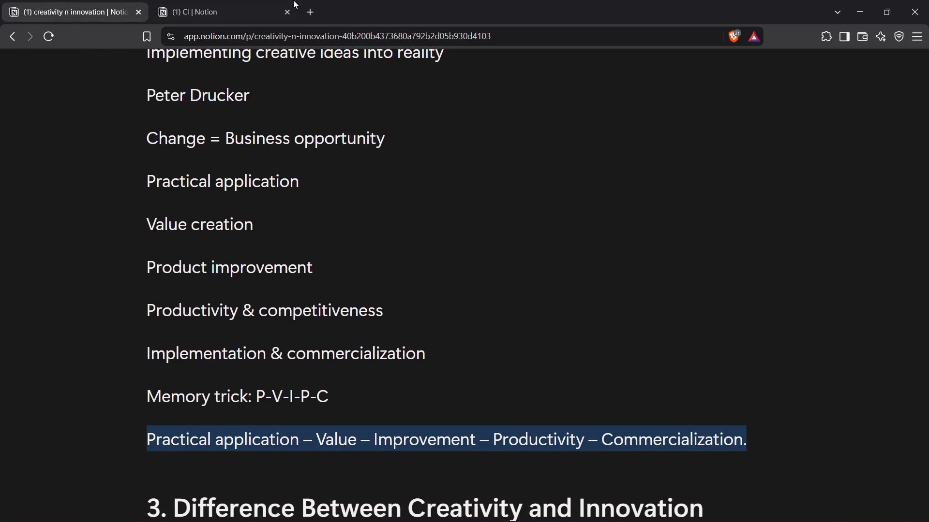
click(300, 0)
click(268, 0)
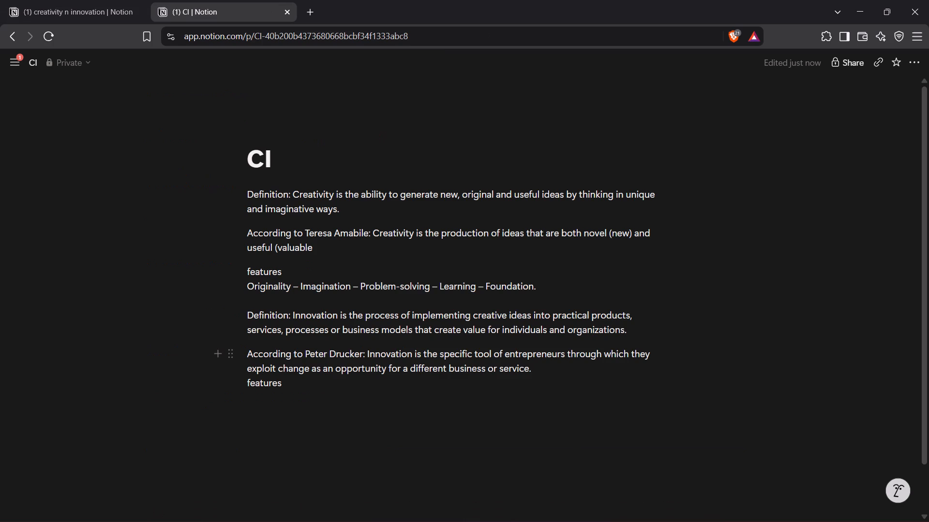
click(273, 398)
key(ctrl+v)
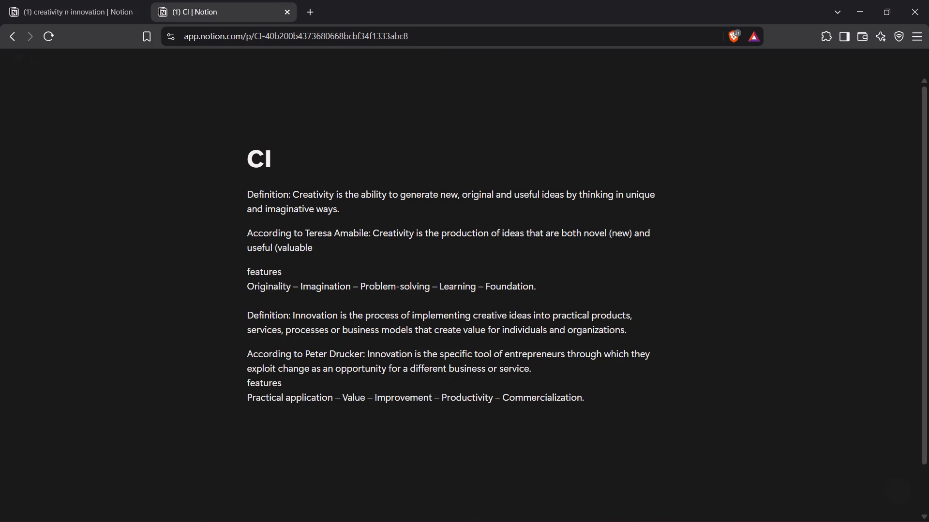
key(shift+Return)
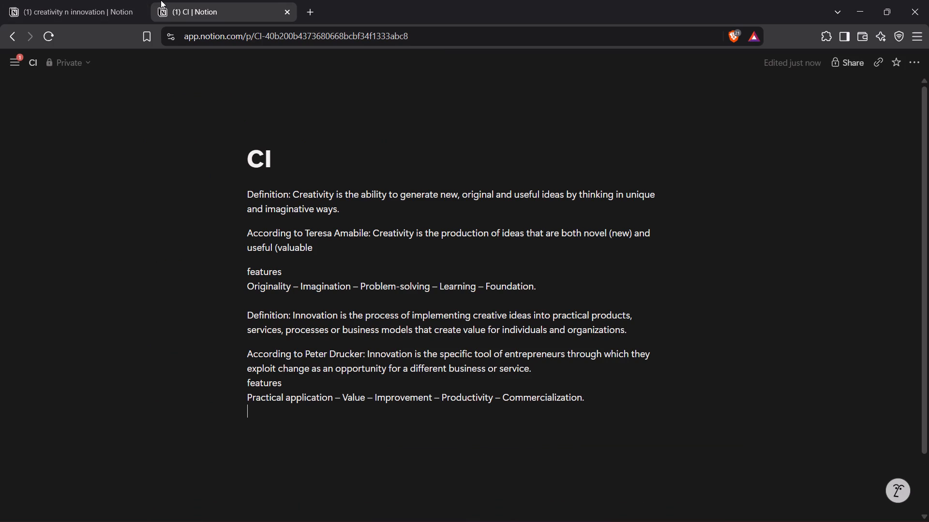
Review the innovation features list and the INNOVATION keyword summary in the creativity n innovation notes.
click(161, 0)
click(59, 0)
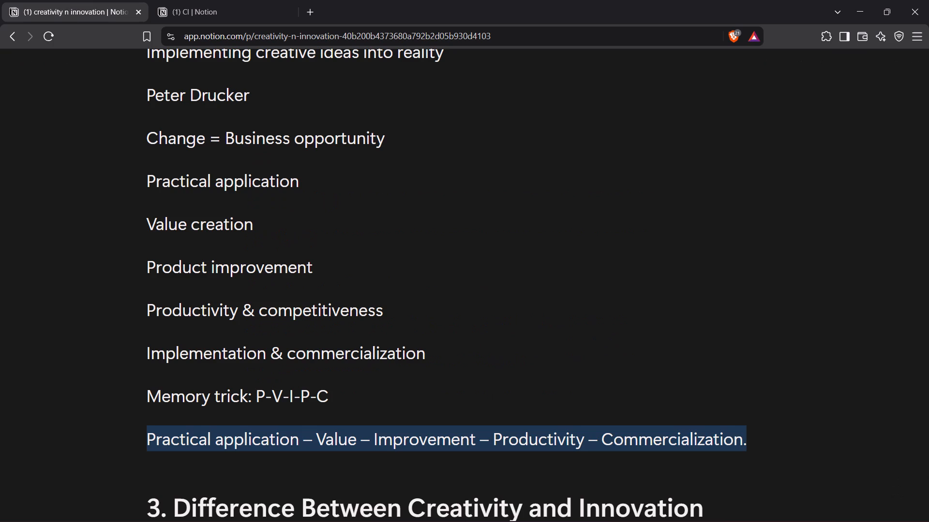
scroll(319, 442, up, 4)
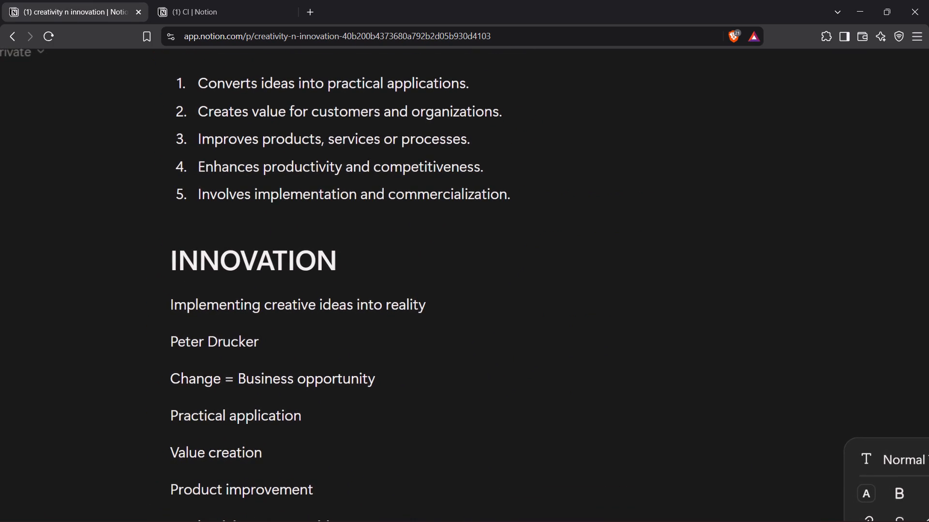
scroll(319, 442, down, 2)
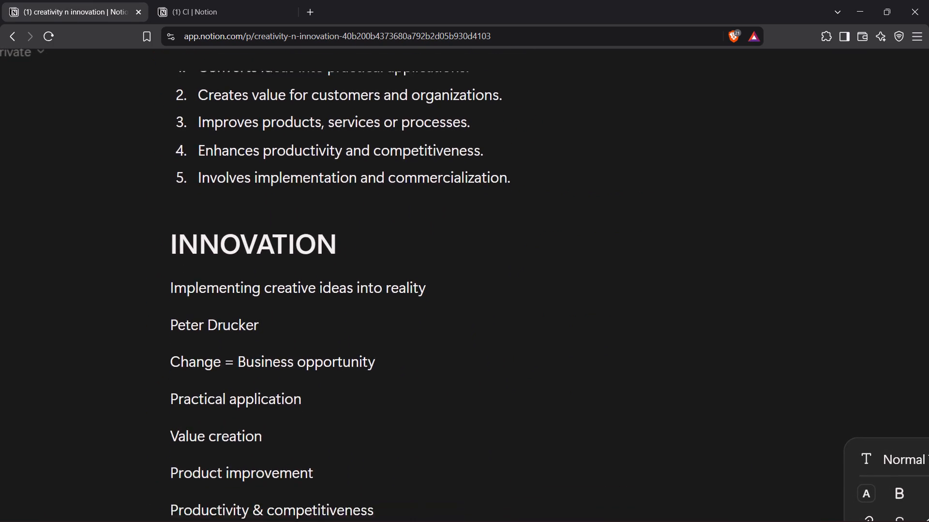
scroll(319, 442, down, 2)
scroll(319, 442, up, 1)
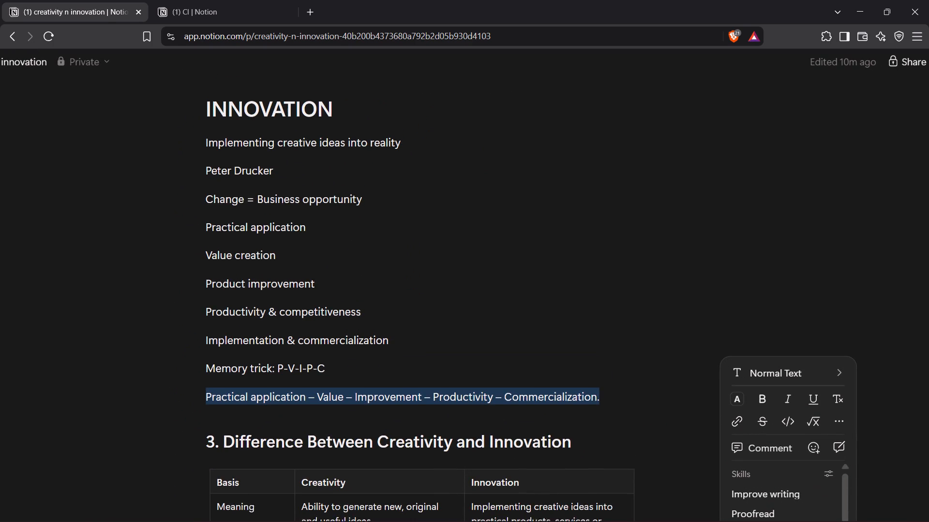
scroll(319, 442, up, 2)
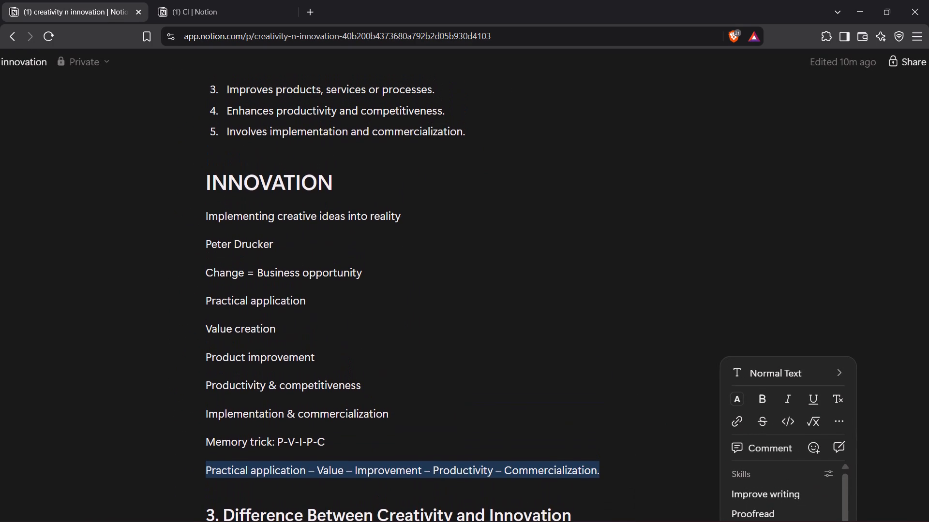
scroll(319, 442, up, 1)
Copy the whole "Difference Between Creativity and Innovation" table from the notes and return to the CI page.
scroll(319, 442, down, 2)
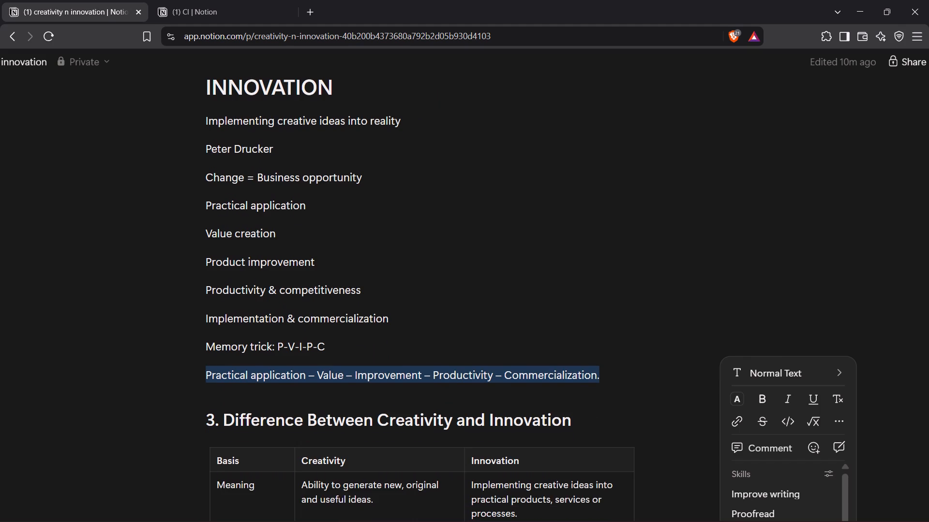
scroll(319, 442, down, 2)
scroll(372, 371, down, 1)
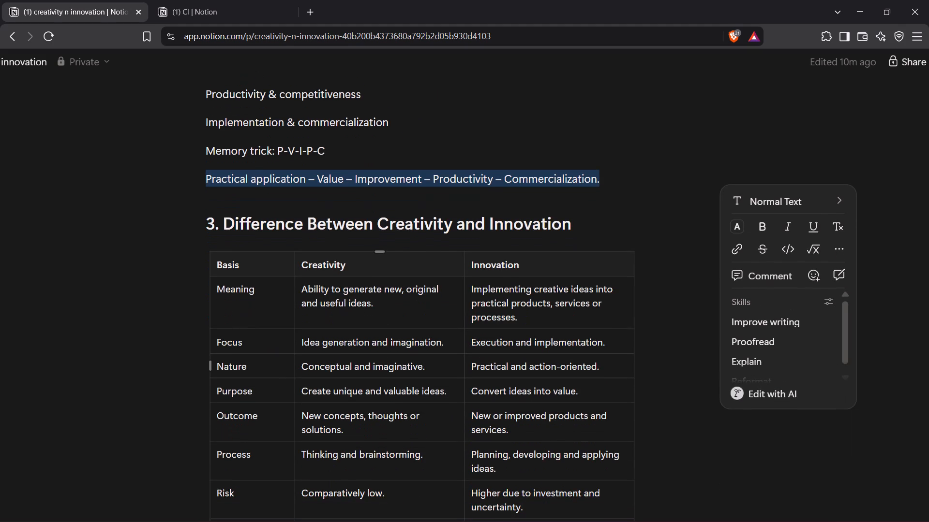
scroll(372, 371, down, 1)
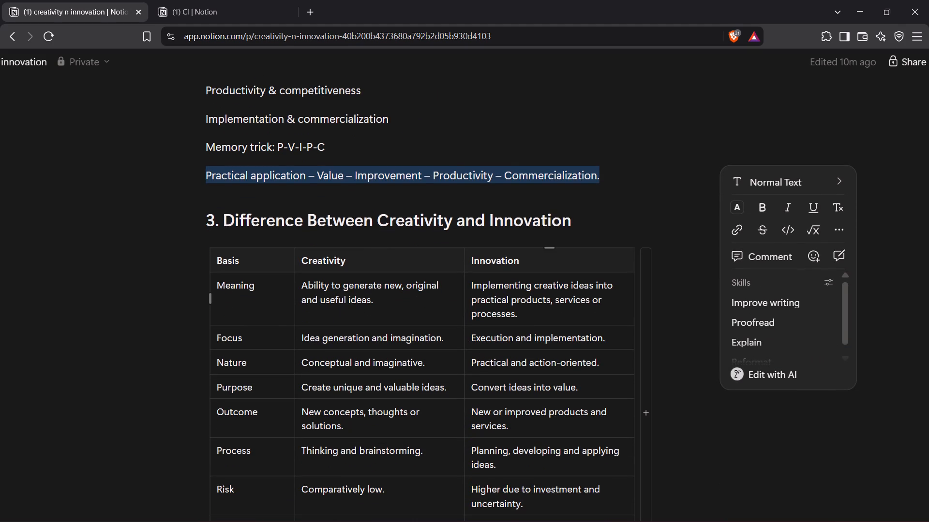
scroll(591, 275, down, 2)
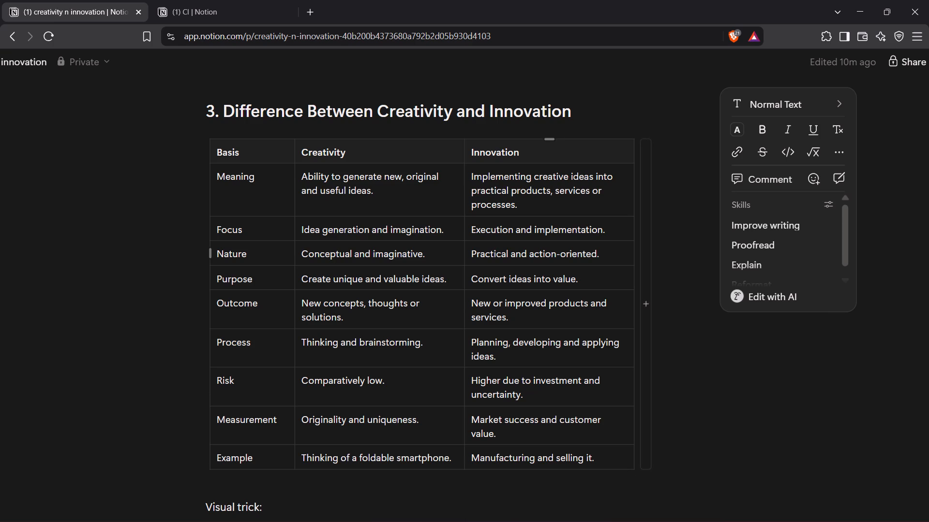
drag(207, 144, 628, 455)
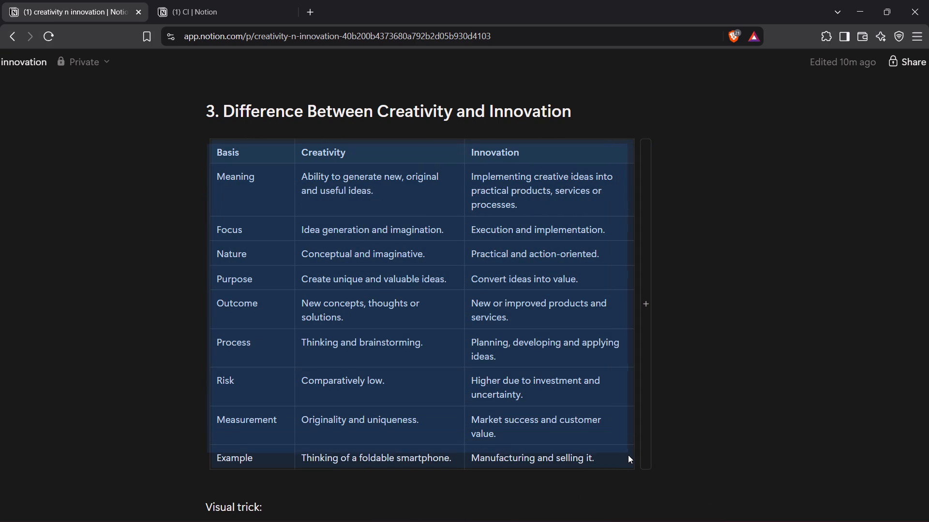
drag(628, 455, 634, 466)
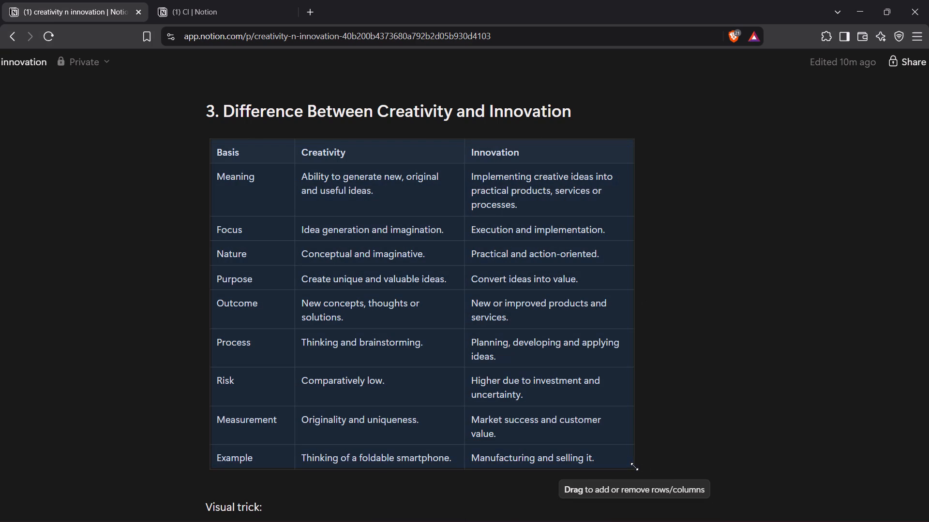
key(ctrl+c)
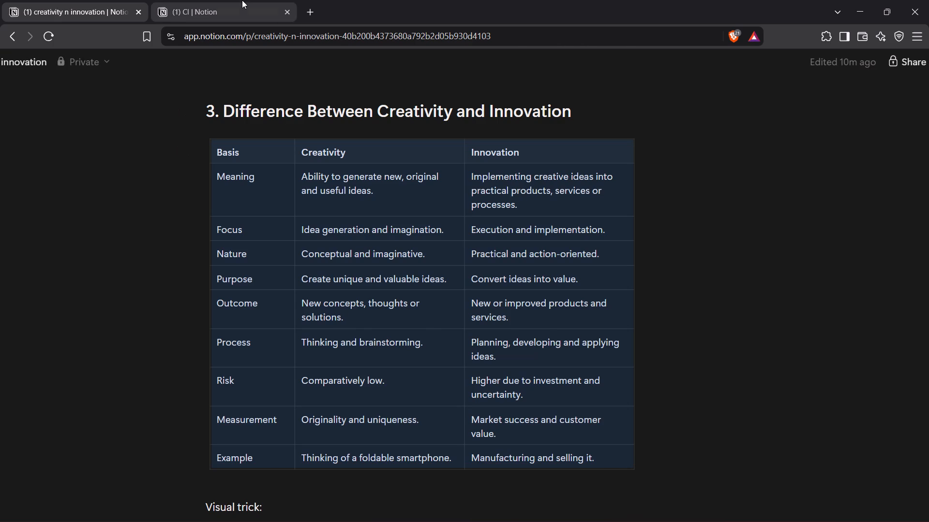
click(242, 0)
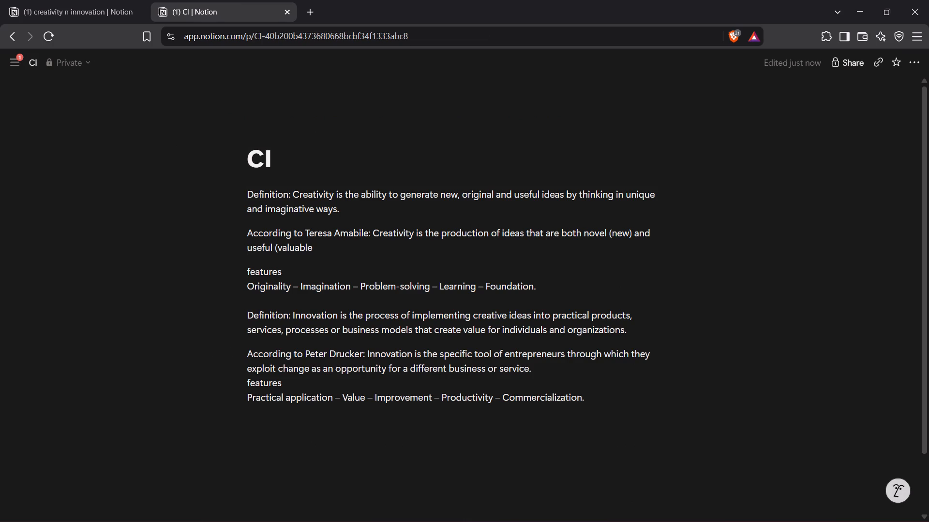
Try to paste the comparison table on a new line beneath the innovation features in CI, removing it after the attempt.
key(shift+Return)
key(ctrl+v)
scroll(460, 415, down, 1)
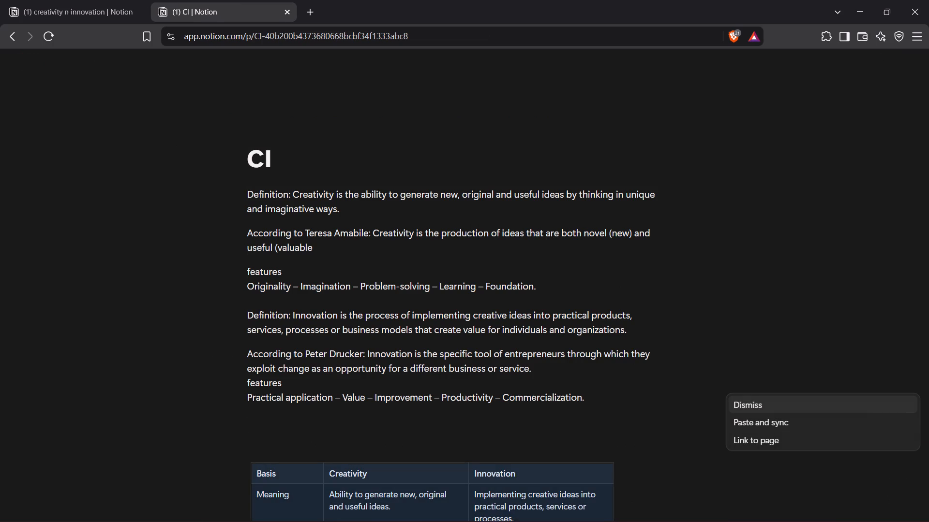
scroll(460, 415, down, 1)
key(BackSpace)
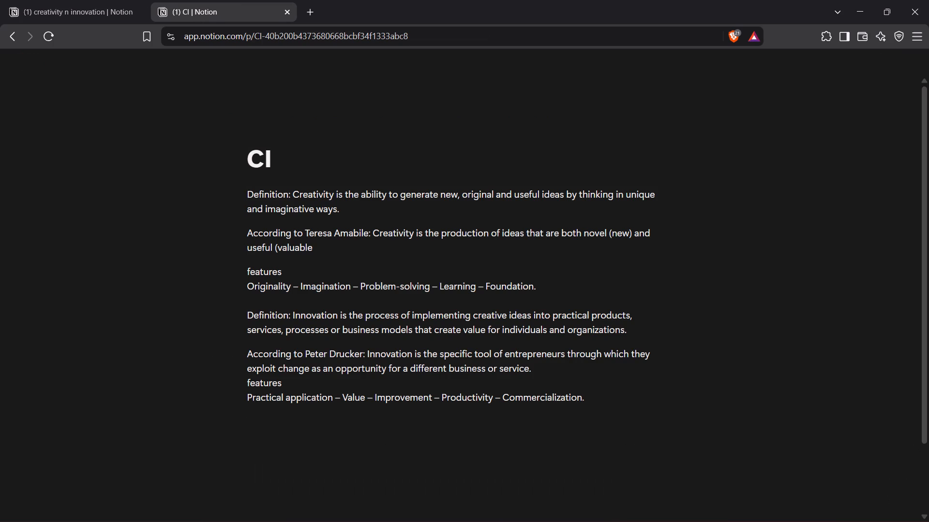
Paste the copied comparison table into CI beneath the "Practical application – Value – Improvement – Productivity – Commercialization." line, after an added line break.
click(620, 402)
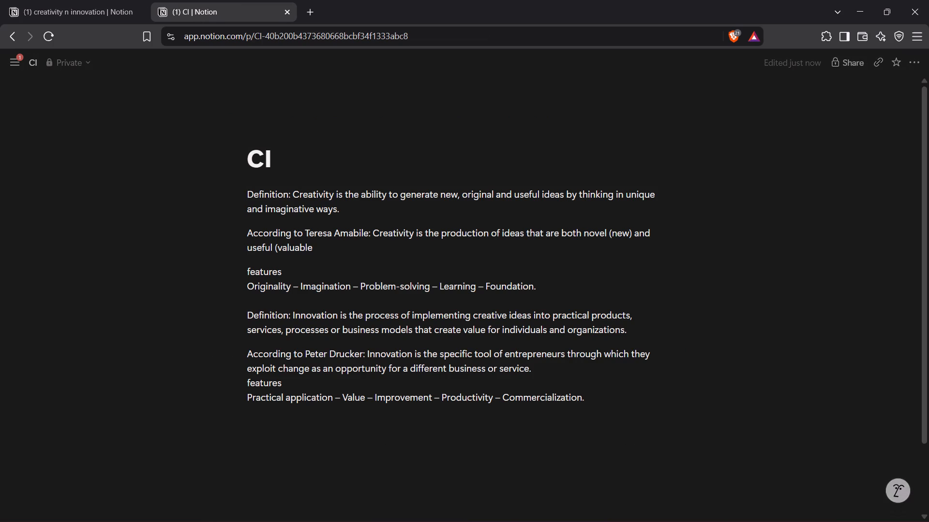
key(shift+Return)
key(ctrl+v)
scroll(620, 402, down, 5)
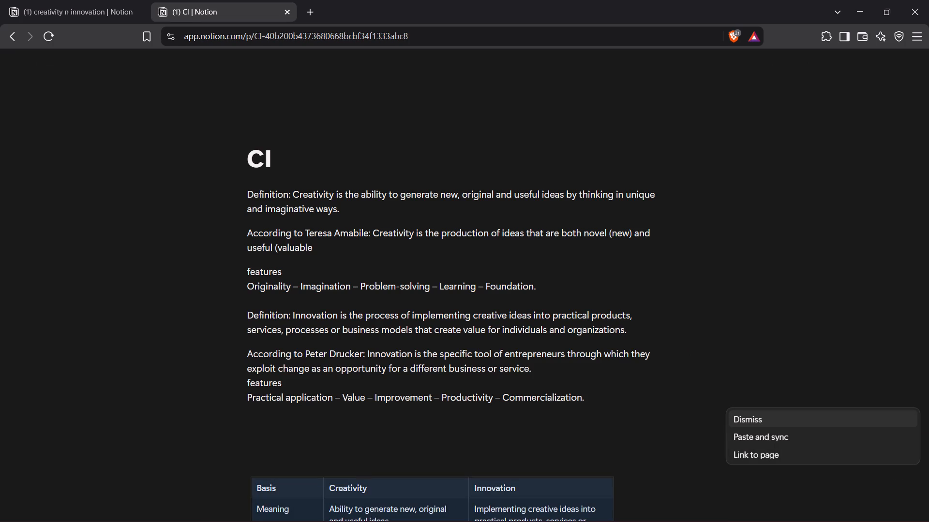
click(540, 438)
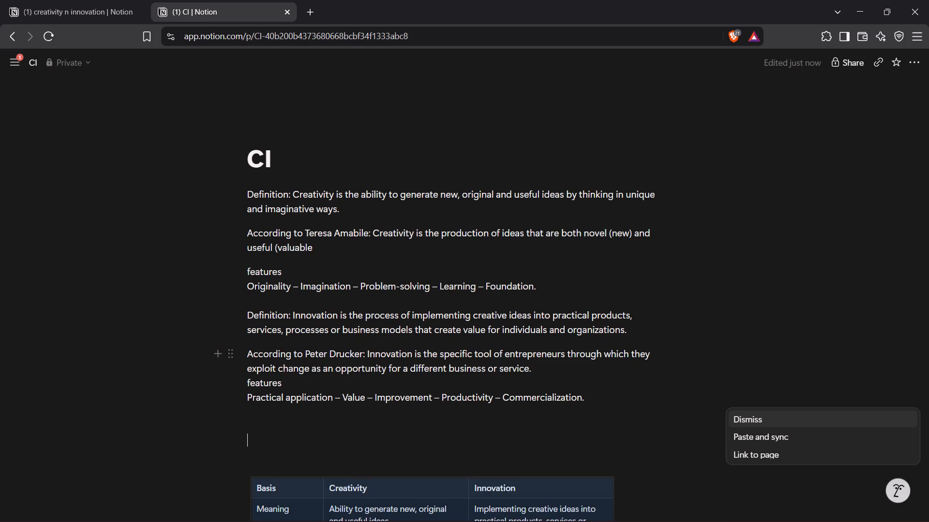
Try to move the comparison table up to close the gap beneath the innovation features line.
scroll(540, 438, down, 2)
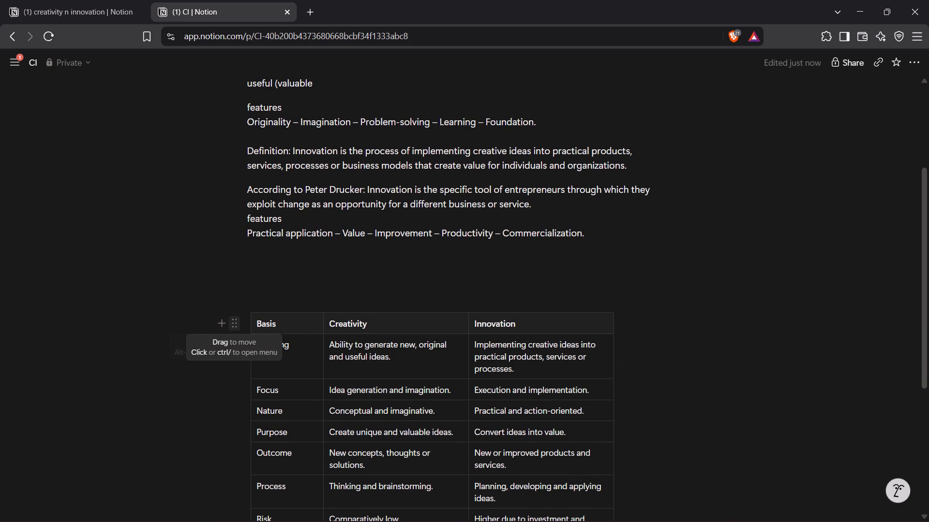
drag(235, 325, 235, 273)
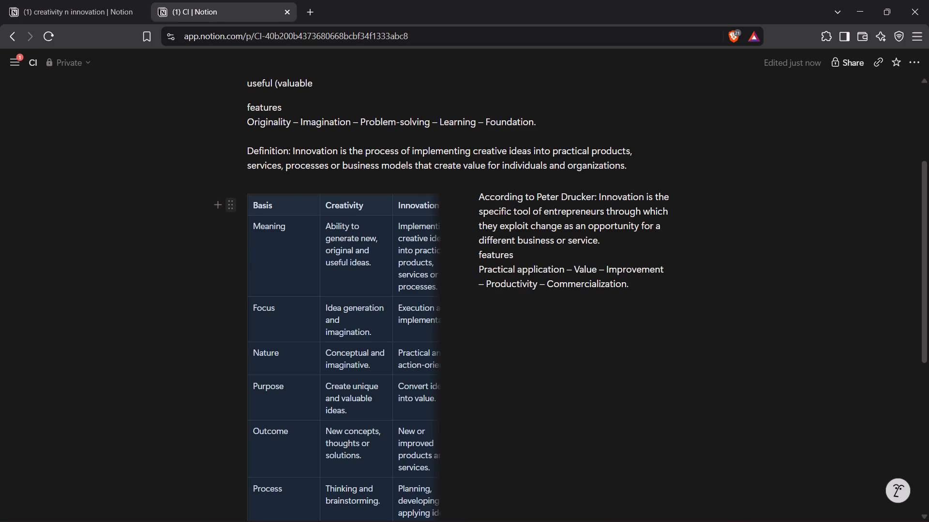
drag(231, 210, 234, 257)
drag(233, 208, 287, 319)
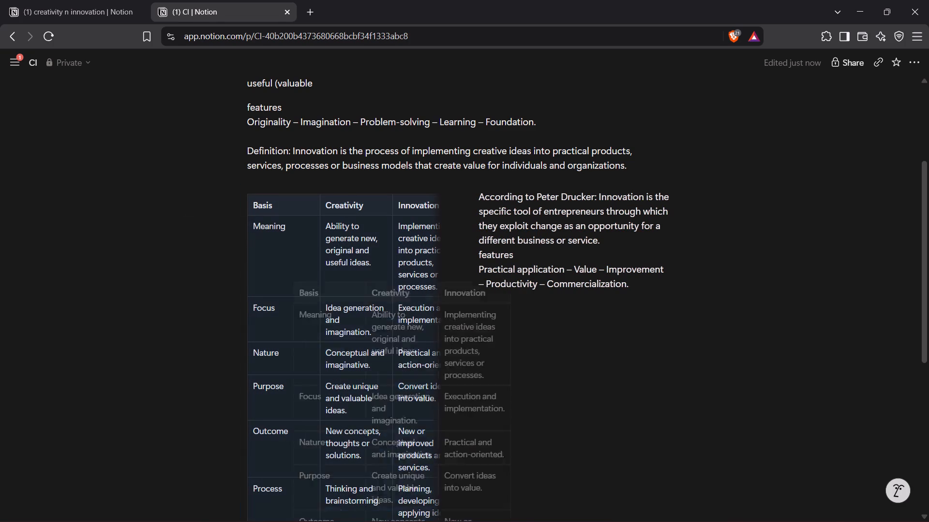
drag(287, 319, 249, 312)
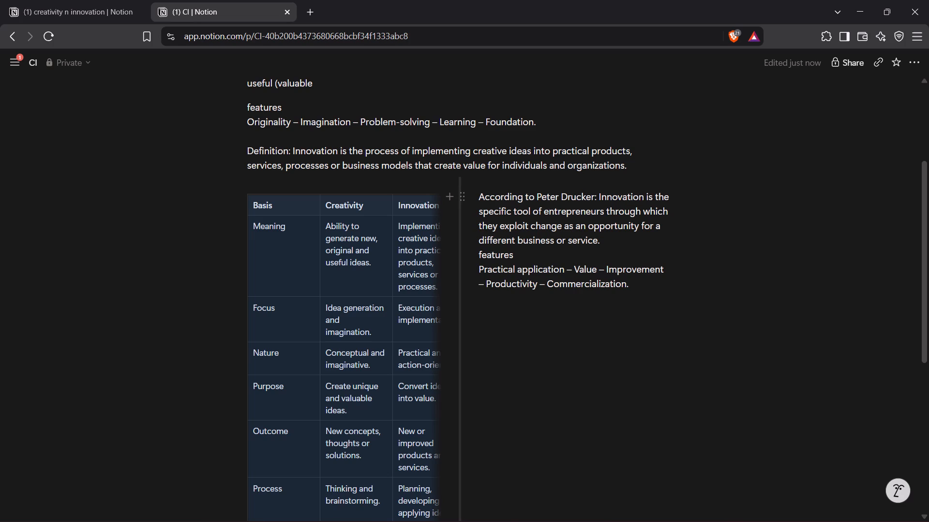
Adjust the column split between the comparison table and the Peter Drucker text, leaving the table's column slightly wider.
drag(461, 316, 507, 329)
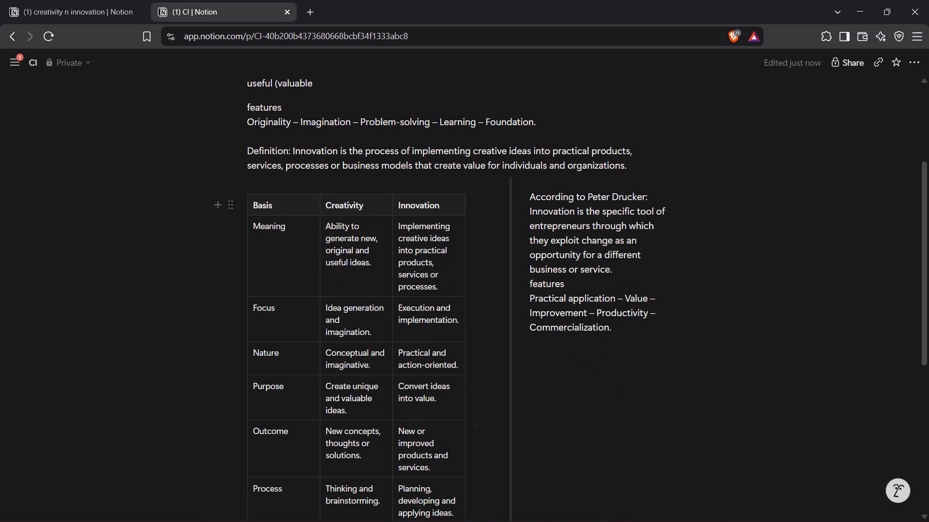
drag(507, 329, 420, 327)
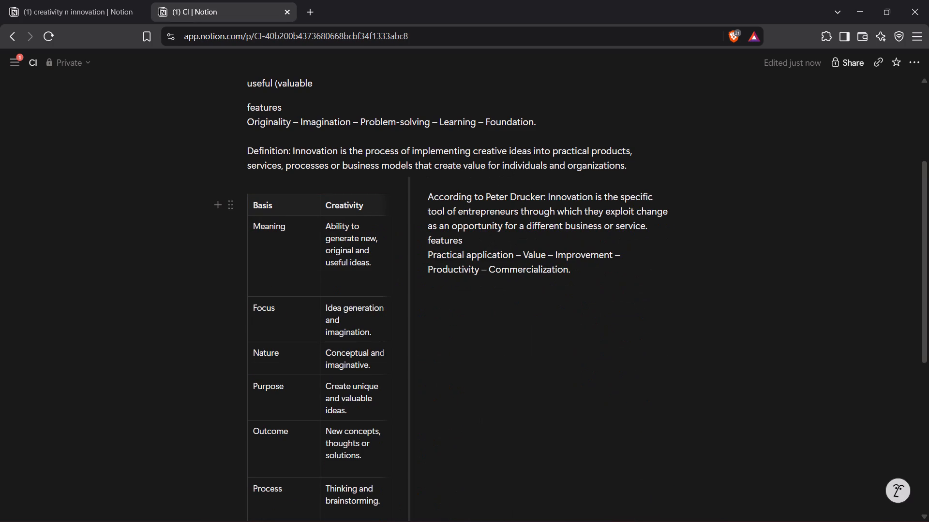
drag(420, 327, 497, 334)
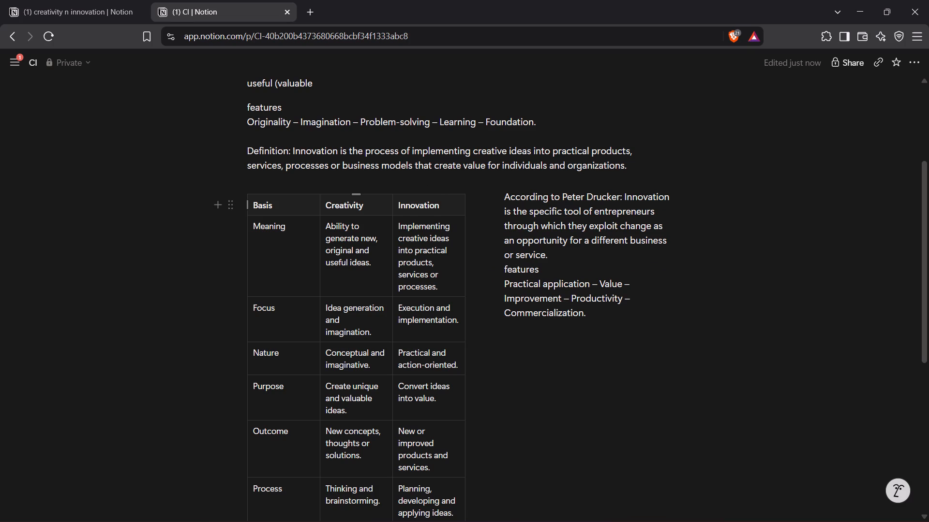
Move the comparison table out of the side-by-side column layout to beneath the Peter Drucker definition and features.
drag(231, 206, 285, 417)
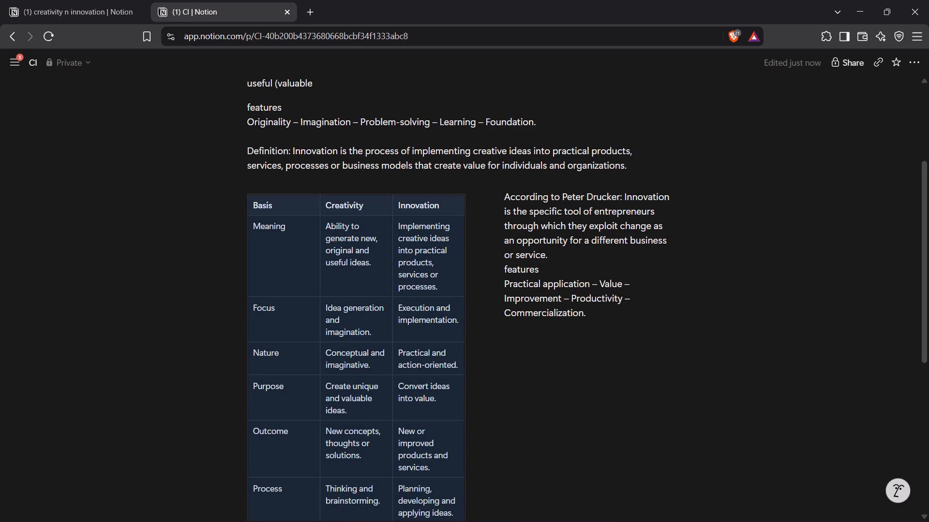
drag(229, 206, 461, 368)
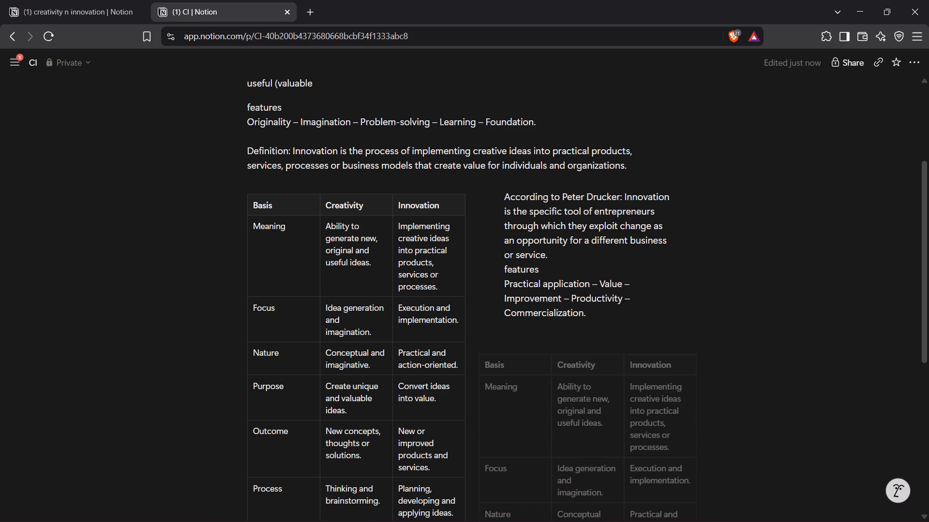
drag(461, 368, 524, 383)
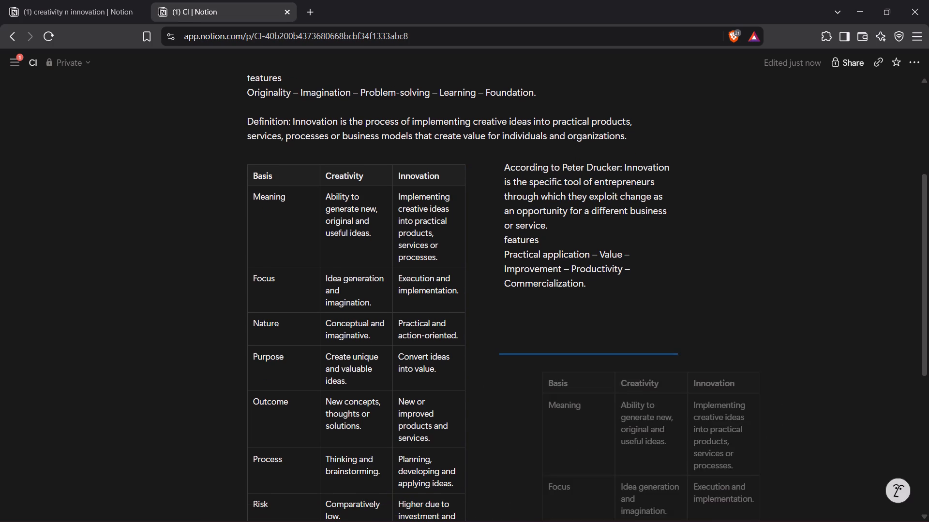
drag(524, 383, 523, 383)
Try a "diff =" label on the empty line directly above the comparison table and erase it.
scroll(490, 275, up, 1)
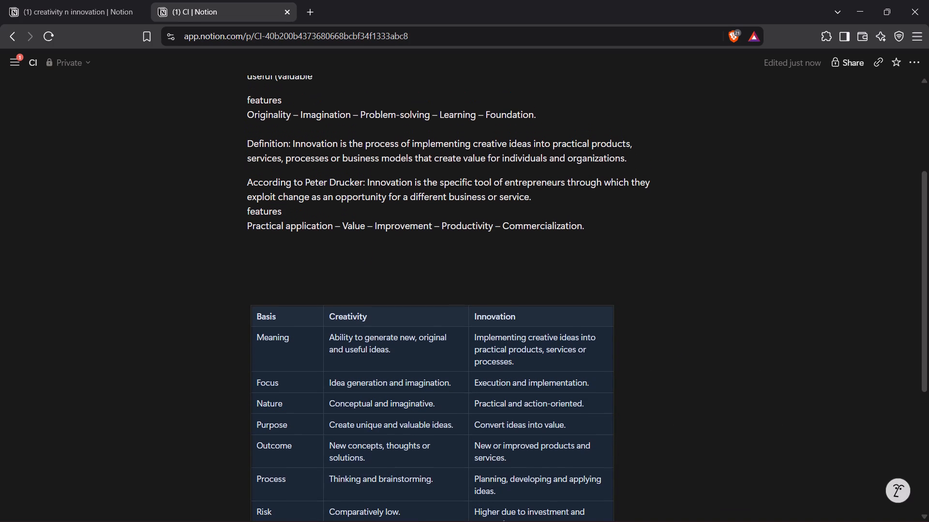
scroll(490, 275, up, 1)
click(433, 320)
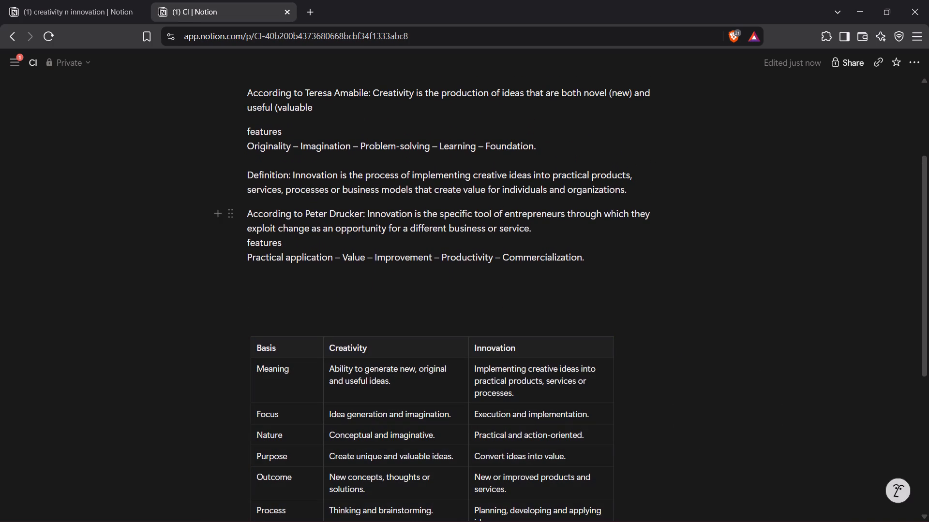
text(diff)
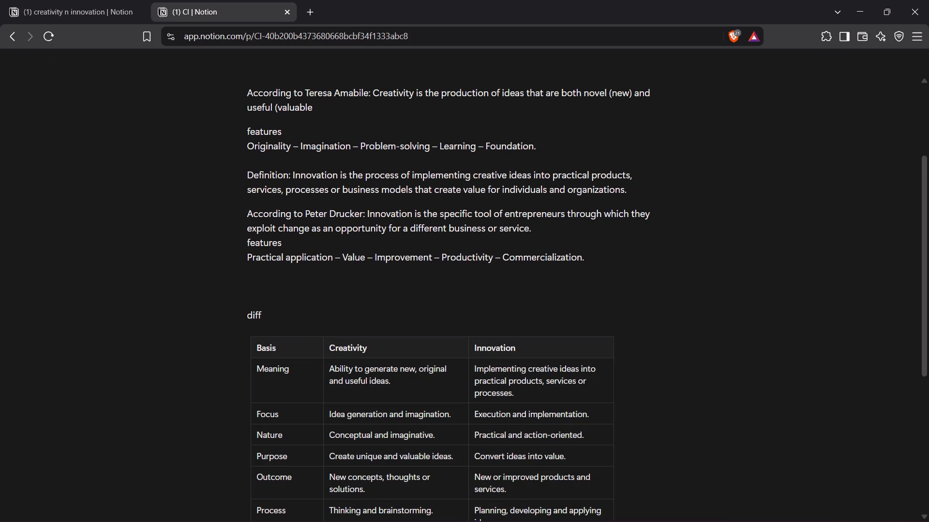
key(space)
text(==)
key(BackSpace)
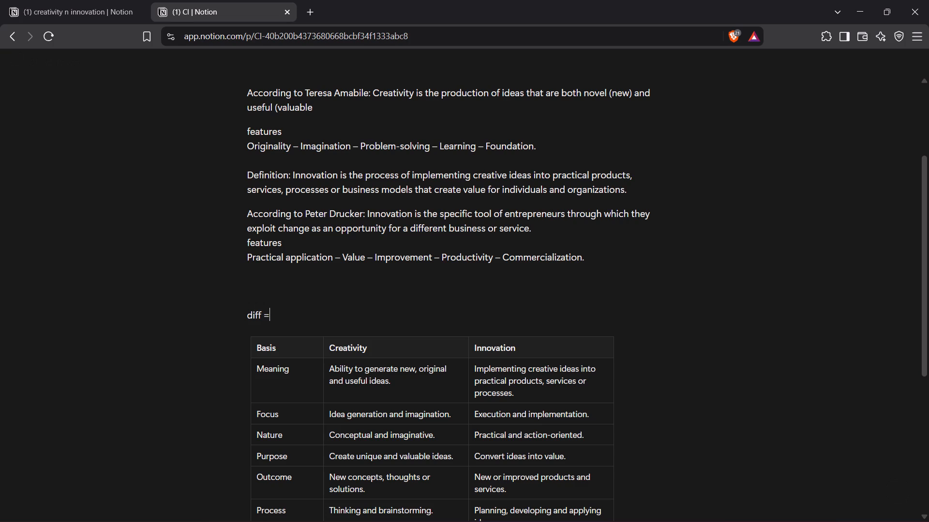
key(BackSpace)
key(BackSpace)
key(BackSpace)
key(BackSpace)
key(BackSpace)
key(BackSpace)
Label the comparison table "DIFFERENCE" on the empty line directly above it.
key(d)
text(IFFERW)
key(BackSpace)
key(e)
text(NCE)
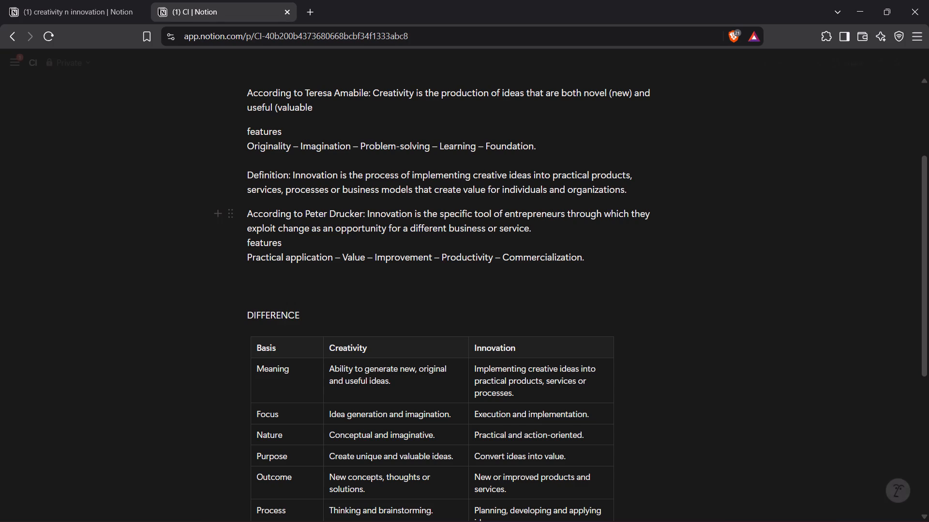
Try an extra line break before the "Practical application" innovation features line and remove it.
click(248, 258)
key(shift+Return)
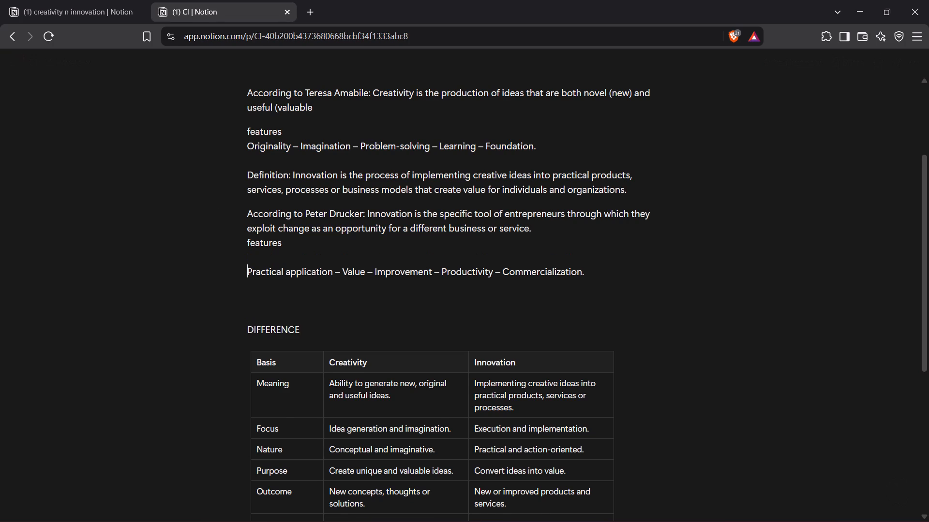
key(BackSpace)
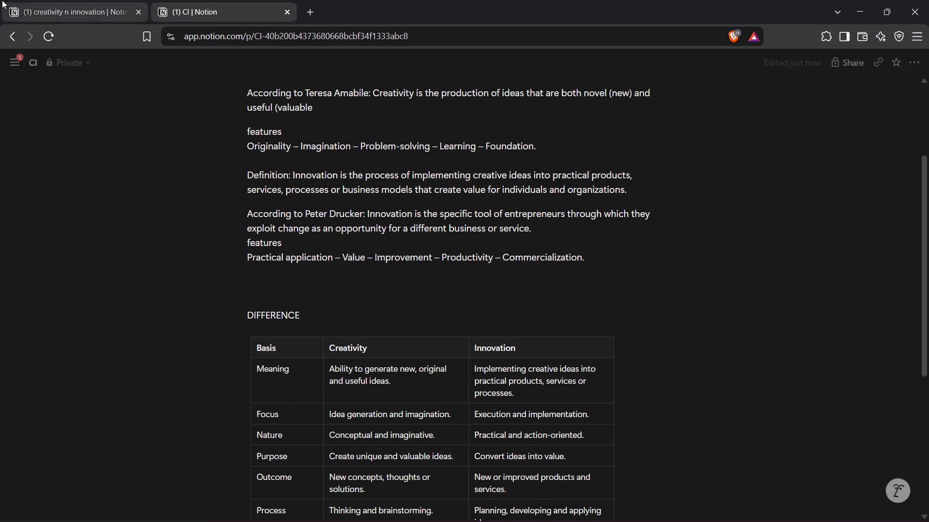
Copy the "Four points to write" line and its numbered list from the Relationship Between Creativity and Innovation section of the creativity n innovation notes.
click(2, 0)
scroll(392, 359, down, 6)
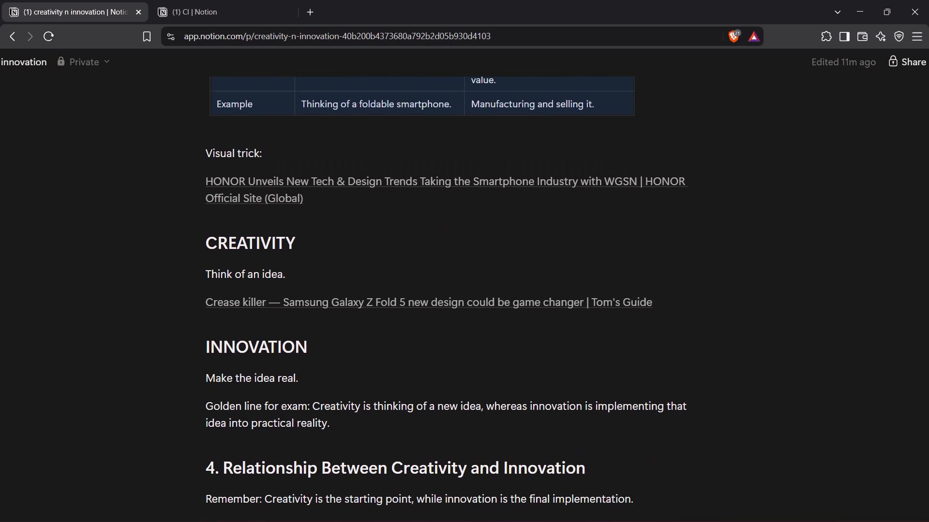
scroll(392, 359, down, 2)
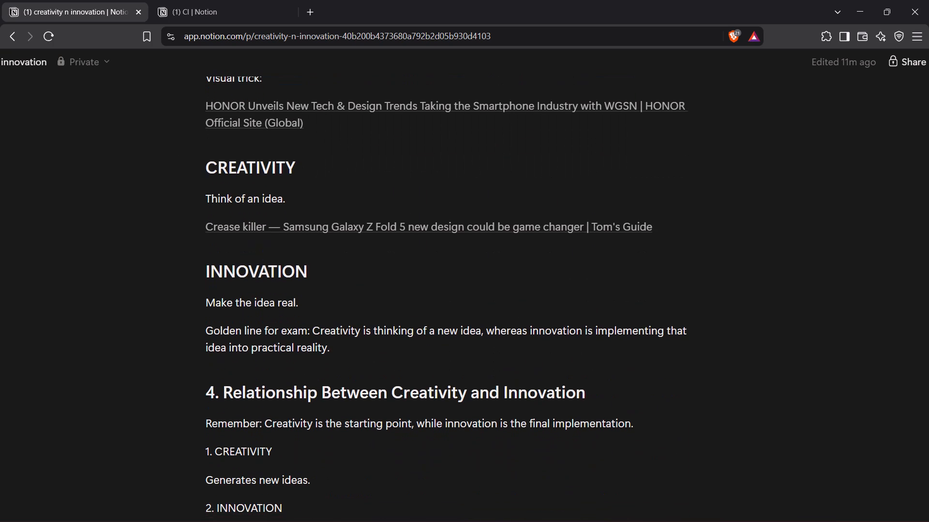
scroll(392, 359, down, 2)
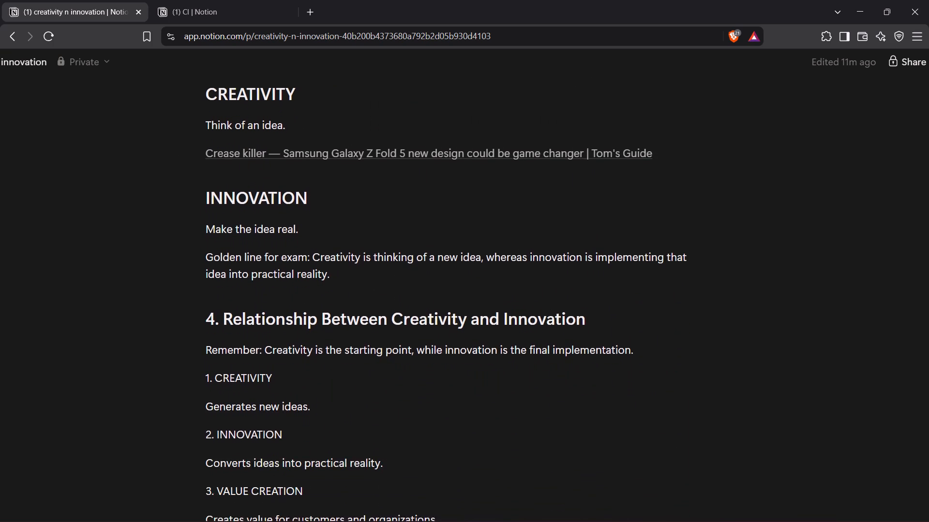
scroll(392, 359, down, 4)
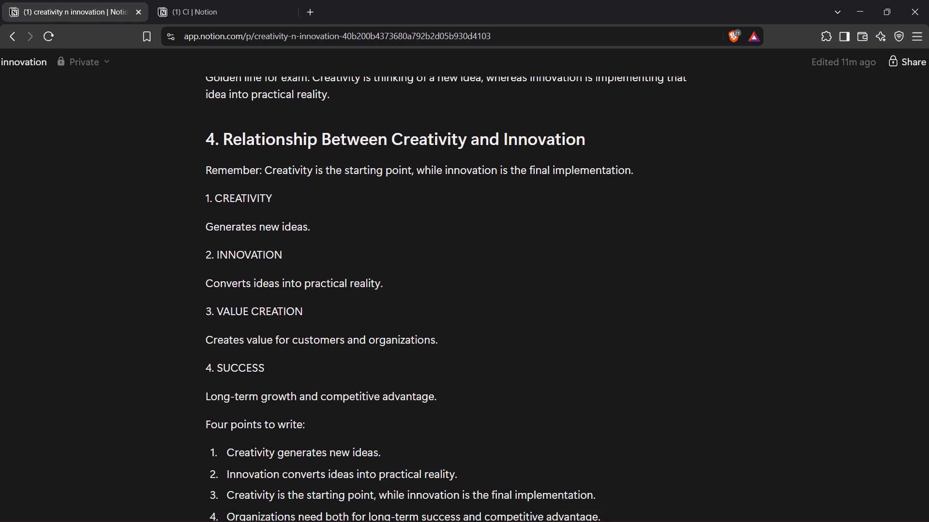
scroll(392, 359, down, 2)
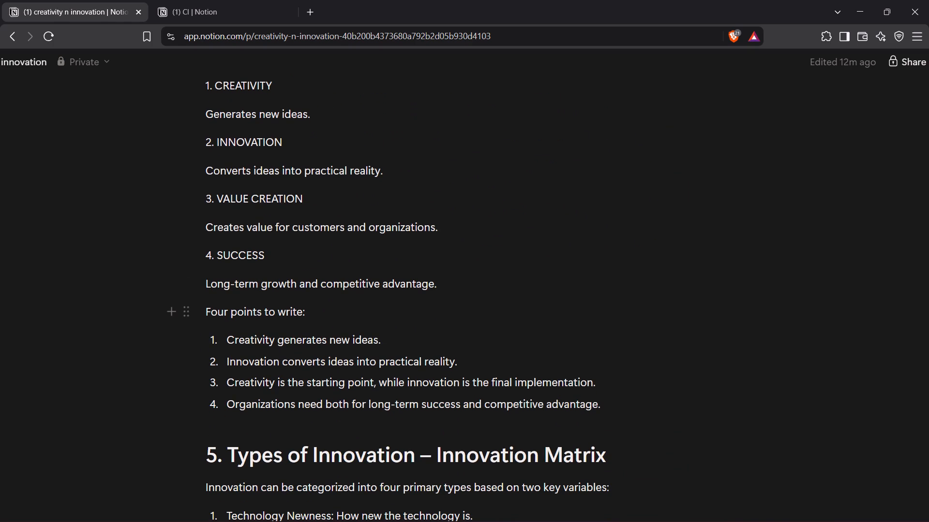
click(195, 308)
drag(195, 308, 380, 376)
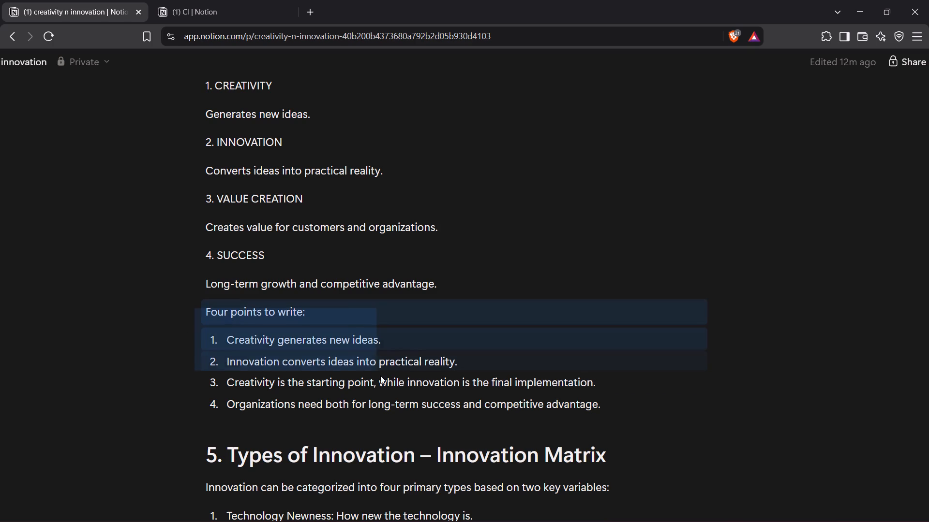
drag(380, 376, 615, 409)
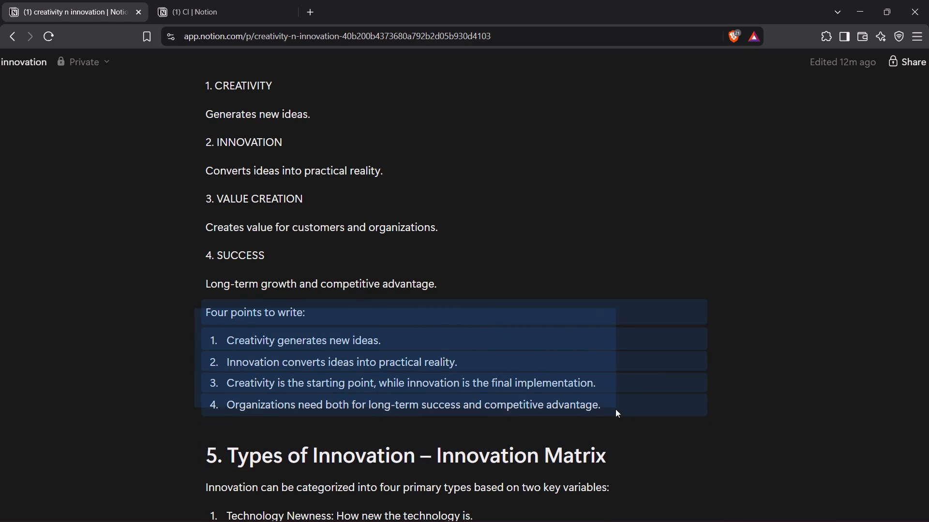
drag(615, 409, 612, 413)
key(ctrl+c)
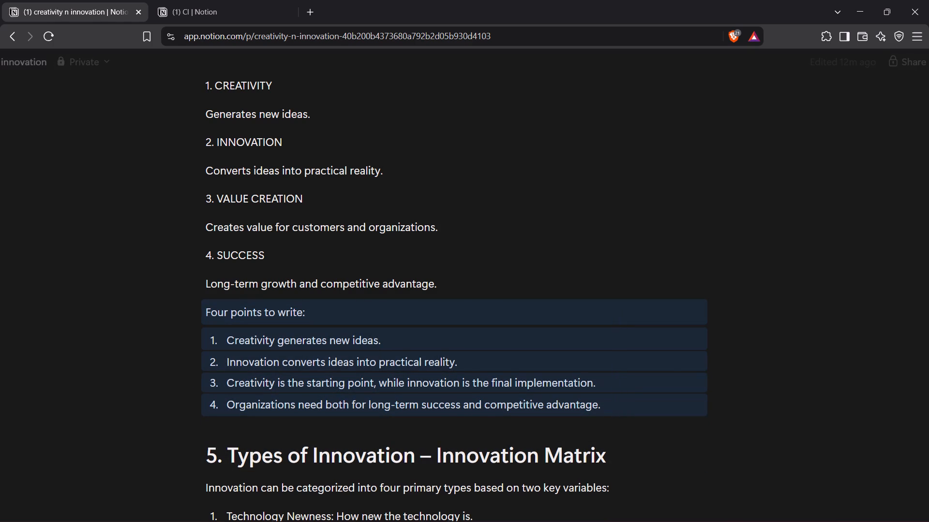
Paste the copied four-point list beneath the comparison table on the CI page.
click(231, 0)
scroll(373, 362, down, 3)
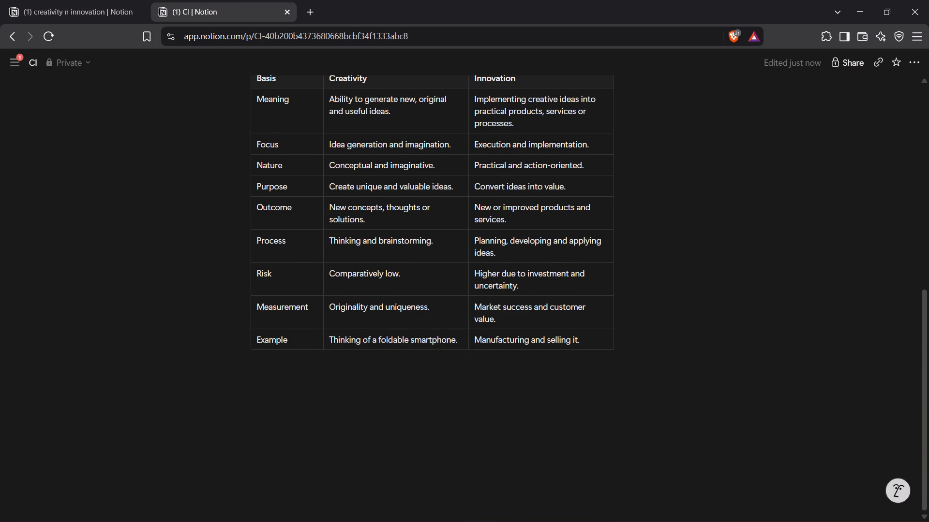
click(448, 371)
key(ctrl+v)
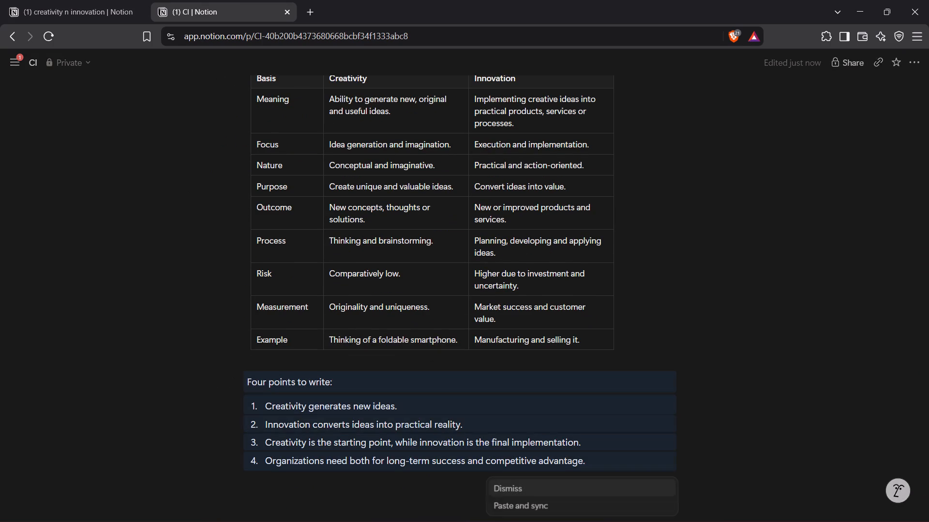
Add the heading "RELATION BETWEEN CREATIVITY AND INNOVATION" on its own line above "Four points to write:".
click(250, 365)
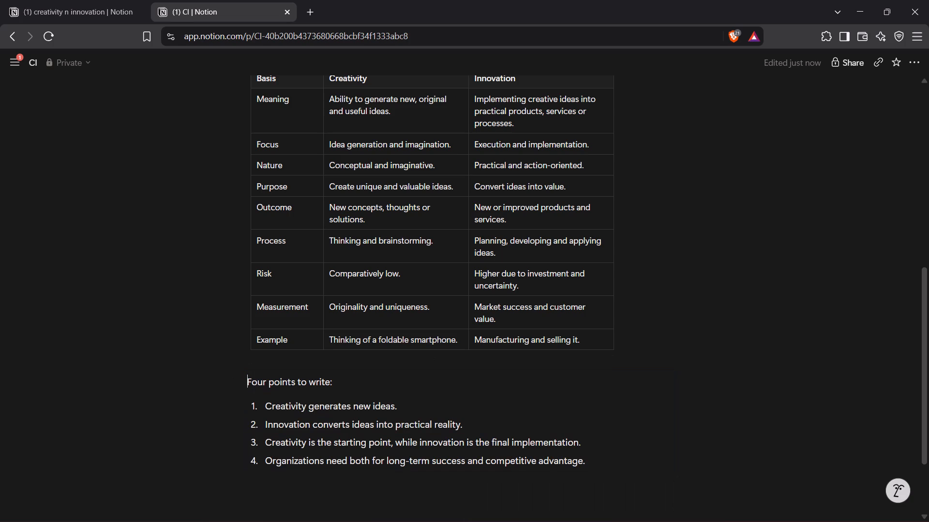
key(Up)
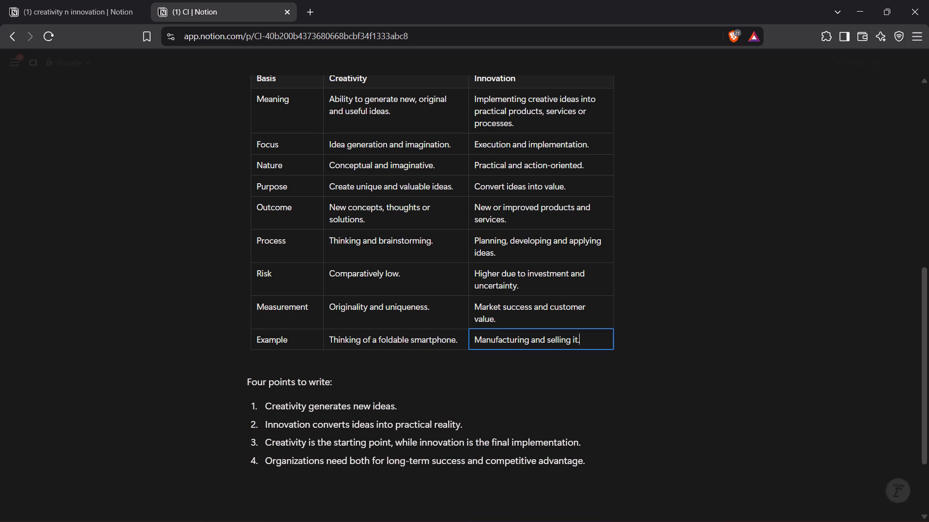
click(247, 383)
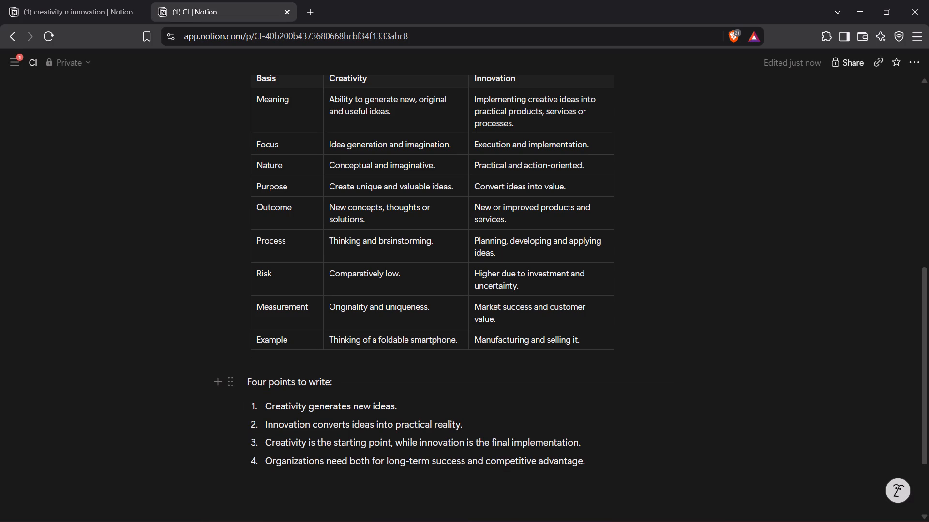
text(RE)
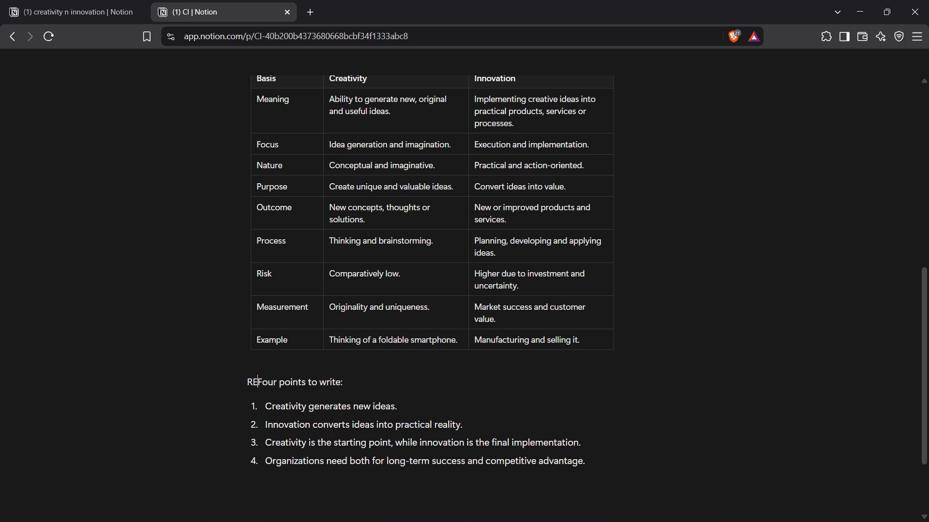
key(BackSpace)
text(ELA)
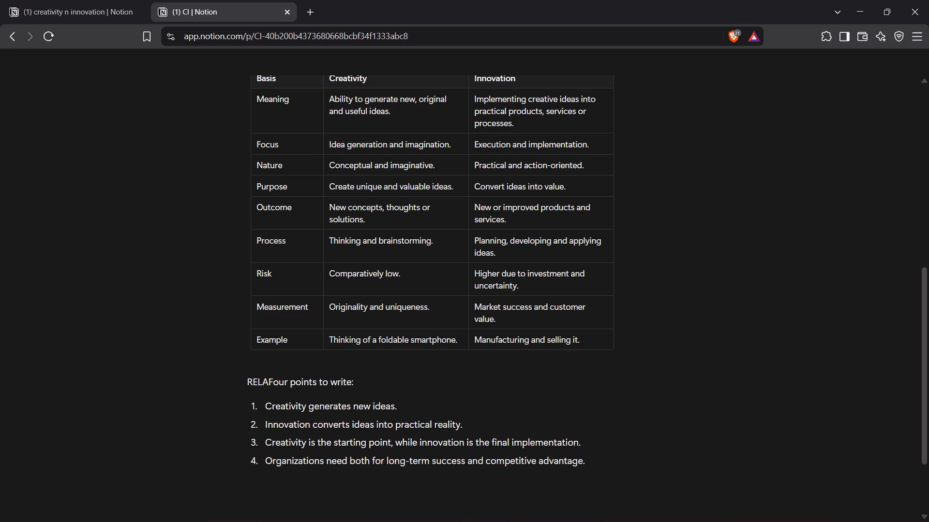
text(TION BETWEEN CREATIVITY AND INNO)
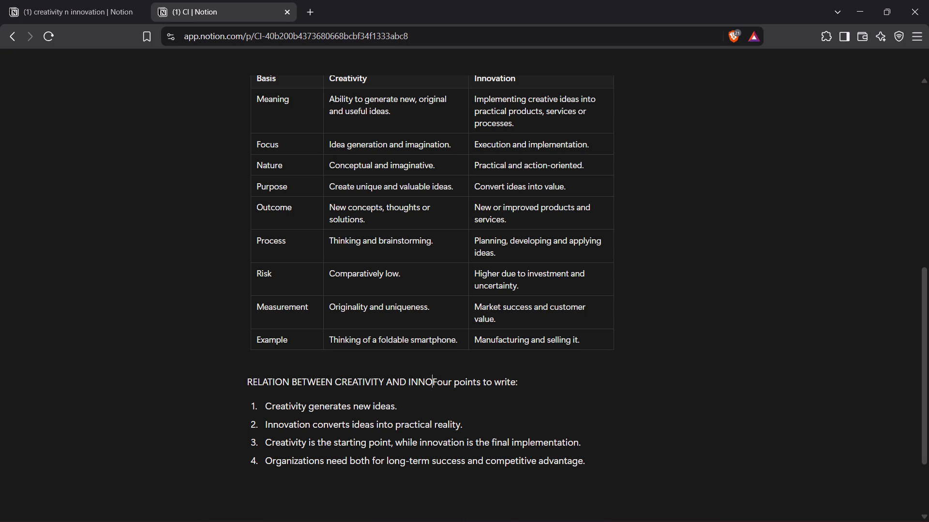
text(VATION)
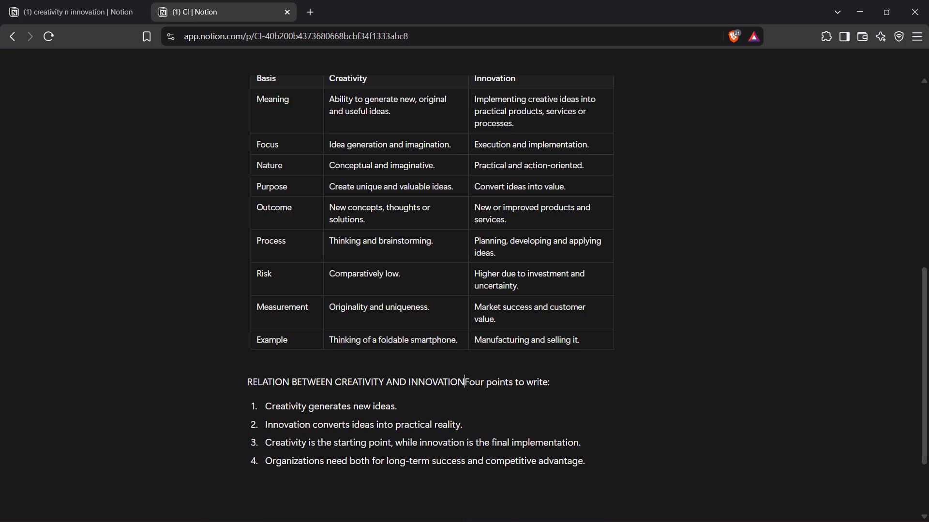
key(shift+Return)
Look through the Types of Innovation – Innovation Matrix section in the creativity n innovation notes, including the four types and their definitions.
click(77, 0)
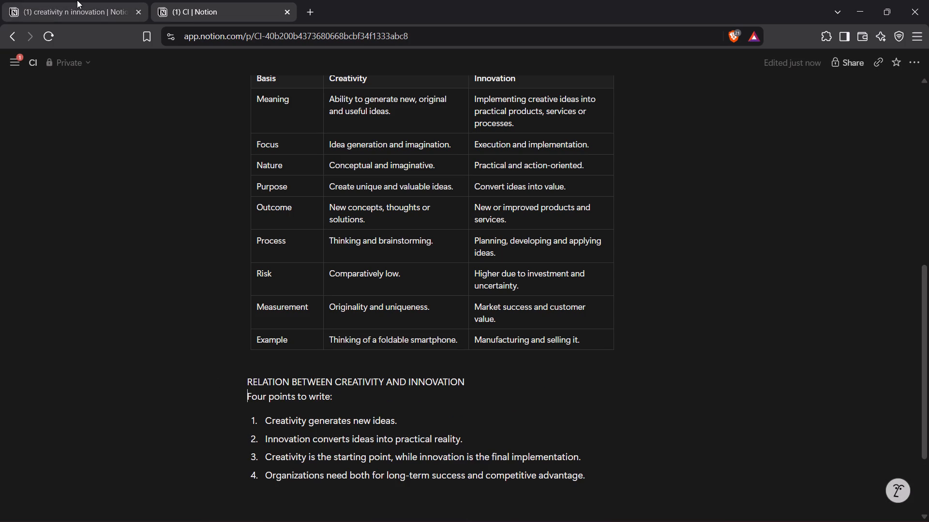
scroll(381, 497, down, 3)
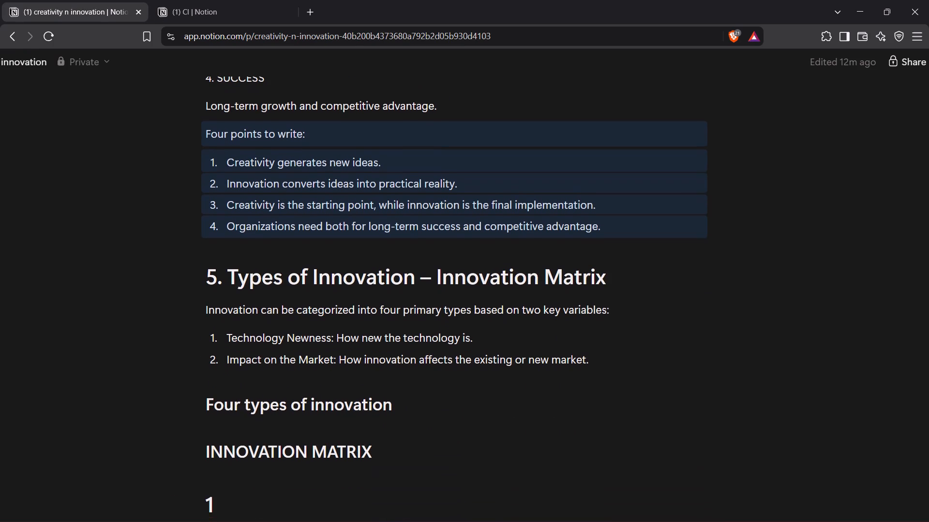
scroll(381, 497, down, 4)
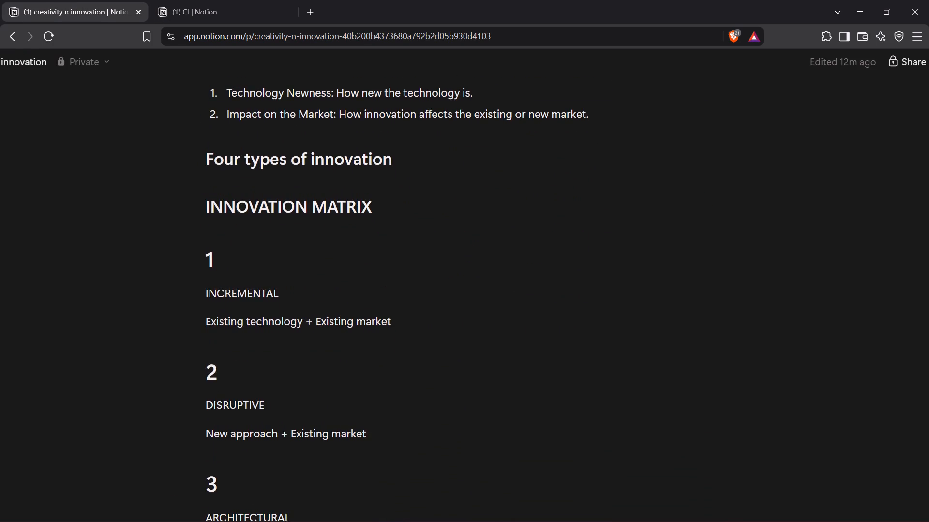
scroll(381, 497, down, 8)
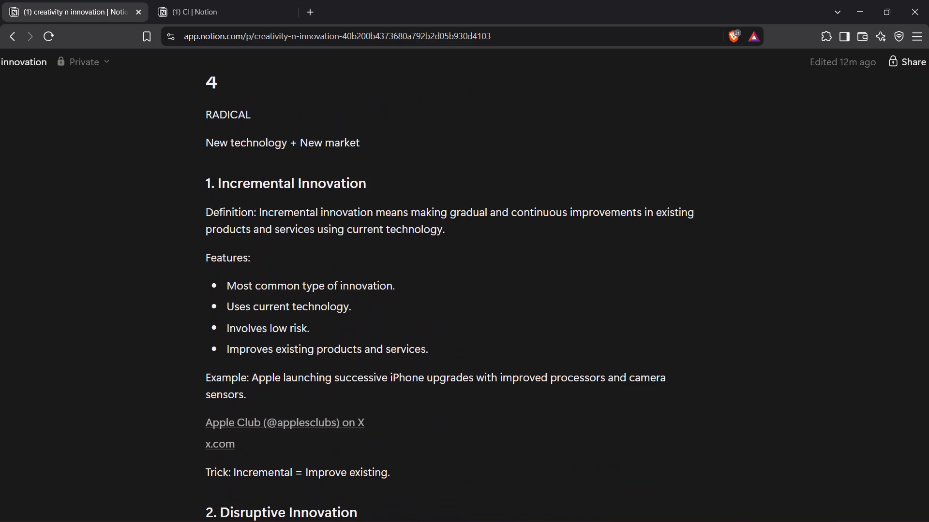
scroll(381, 497, down, 1)
scroll(381, 497, up, 11)
scroll(381, 497, down, 3)
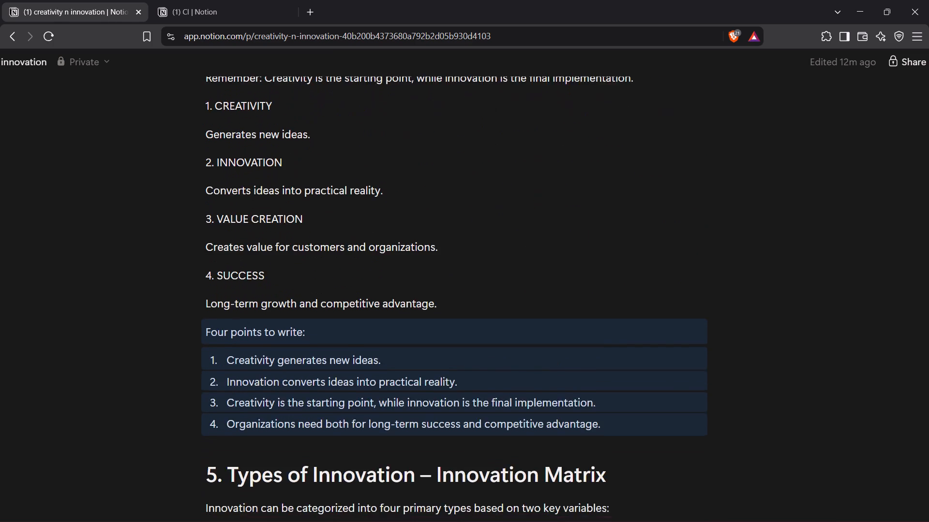
scroll(381, 497, down, 1)
click(381, 497)
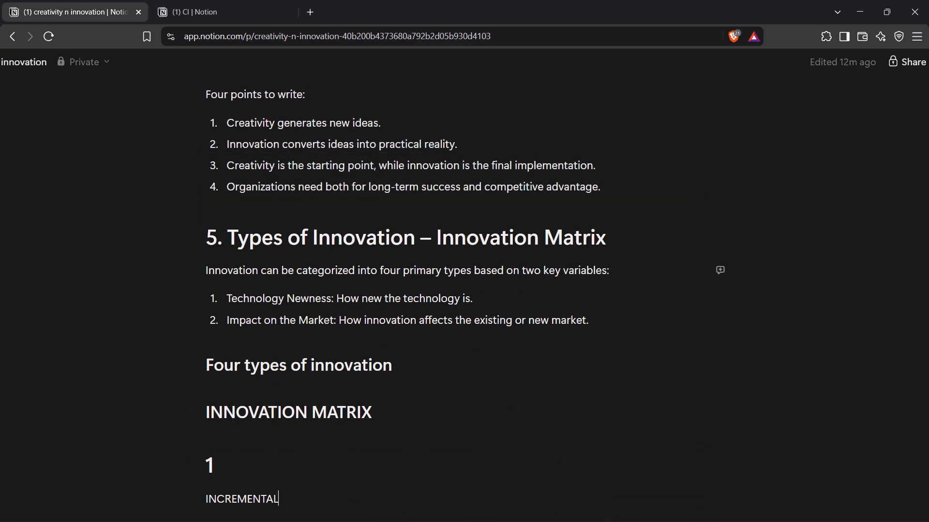
scroll(596, 279, down, 3)
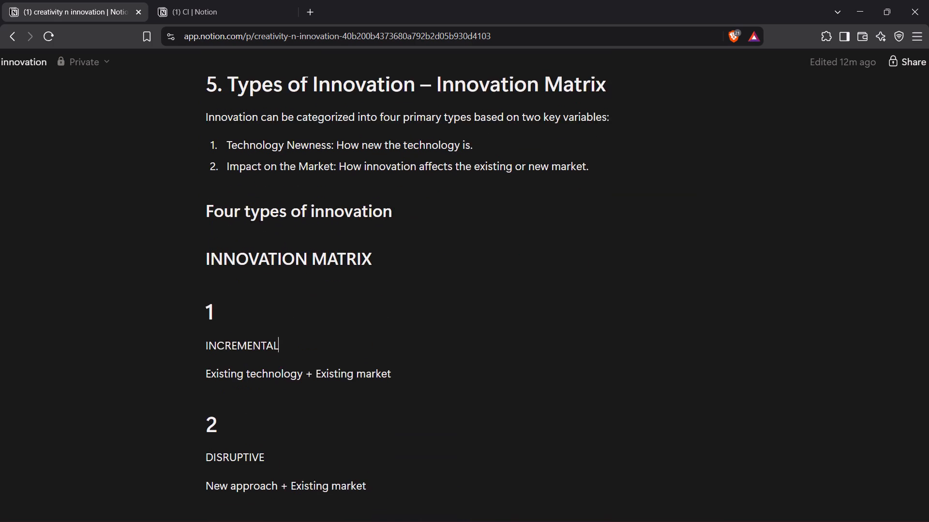
scroll(596, 279, down, 8)
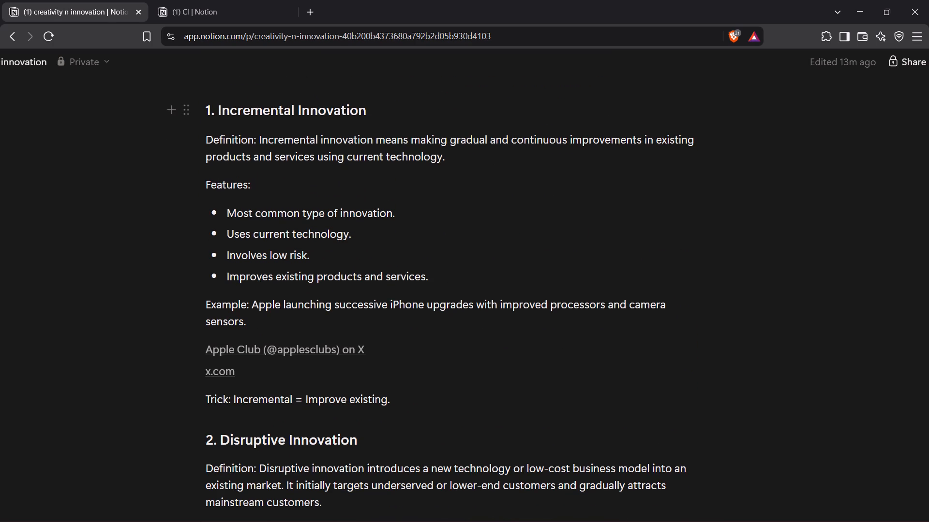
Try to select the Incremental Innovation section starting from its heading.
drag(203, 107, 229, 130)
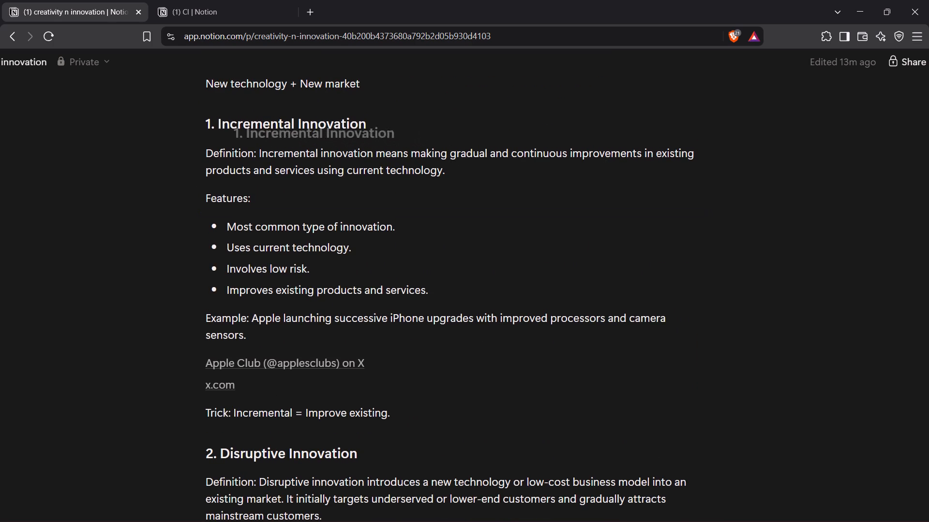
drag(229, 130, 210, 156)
Copy the Type / One-word trick table at the end of the Radical Innovation section in the creativity n innovation notes.
scroll(210, 156, down, 5)
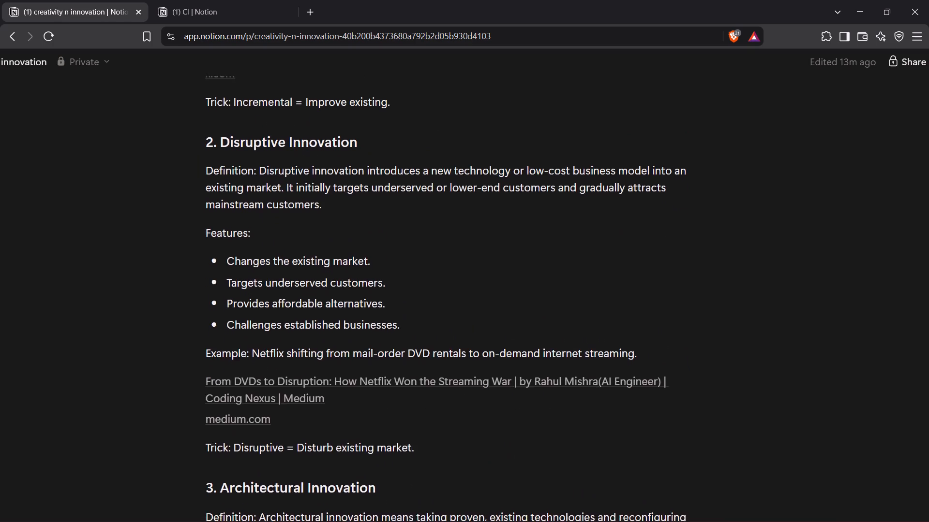
scroll(210, 156, down, 5)
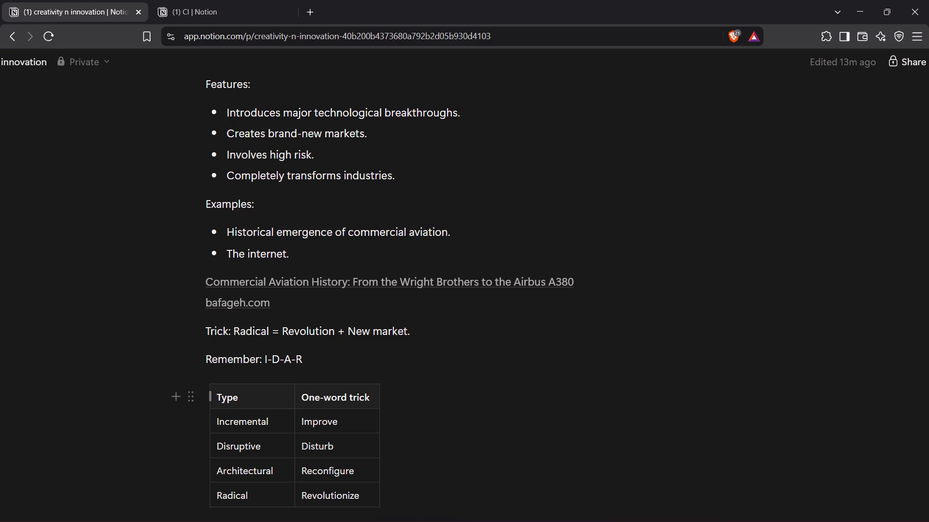
drag(209, 388, 330, 463)
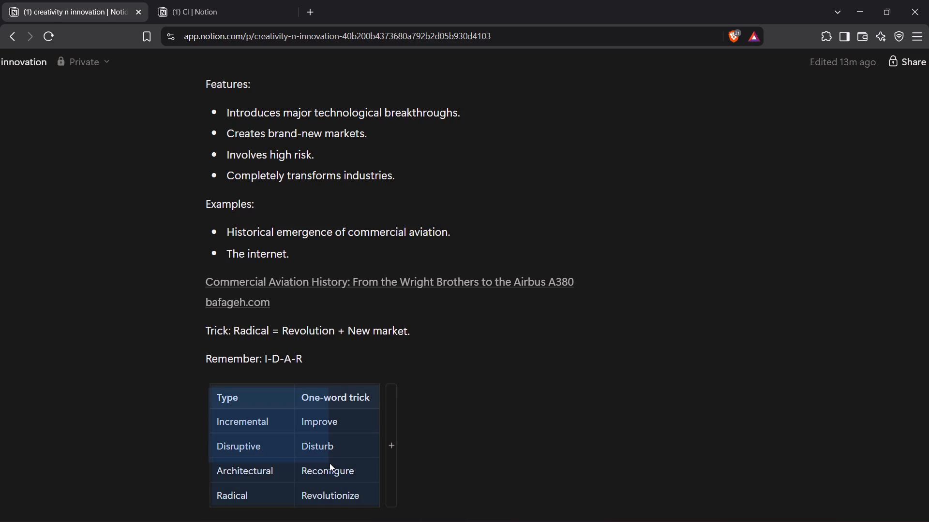
drag(330, 463, 366, 493)
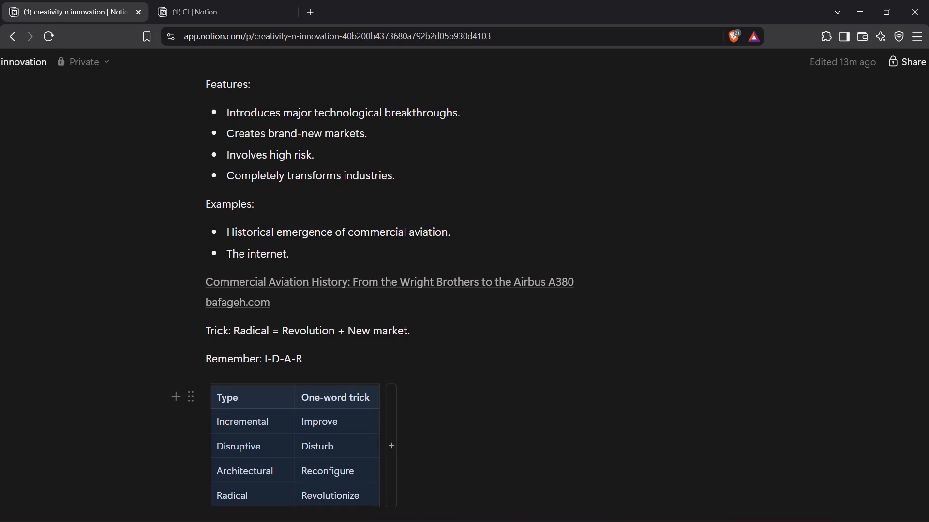
scroll(366, 493, up, 3)
scroll(366, 493, down, 6)
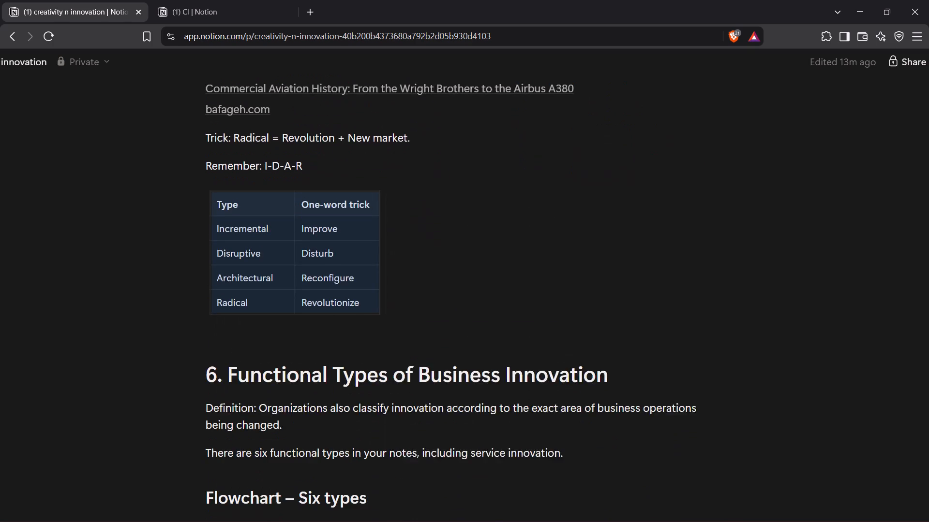
scroll(366, 493, up, 2)
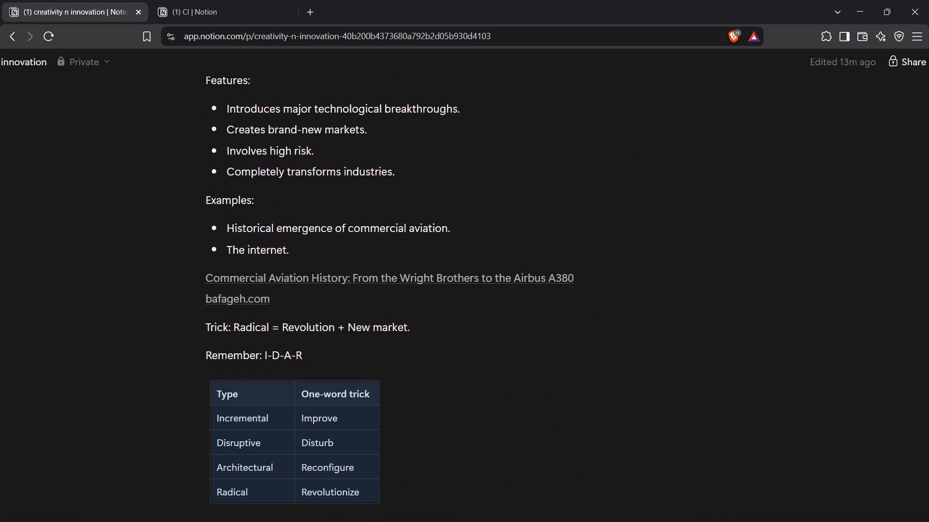
key(ctrl+c)
On the CI page, add the line "TYPES OF INNOVATION" below the fourth relationship point, leaving a blank line between them.
scroll(366, 493, up, 8)
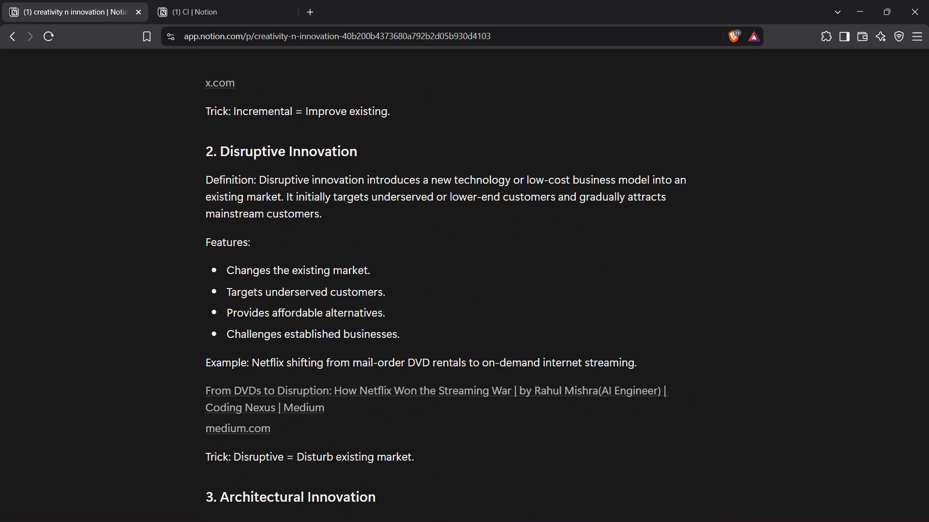
scroll(366, 493, up, 13)
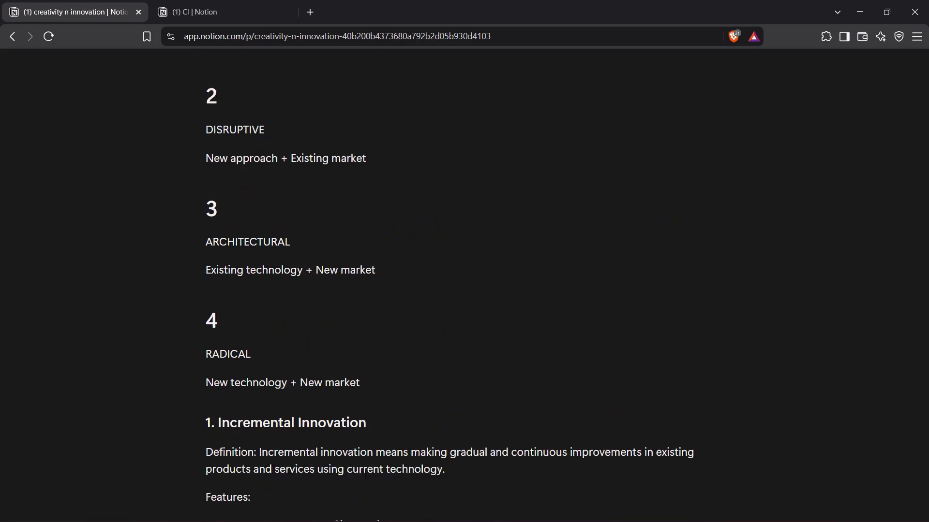
scroll(366, 493, up, 4)
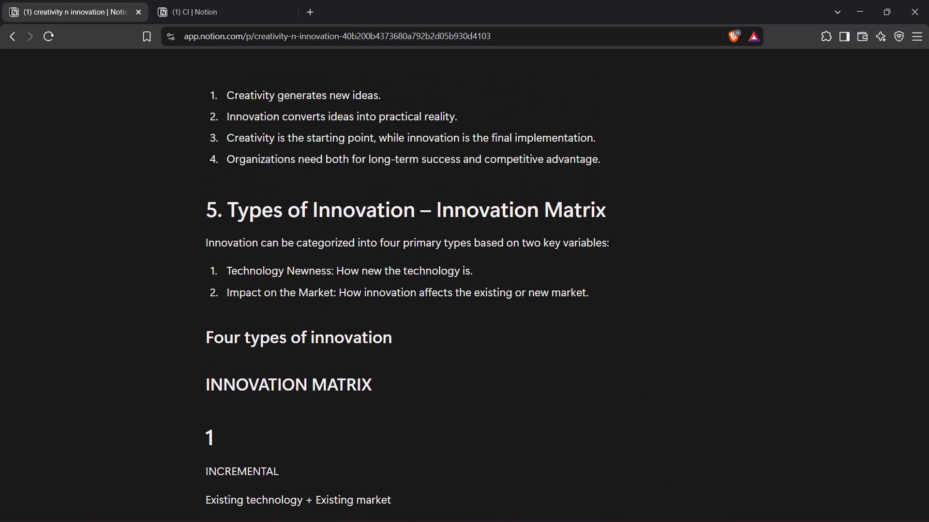
click(142, 0)
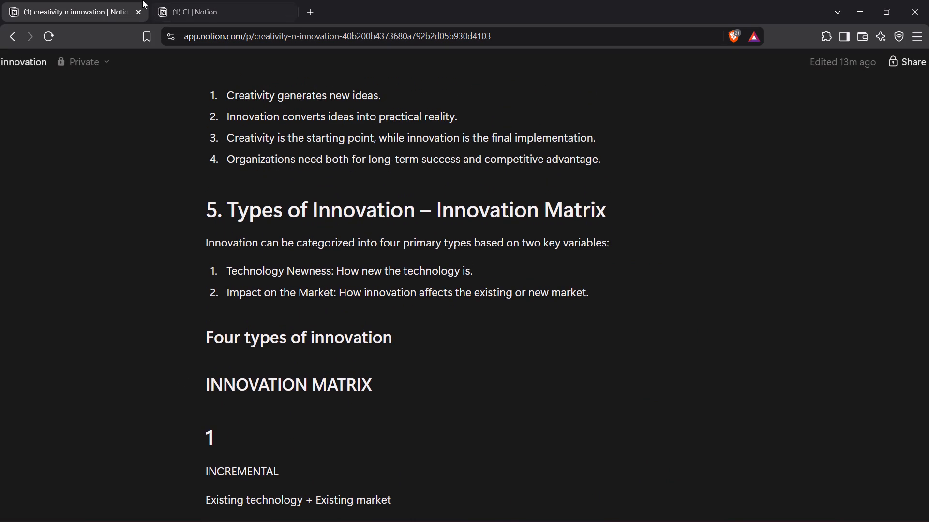
click(195, 13)
scroll(461, 248, down, 2)
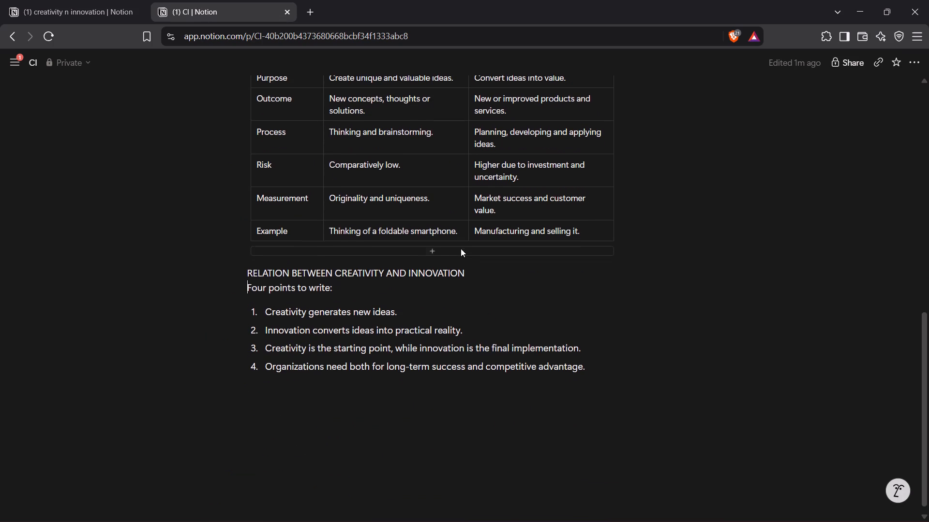
click(617, 364)
key(shift+Return)
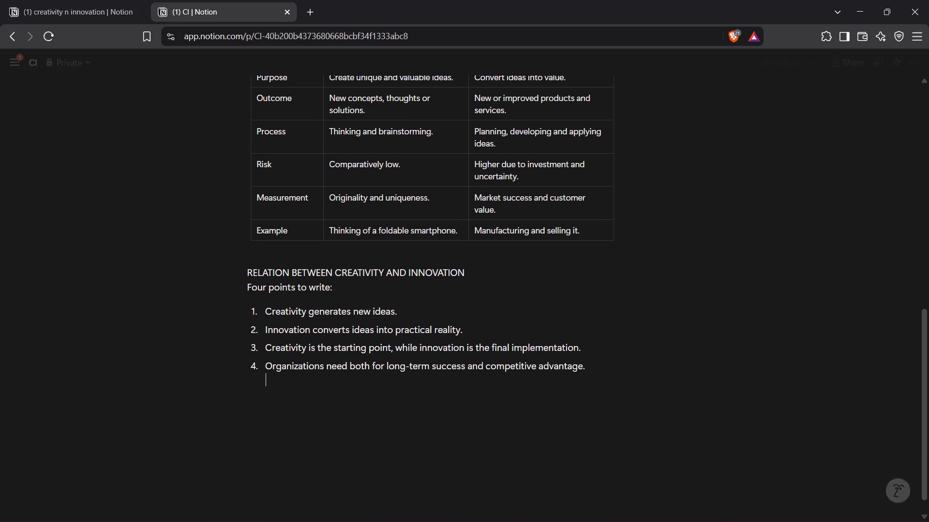
text(TY)
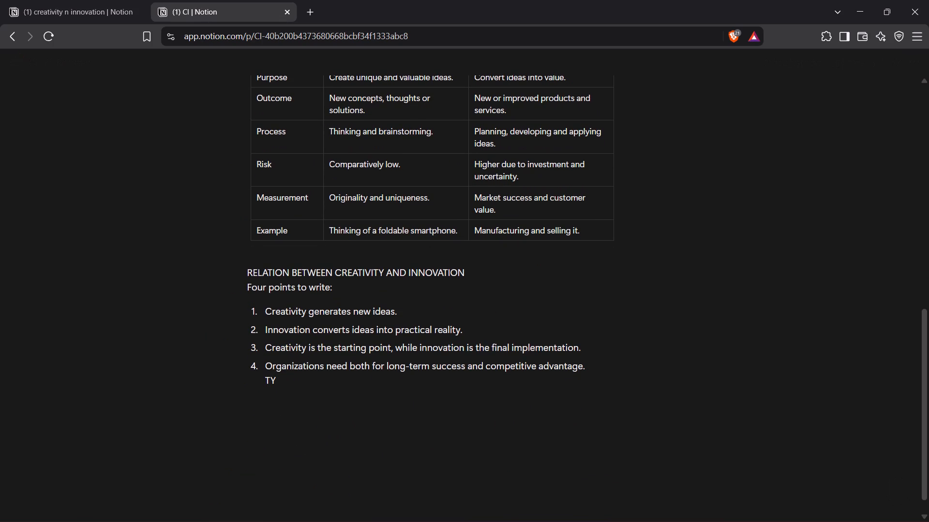
key(BackSpace)
key(BackSpace)
key(shift+Return)
text(TY)
text(PES OF)
key(space)
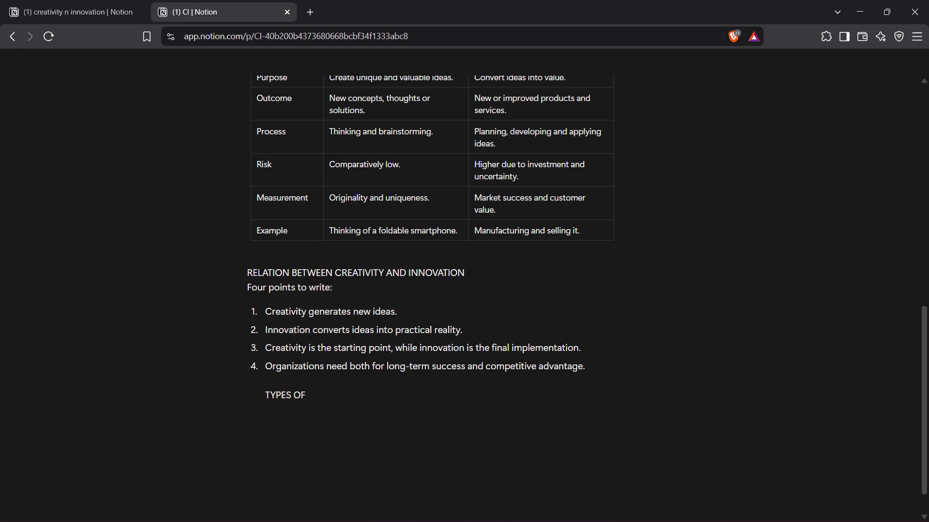
text(INNOVATION)
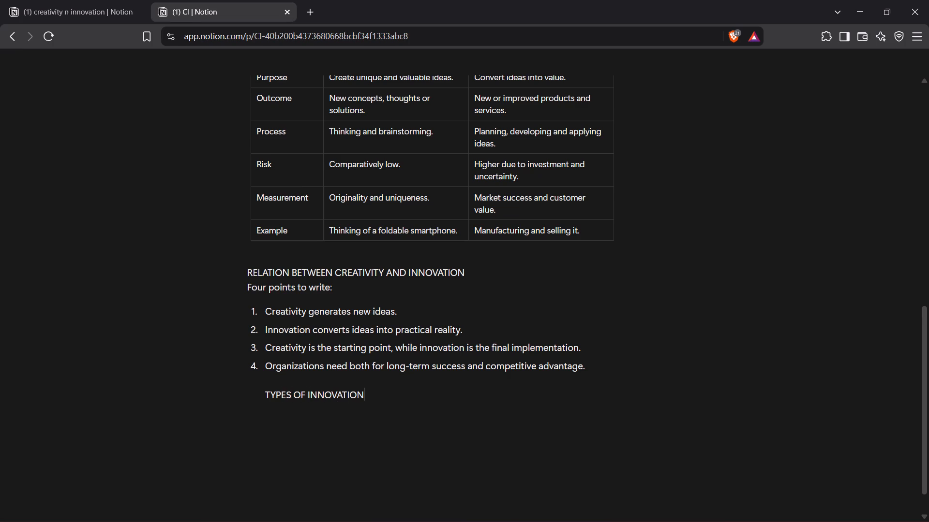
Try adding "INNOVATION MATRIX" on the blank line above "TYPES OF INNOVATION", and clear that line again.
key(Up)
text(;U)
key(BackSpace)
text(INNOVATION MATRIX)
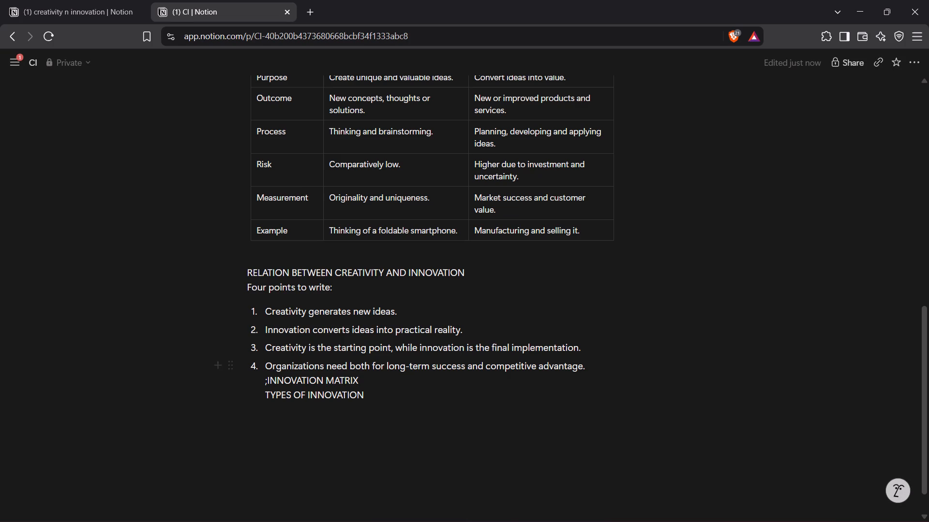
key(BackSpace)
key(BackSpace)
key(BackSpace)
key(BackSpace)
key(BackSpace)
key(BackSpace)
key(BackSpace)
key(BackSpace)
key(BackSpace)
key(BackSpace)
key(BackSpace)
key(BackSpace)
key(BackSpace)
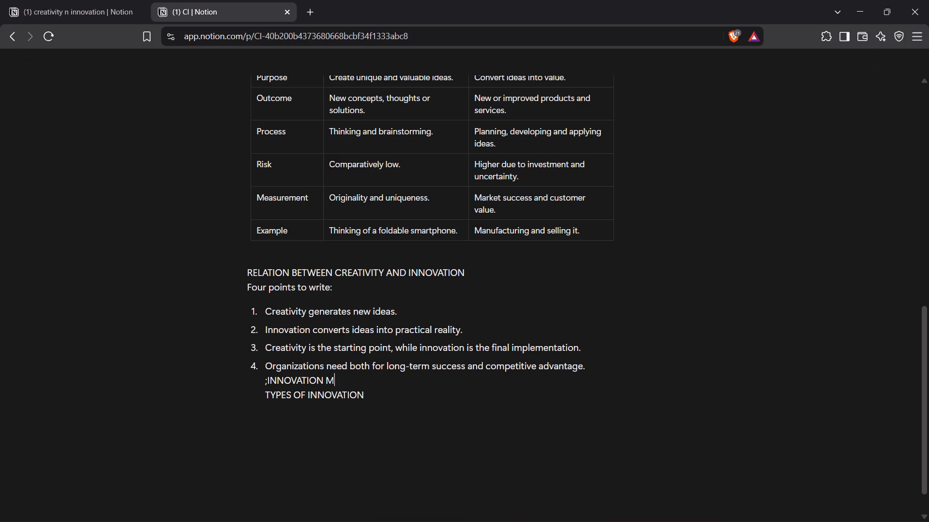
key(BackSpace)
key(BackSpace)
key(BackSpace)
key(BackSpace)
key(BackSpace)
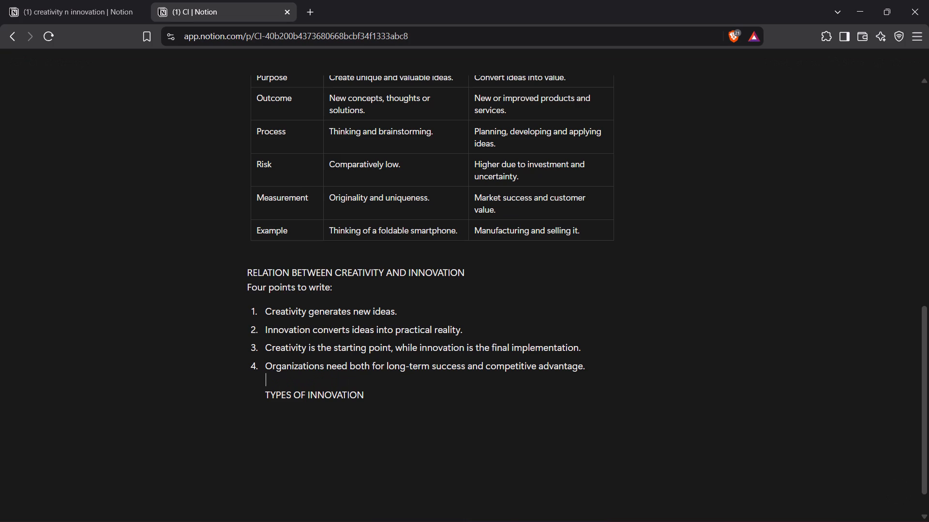
Extend the new heading so it reads "TYPES OF INNOVATION: INNOVATION MATRIX".
key(Down)
key(Right)
key(Right)
key(Right)
key(Right)
key(Right)
key(Right)
key(Right)
key(Right)
key(Right)
key(Right)
key(Right)
key(Right)
key(Right)
key(Right)
key(Right)
key(Right)
key(Right)
key(Right)
key(Right)
key(shift+colon)
key(space)
text(INN)
text(OVATION MATRIX)
Paste the copied Type / One-word trick table below the "TYPES OF INNOVATION: INNOVATION MATRIX" heading.
key(shift+Return)
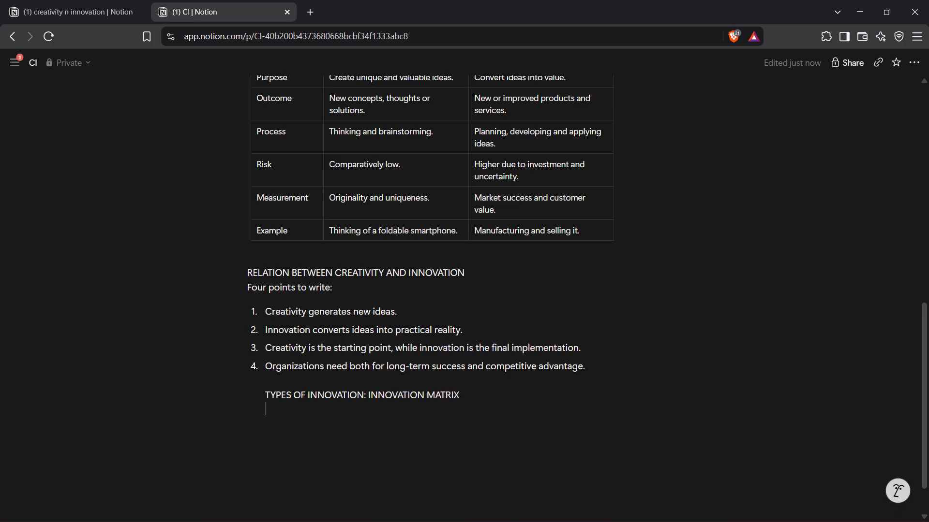
key(ctrl+v)
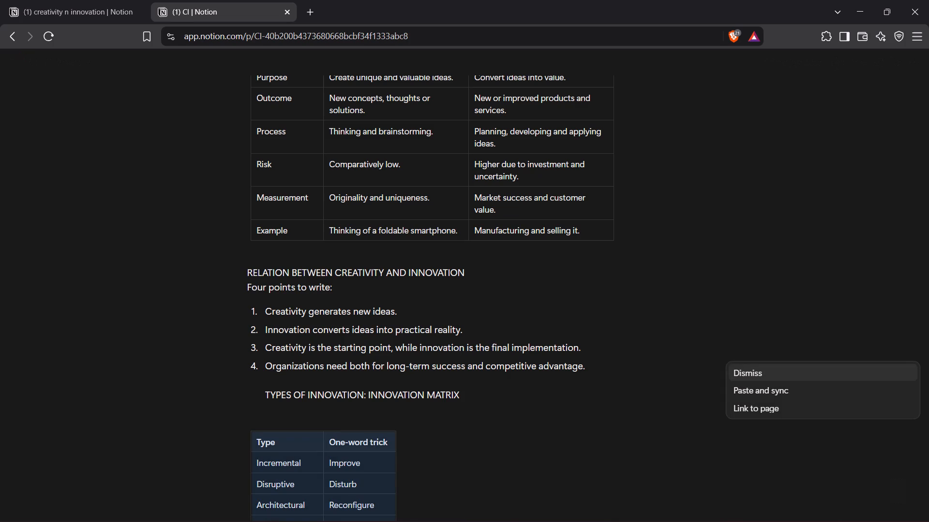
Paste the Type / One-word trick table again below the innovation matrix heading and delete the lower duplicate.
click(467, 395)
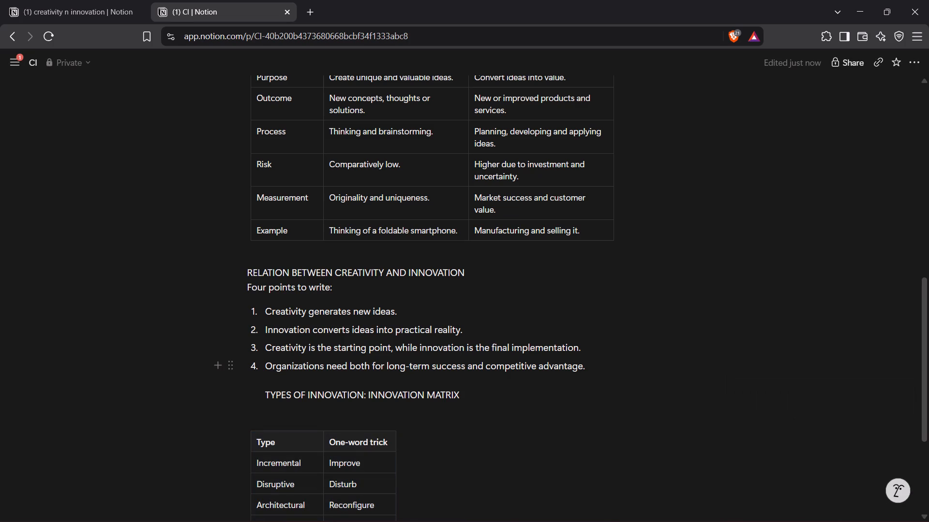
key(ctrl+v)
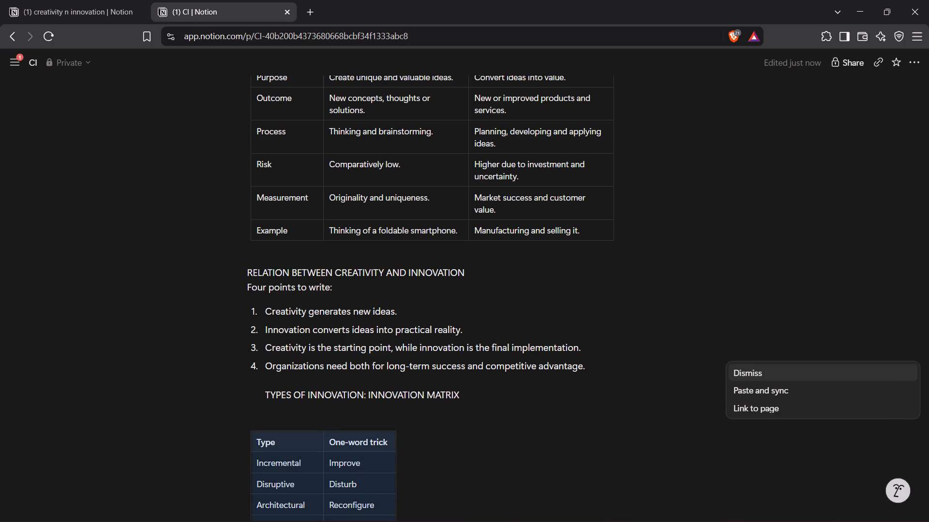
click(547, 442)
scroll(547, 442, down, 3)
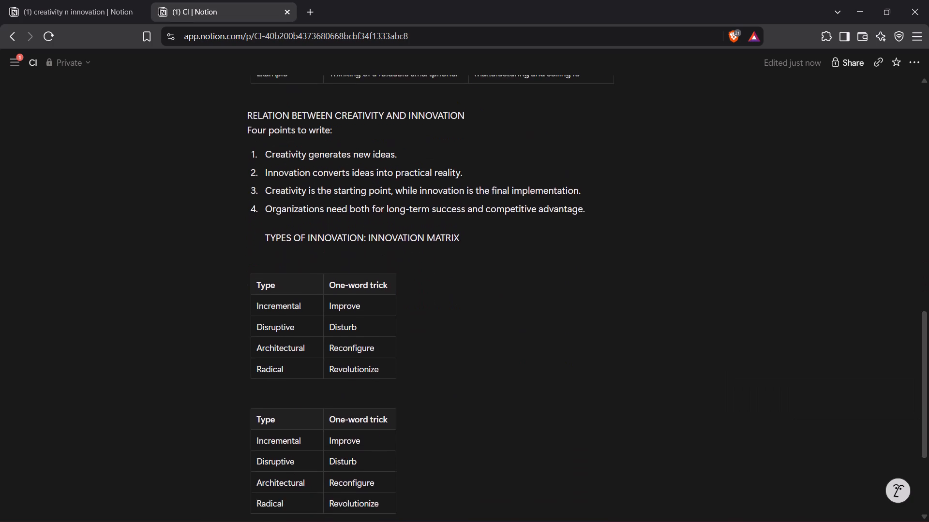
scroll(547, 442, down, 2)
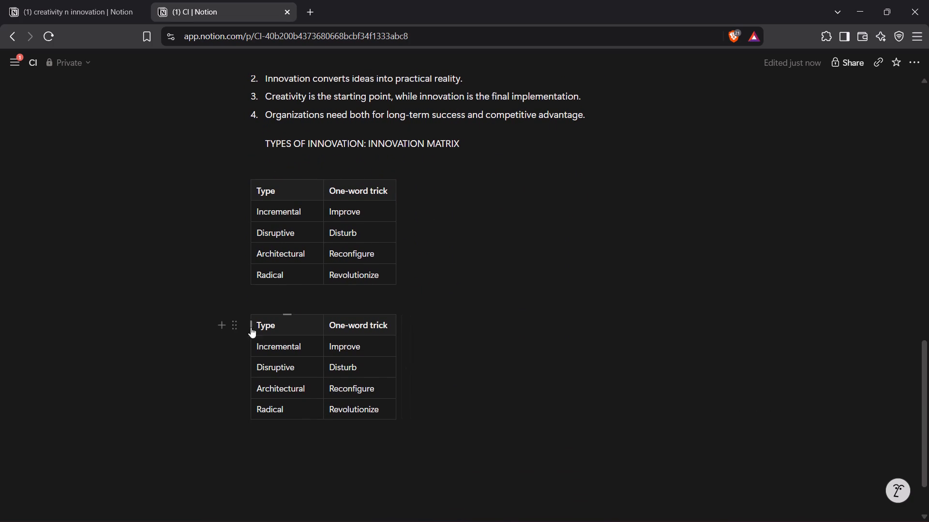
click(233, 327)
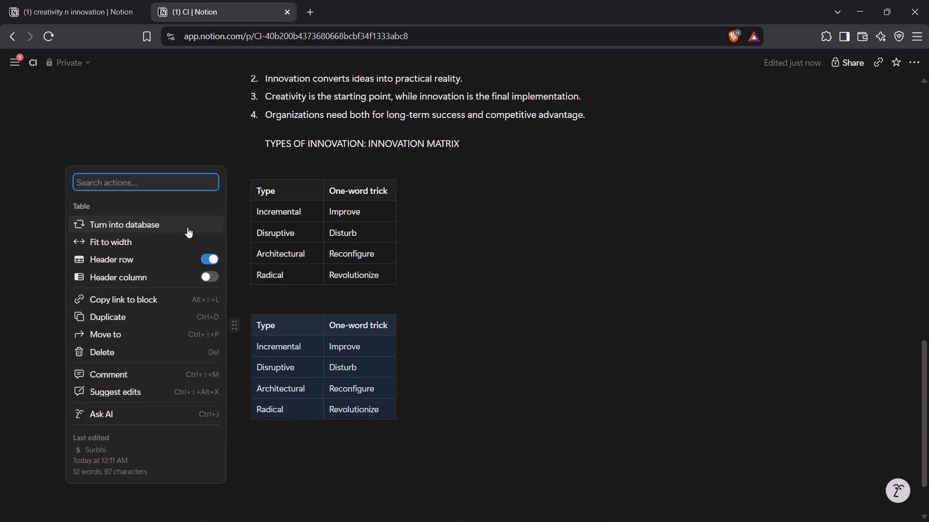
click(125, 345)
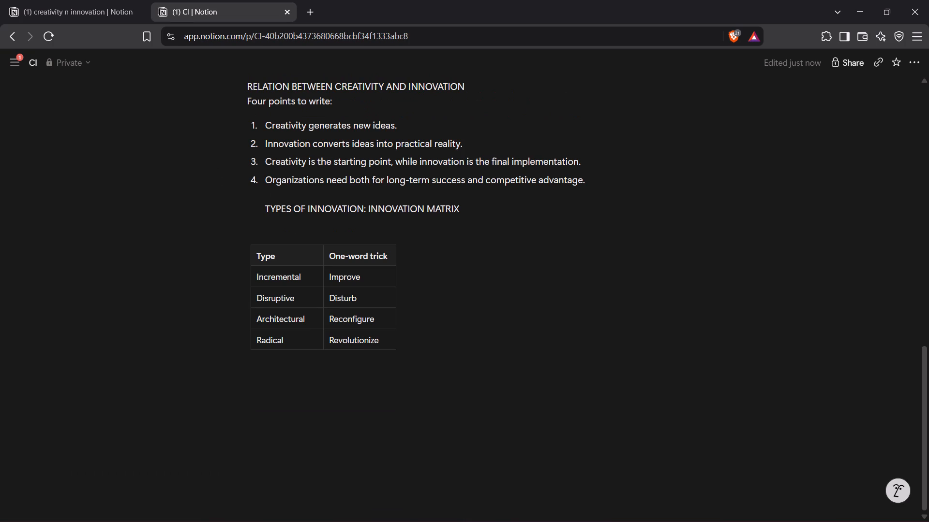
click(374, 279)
Return to the creativity n innovation notes and look through the four matrix types down to the Incremental Innovation section.
click(99, 0)
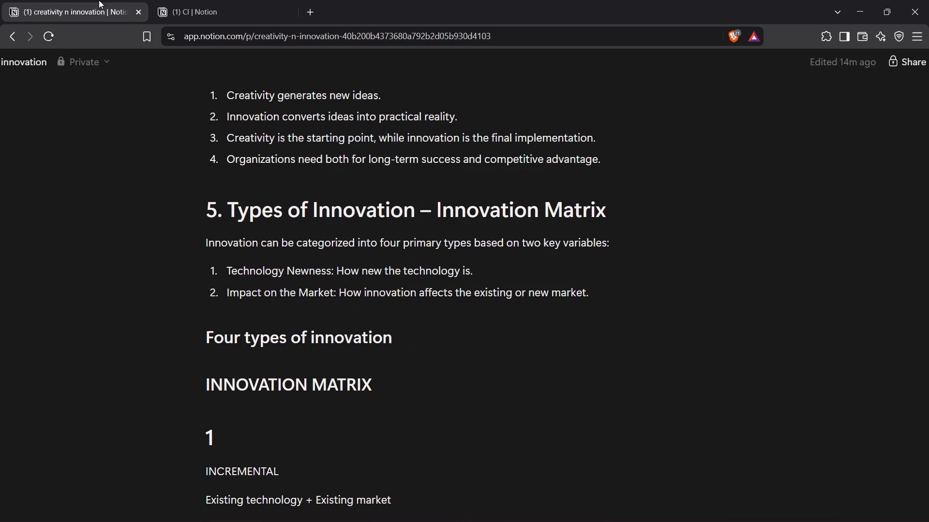
scroll(407, 385, down, 5)
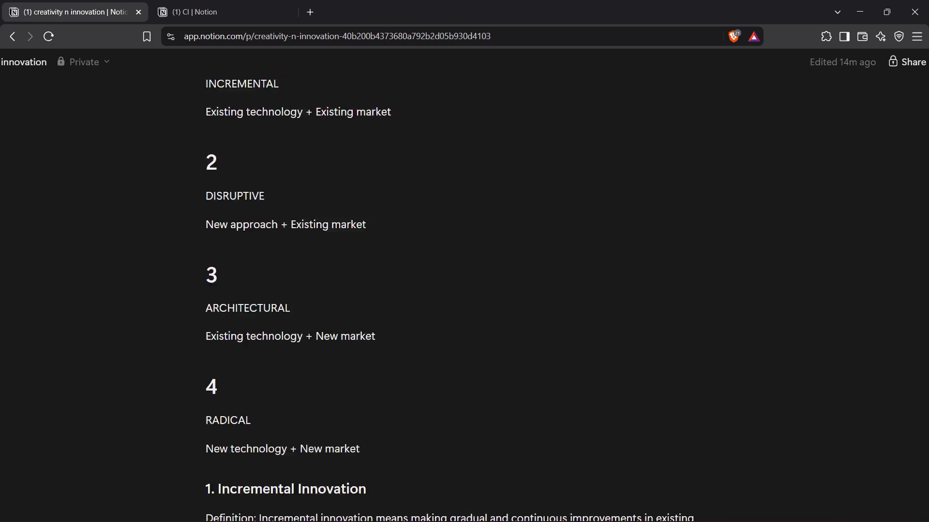
scroll(407, 385, down, 3)
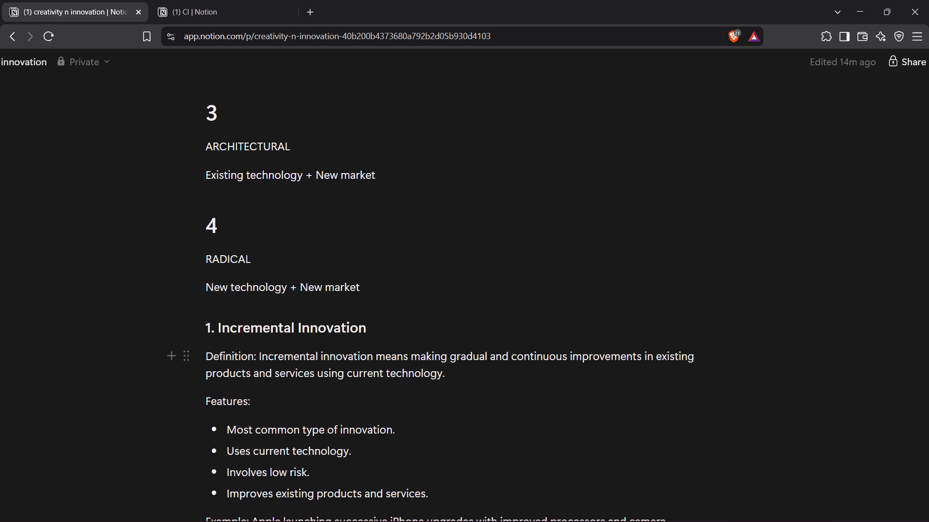
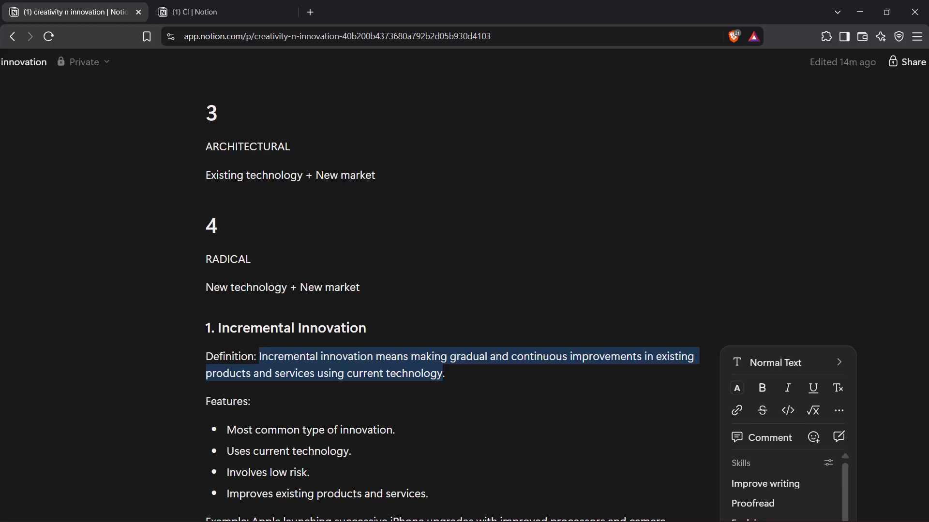
Replace the Incremental row's one-word trick in CI with "means making gradual and continuous improvements in existing products and services using current technology" from the notes.
click(614, 413)
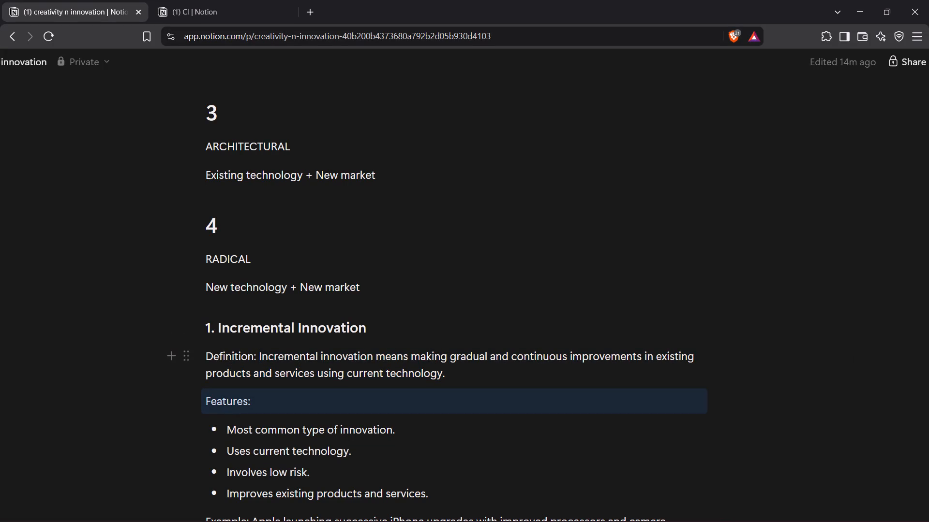
drag(410, 354, 435, 372)
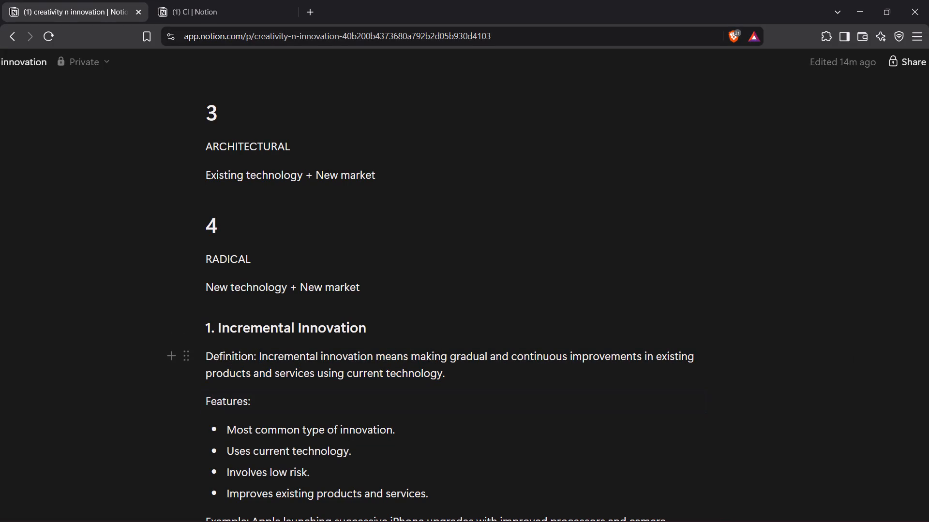
drag(374, 355, 434, 374)
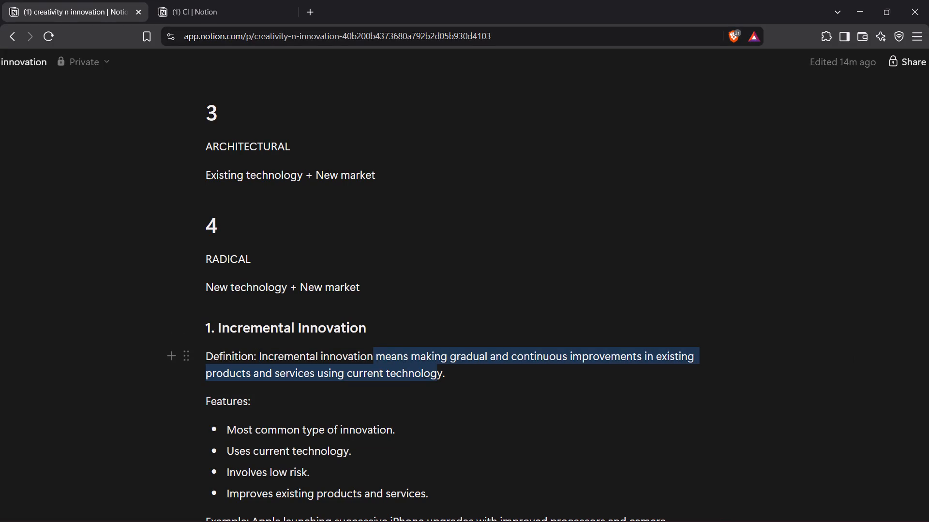
drag(434, 374, 442, 372)
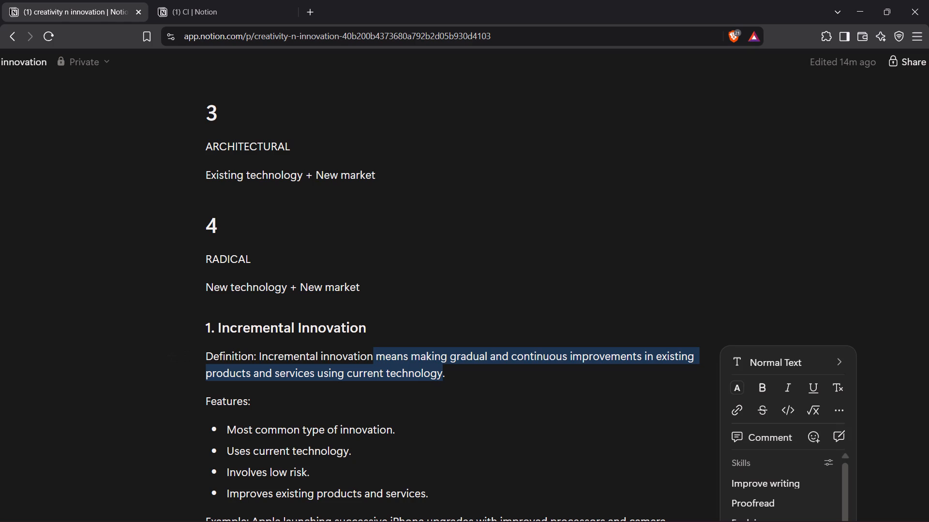
key(ctrl+c)
click(213, 14)
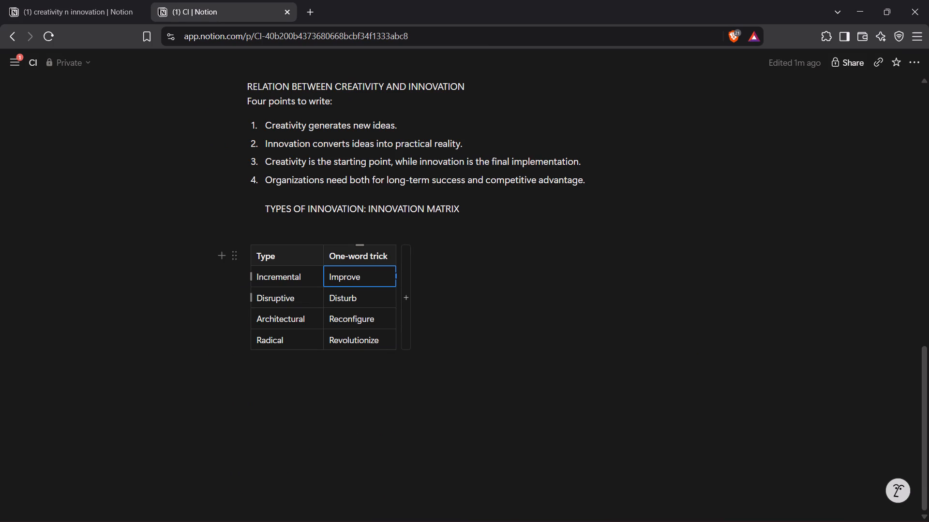
key(BackSpace)
key(BackSpace)
key(BackSpace)
key(BackSpace)
key(BackSpace)
key(BackSpace)
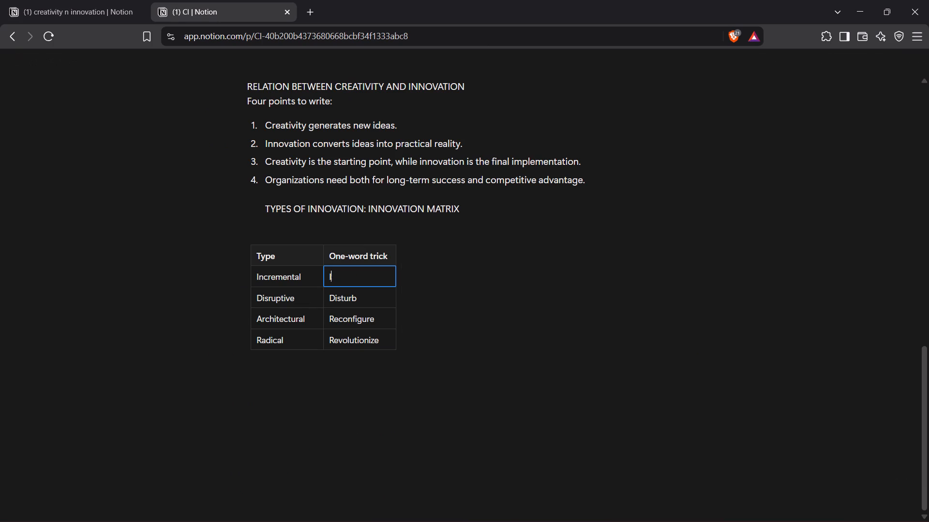
key(BackSpace)
key(ctrl+v)
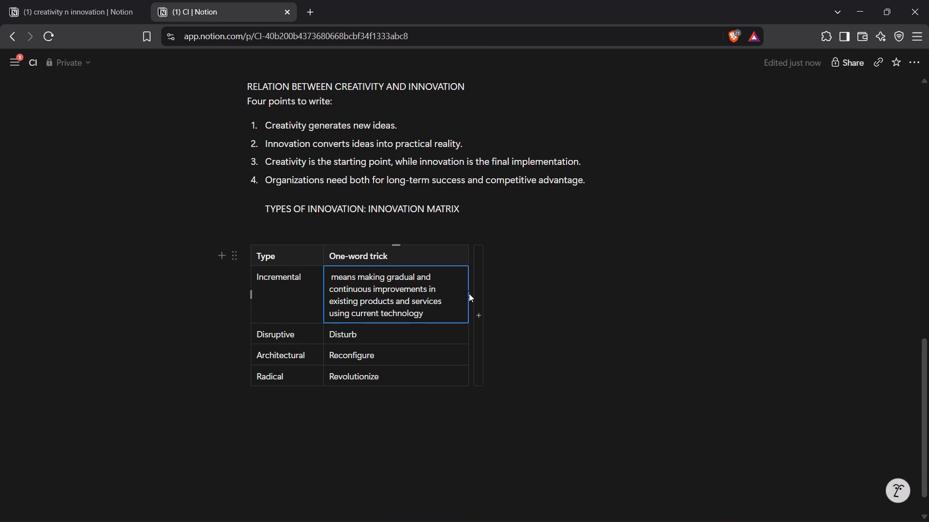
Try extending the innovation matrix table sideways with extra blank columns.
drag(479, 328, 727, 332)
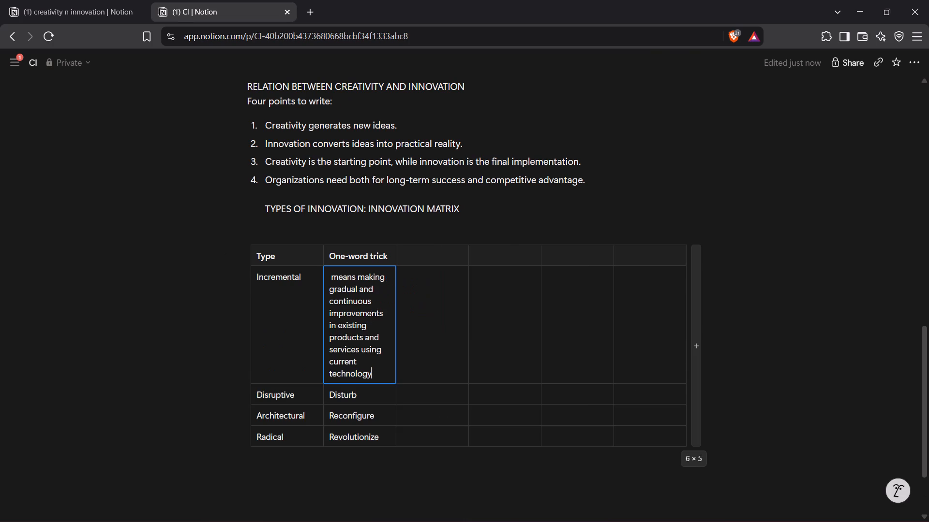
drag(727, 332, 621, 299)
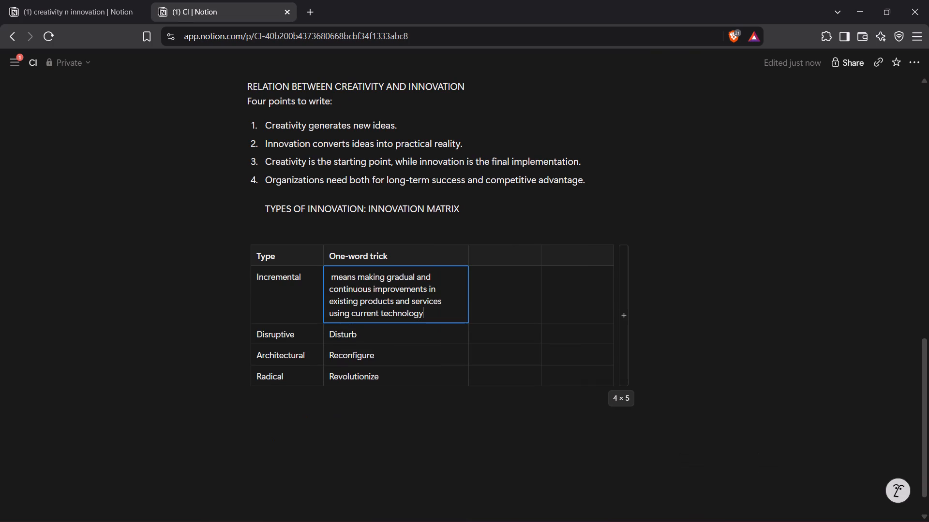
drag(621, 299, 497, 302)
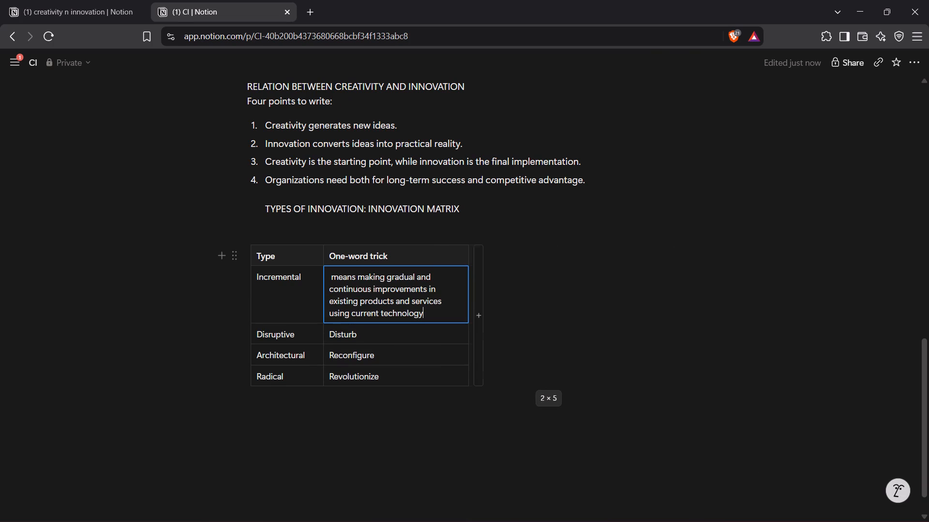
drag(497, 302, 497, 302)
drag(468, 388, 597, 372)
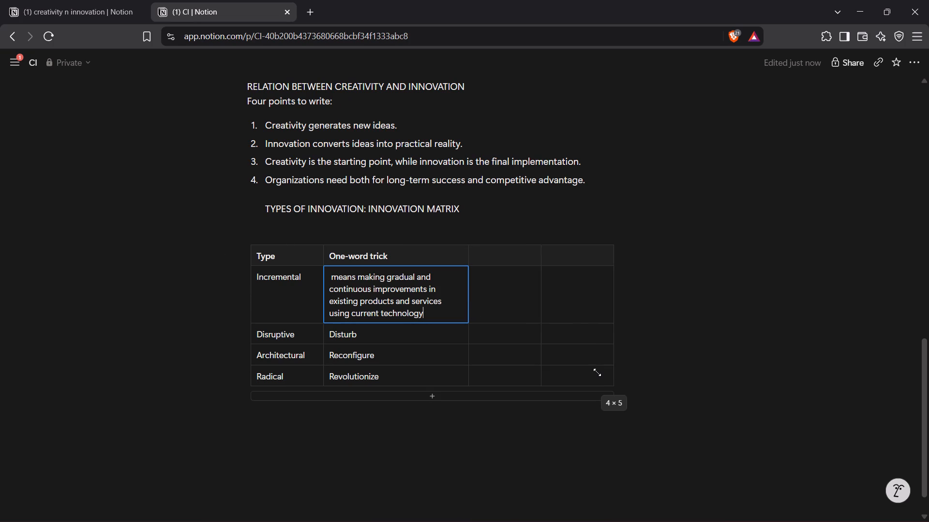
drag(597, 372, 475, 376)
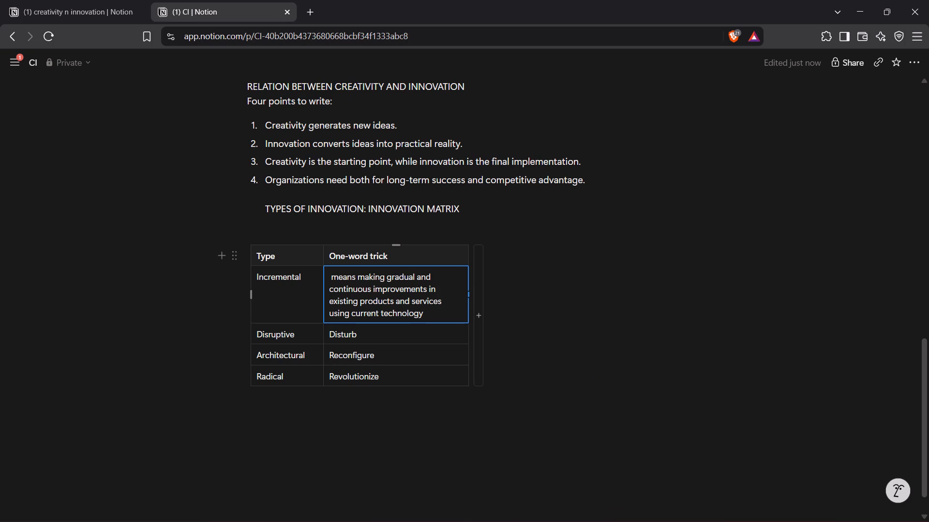
Clear the one-word trick cell in the Disruptive row of the innovation matrix table.
click(380, 323)
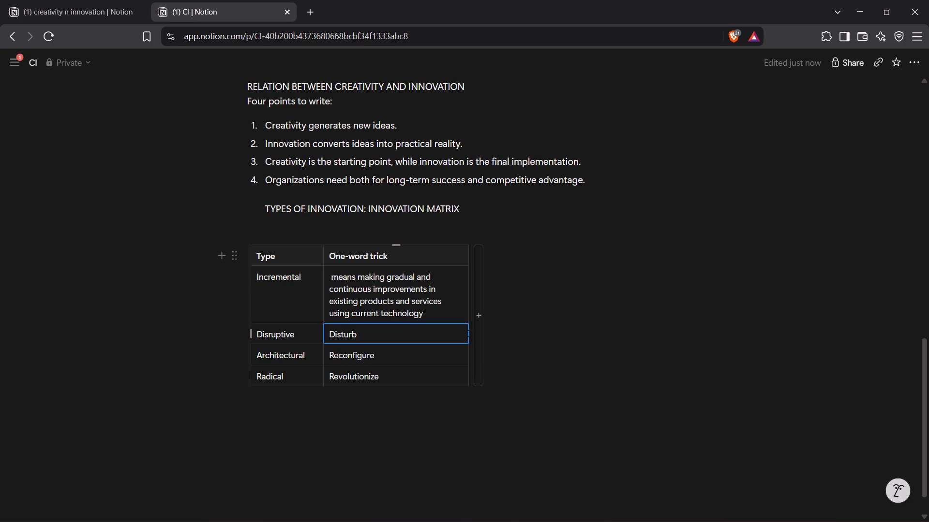
key(BackSpace)
key(BackSpace)
key(BackSpace)
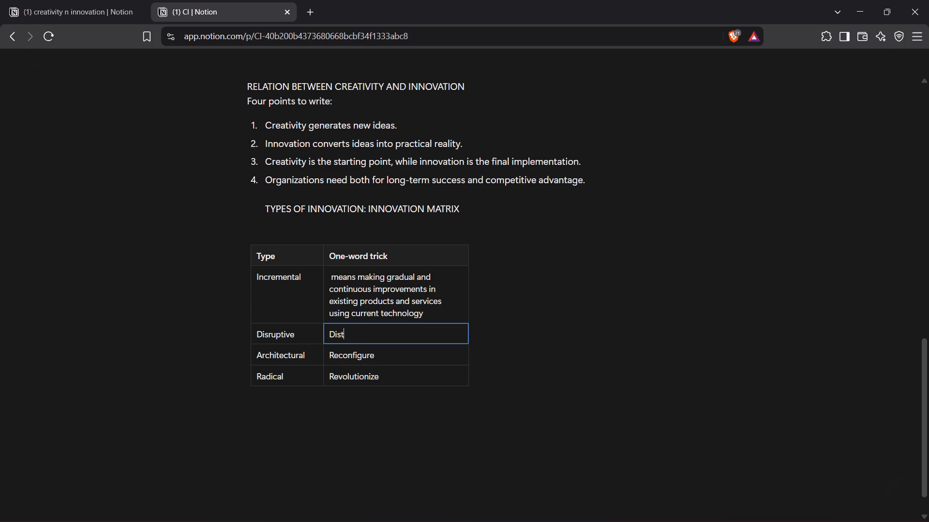
key(BackSpace)
key(BackSpace)
key(BackSpace)
key(BackSpace)
Copy "introduces a new technology or low-cost business model into an existing market" from the Disruptive Innovation notes into the empty Disruptive cell in CI.
click(125, 0)
scroll(453, 356, down, 3)
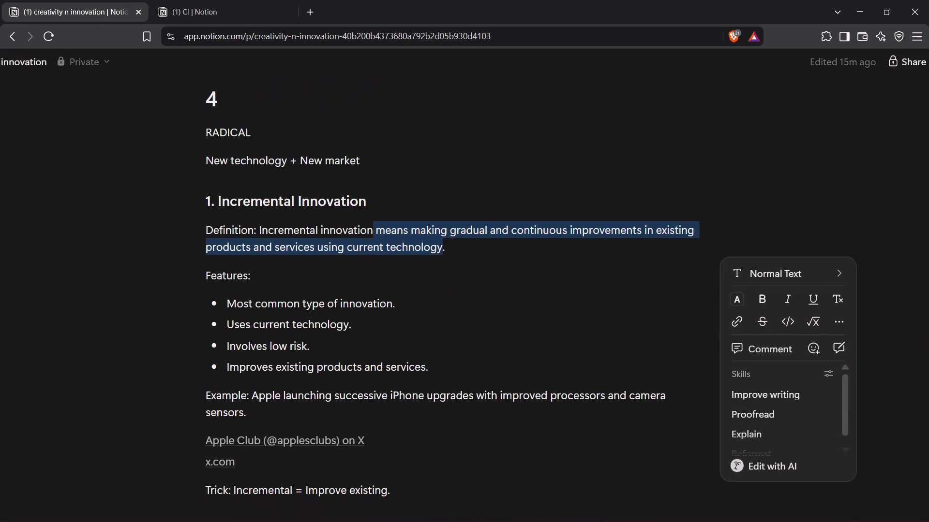
scroll(453, 356, down, 2)
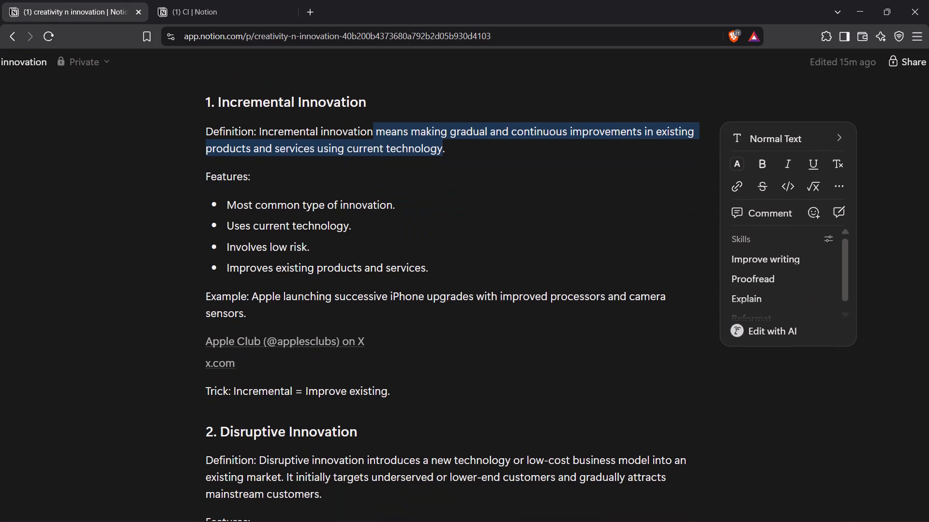
scroll(403, 477, down, 1)
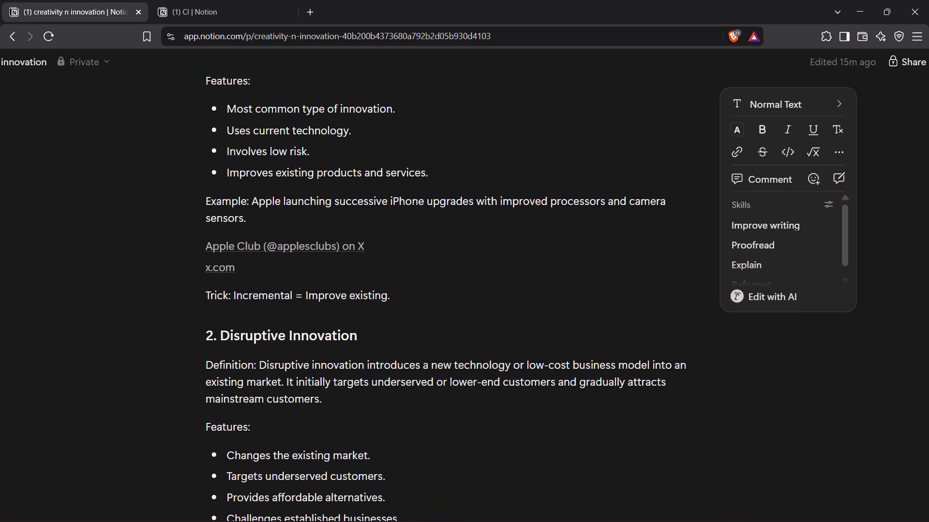
scroll(403, 477, down, 1)
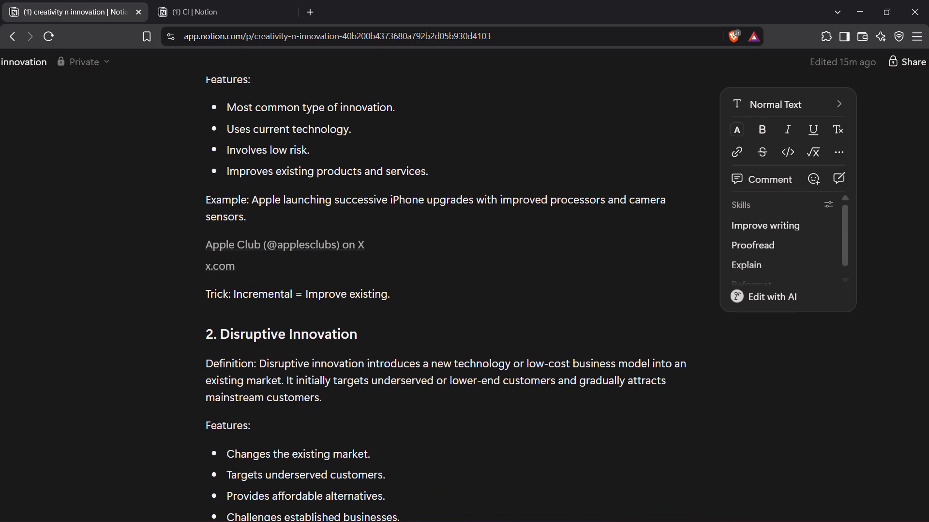
drag(365, 358, 366, 399)
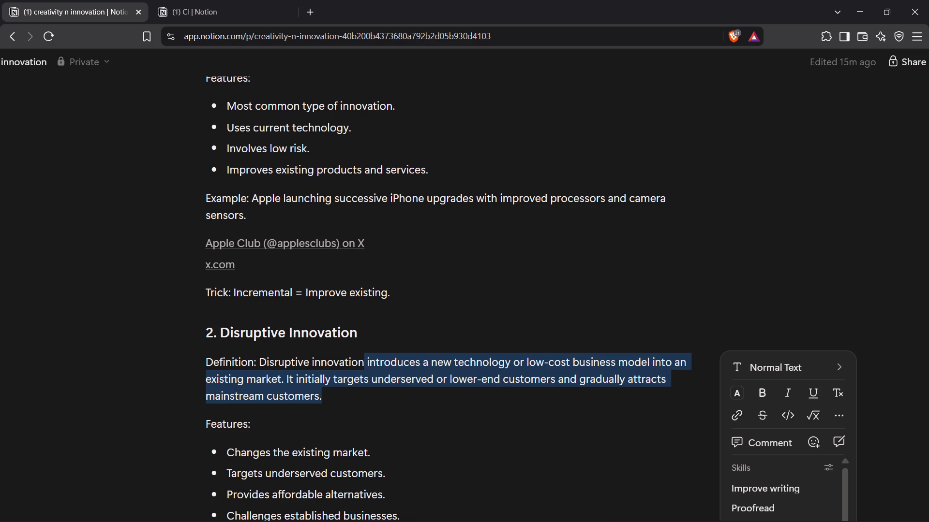
key(ctrl+c)
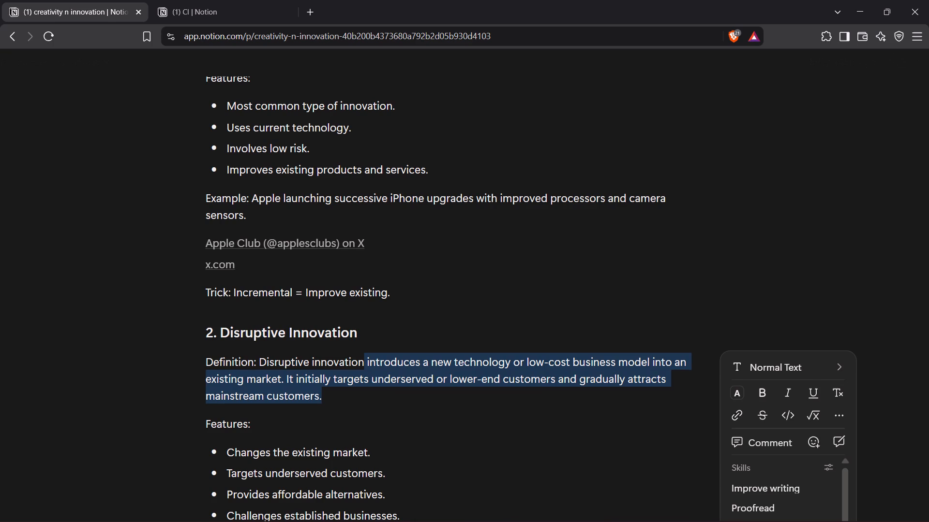
click(366, 399)
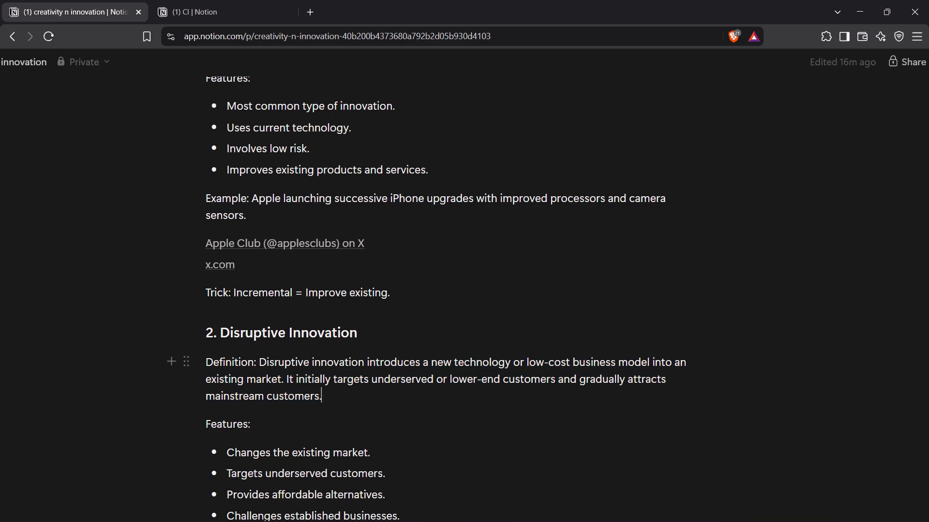
drag(364, 356, 279, 384)
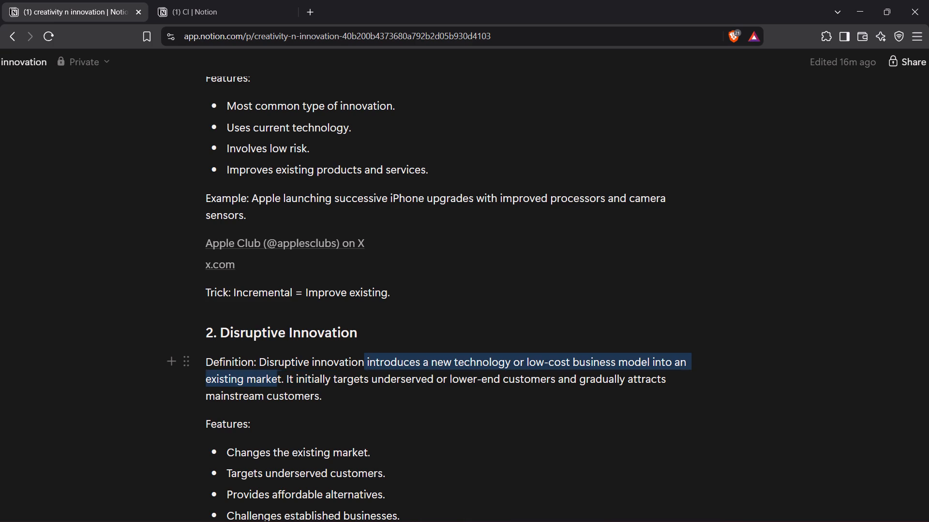
drag(279, 384, 282, 386)
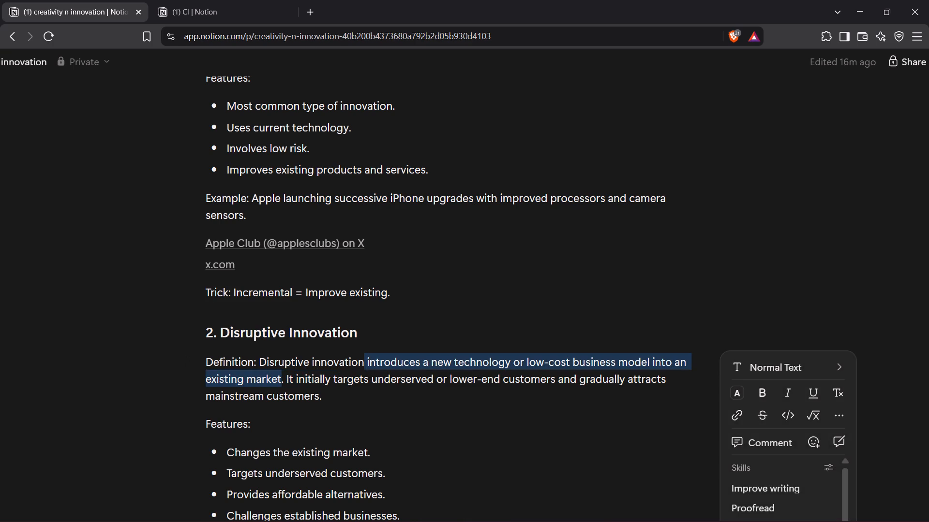
key(ctrl+c)
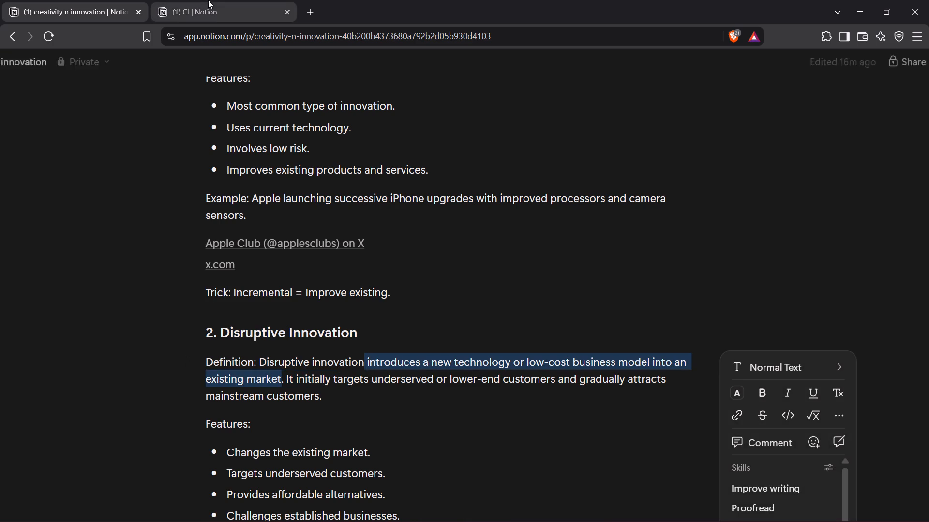
click(208, 0)
key(ctrl+v)
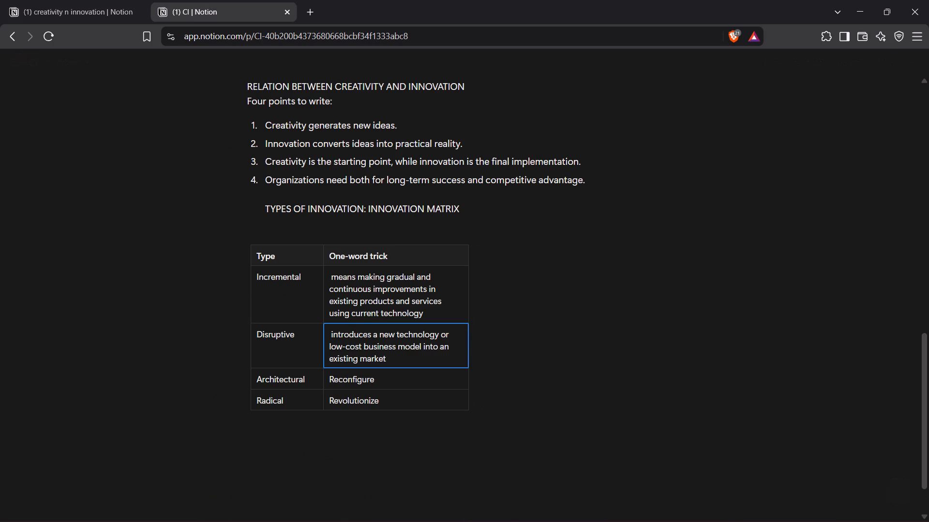
Clear the one-word trick cell in the Architectural row of the innovation matrix table.
click(382, 379)
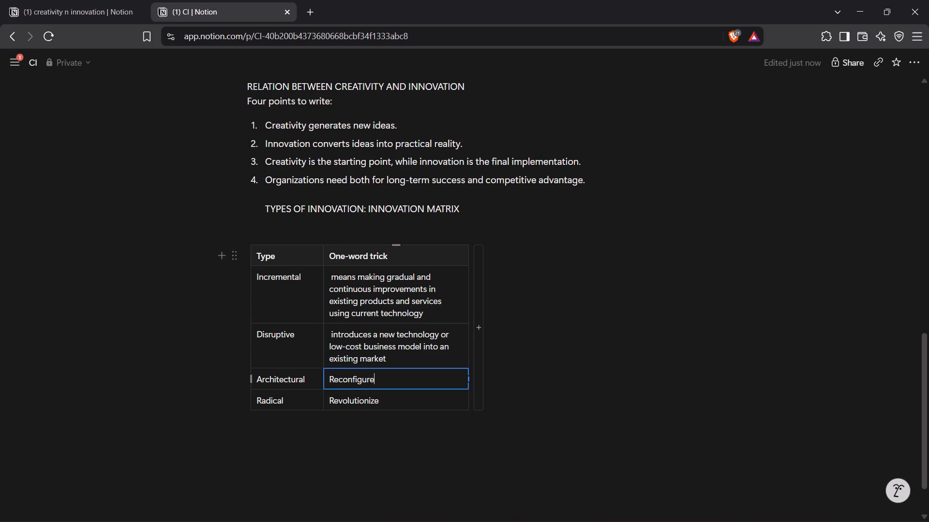
key(BackSpace)
key(BackSpace)
key(BackSpace)
key(BackSpace)
key(BackSpace)
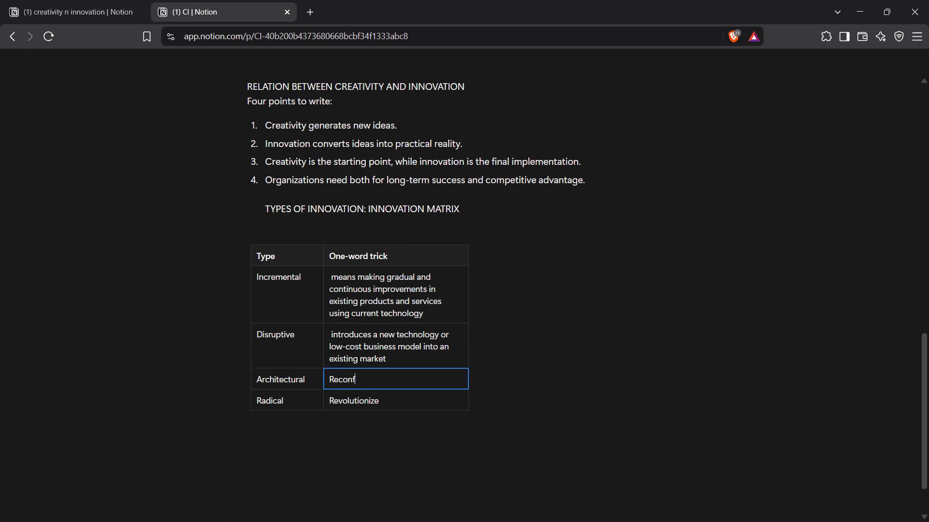
key(BackSpace)
key(BackSpace)
key(BackSpace)
key(BackSpace)
key(BackSpace)
key(BackSpace)
Copy "means taking proven, existing technologies and reconfiguring them to target a completely new market segment" from the Architectural Innovation notes into CI's empty Architectural cell.
click(99, 0)
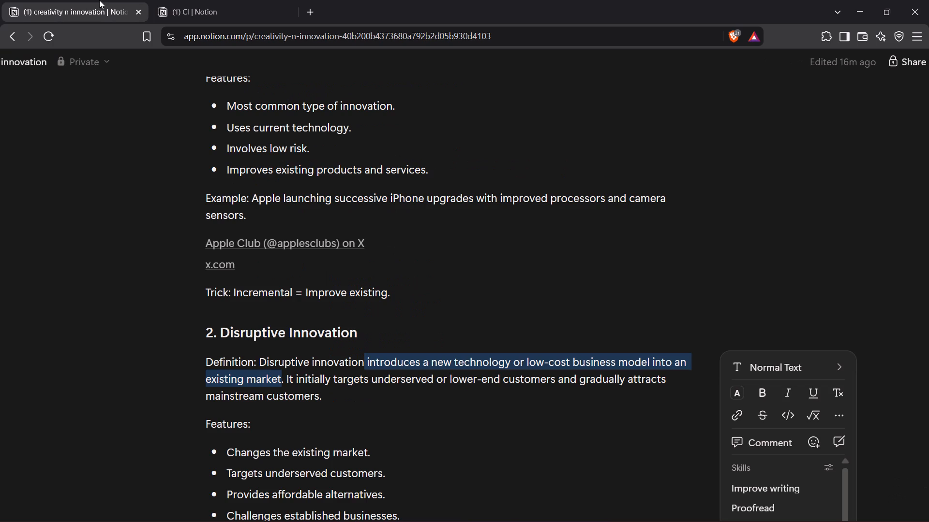
scroll(322, 434, down, 4)
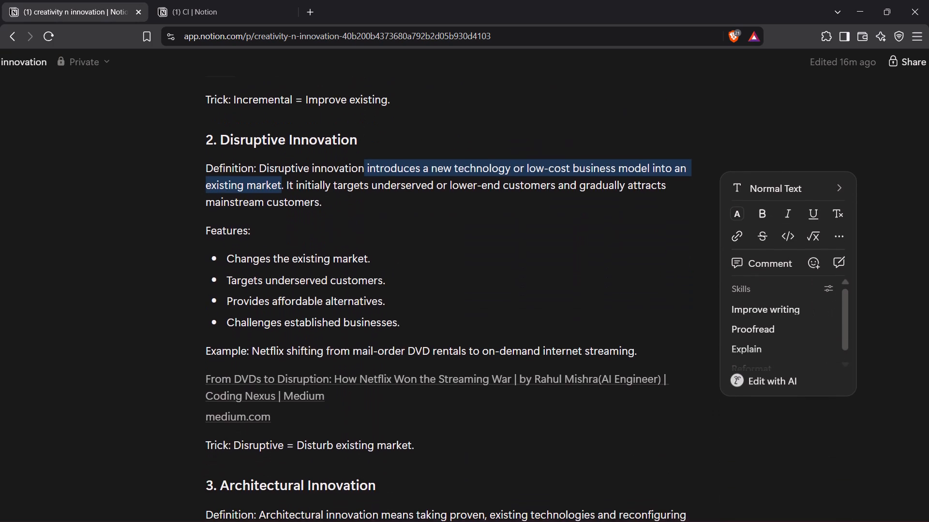
scroll(322, 434, down, 3)
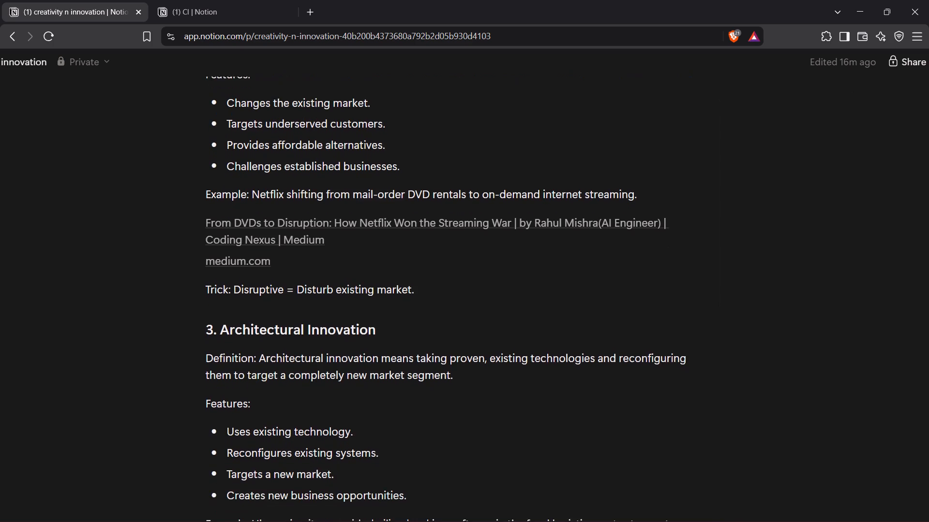
scroll(322, 434, down, 1)
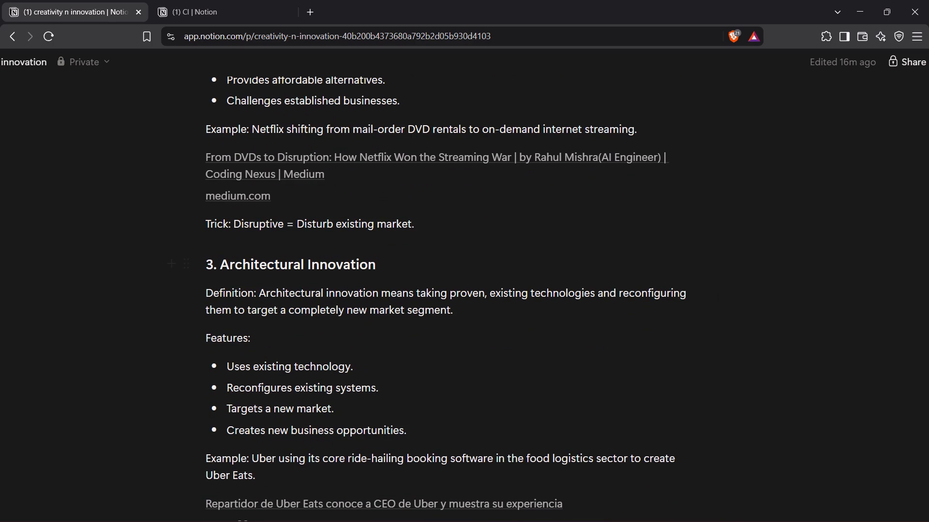
drag(381, 292, 453, 324)
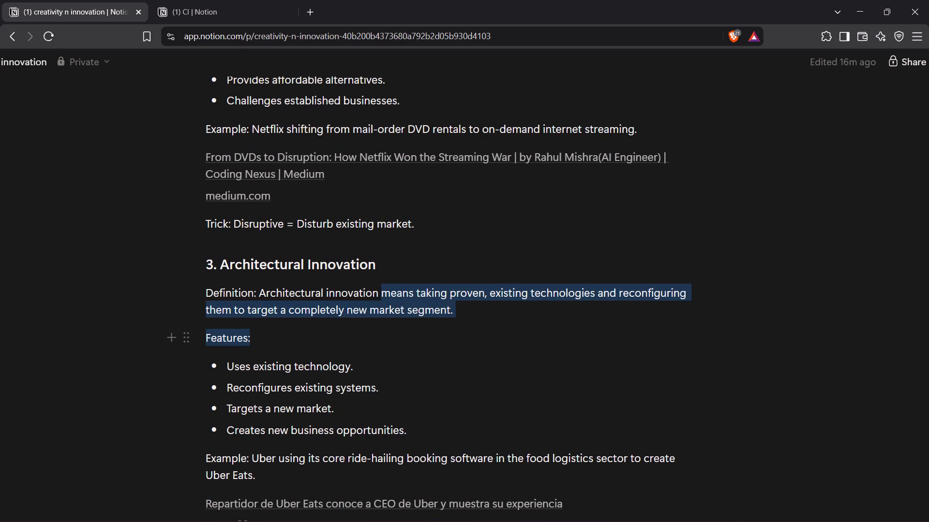
drag(453, 324, 450, 319)
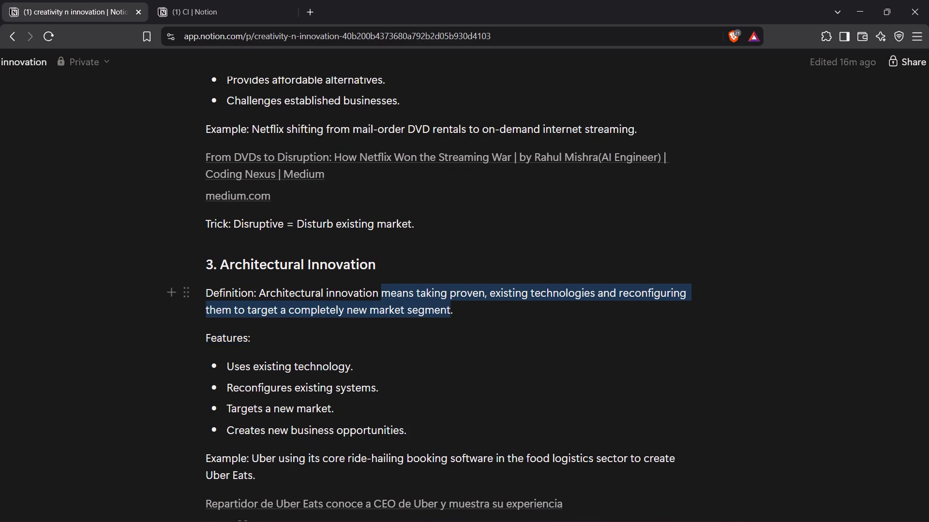
drag(450, 319, 450, 319)
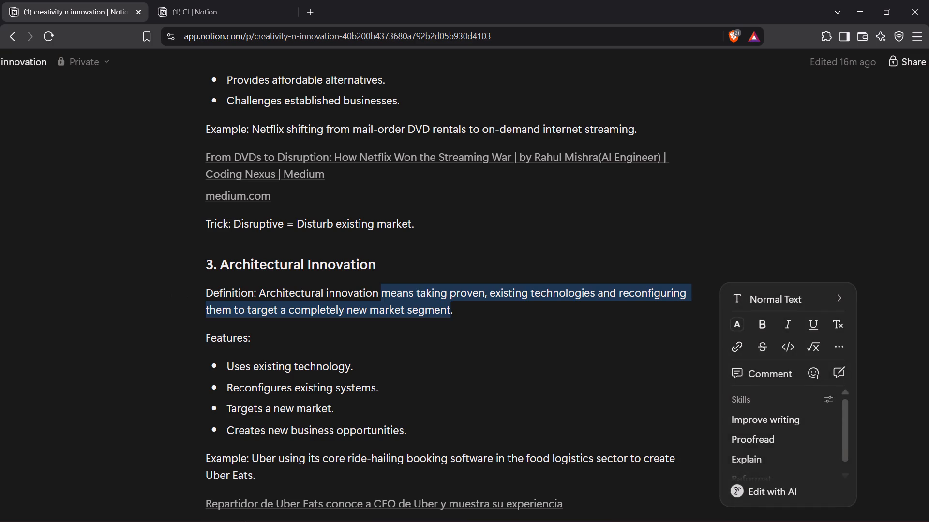
key(ctrl+c)
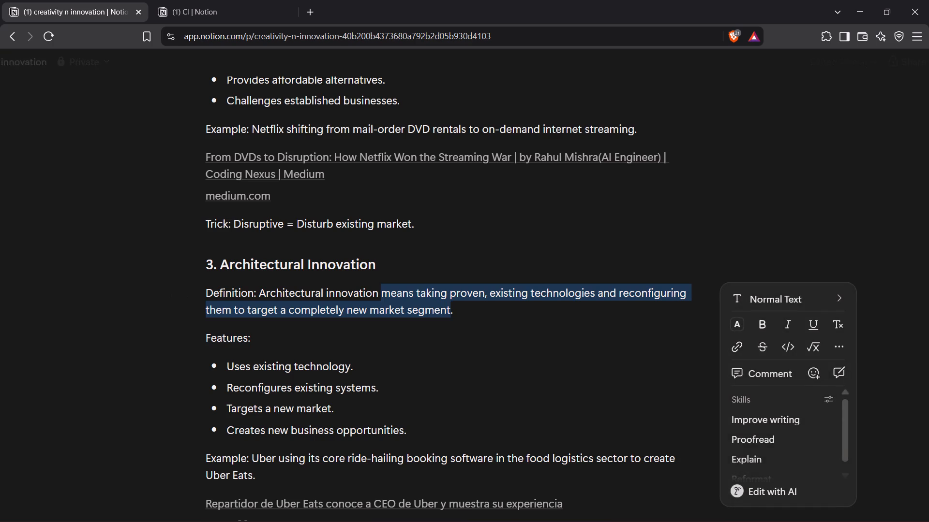
click(211, 0)
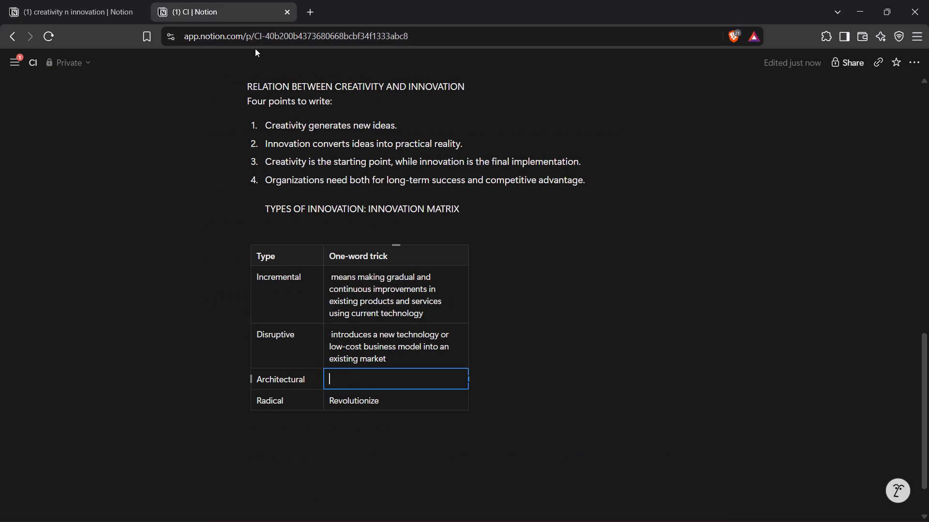
key(ctrl+v)
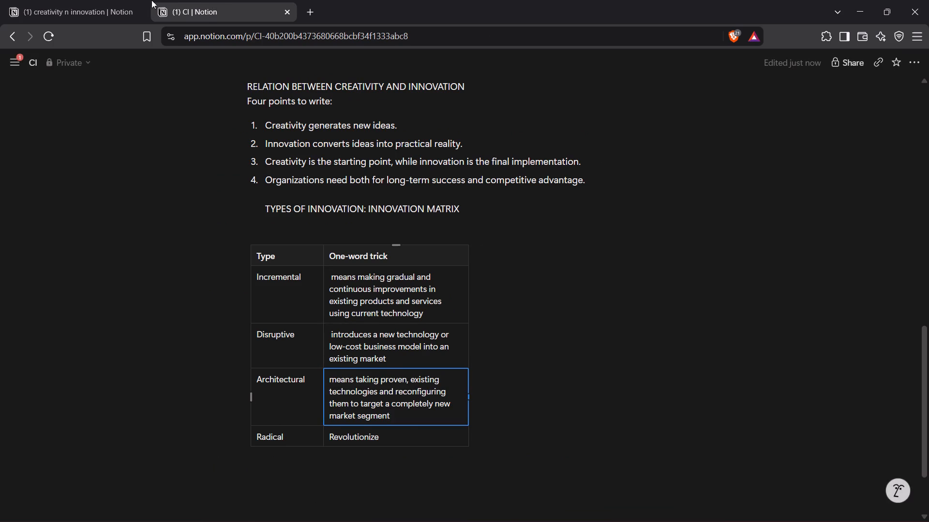
Copy the Radical Innovation definition from "involves developing a breakthrough technology" through "established industries." onto a new line under "Revolutionize" in CI's Radical cell.
click(105, 0)
scroll(431, 457, down, 1)
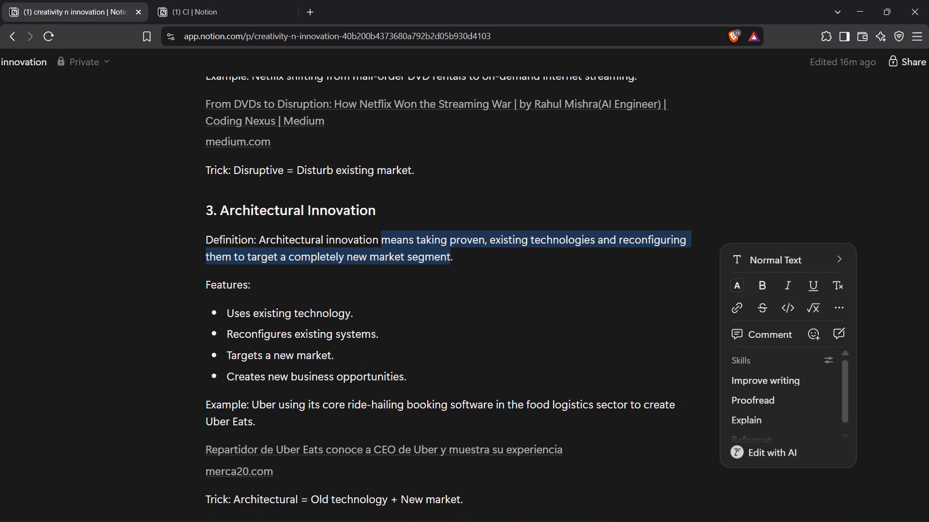
scroll(412, 407, down, 3)
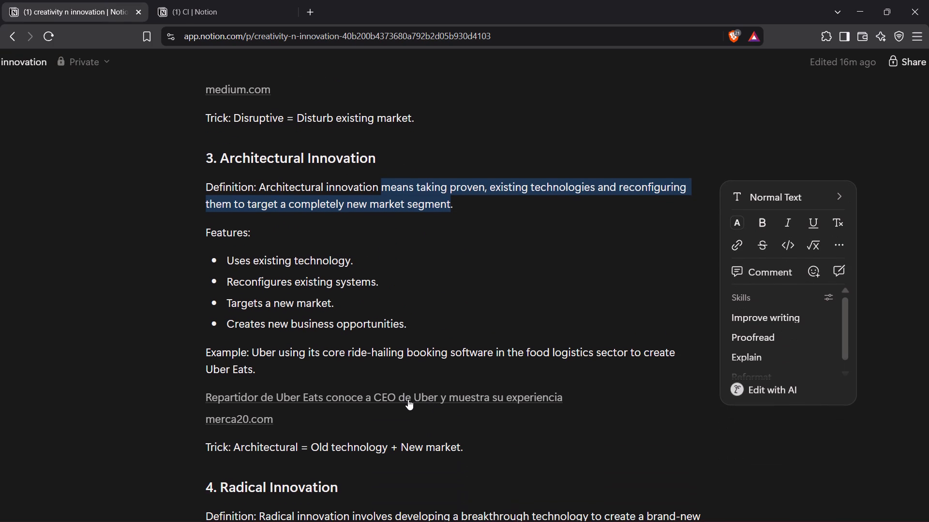
scroll(408, 399, down, 3)
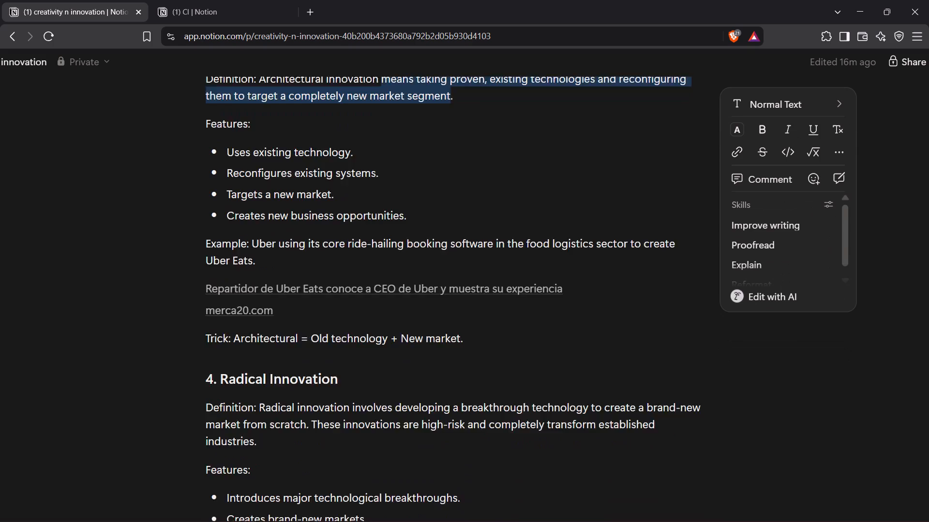
scroll(408, 399, down, 2)
click(408, 399)
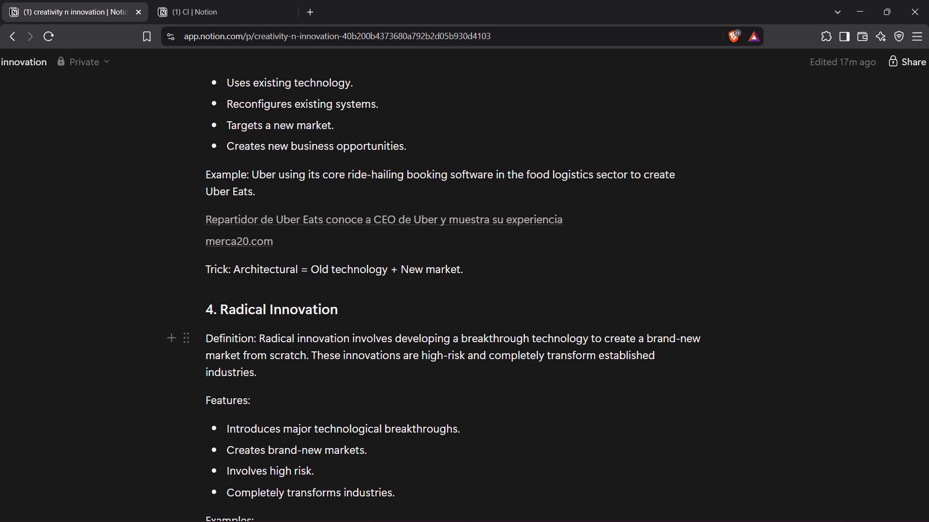
scroll(295, 384, down, 2)
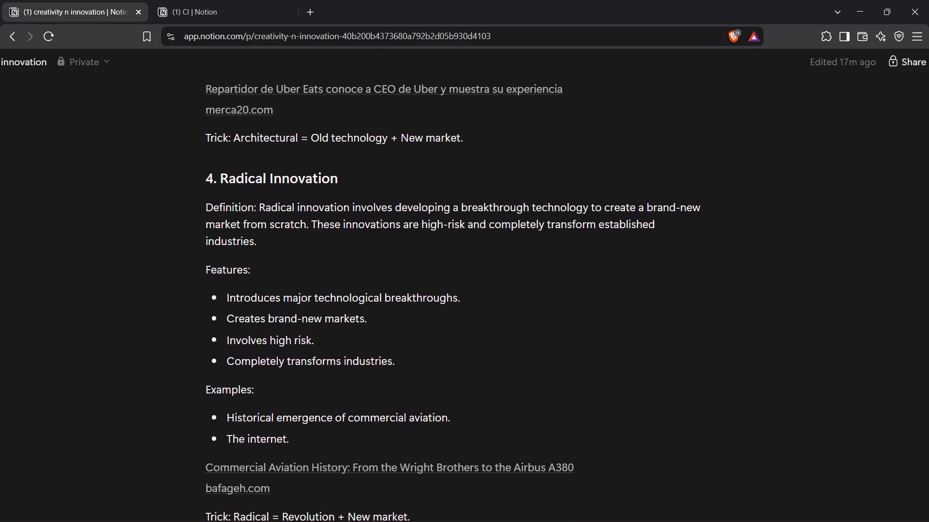
scroll(295, 384, down, 2)
scroll(295, 384, up, 3)
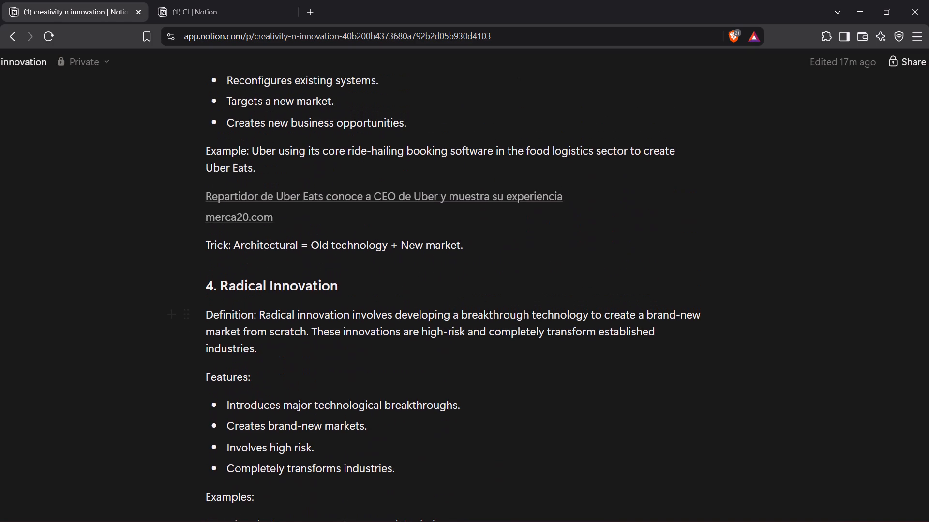
drag(349, 311, 354, 315)
drag(354, 315, 347, 344)
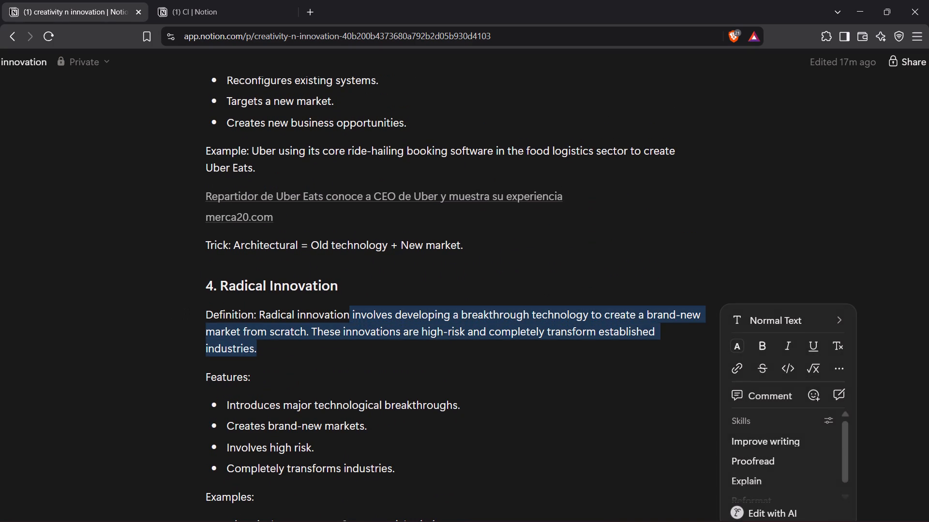
key(ctrl+c)
click(200, 0)
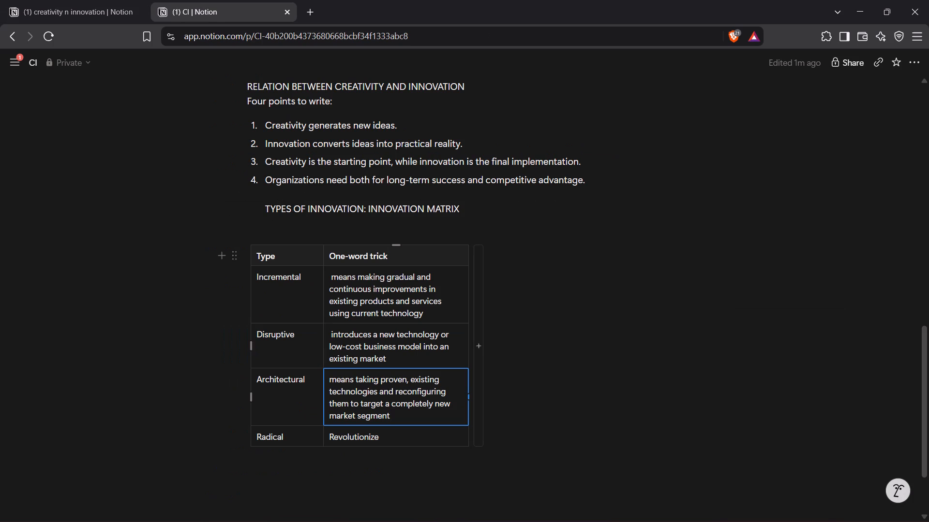
click(406, 439)
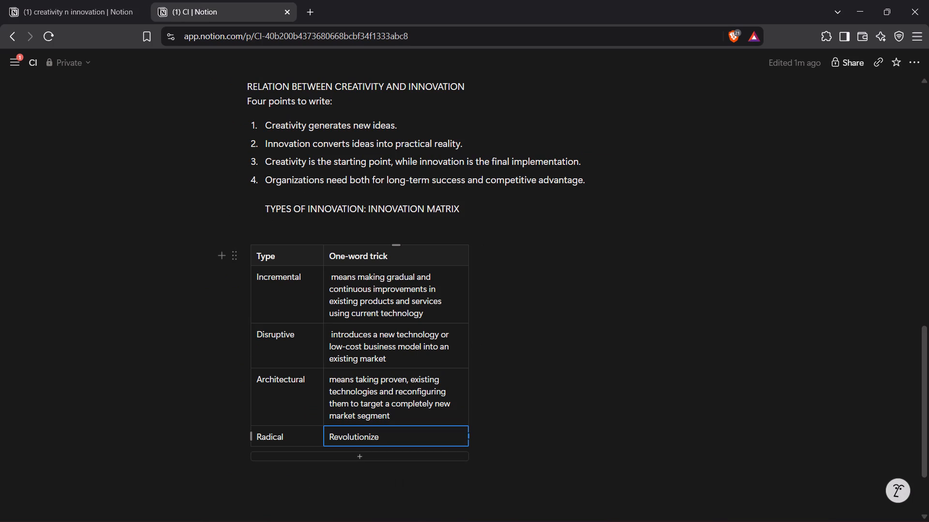
key(shift+Return)
key(ctrl+v)
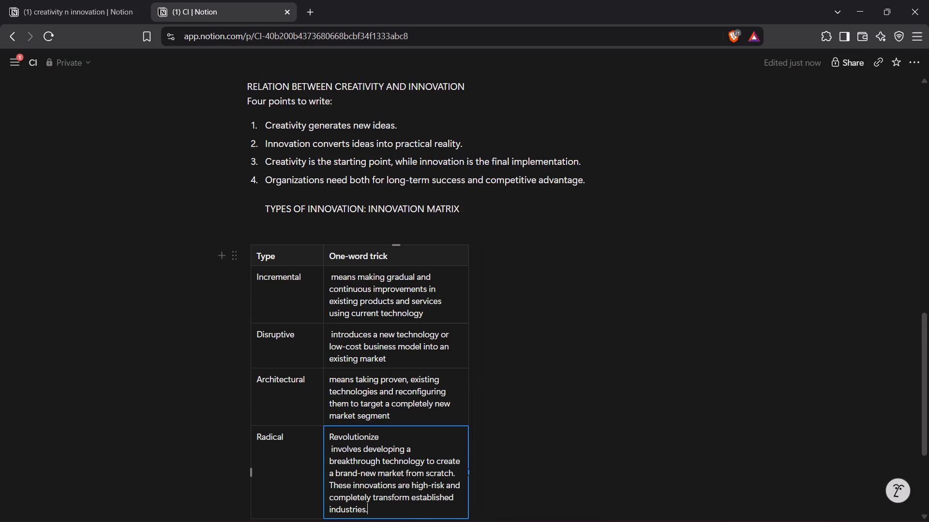
In the creativity n innovation notes, read the Functional Types of Business Innovation introduction and its six-type flowchart.
click(111, 0)
scroll(479, 468, down, 2)
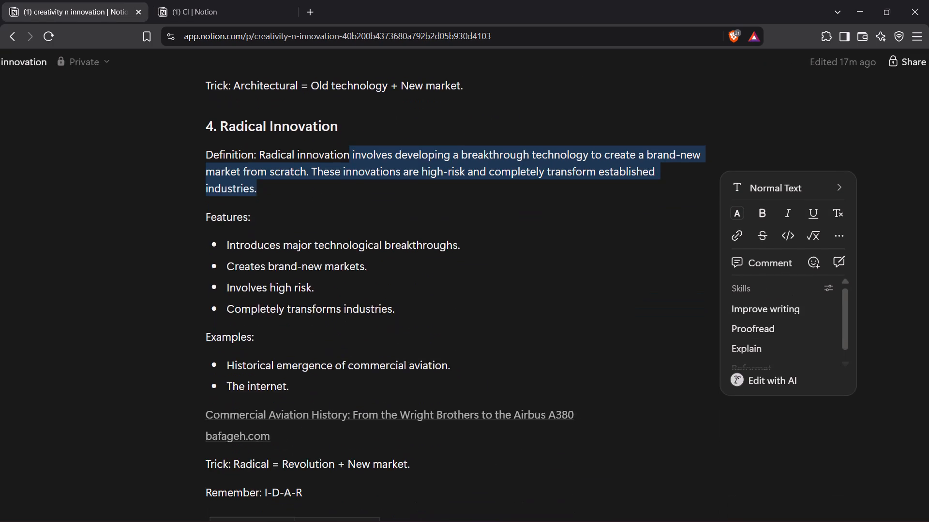
scroll(479, 468, down, 5)
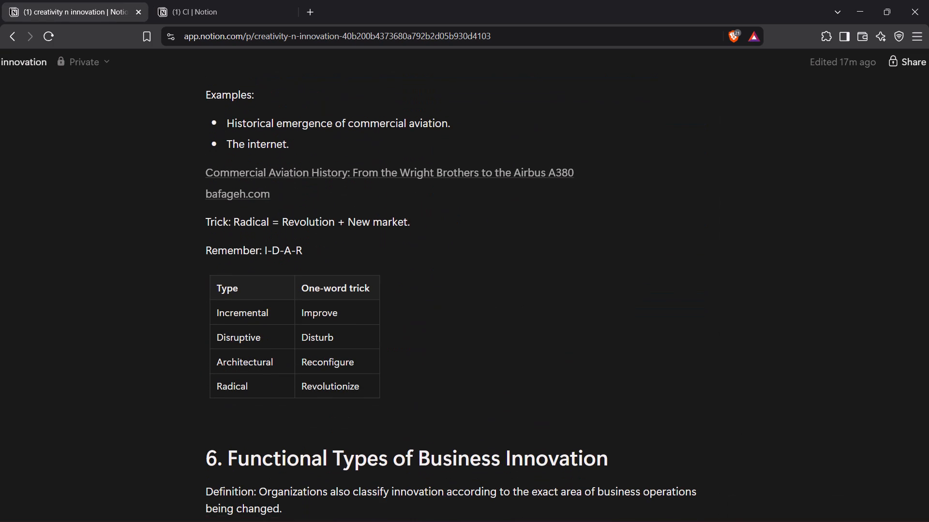
scroll(479, 468, down, 1)
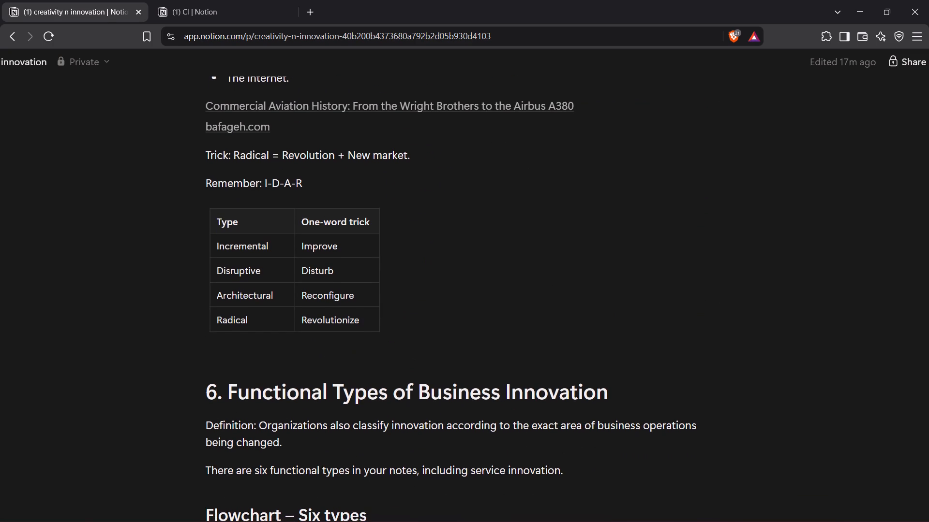
scroll(479, 468, down, 1)
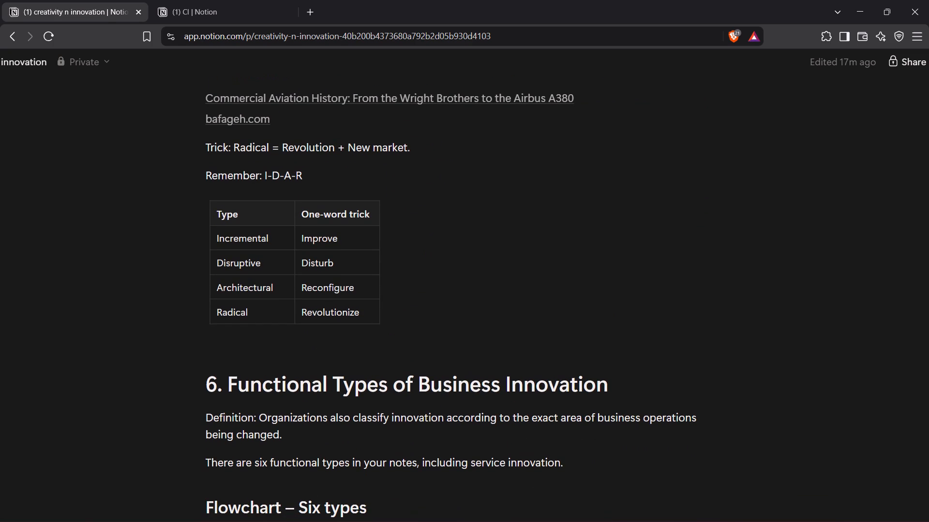
drag(479, 468, 502, 409)
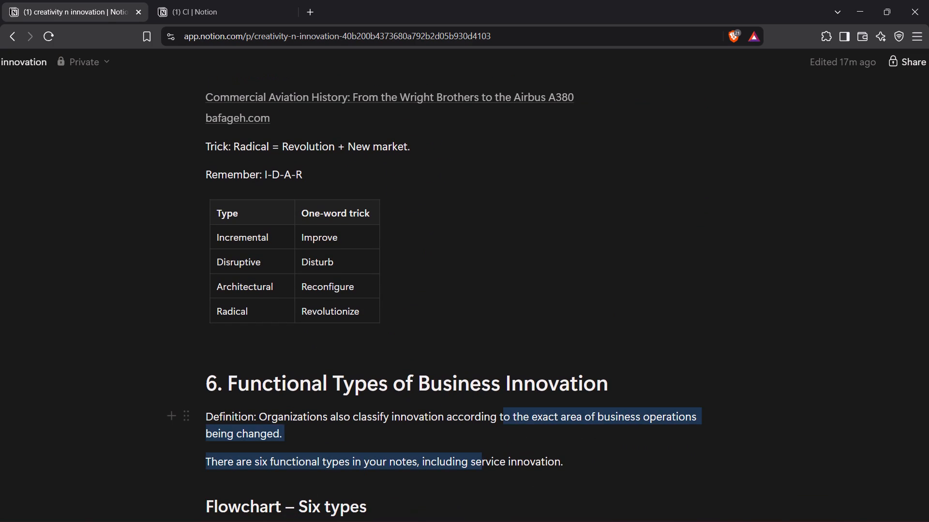
drag(502, 409, 502, 408)
click(571, 301)
scroll(571, 301, down, 1)
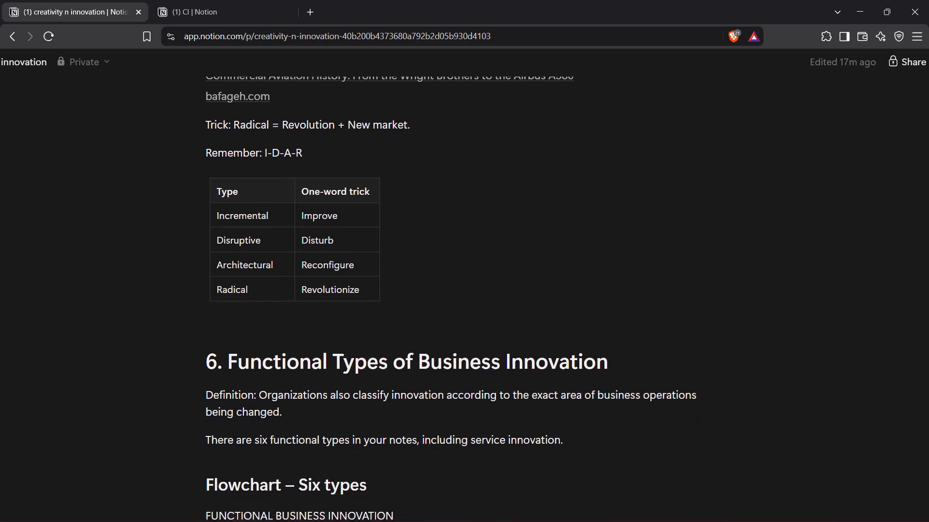
scroll(571, 301, down, 2)
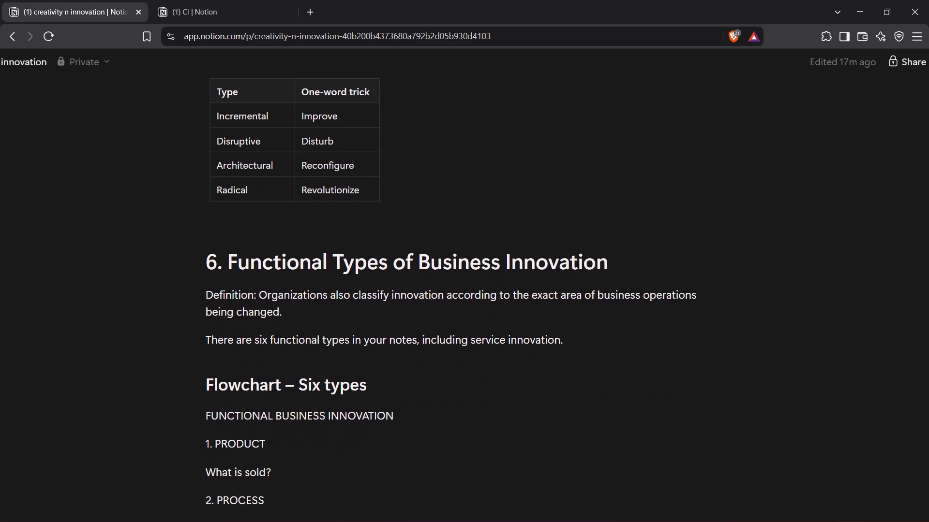
scroll(571, 301, down, 2)
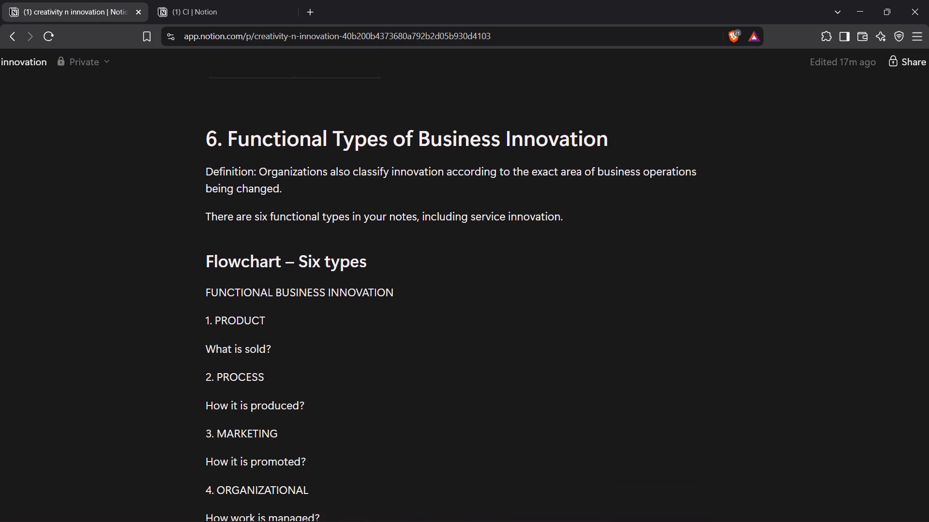
scroll(571, 301, down, 2)
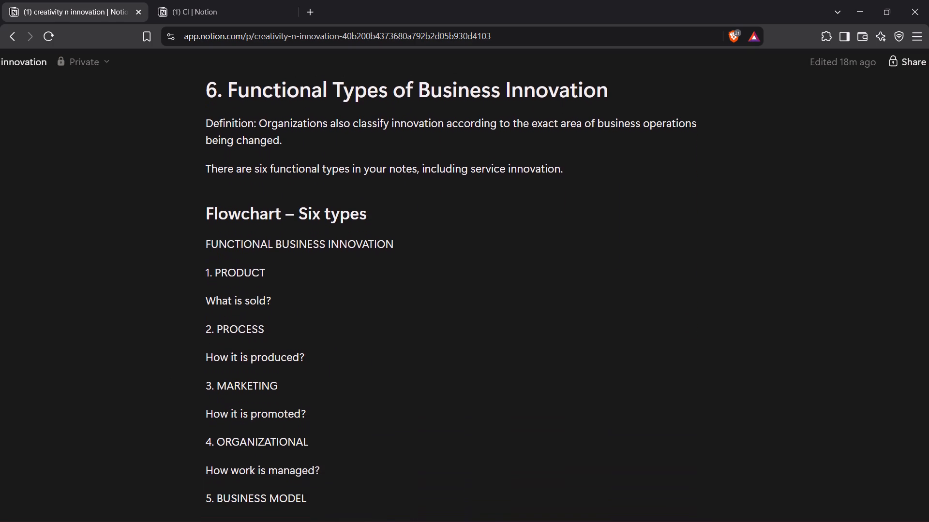
scroll(571, 301, down, 4)
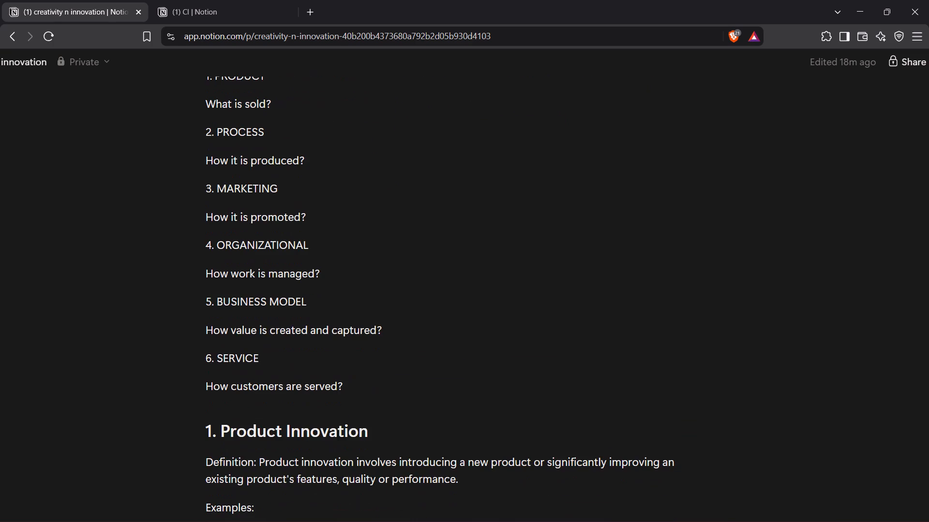
Read the Product Innovation and Process Innovation notes, including their definitions, examples, benefits and tricks.
scroll(571, 301, down, 3)
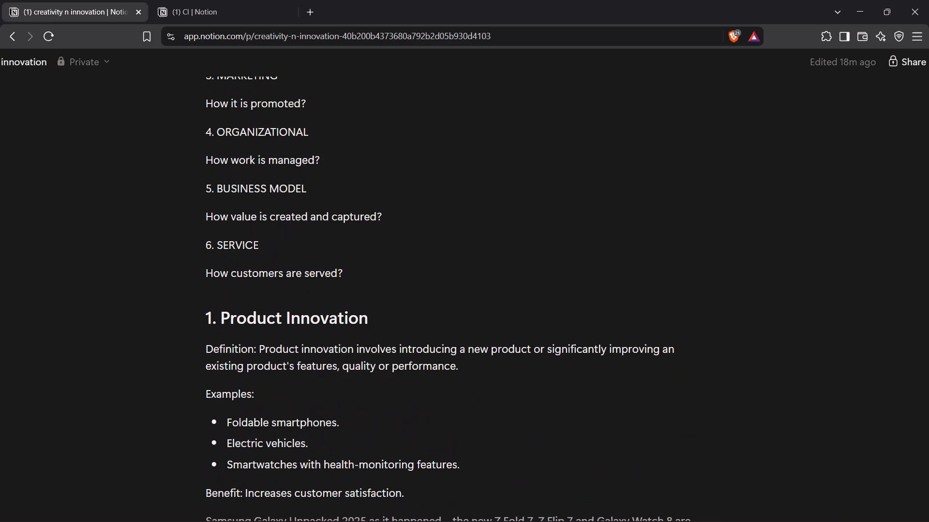
scroll(571, 301, down, 1)
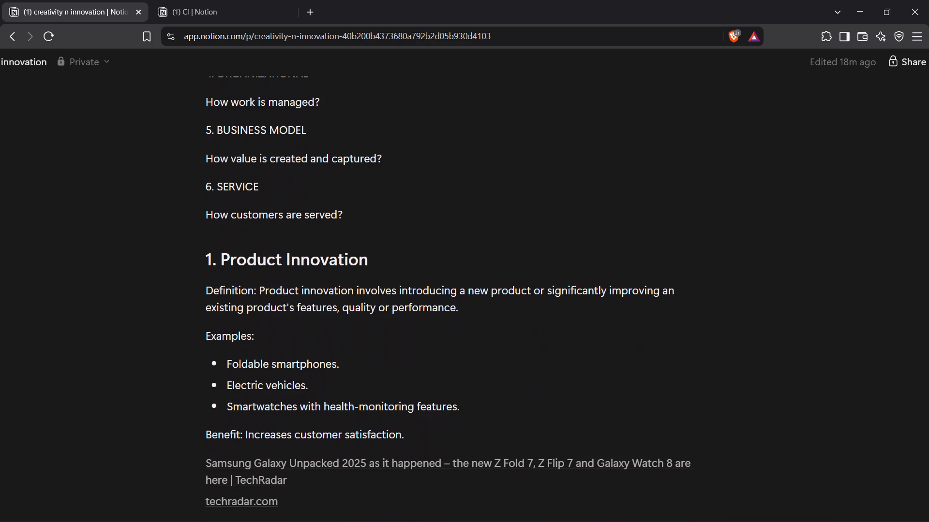
scroll(571, 301, down, 1)
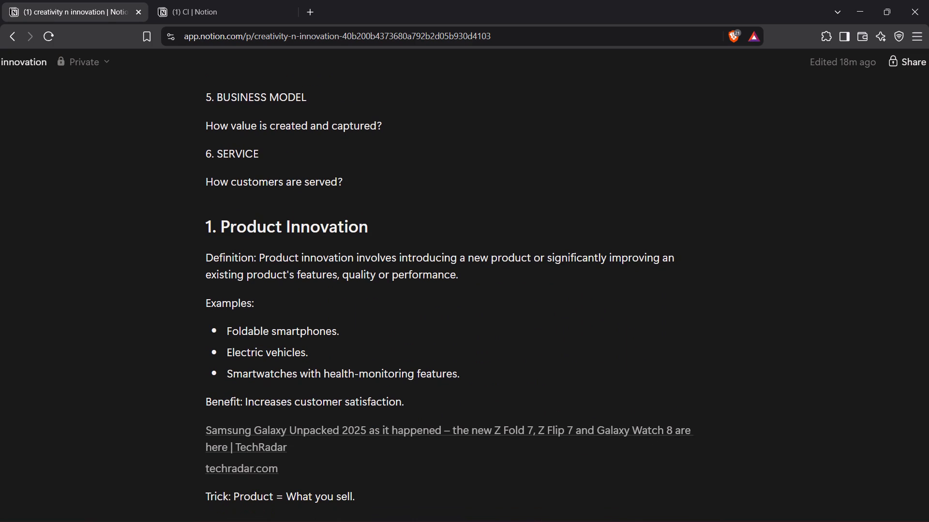
scroll(571, 301, down, 1)
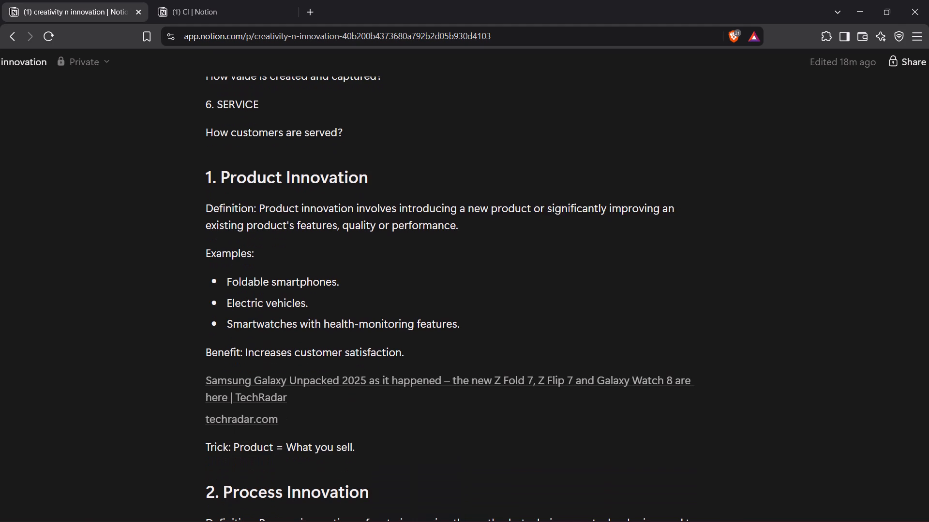
scroll(571, 301, down, 1)
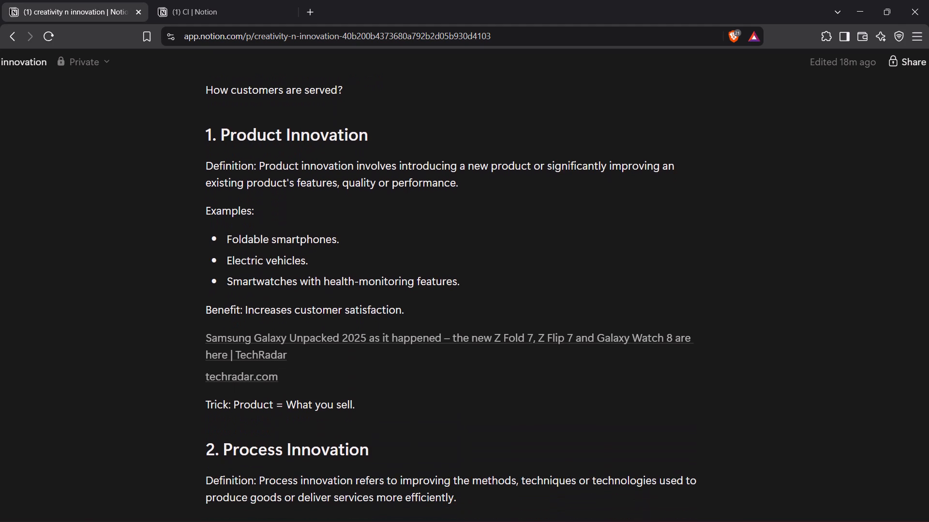
scroll(571, 301, down, 2)
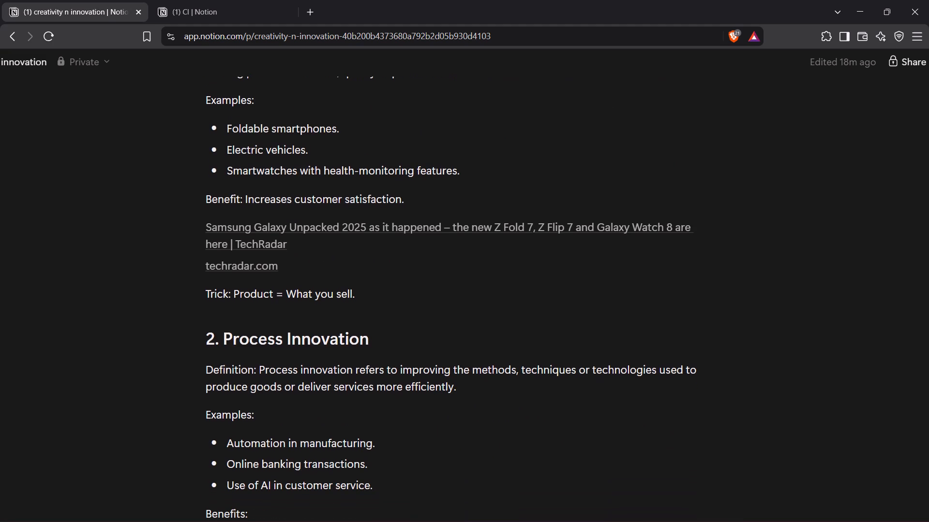
scroll(571, 301, down, 1)
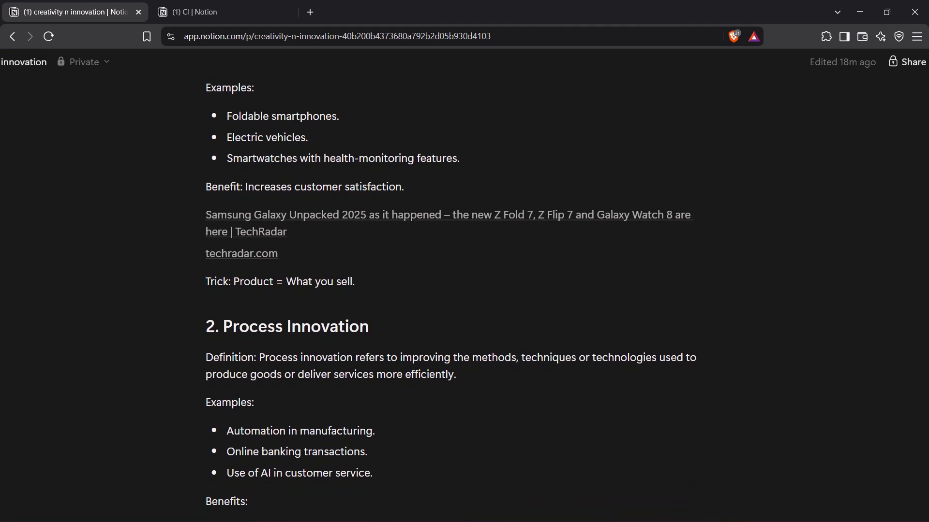
scroll(571, 301, down, 1)
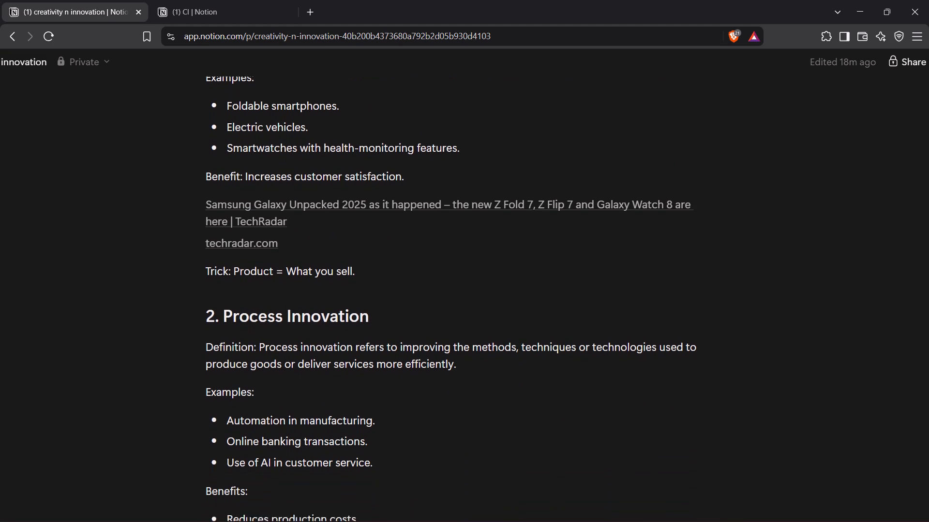
scroll(571, 301, down, 3)
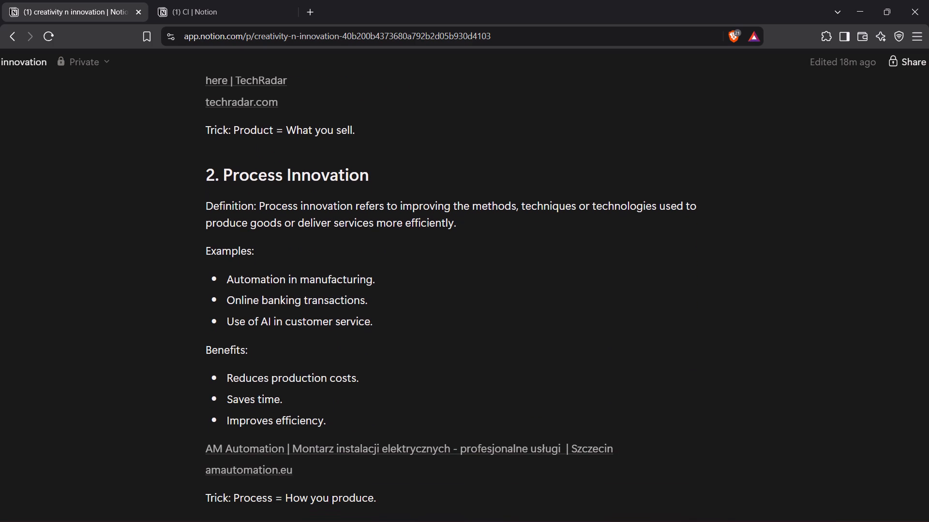
scroll(571, 301, down, 1)
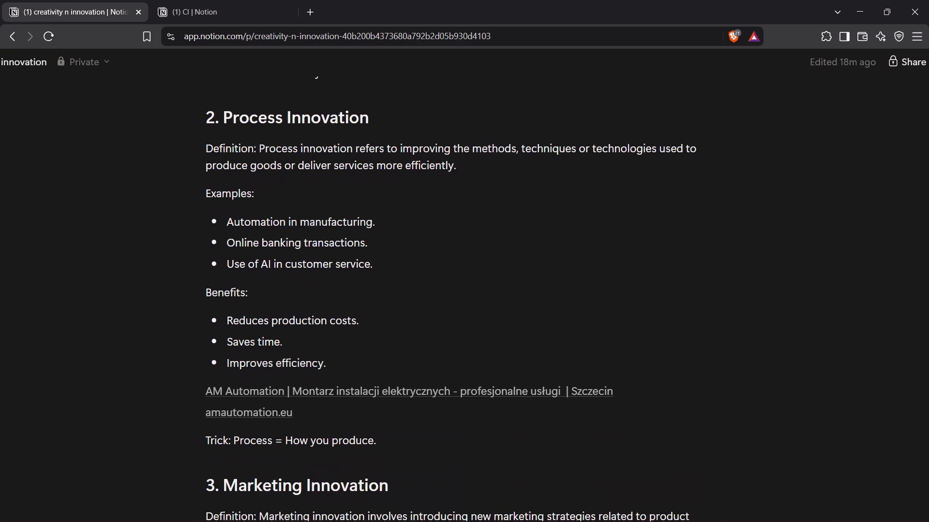
scroll(571, 301, down, 3)
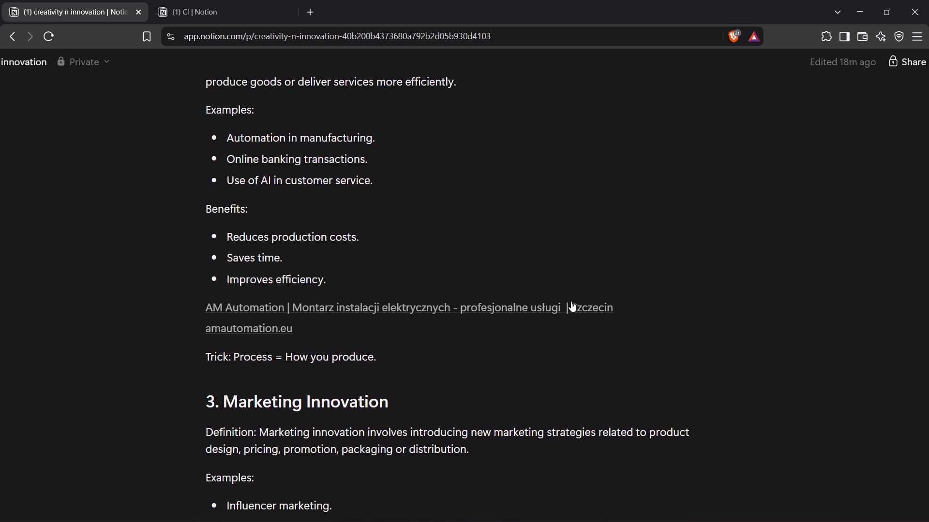
Look through the Service, Business Model, Organizational and Marketing Innovation notes, going back to the Marketing Innovation section.
scroll(571, 301, down, 2)
scroll(571, 301, up, 3)
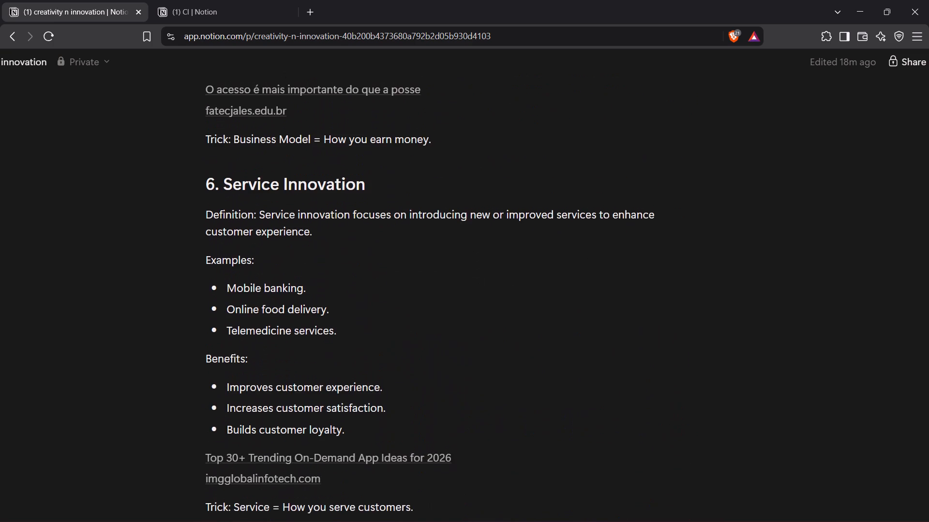
scroll(571, 301, up, 5)
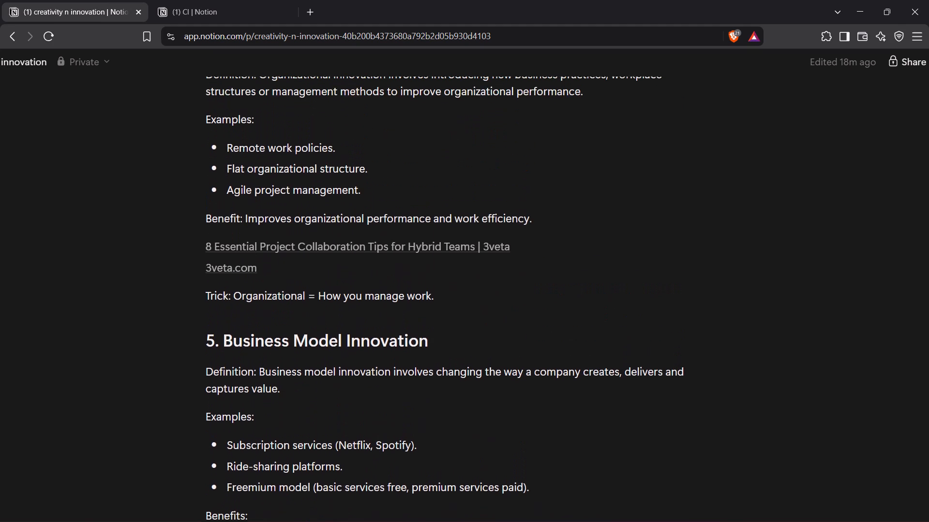
scroll(571, 301, up, 3)
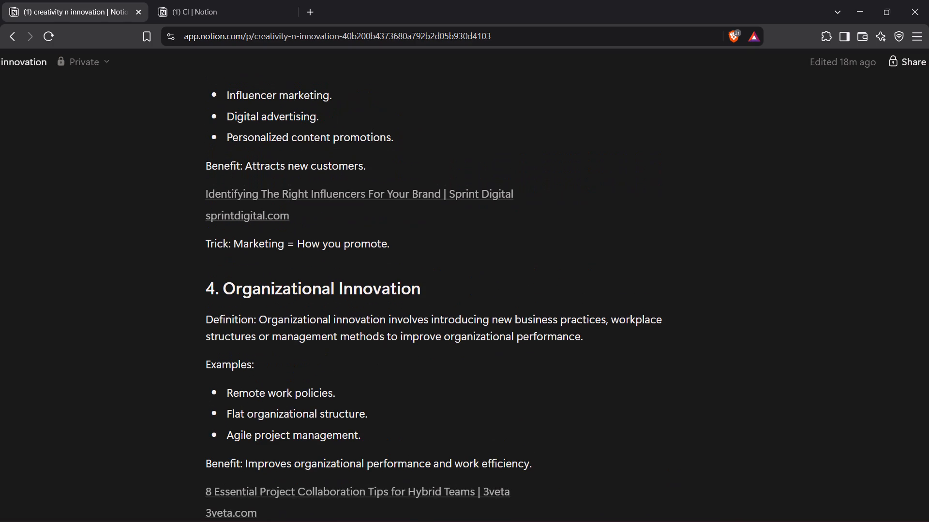
scroll(571, 301, up, 2)
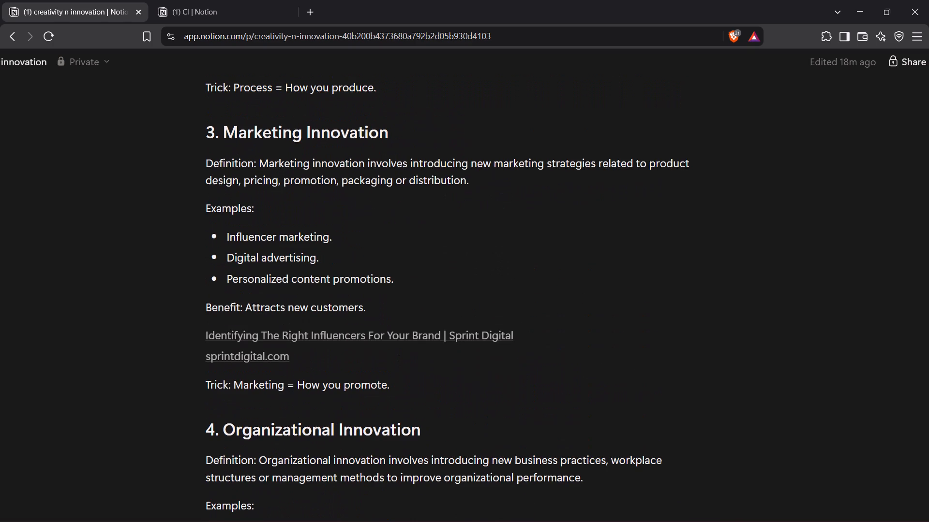
scroll(571, 301, up, 1)
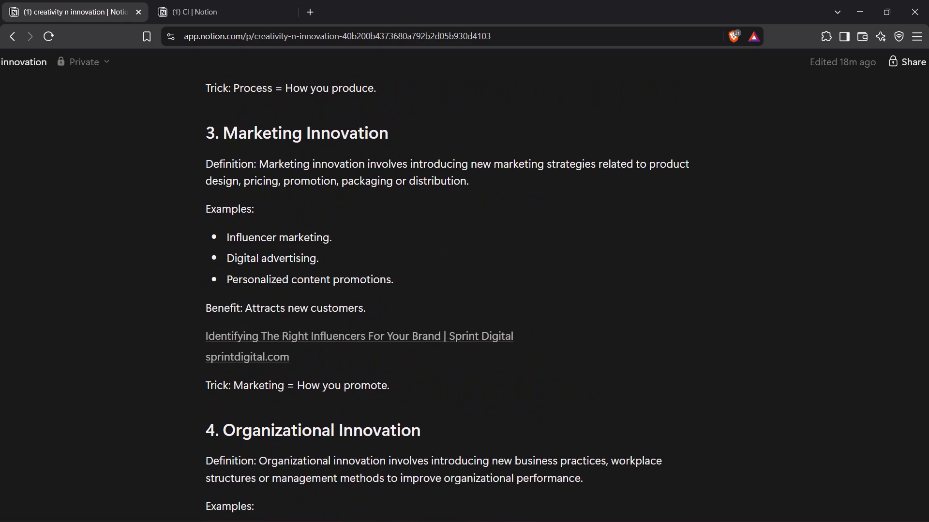
scroll(571, 301, down, 1)
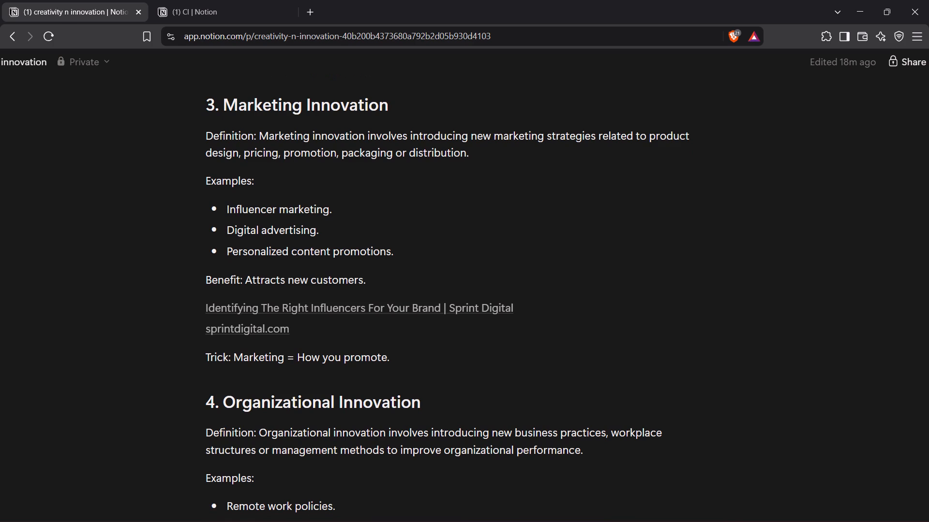
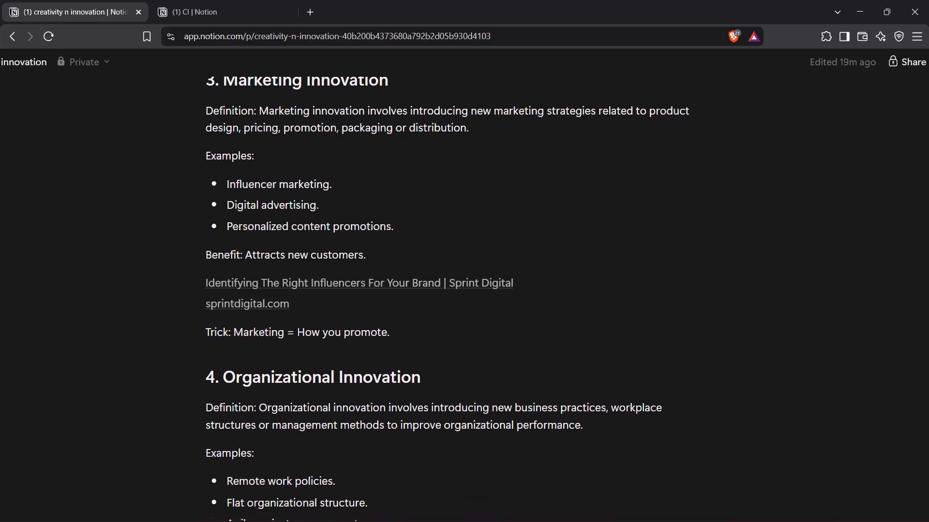
Look through the notes from Marketing Innovation onward to the end of the Super-fast memory tricks section.
scroll(571, 301, down, 1)
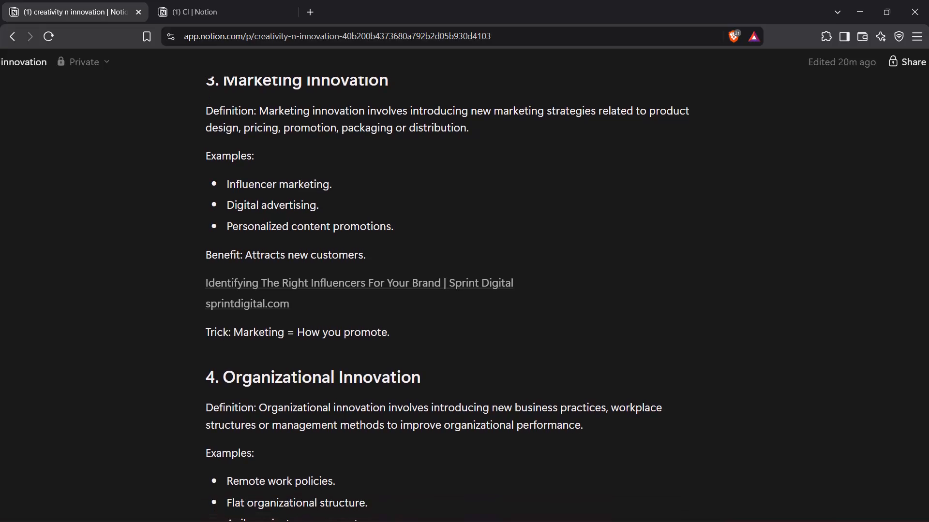
right_click(570, 298)
scroll(570, 298, down, 1)
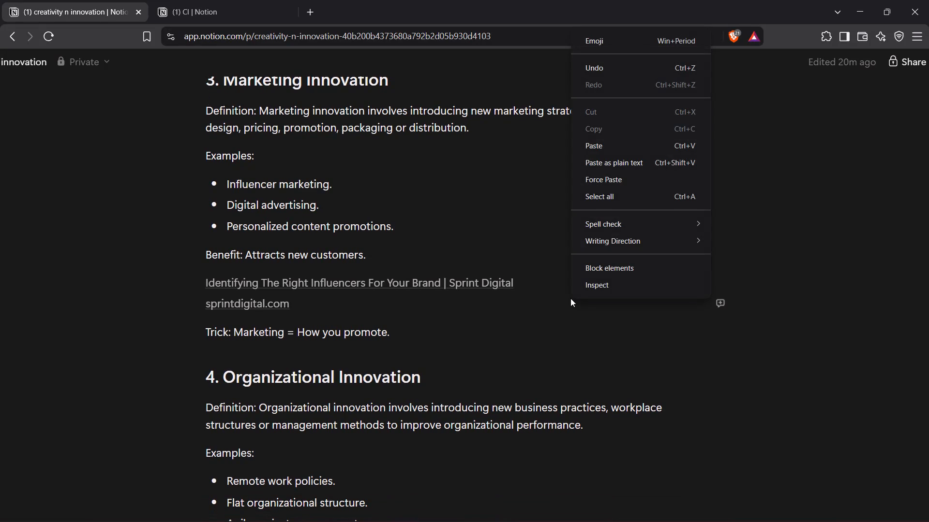
click(482, 245)
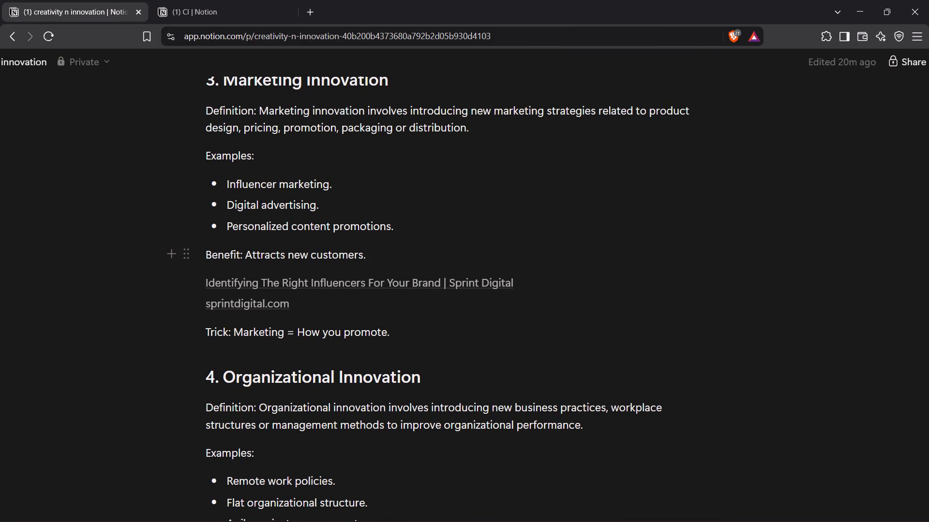
scroll(482, 245, down, 6)
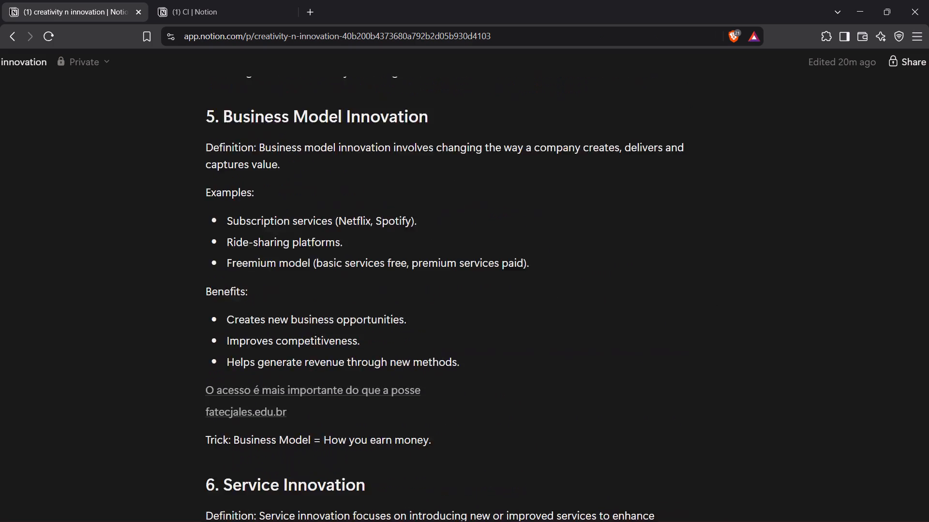
scroll(482, 245, down, 3)
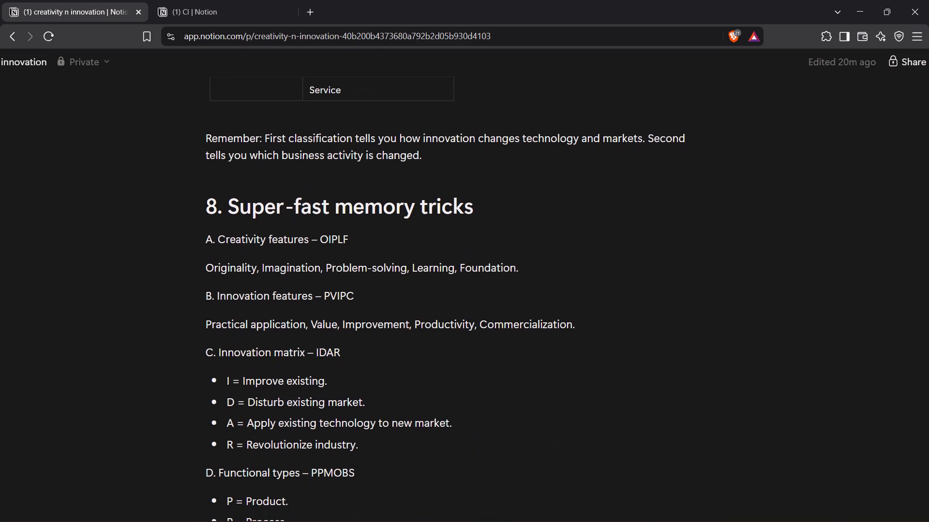
scroll(482, 245, down, 2)
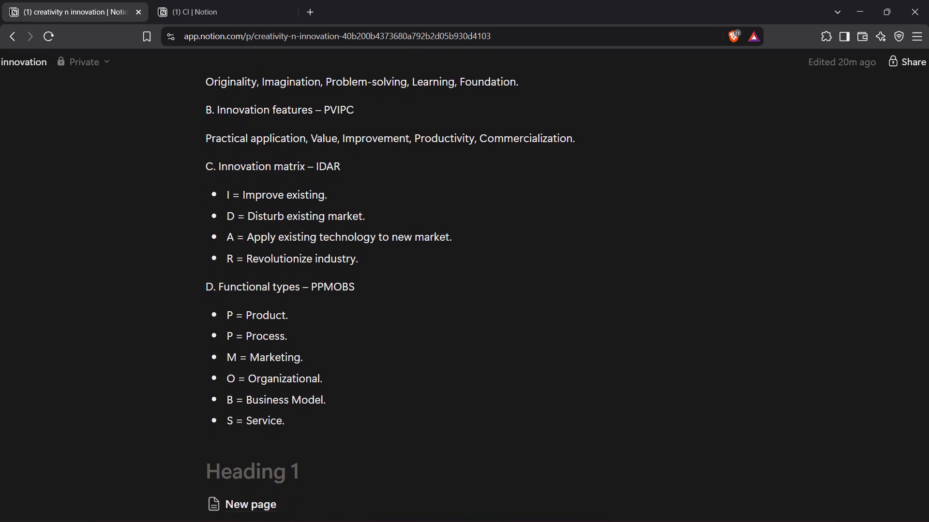
scroll(482, 245, down, 6)
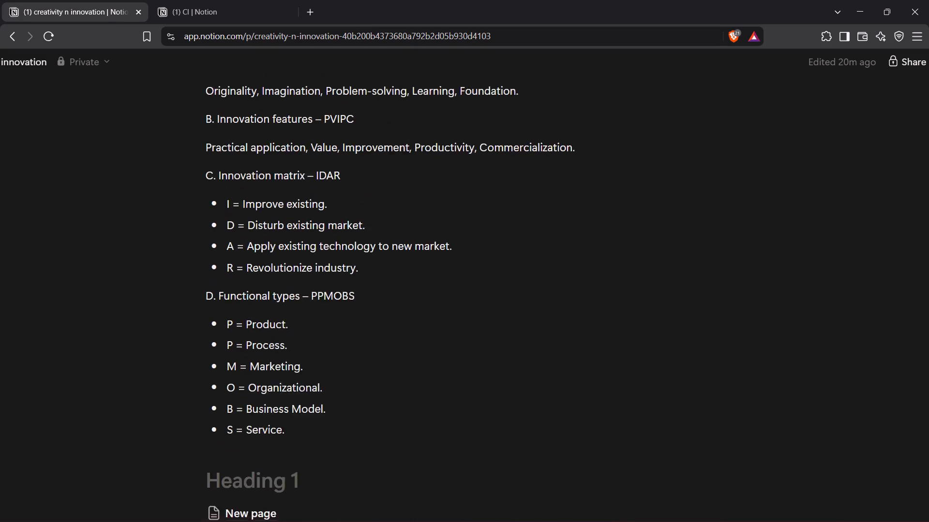
Check the linked New page with the Section A very short answers, and return to the creativity n innovation notes.
click(259, 401)
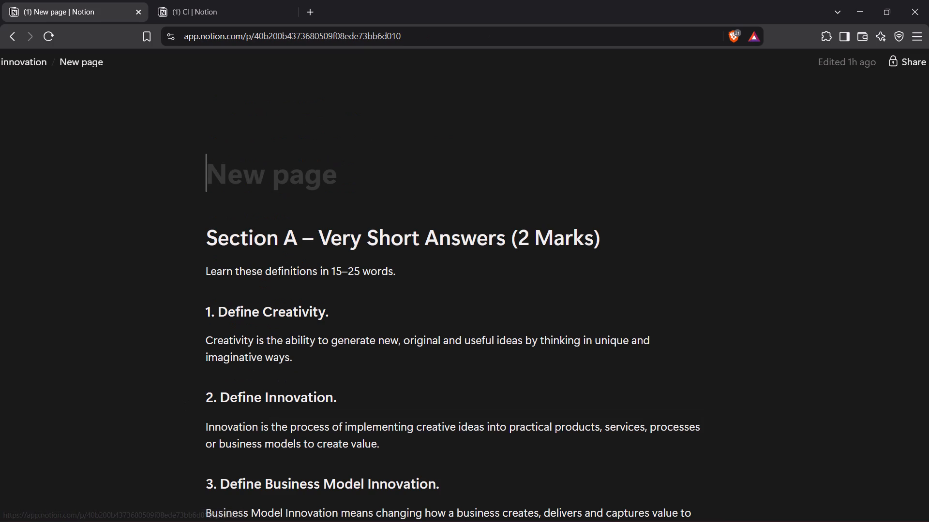
scroll(259, 401, down, 2)
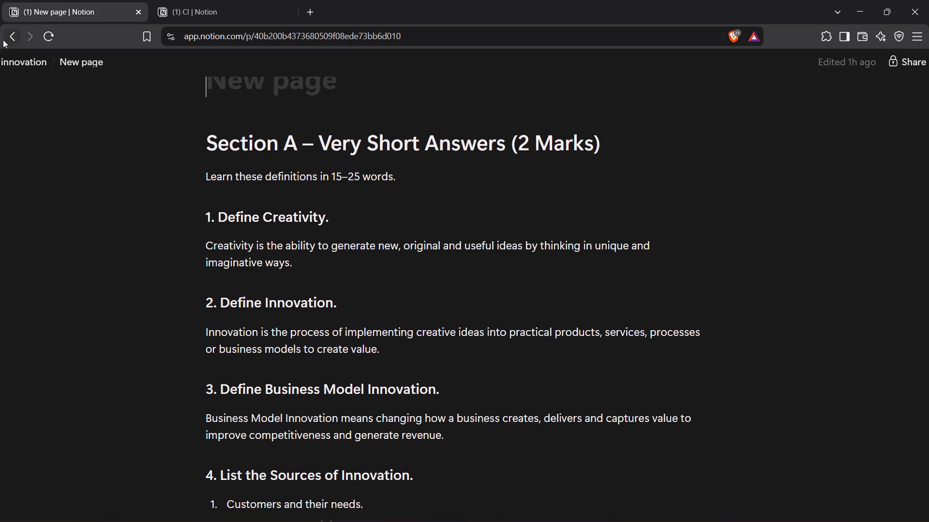
click(7, 38)
Review the Four Matrix Types vs Functional Types comparison and the functional type notes, going back to the six-type flowchart.
scroll(309, 217, up, 2)
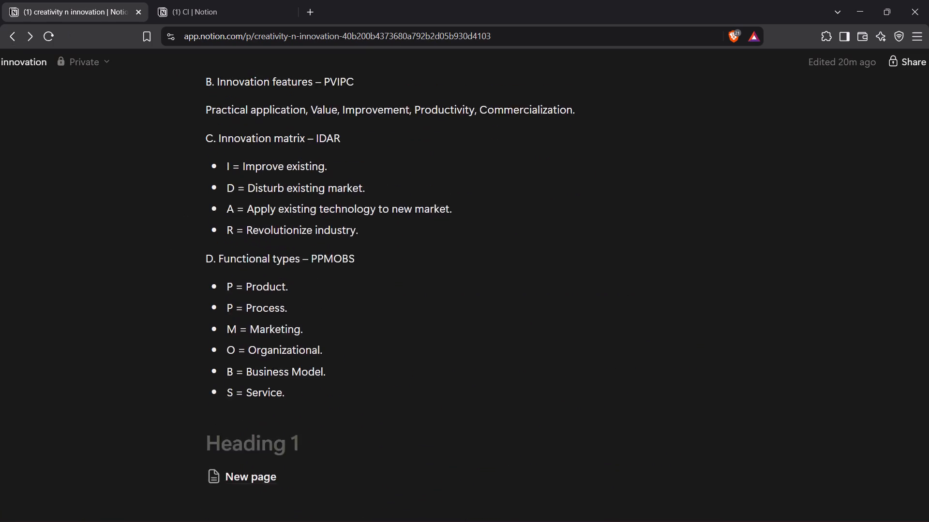
scroll(309, 217, up, 2)
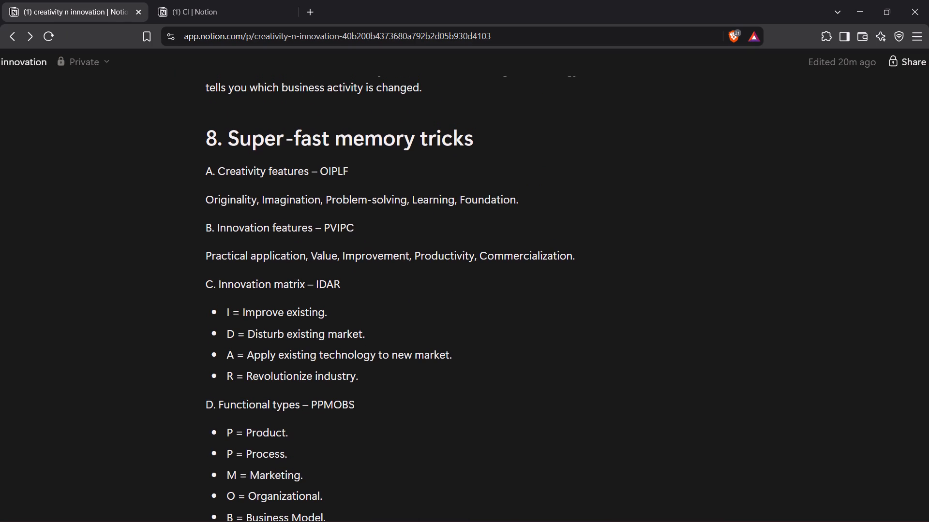
scroll(309, 217, up, 6)
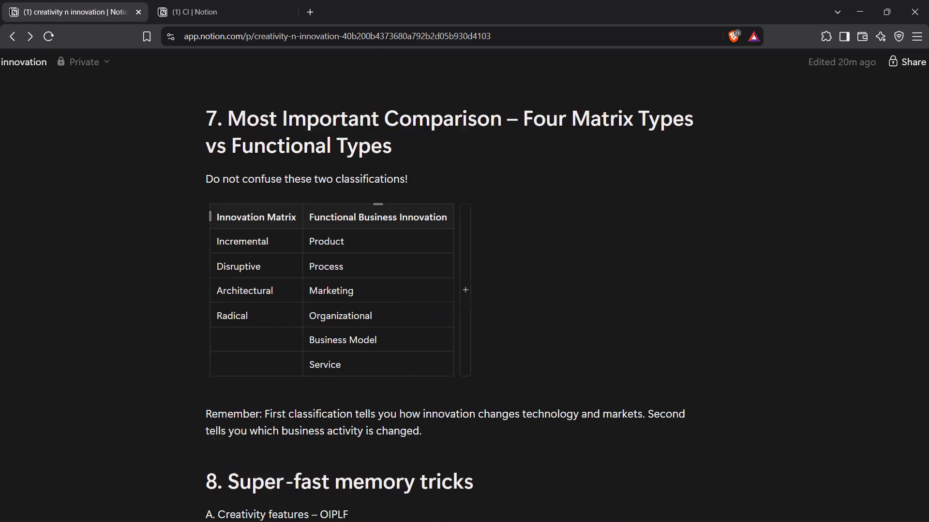
scroll(309, 217, up, 1)
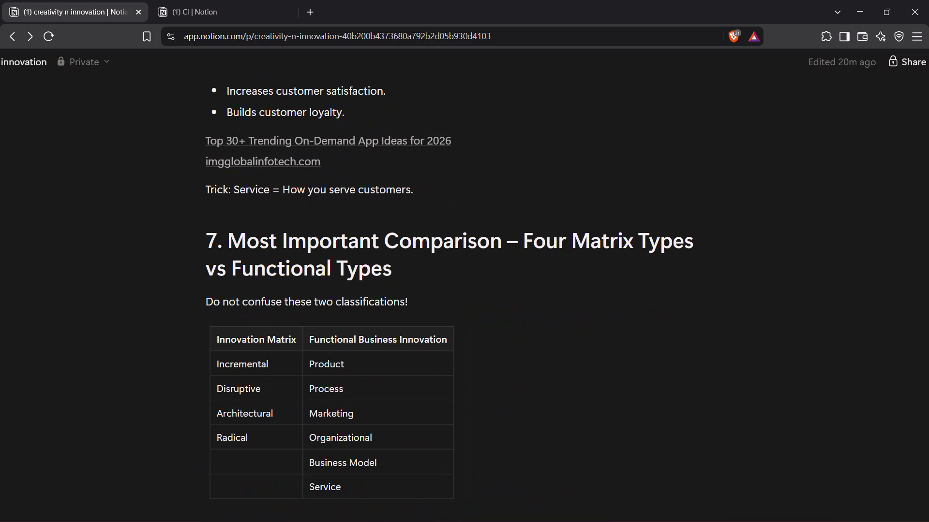
scroll(309, 217, down, 1)
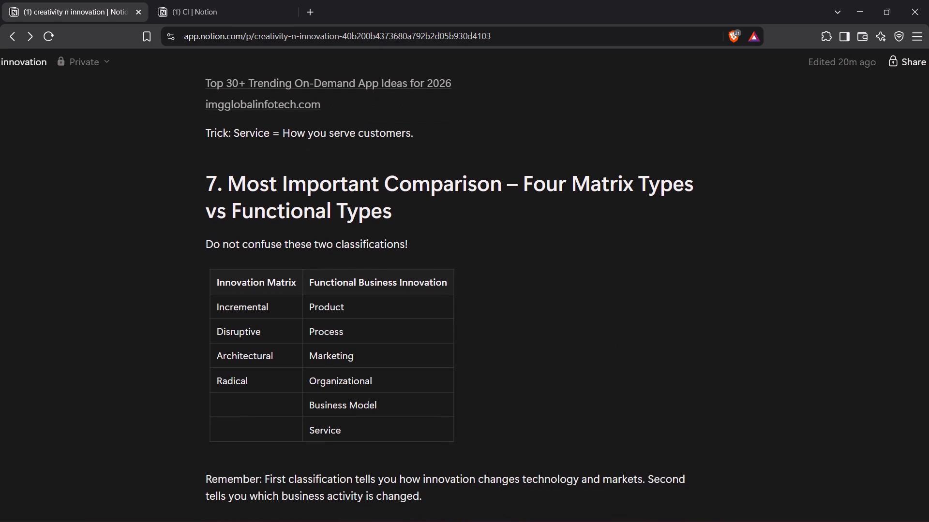
scroll(309, 217, up, 10)
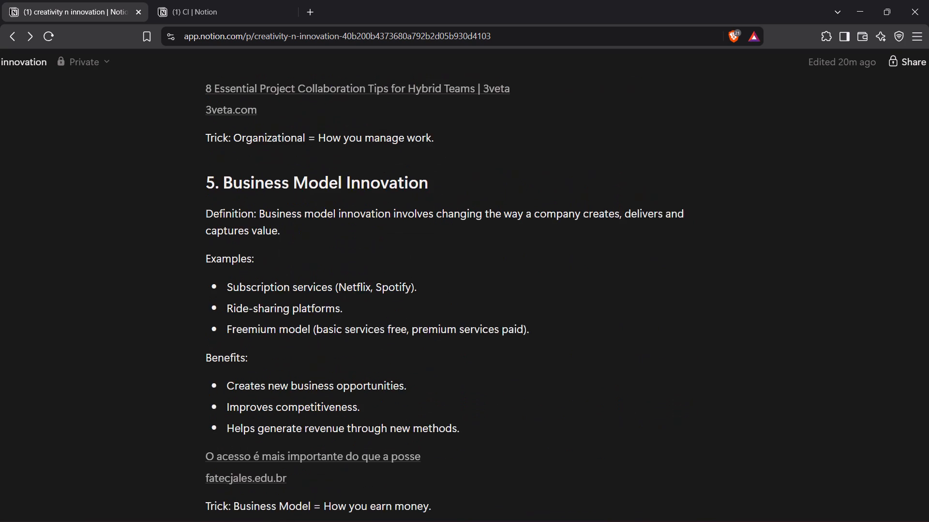
scroll(309, 217, up, 9)
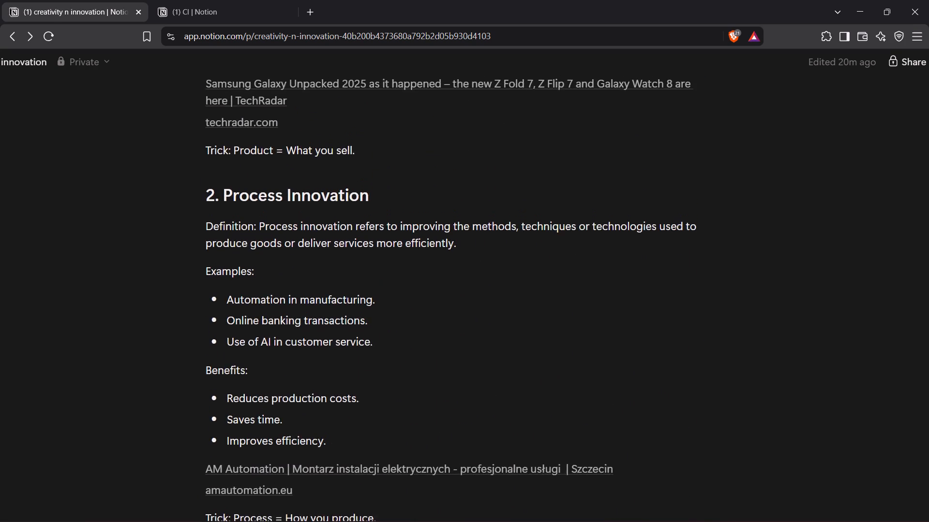
scroll(309, 217, up, 1)
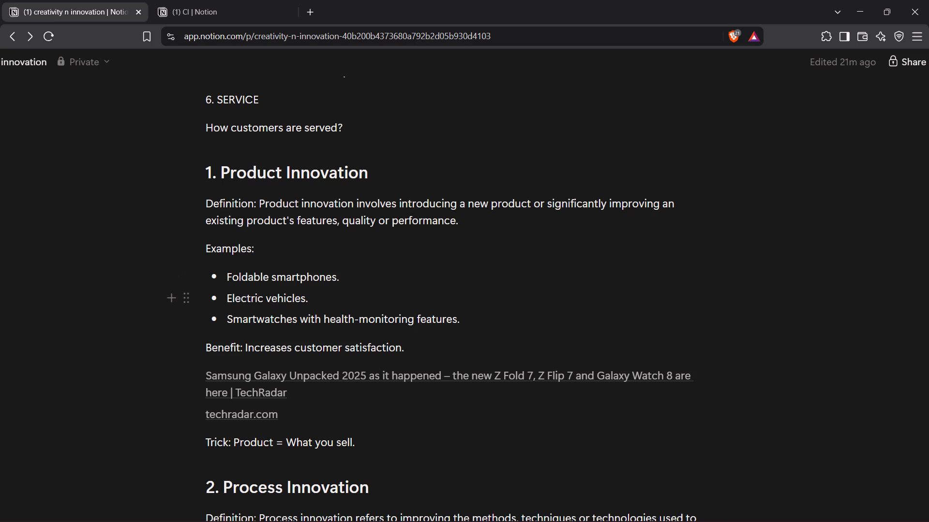
scroll(274, 289, up, 9)
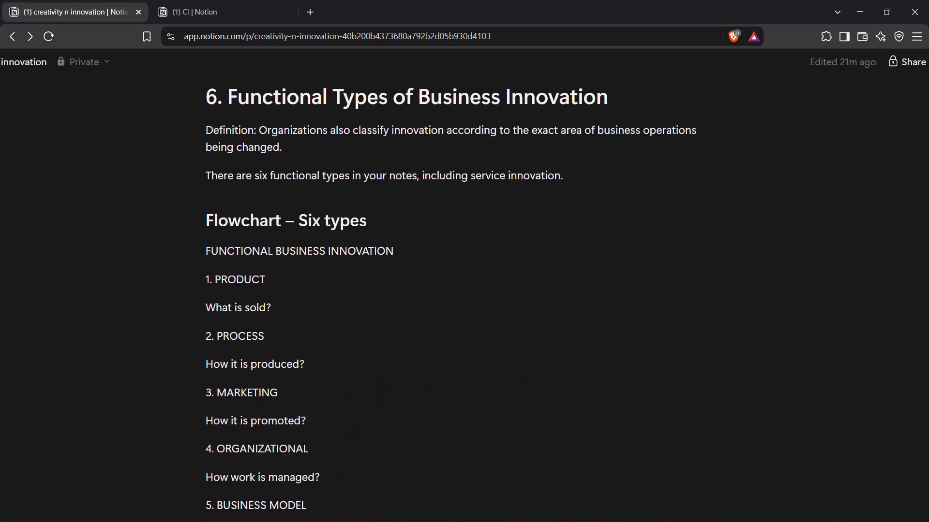
scroll(274, 289, up, 1)
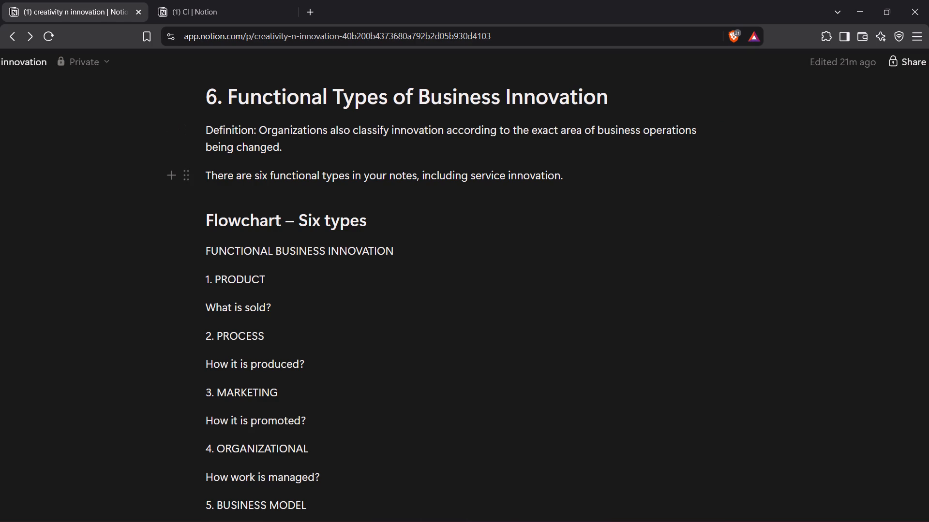
Copy "There are six functional types" from the Functional Types introduction into a new paragraph below the innovation types table in CI.
drag(206, 172, 312, 169)
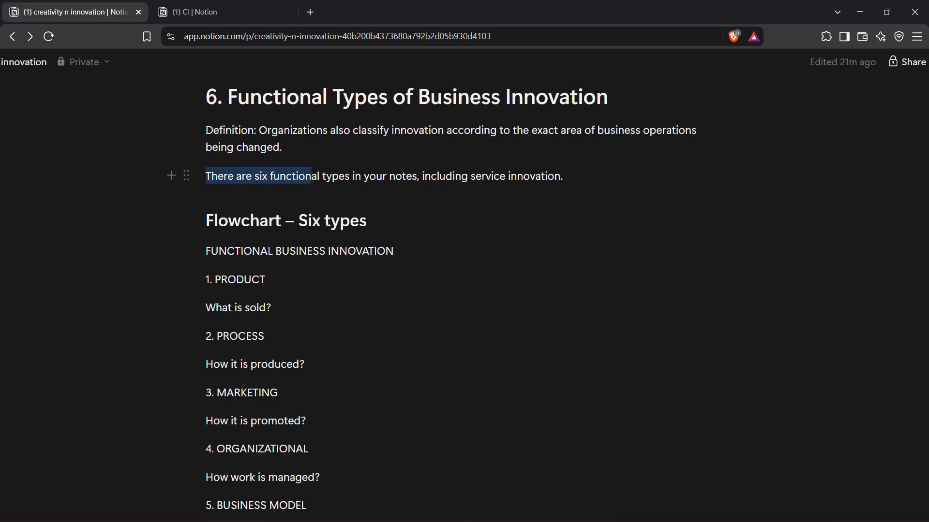
drag(312, 169, 352, 169)
drag(352, 169, 350, 175)
drag(350, 175, 350, 176)
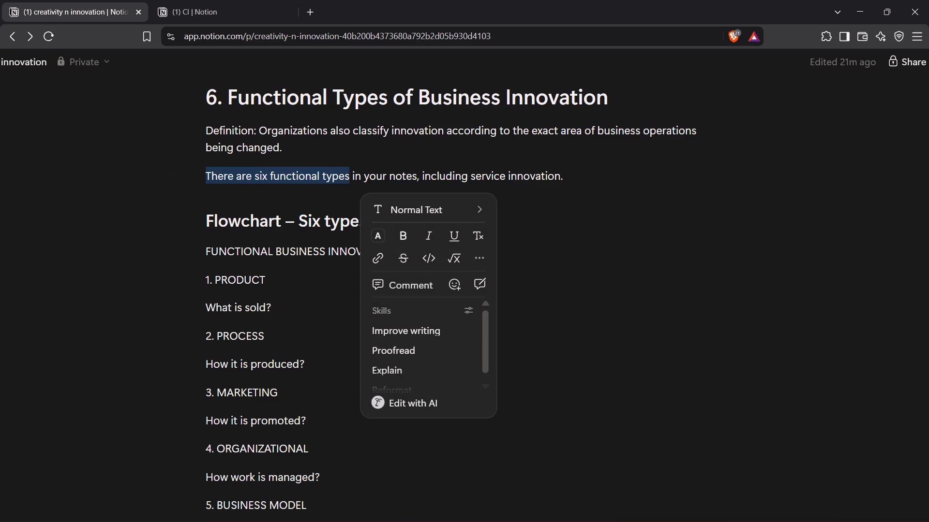
key(ctrl+c)
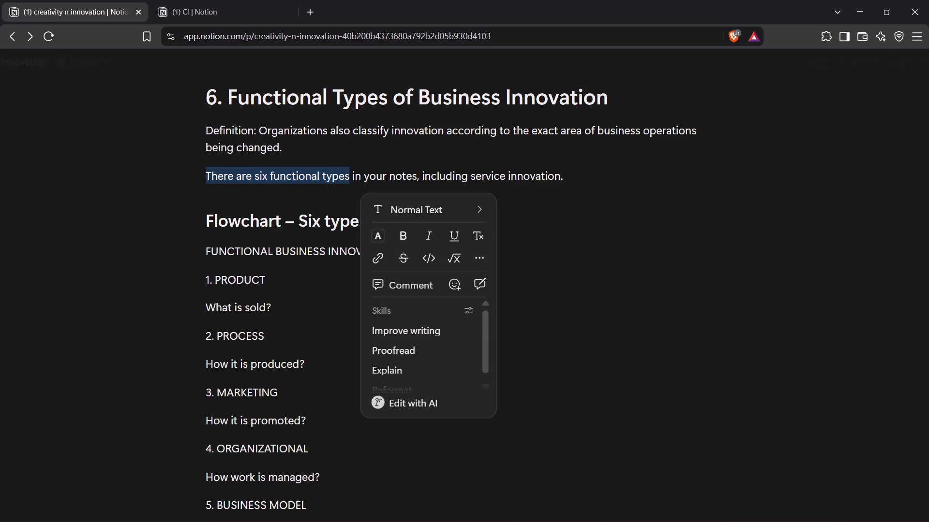
click(283, 0)
scroll(496, 327, down, 4)
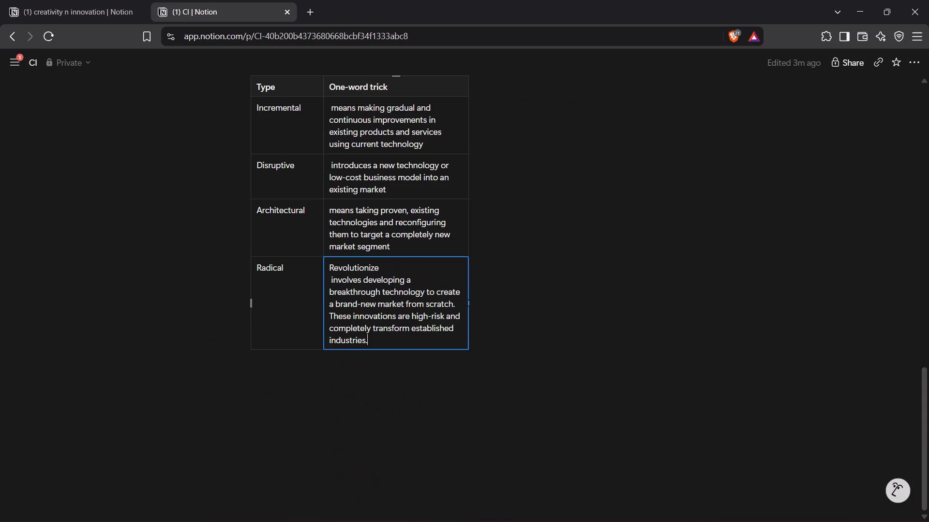
click(511, 348)
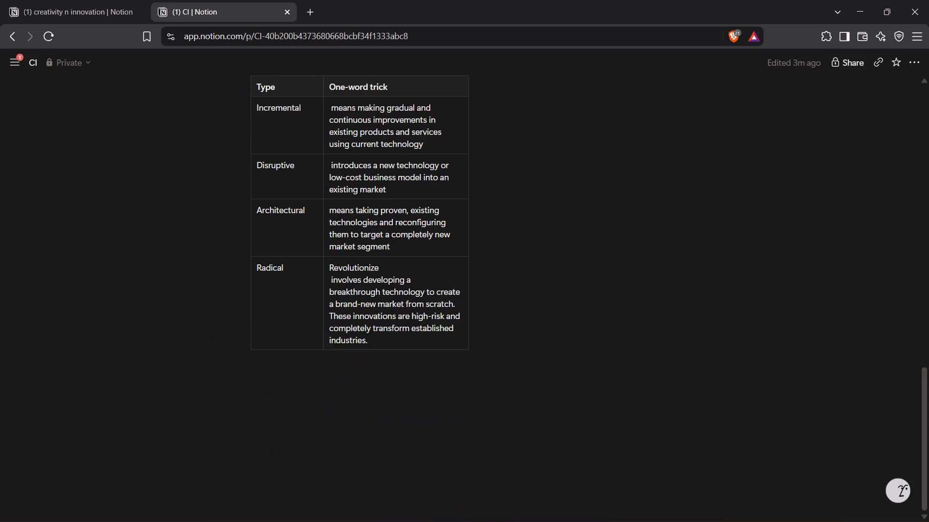
key(shift+Return)
click(271, 363)
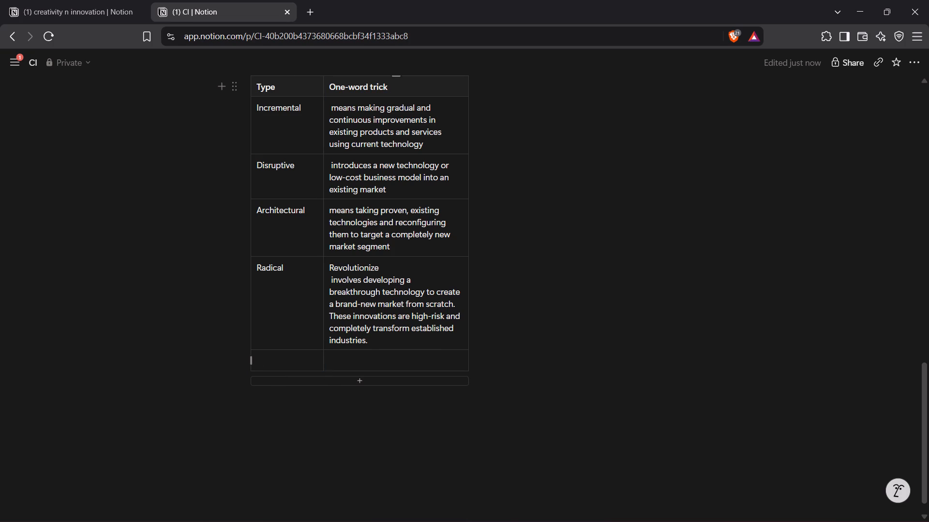
click(342, 467)
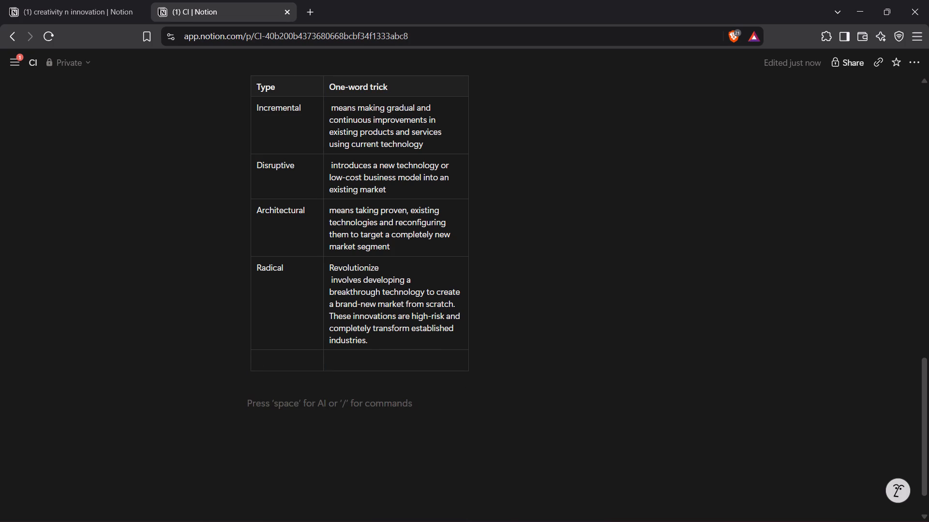
key(ctrl+v)
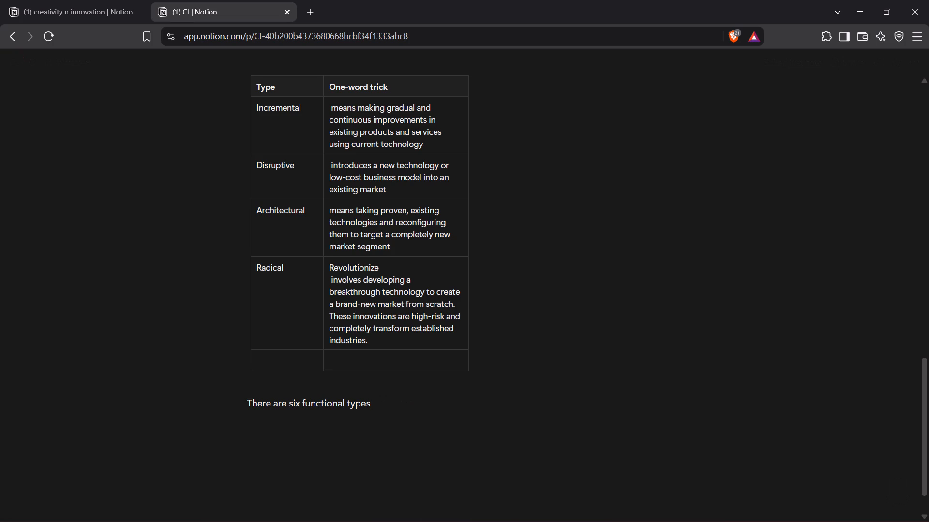
Complete the pasted line with "OF INNOVATION" and start a new line beneath it.
key(space)
text(OF INNOVATU)
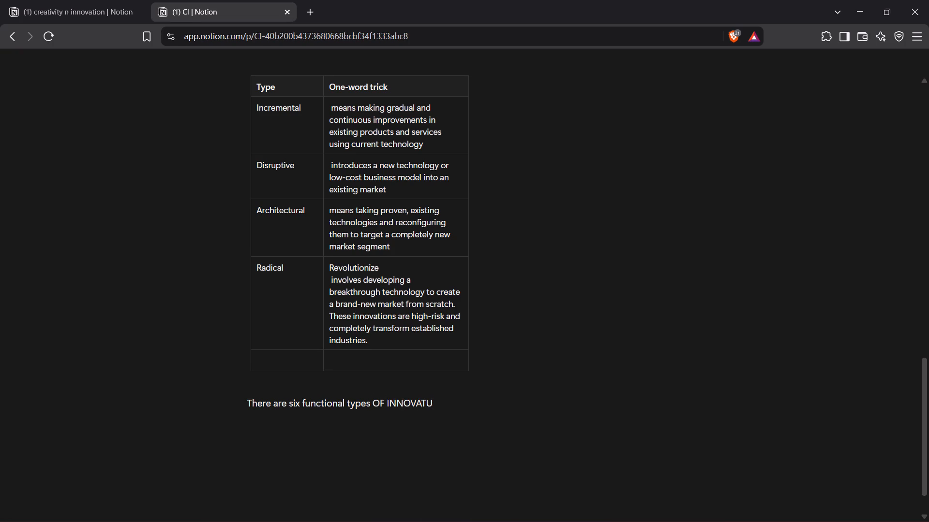
key(BackSpace)
text(ION)
key(shift+Return)
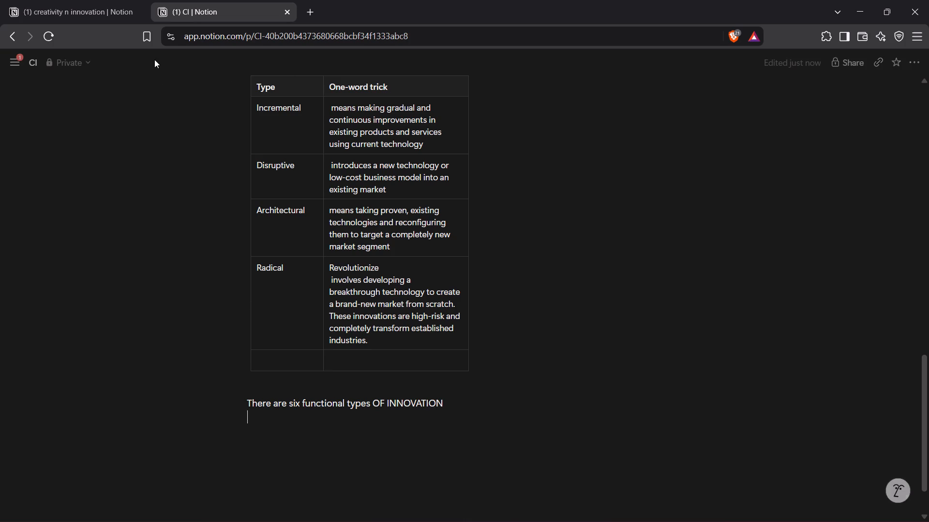
Copy the full Product Innovation definition, without the "Definition:" label, from the creativity n innovation notes.
click(12, 0)
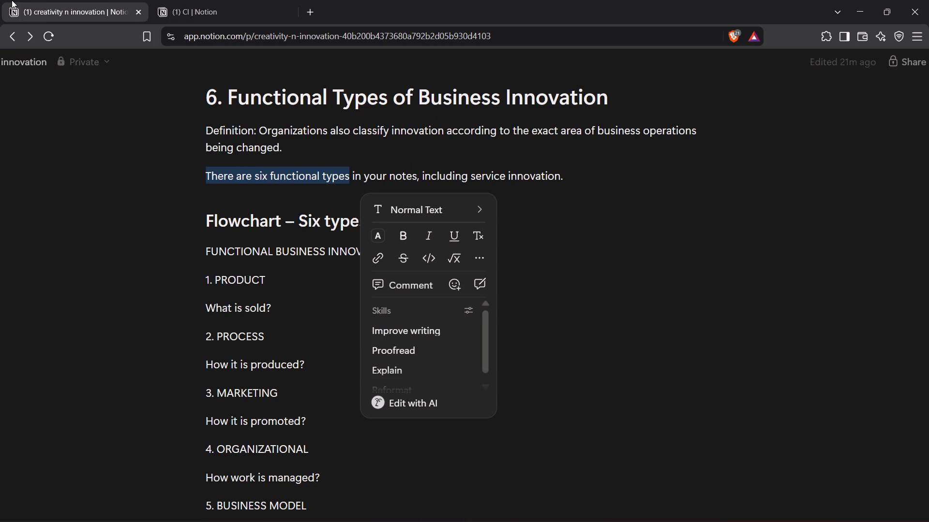
scroll(189, 392, down, 1)
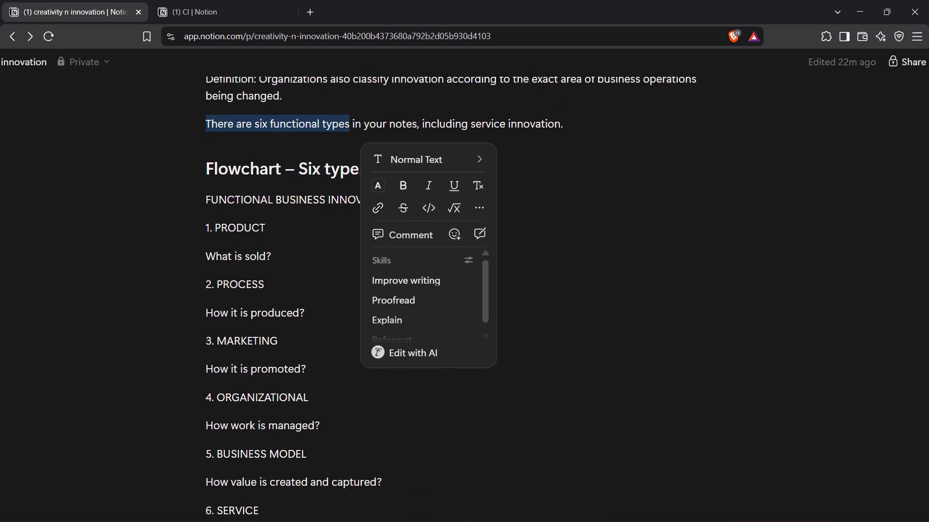
scroll(189, 392, down, 3)
click(189, 392)
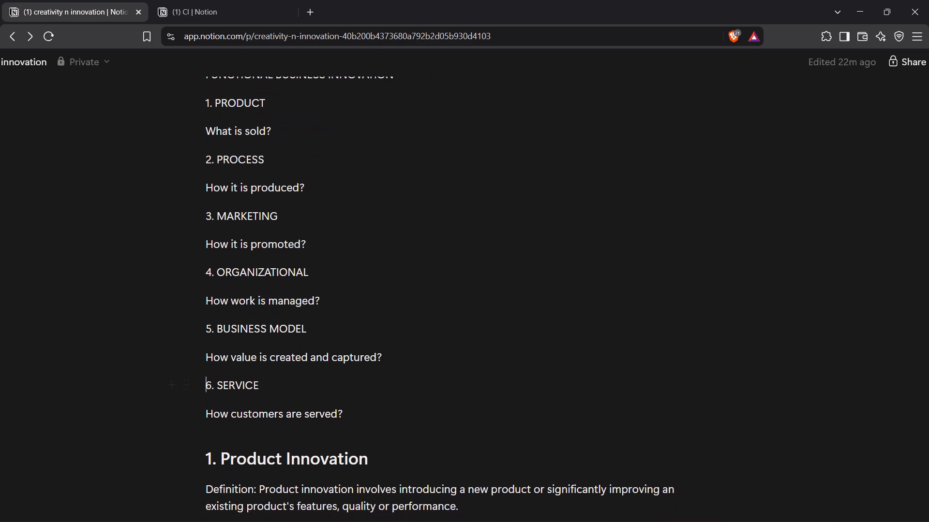
scroll(189, 392, down, 2)
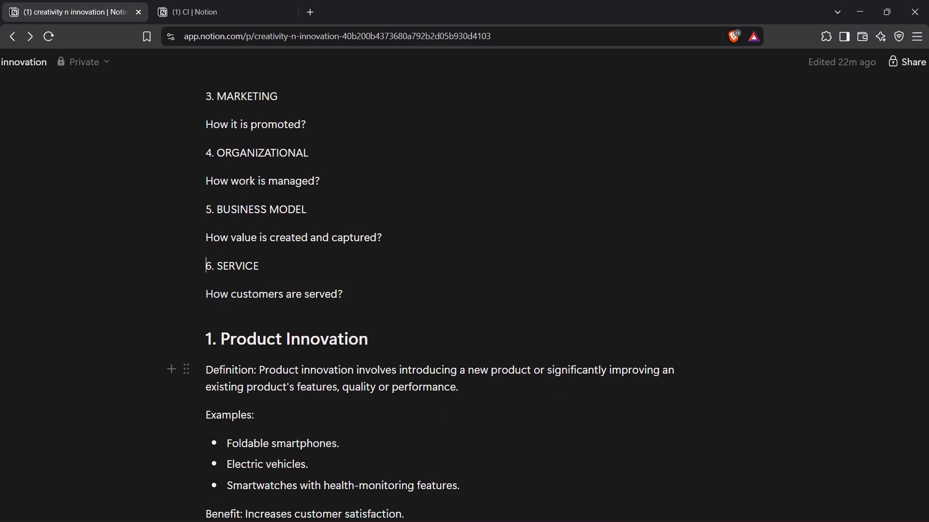
scroll(460, 381, down, 1)
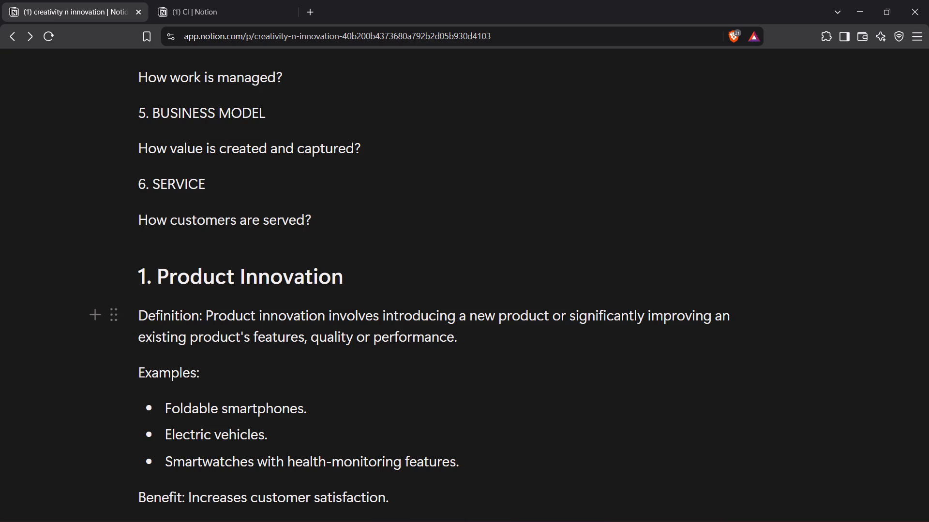
drag(205, 313, 388, 348)
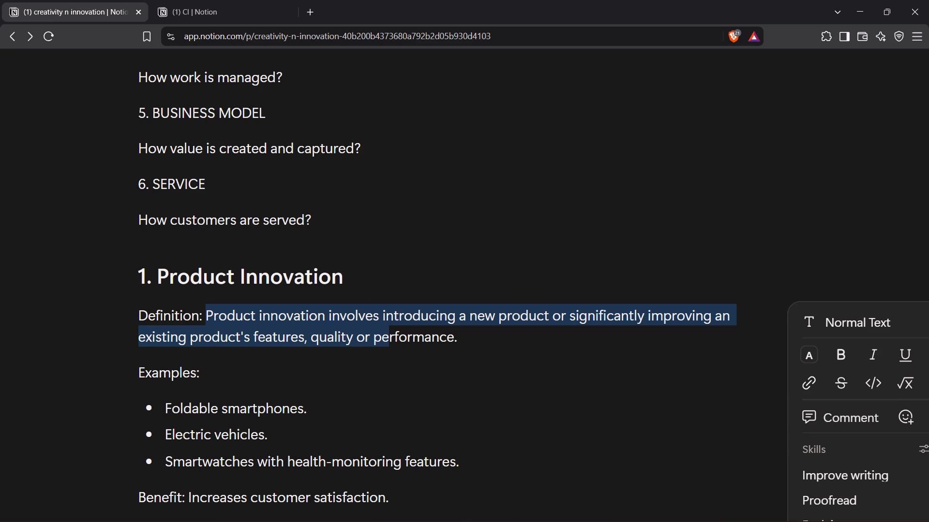
click(416, 420)
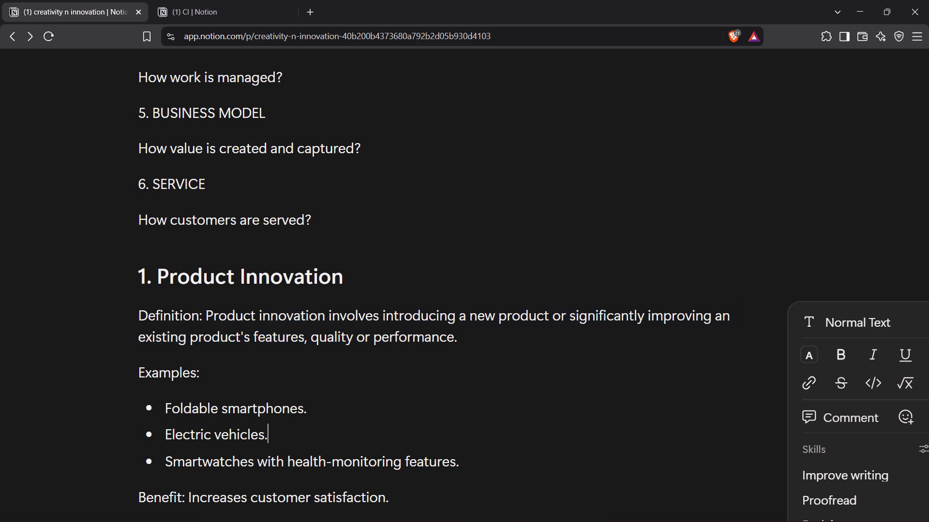
drag(205, 312, 462, 337)
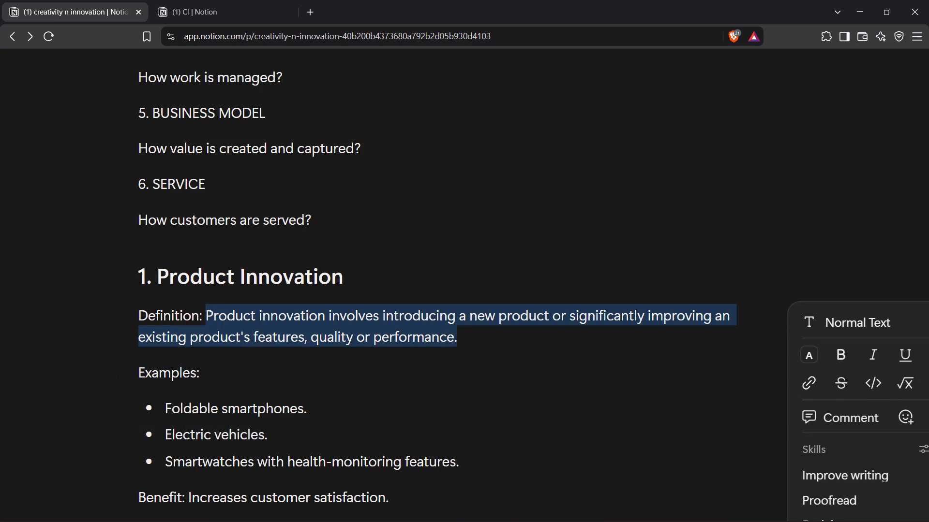
key(ctrl+c)
In CI, add the label "Product innovation:" under the six functional types line, paste the copied definition after it, and start a new line.
click(228, 0)
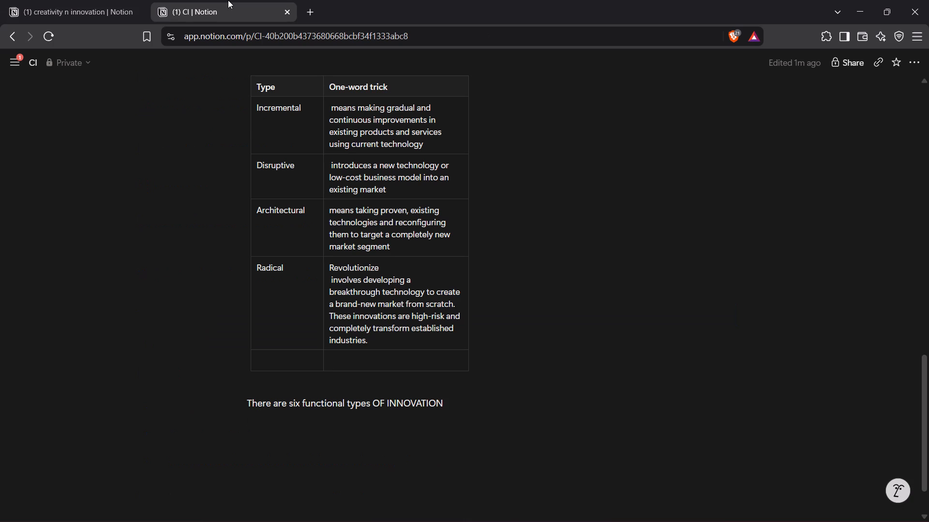
key(p)
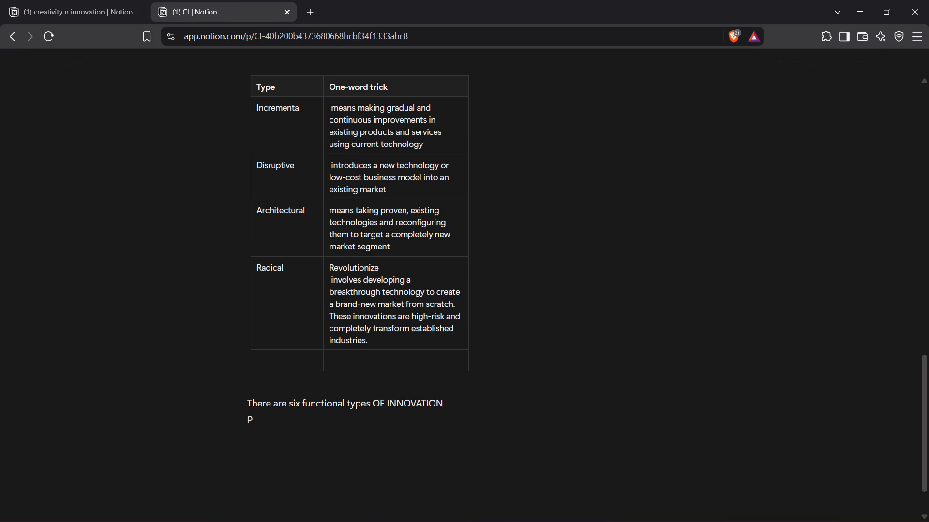
key(BackSpace)
text(roduct i)
text(nnovation)
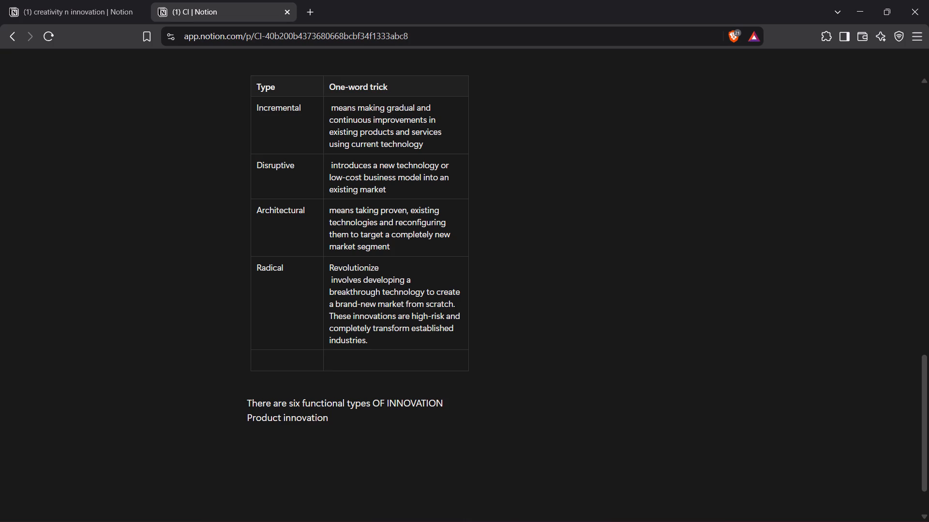
text(:)
key(space)
key(ctrl+v)
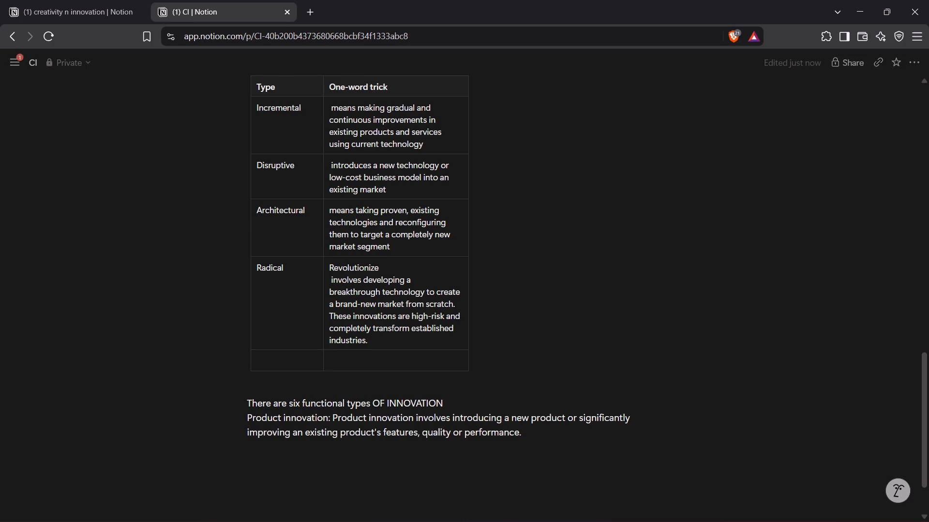
key(shift+Return)
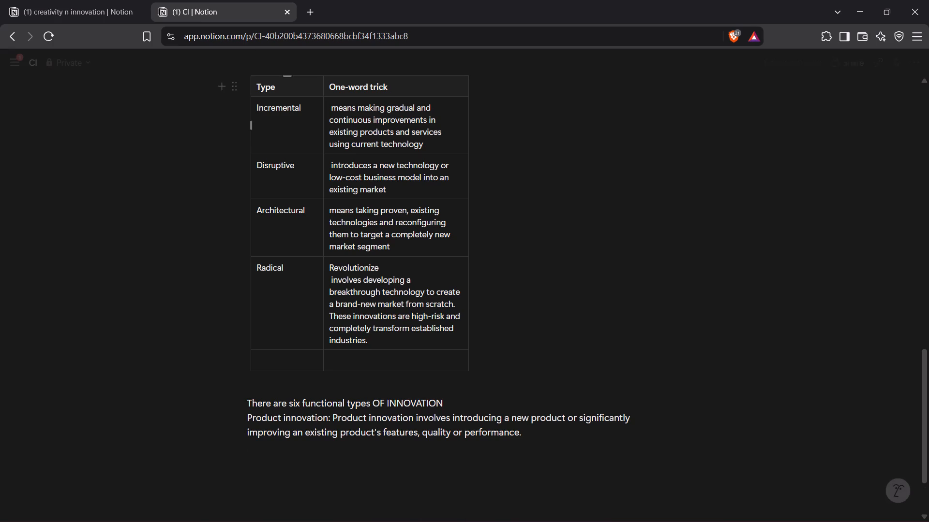
Copy the Foldable smartphones and Electric vehicles examples from the Product Innovation notes into CI after "ex:" below the definition.
click(105, 0)
scroll(392, 346, down, 1)
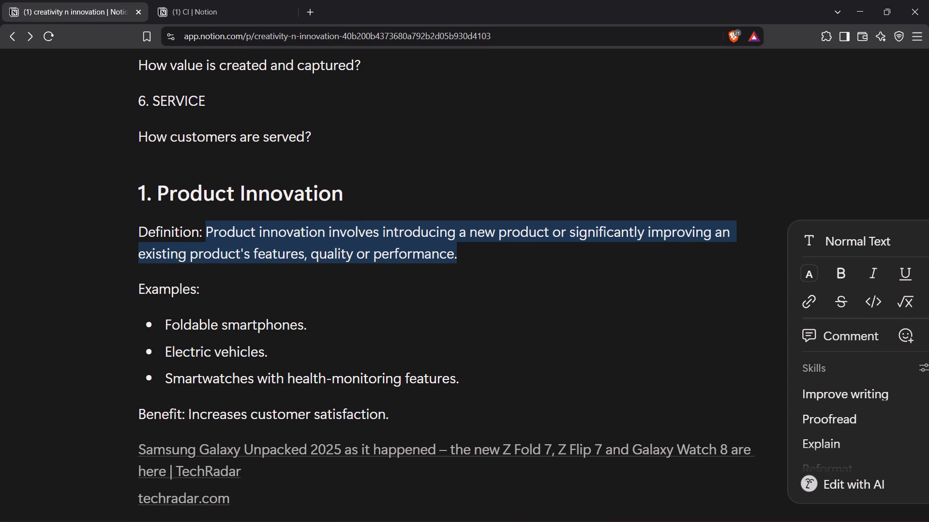
drag(274, 357, 183, 317)
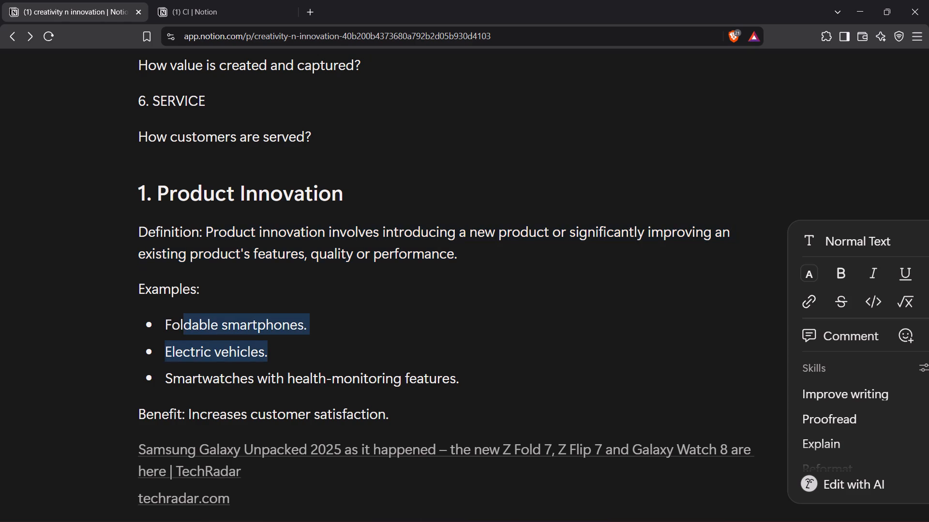
drag(183, 317, 161, 317)
key(ctrl+c)
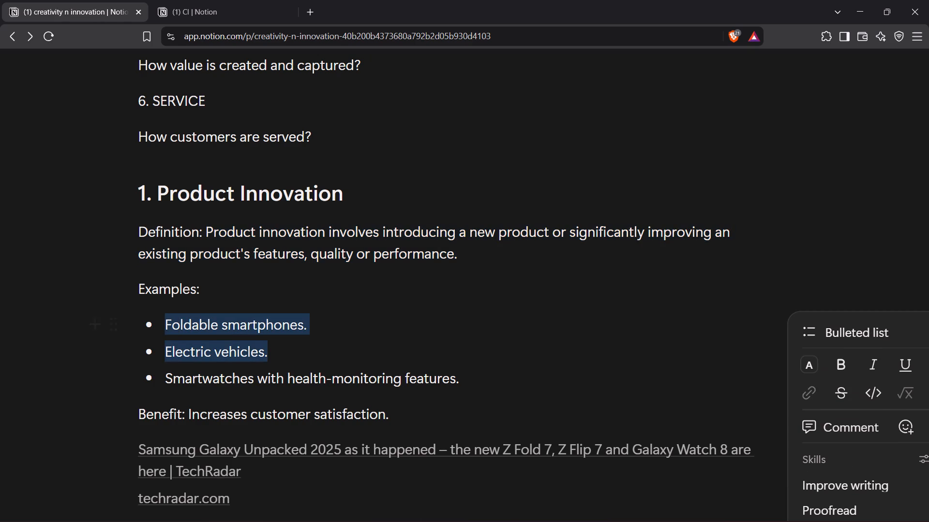
click(219, 0)
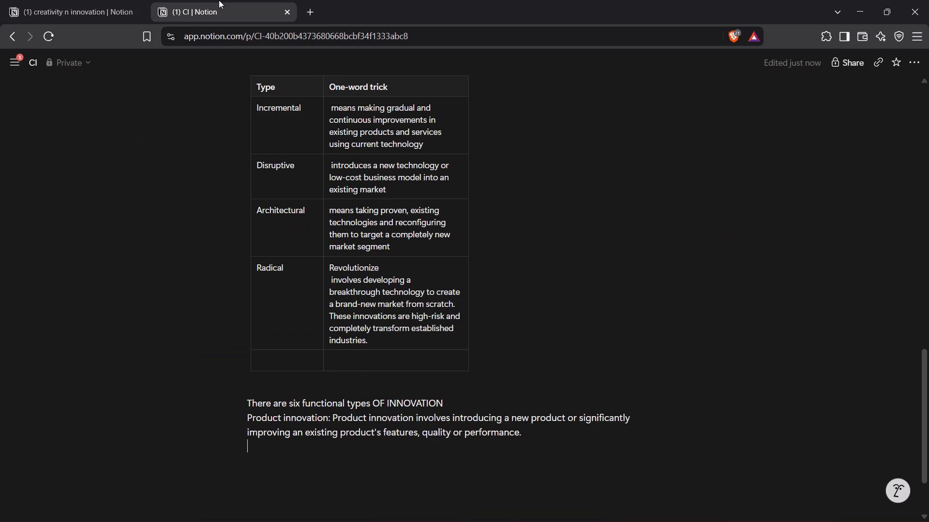
key(e)
key(x)
key(shift+colon)
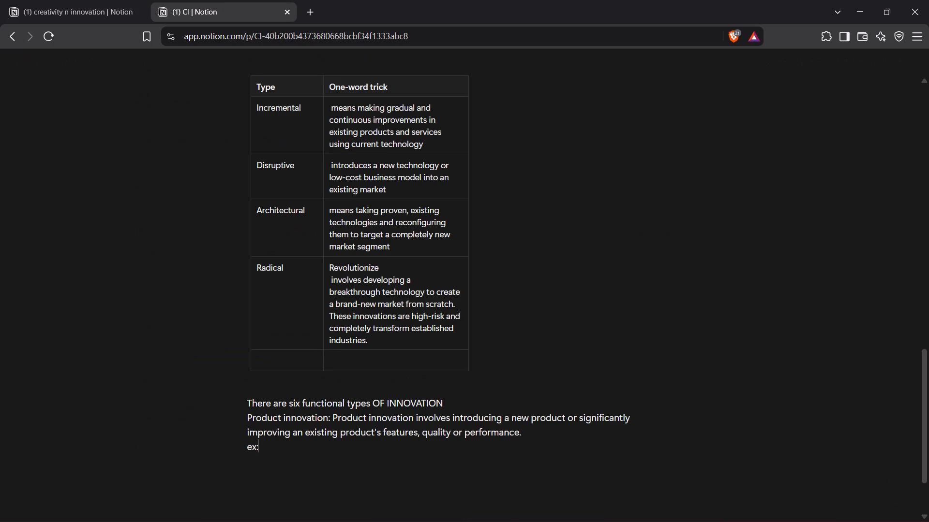
key(ctrl+v)
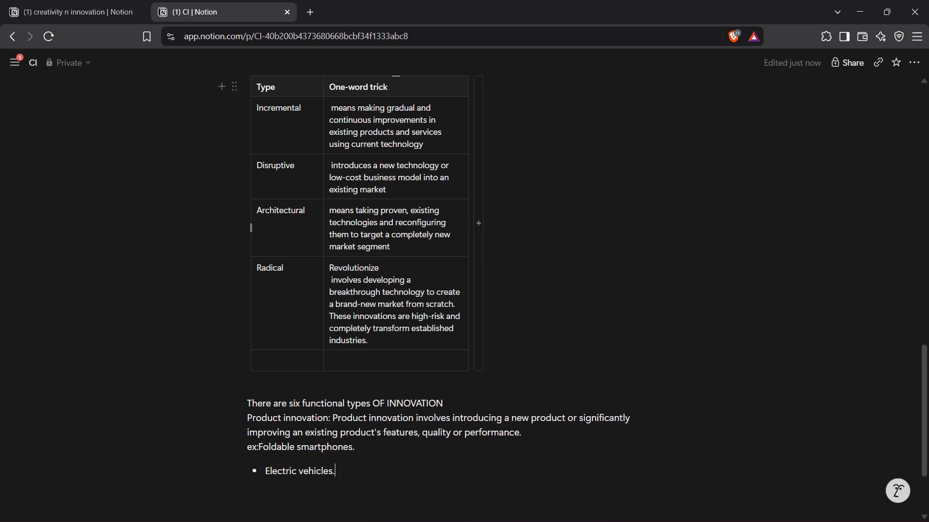
Remove the pasted Electric vehicles bullet and continue the example line inline with ", electric vehicles" in place of the full stop.
key(BackSpace)
key(BackSpace)
key(BackSpace)
key(BackSpace)
key(BackSpace)
key(BackSpace)
key(BackSpace)
key(BackSpace)
key(BackSpace)
key(BackSpace)
key(BackSpace)
key(BackSpace)
key(BackSpace)
key(BackSpace)
key(BackSpace)
key(BackSpace)
key(BackSpace)
key(BackSpace)
key(BackSpace)
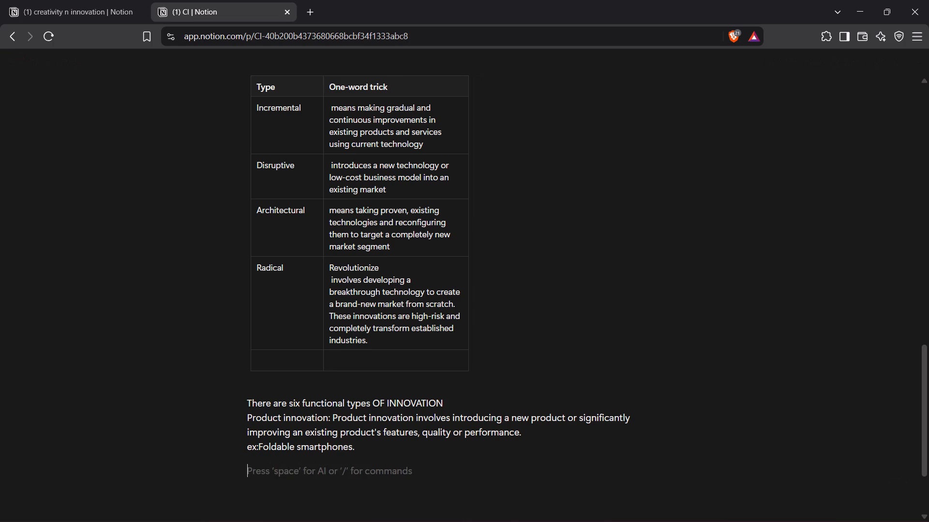
key(BackSpace)
key(BackSpace)
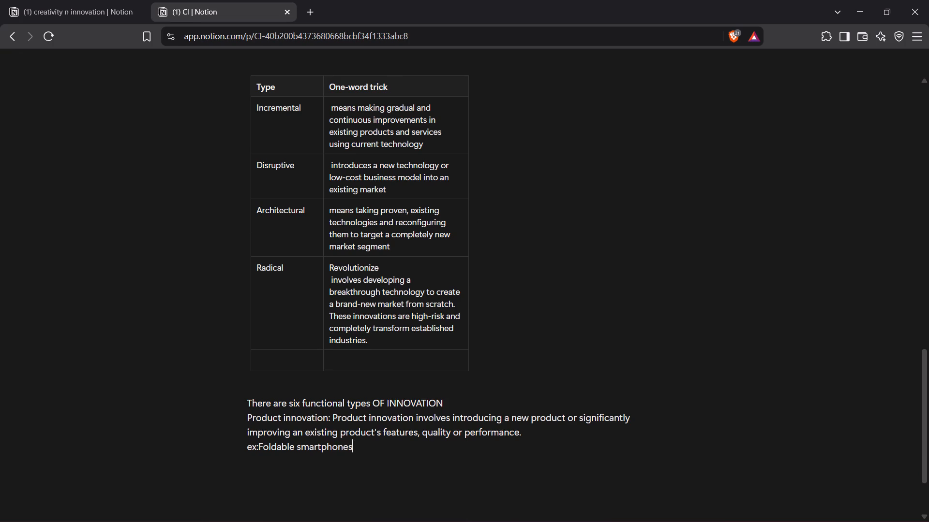
text(,)
key(space)
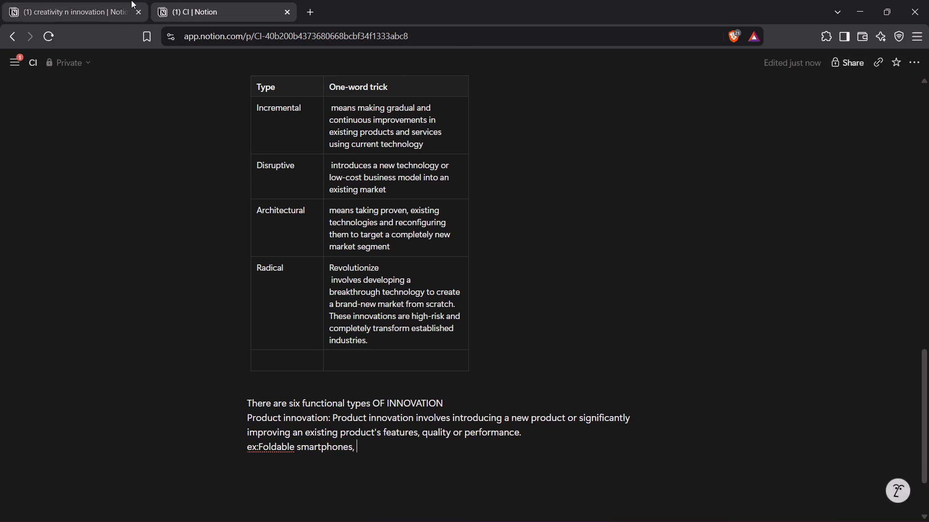
click(131, 0)
click(271, 0)
text(electric vehicles)
Insert a space between "ex:" and "Foldable" in the product innovation example line.
key(Left)
key(Left)
key(Left)
key(Left)
key(Left)
key(Left)
key(Left)
key(Left)
key(Left)
key(Left)
key(Left)
key(Left)
key(Left)
key(Left)
key(Left)
key(Left)
key(Left)
key(Left)
key(Left)
key(Left)
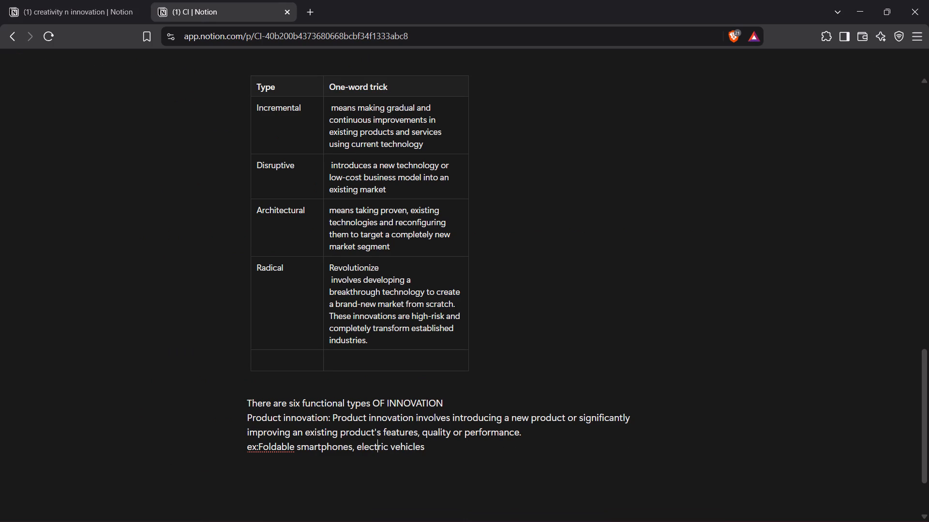
key(Left)
key(Left)
key(Left)
key(Left)
key(Left)
key(Left)
key(Left)
key(Left)
key(Left)
key(Left)
key(Left)
key(Left)
key(Left)
key(Left)
key(Left)
key(Left)
key(Left)
key(space)
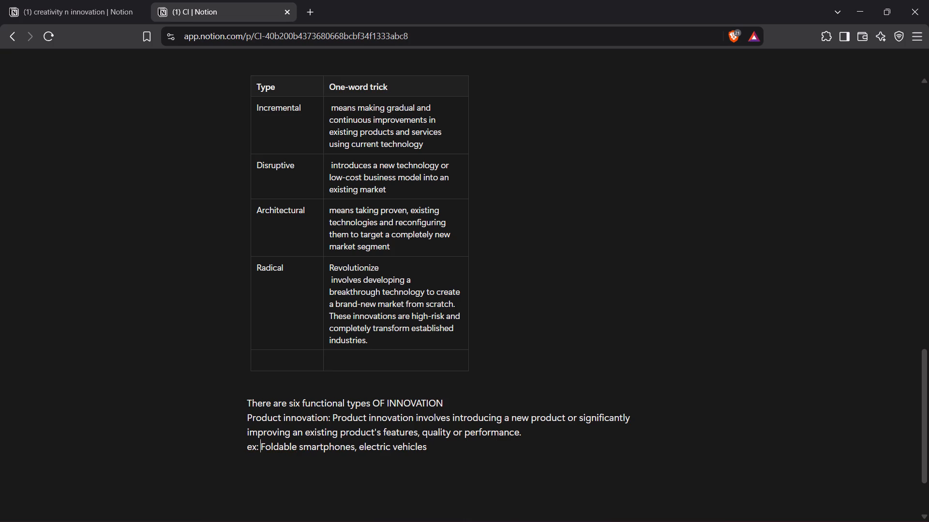
In CI, leave a blank line below the product innovation example line and add the label "Process innovation:".
key(Right)
key(Right)
key(Right)
key(Right)
key(Right)
key(Right)
key(Right)
key(Right)
key(Right)
key(Right)
key(Right)
key(Right)
key(Right)
key(Right)
key(Right)
key(Right)
key(Right)
key(Right)
key(Right)
key(Right)
key(Down)
key(Down)
key(shift+Return)
click(70, 0)
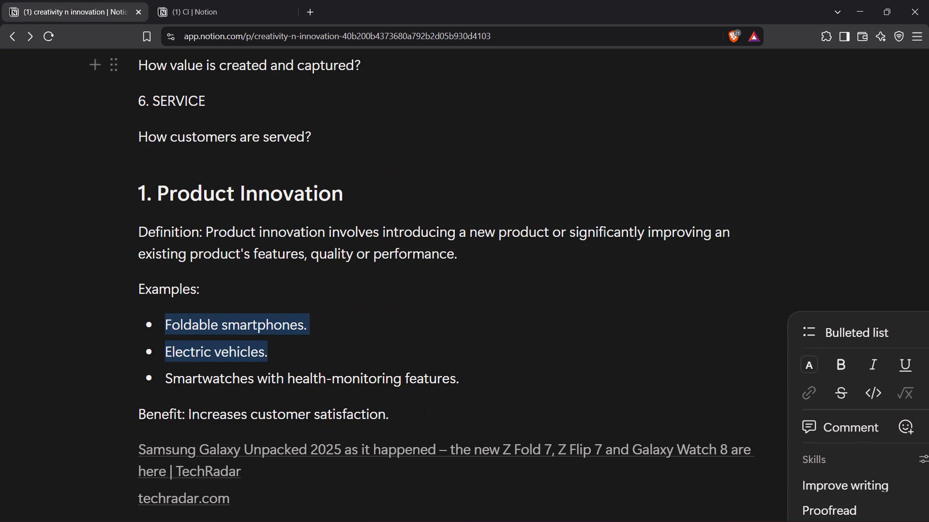
scroll(385, 425, down, 4)
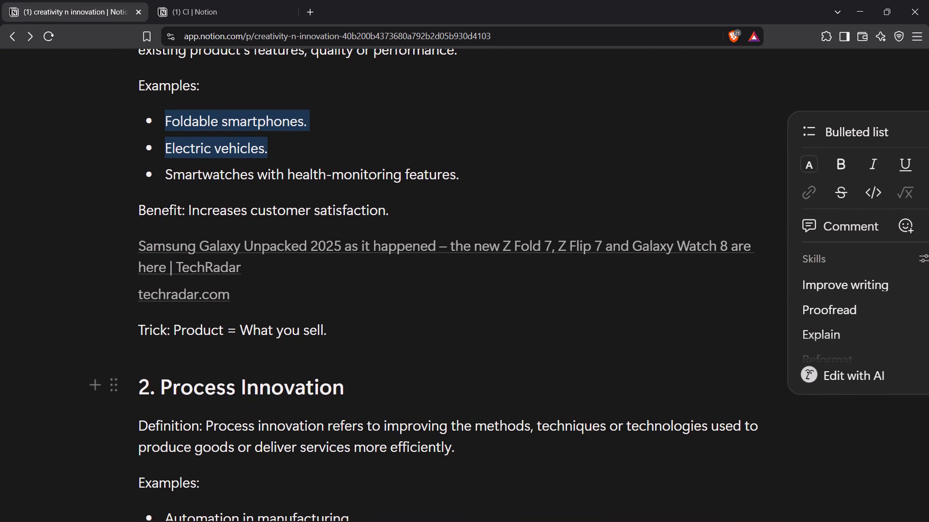
click(165, 0)
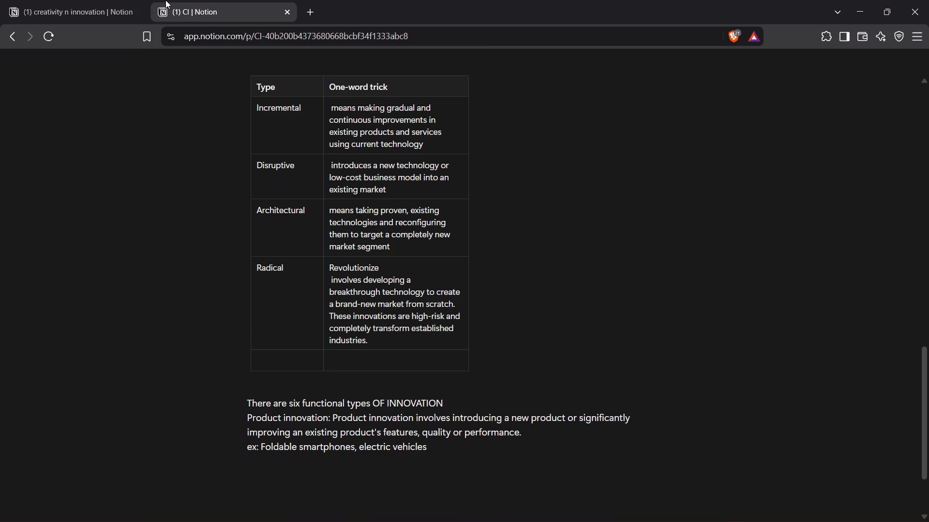
key(shift+Return)
text(rocess innovation)
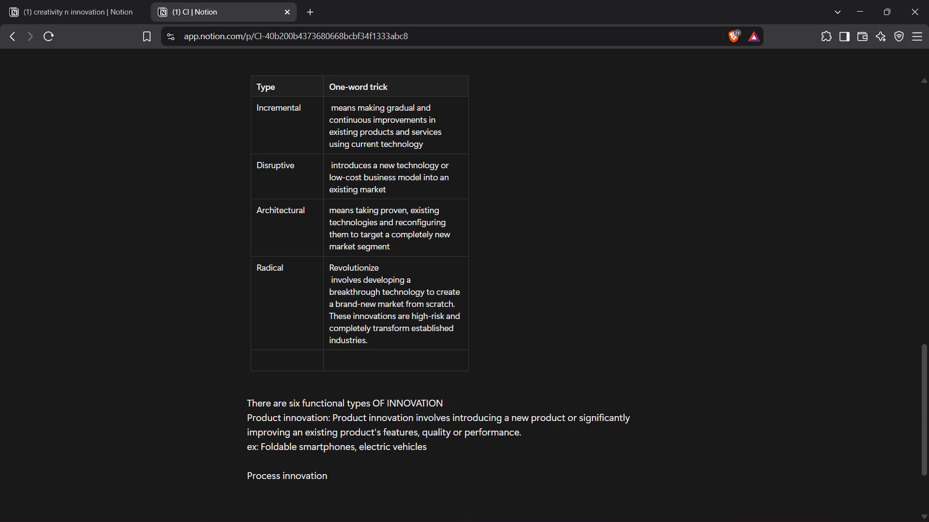
key(shift+colon)
key(space)
Copy the definition text from the Process Innovation section of the creativity n innovation notes and paste it after "Process innovation:" in CI.
click(35, 0)
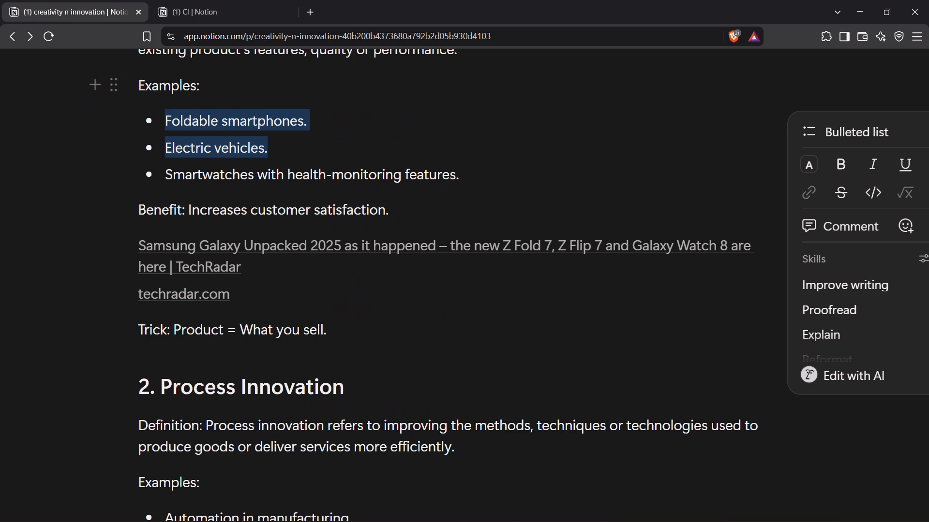
scroll(85, 103, down, 2)
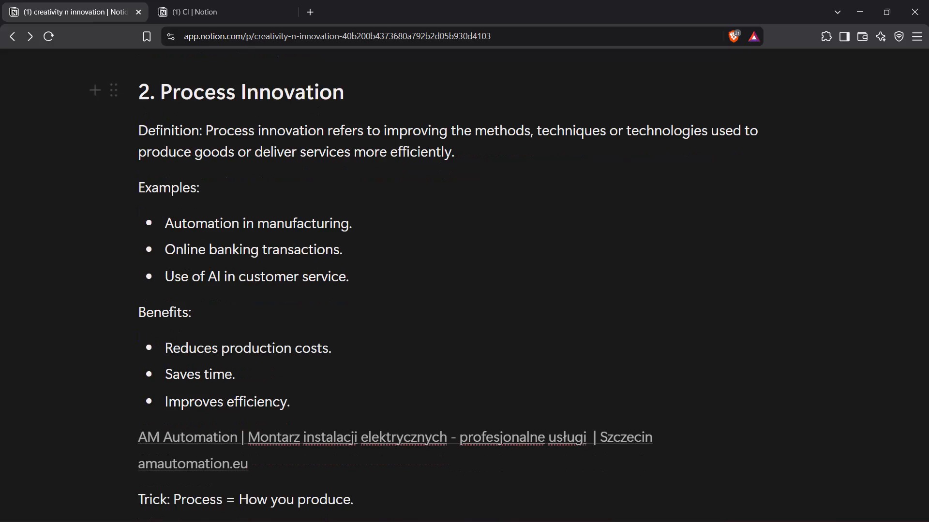
drag(466, 152, 283, 135)
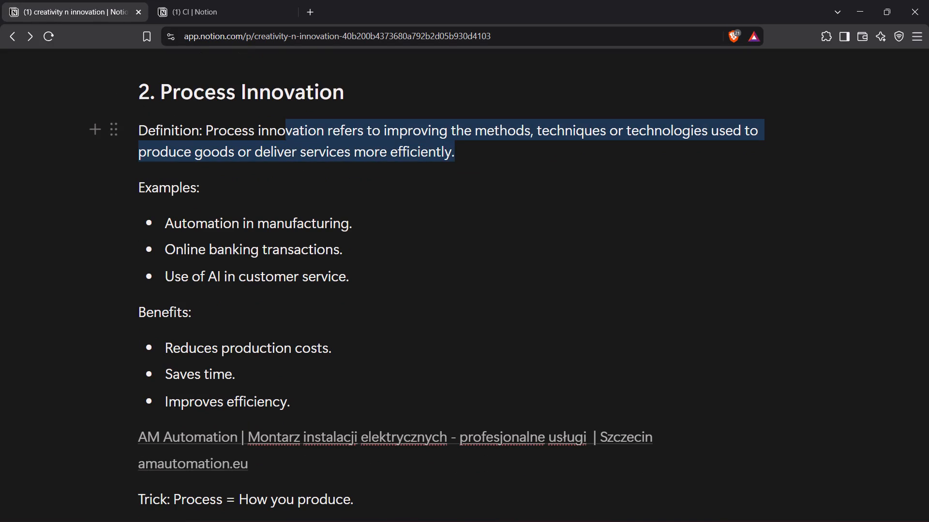
drag(283, 135, 206, 119)
key(ctrl+c)
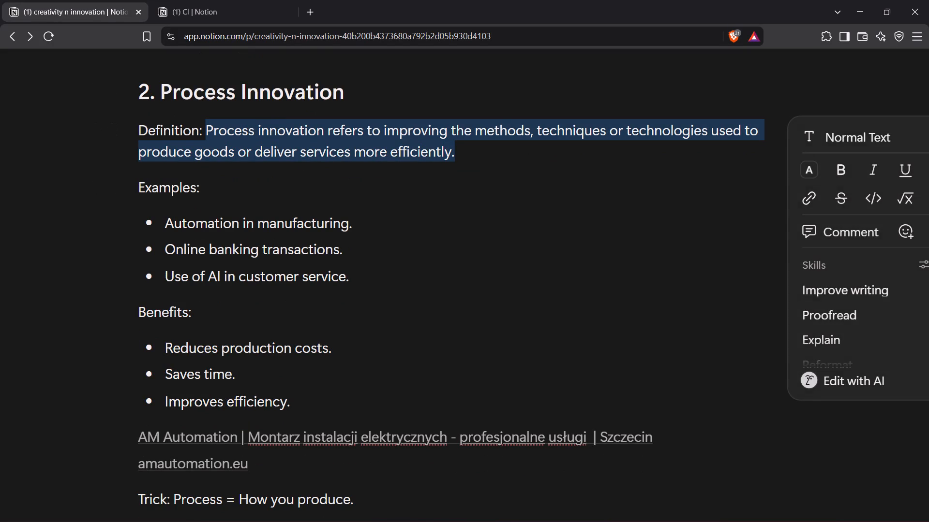
click(214, 0)
key(ctrl+v)
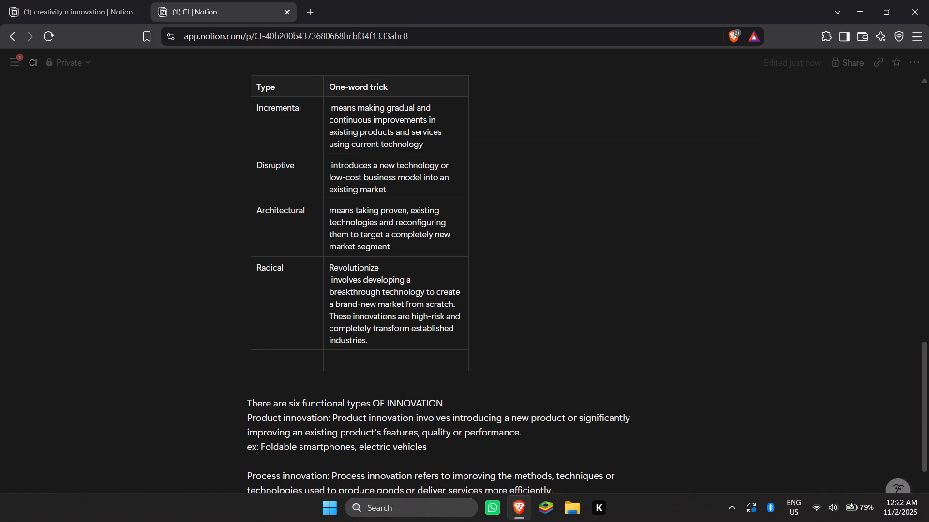
Below the process innovation definition, add the line "ex: use of ai in customer service" followed by two line breaks.
scroll(398, 521, down, 2)
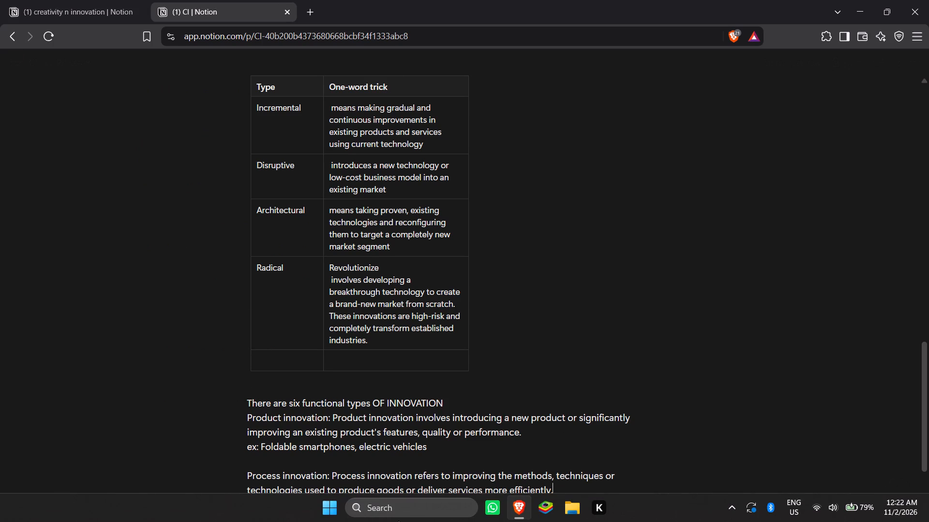
click(495, 446)
click(572, 488)
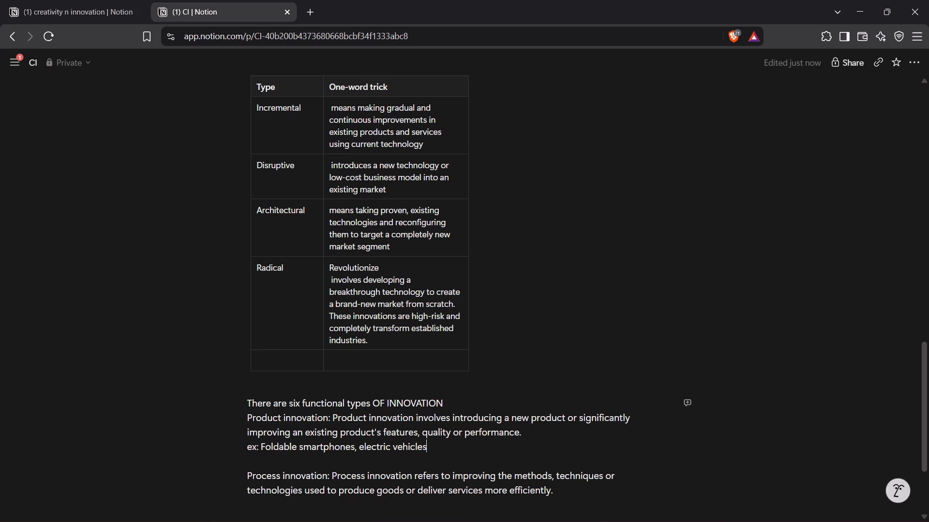
key(shift+Return)
text(ex)
key(shift+colon)
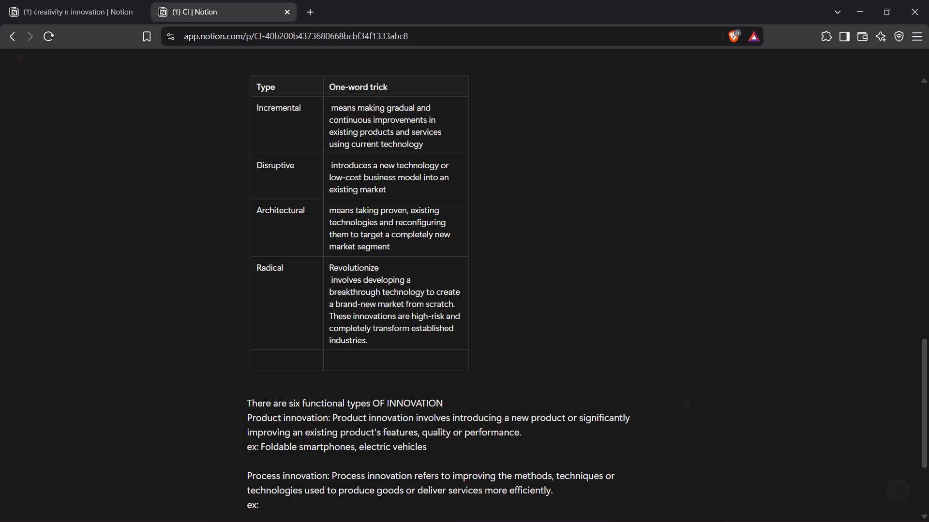
click(63, 0)
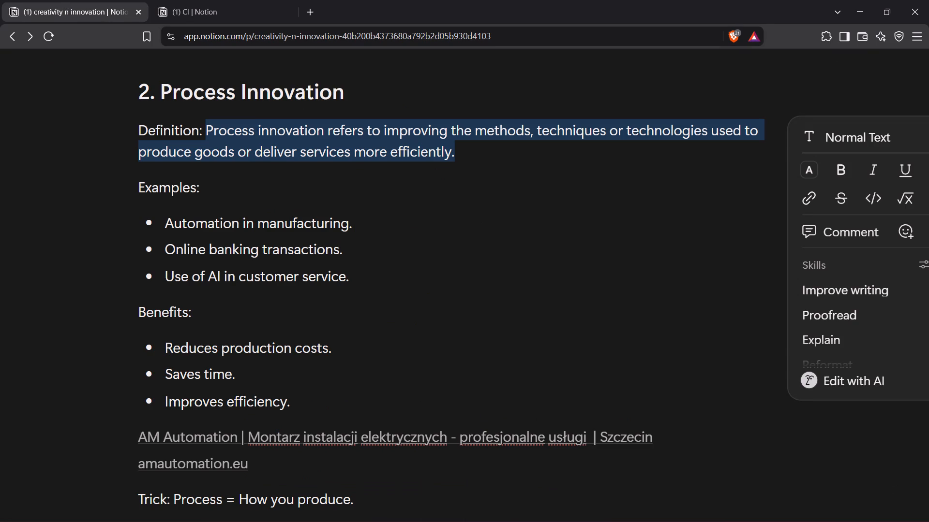
click(213, 0)
key(space)
text(use of ai in custome)
text(r service)
key(shift+Return)
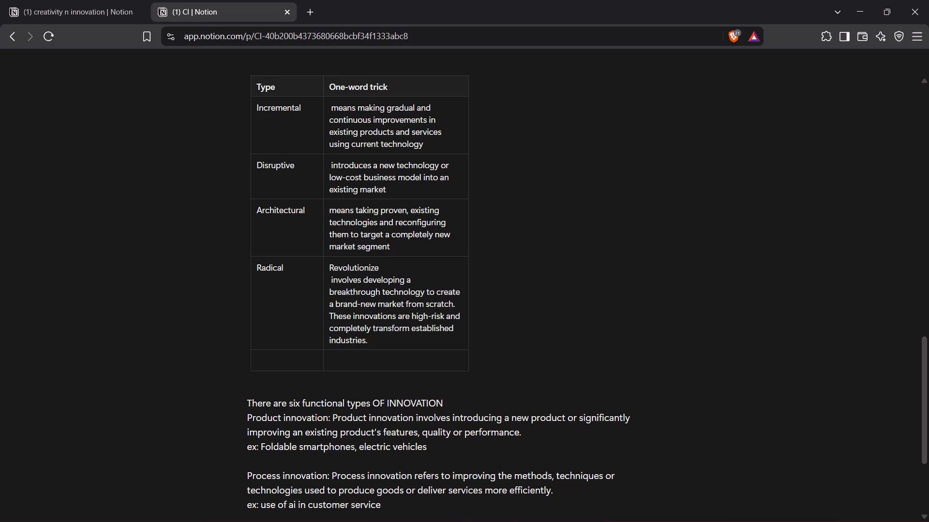
key(shift+Return)
Consult the Process Innovation benefits and insert "reduce production cost , save time and is more efficient" between its definition and example line in CI.
click(95, 0)
scroll(420, 466, down, 1)
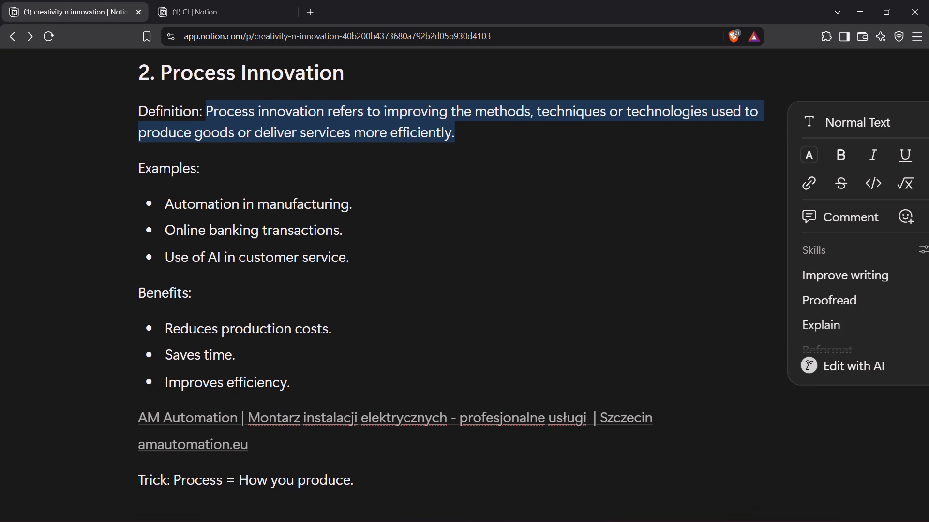
click(232, 0)
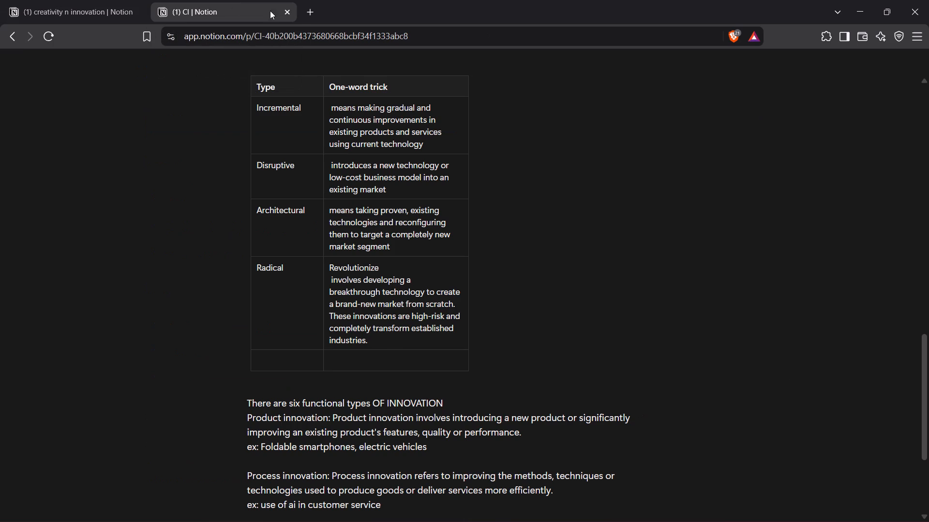
click(583, 490)
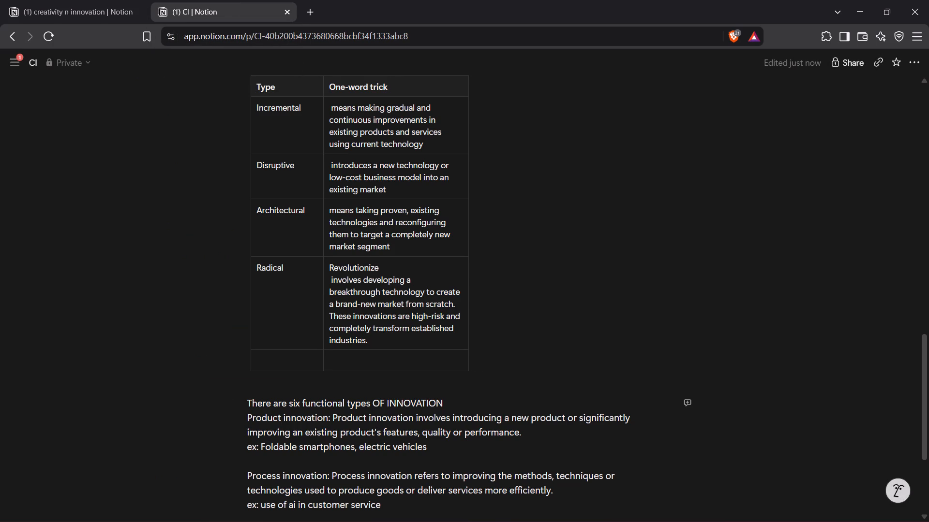
key(shift+Return)
text(reduce production cost)
key(space)
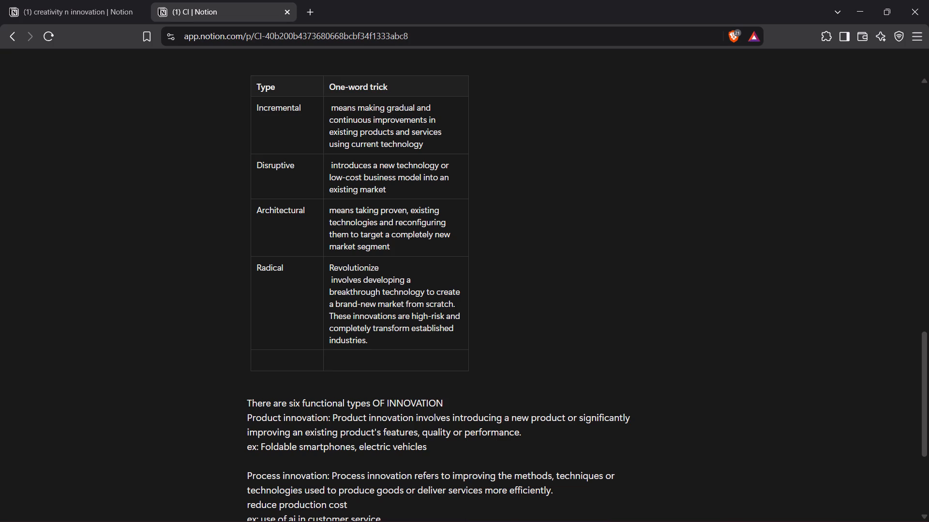
text(,)
key(space)
text(savr)
key(BackSpace)
text(e)
key(space)
text(time and is more)
key(space)
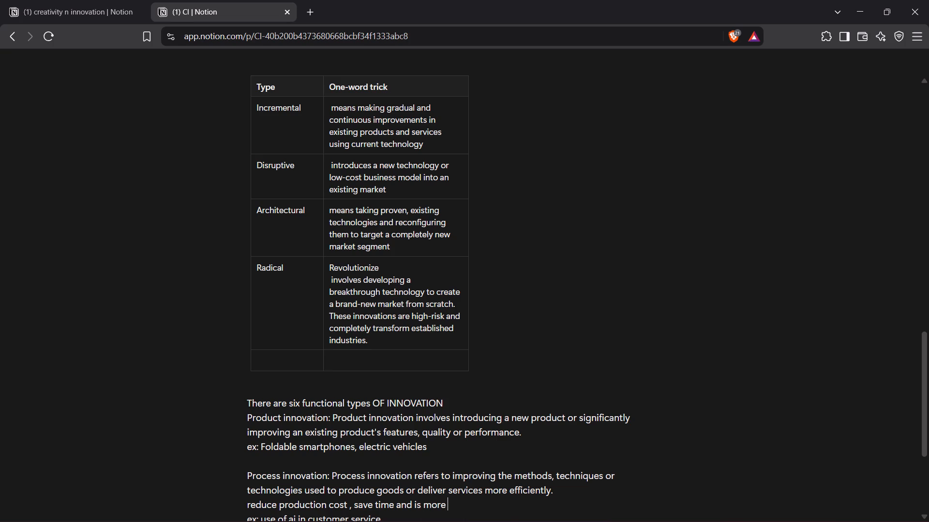
text(efficirent)
key(BackSpace)
key(BackSpace)
key(BackSpace)
key(BackSpace)
text(ent)
Add two more line breaks after the "use of ai in customer service" example line.
scroll(506, 350, down, 3)
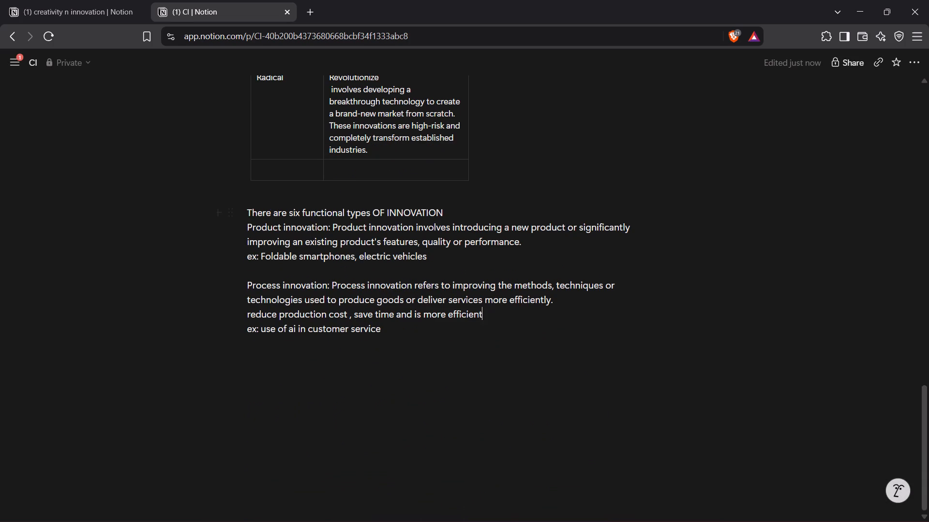
click(405, 335)
key(shift+Return)
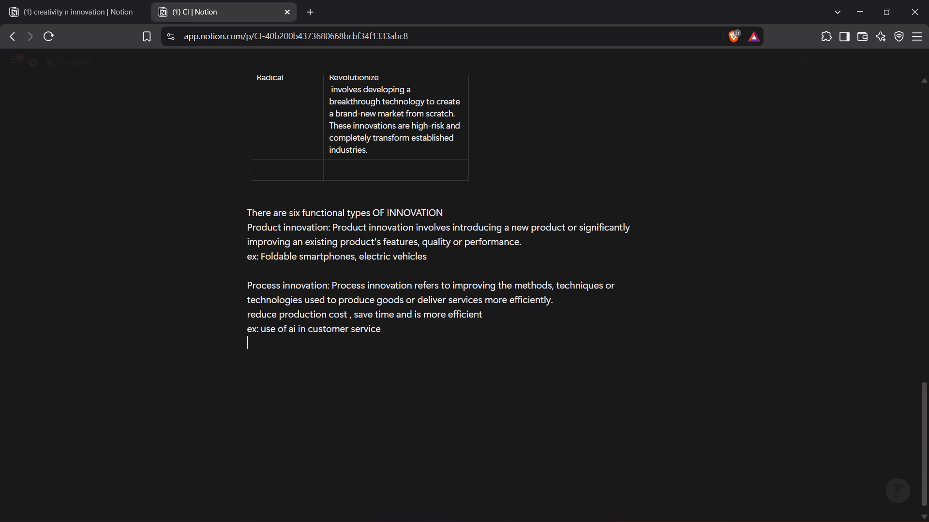
key(shift+Return)
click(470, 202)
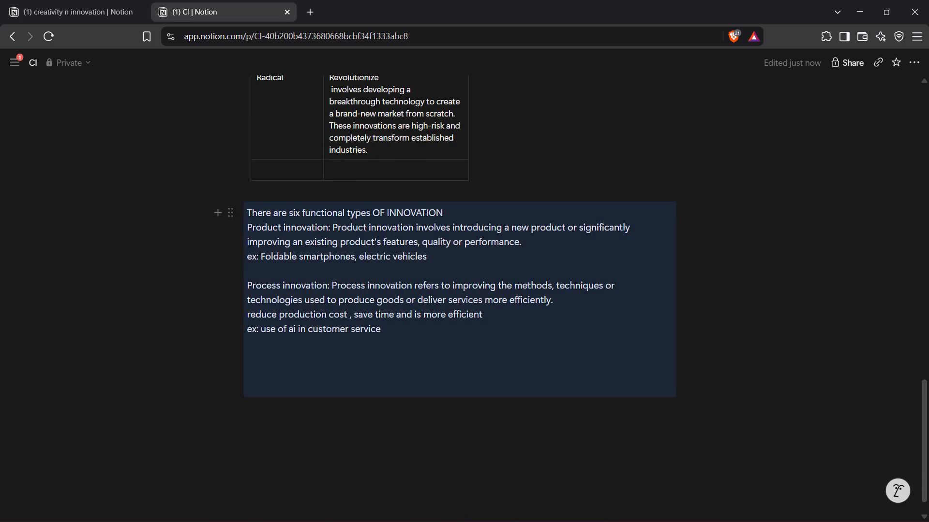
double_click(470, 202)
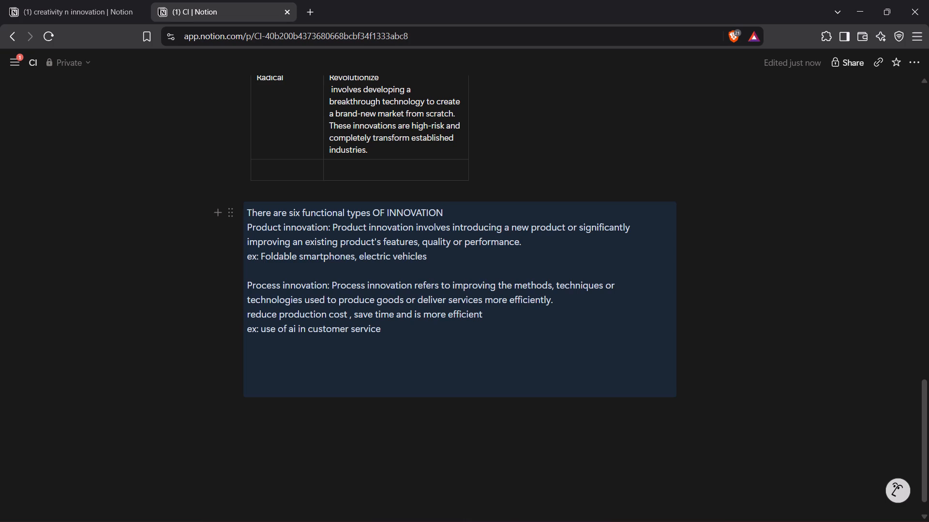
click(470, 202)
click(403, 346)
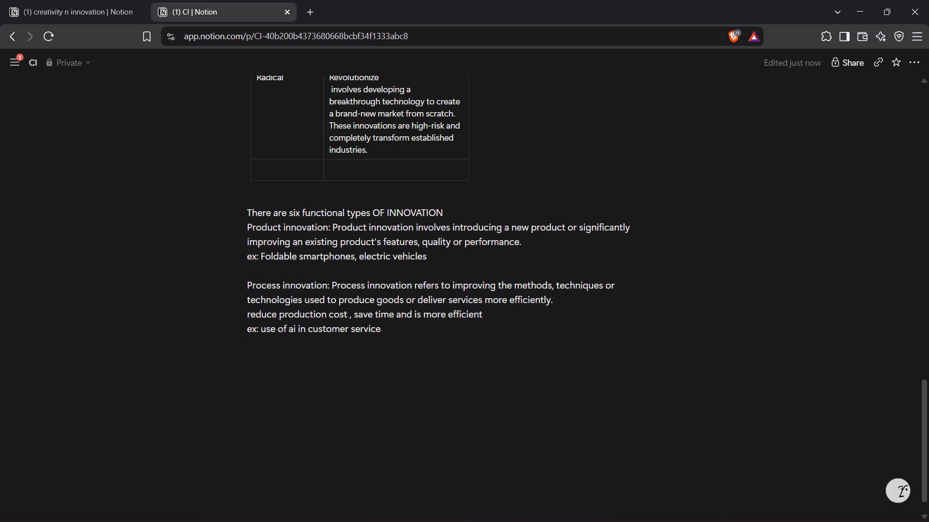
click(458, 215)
Insert a blank line between the "There are six functional types OF INNOVATION" heading and the product innovation entry in CI.
key(shift+Return)
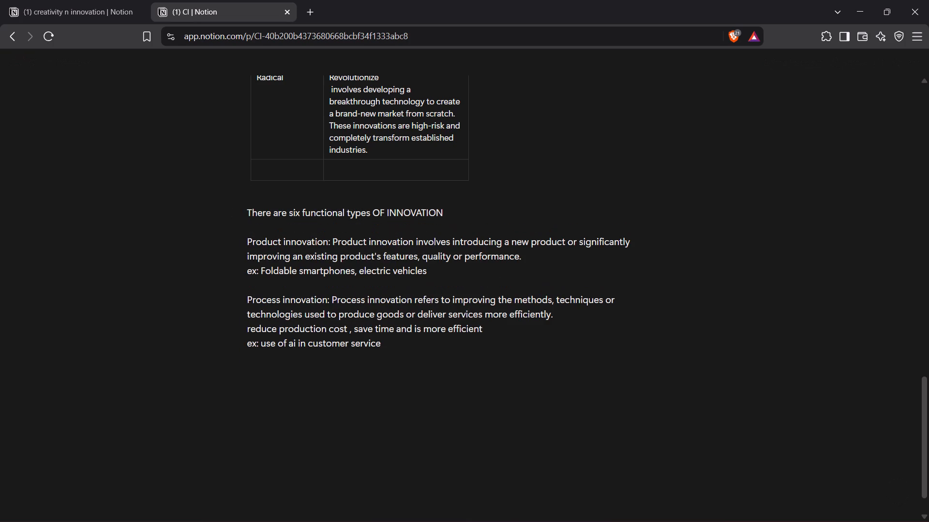
Consult section 3 of the creativity n innovation notes and add the label "Marketing innovation: " below the process innovation entry in CI, separated by a blank line.
click(394, 357)
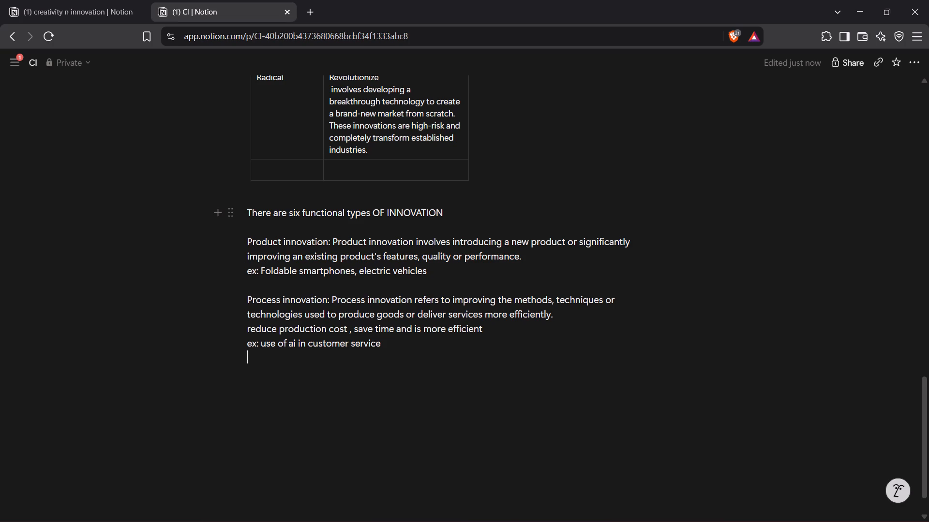
key(shift+Return)
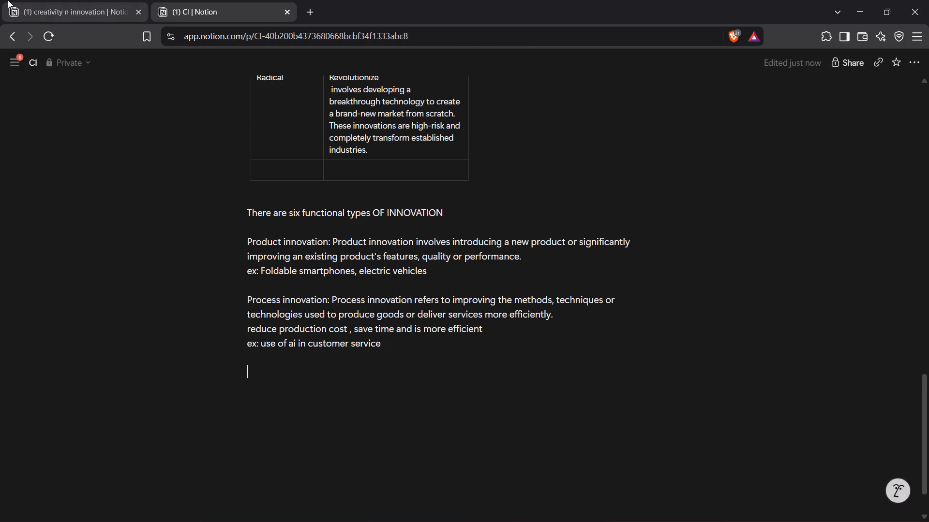
click(8, 0)
scroll(352, 364, down, 4)
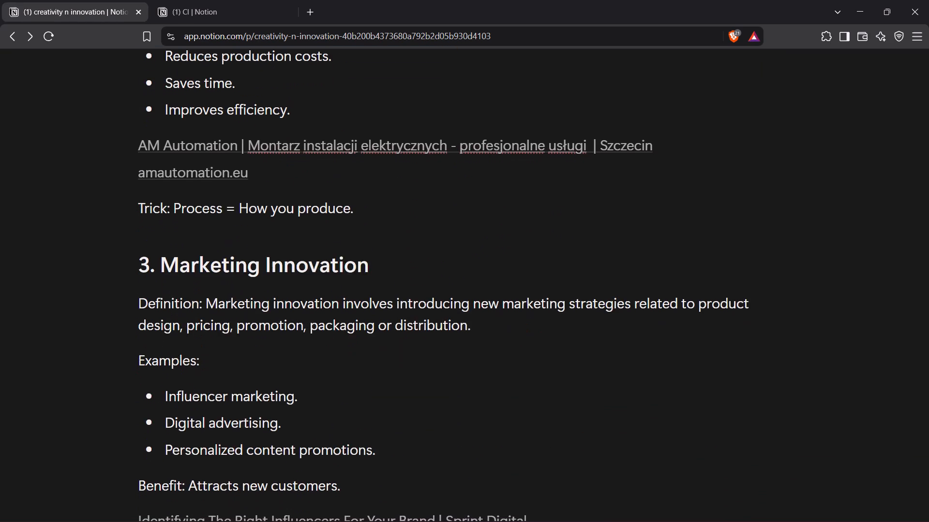
scroll(352, 364, down, 1)
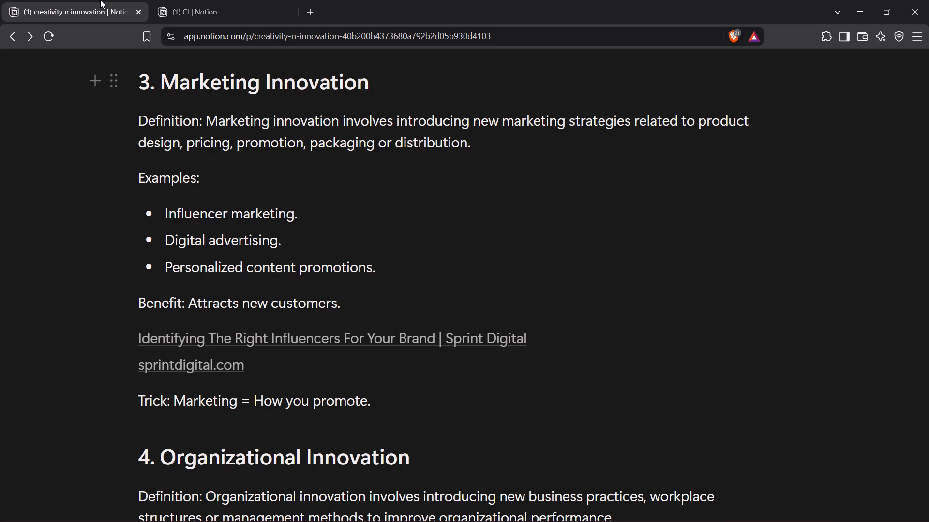
click(214, 0)
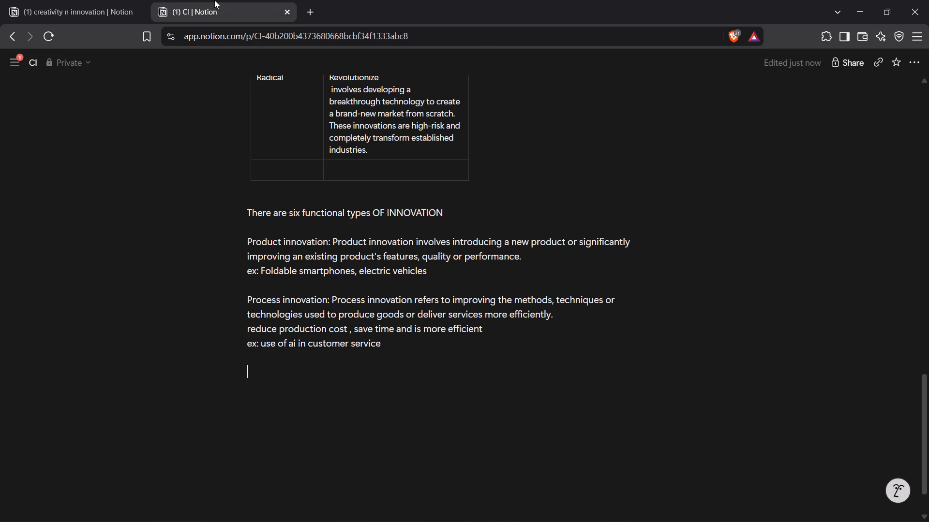
key(m)
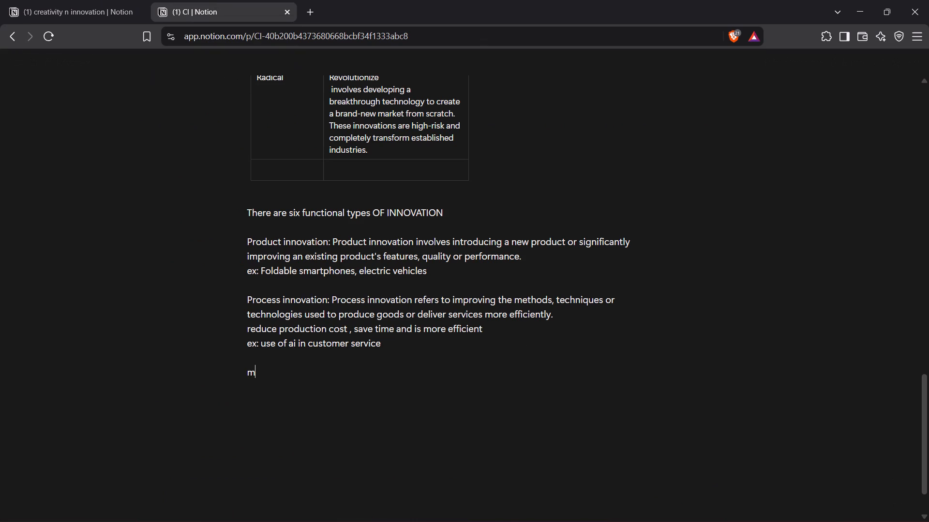
text(aeketing innovation)
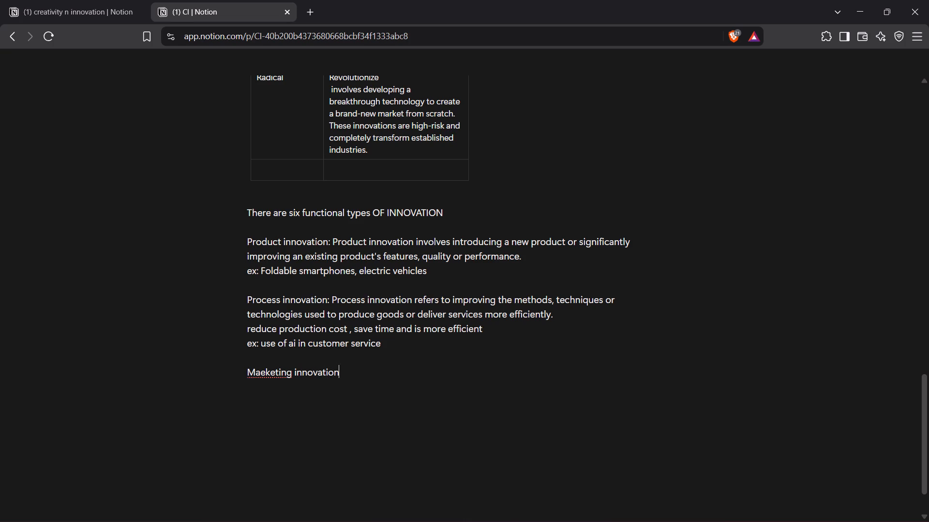
key(shift+colon)
key(space)
click(264, 371)
key(BackSpace)
key(r)
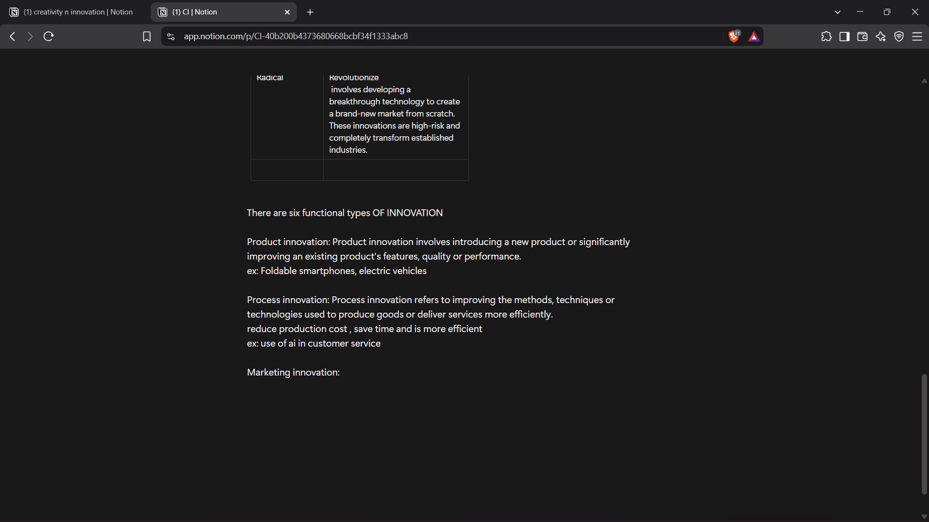
click(391, 365)
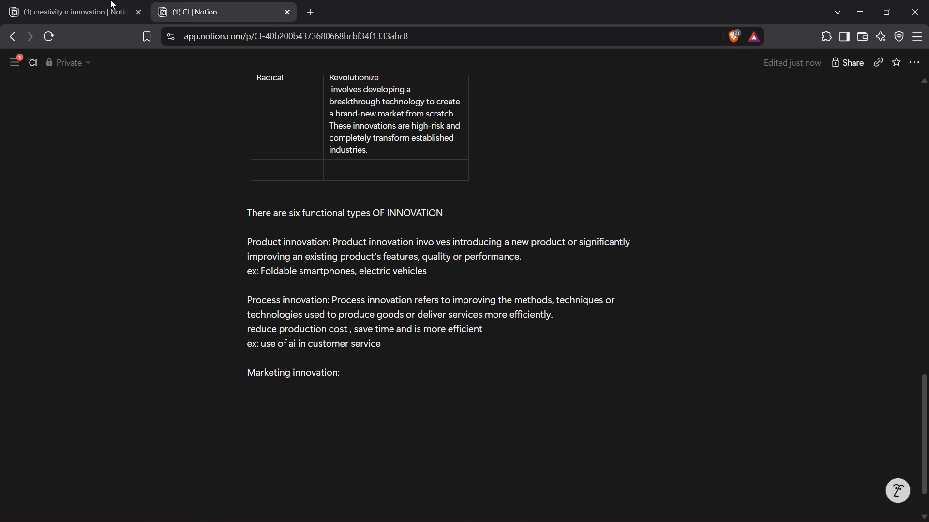
Copy the definition text from the Marketing Innovation section of the creativity n innovation notes and paste it after "Marketing innovation:" in CI.
click(79, 0)
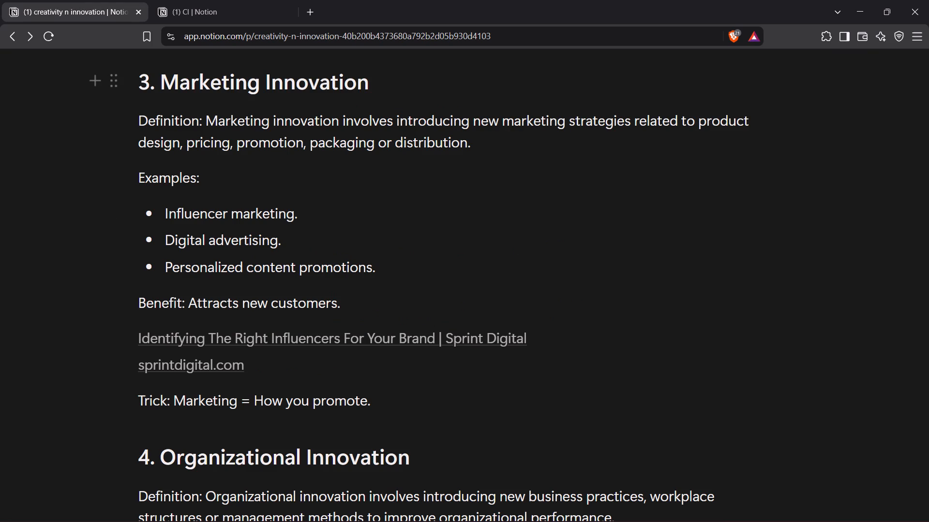
click(213, 122)
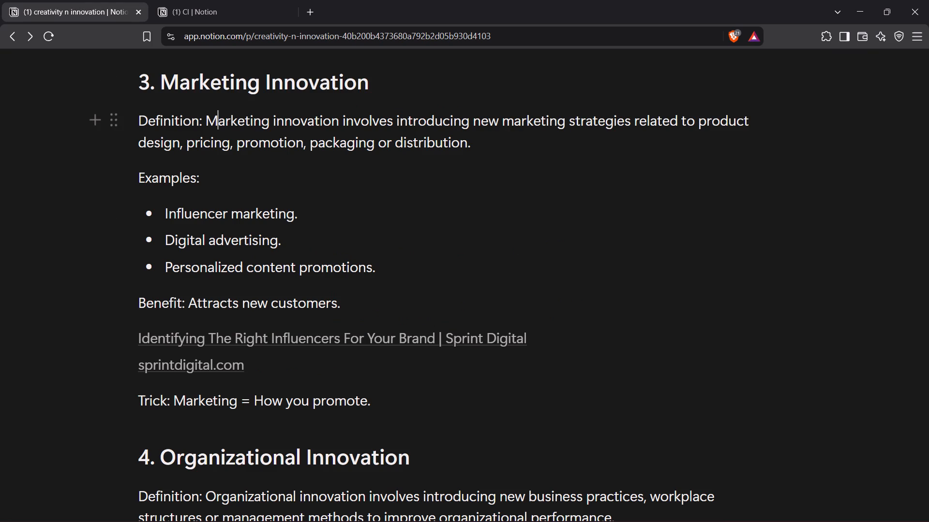
click(199, 116)
click(205, 116)
drag(205, 116, 470, 137)
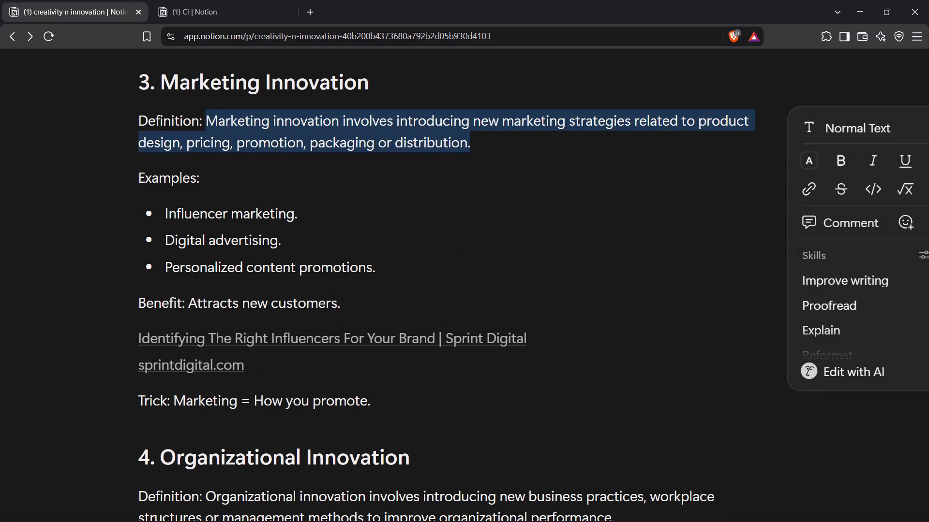
key(ctrl+c)
click(242, 4)
key(ctrl+v)
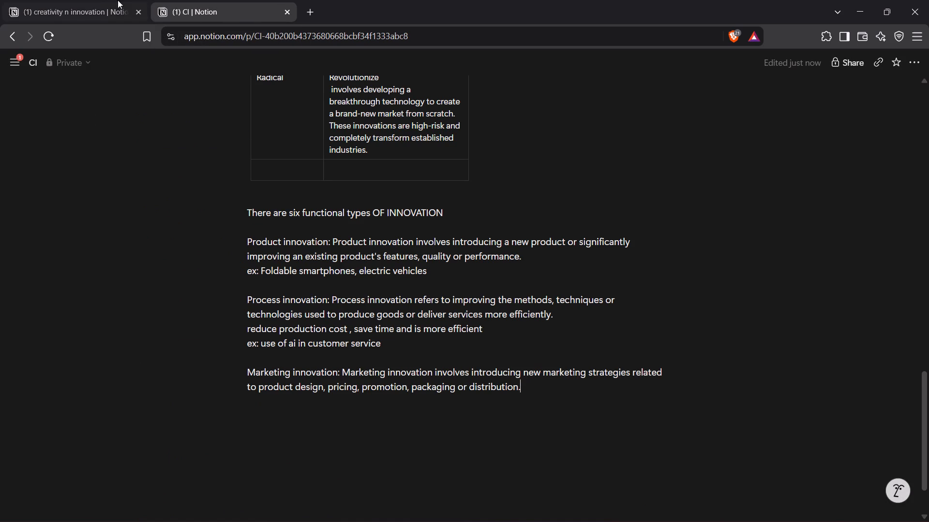
Consult the Marketing Innovation examples and add "ex: influencer marketing, digital advertising" below its definition in CI, followed by two line breaks.
click(103, 0)
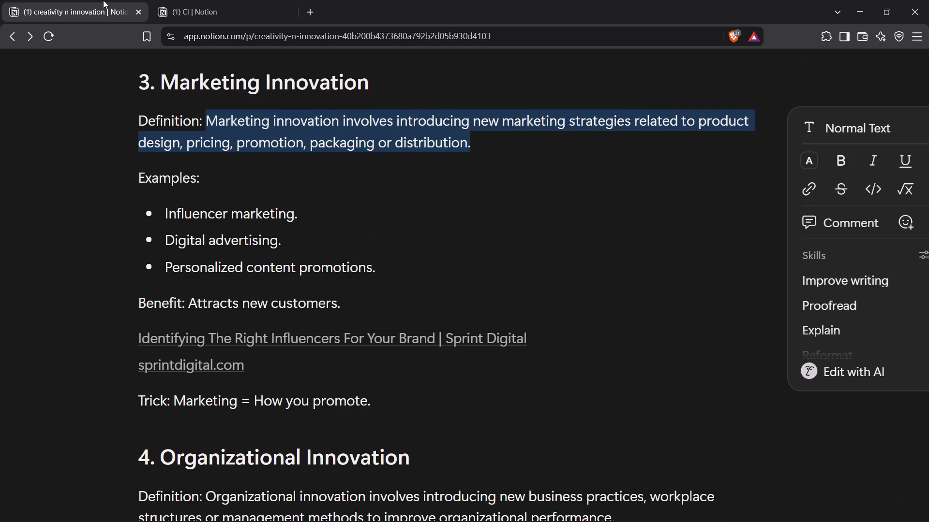
click(204, 0)
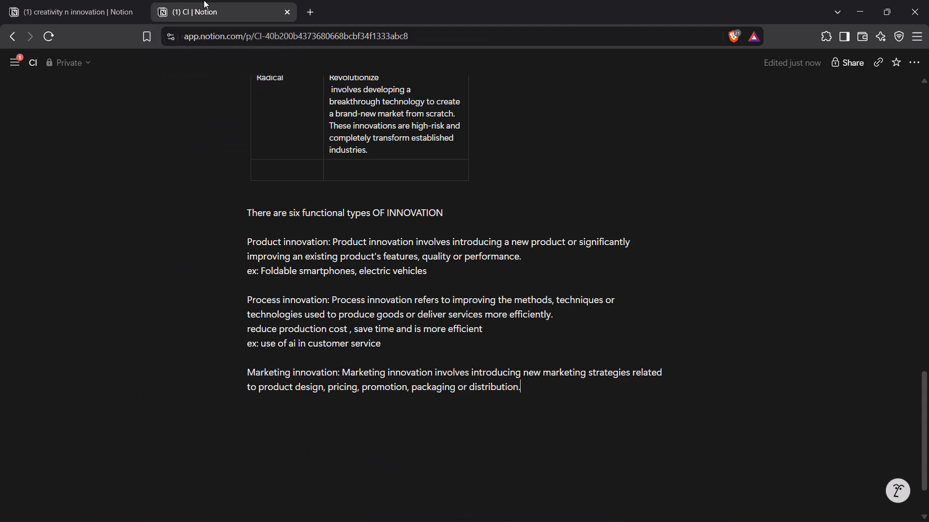
key(shift+Return)
text(ex)
text(: influencer marketing)
text(, digital advertising)
key(shift+Return)
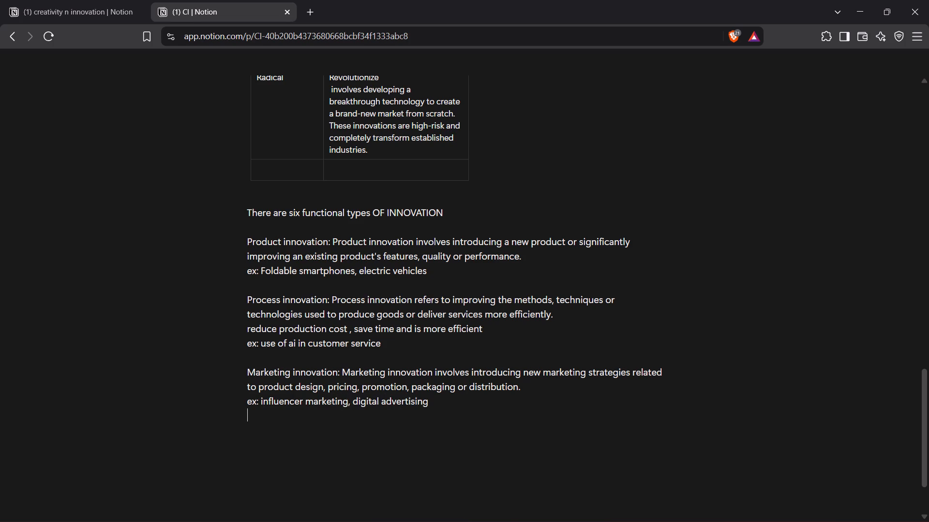
key(shift+Return)
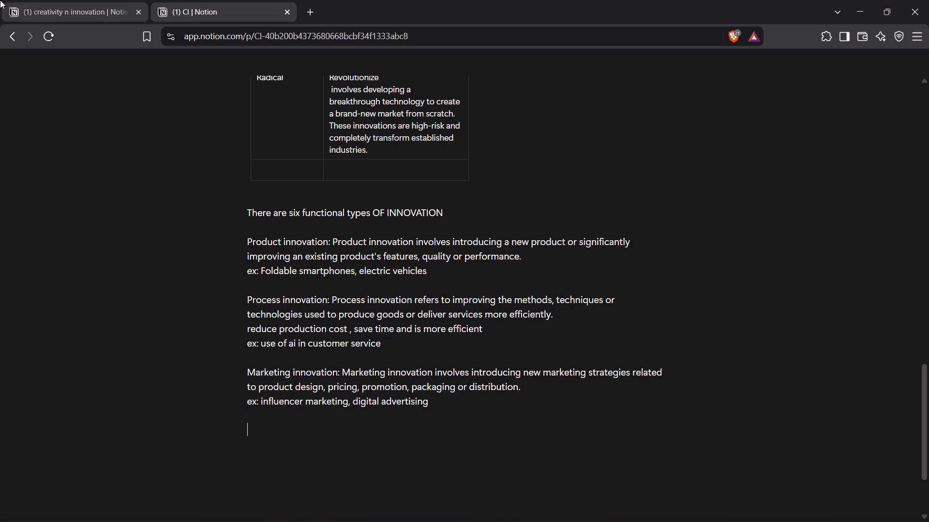
View the Organizational Innovation section in the creativity n innovation notes.
click(0, 0)
scroll(308, 275, down, 1)
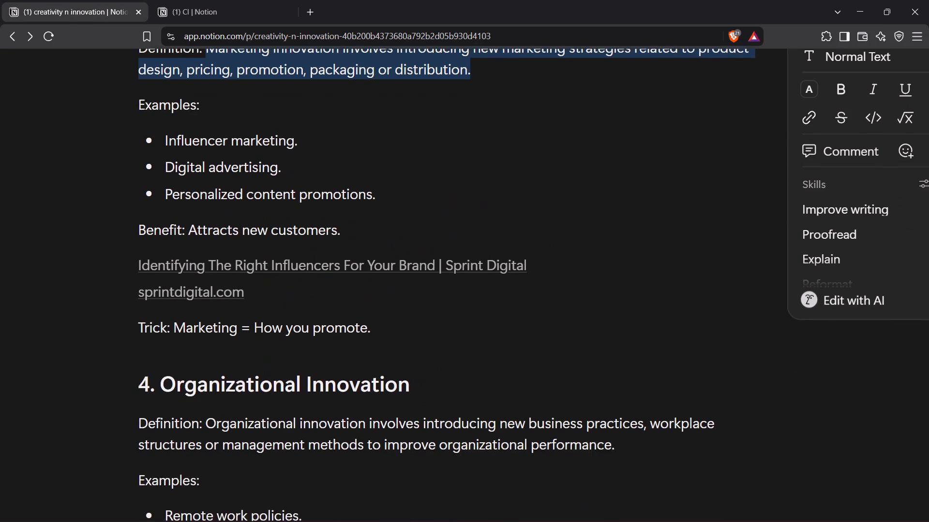
scroll(308, 275, down, 2)
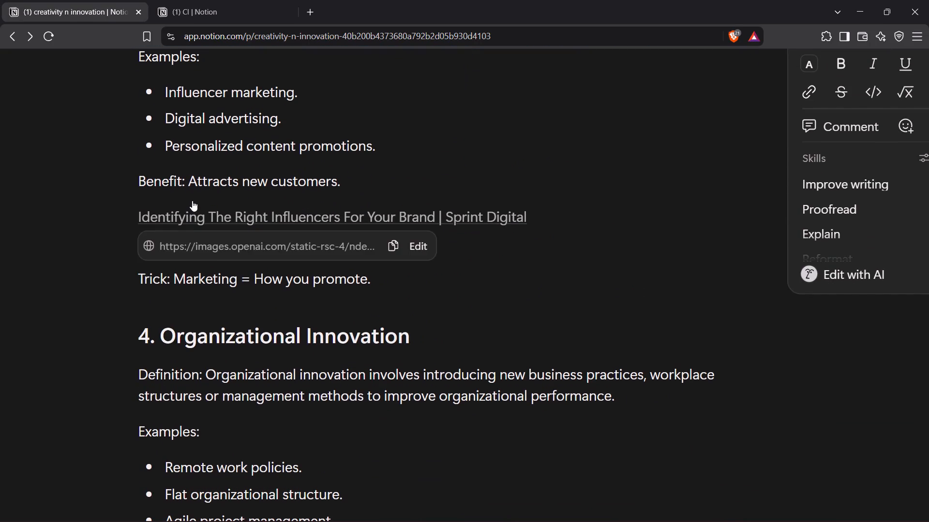
Work out 100*4 and 100*10 in a new browser tab.
click(305, 7)
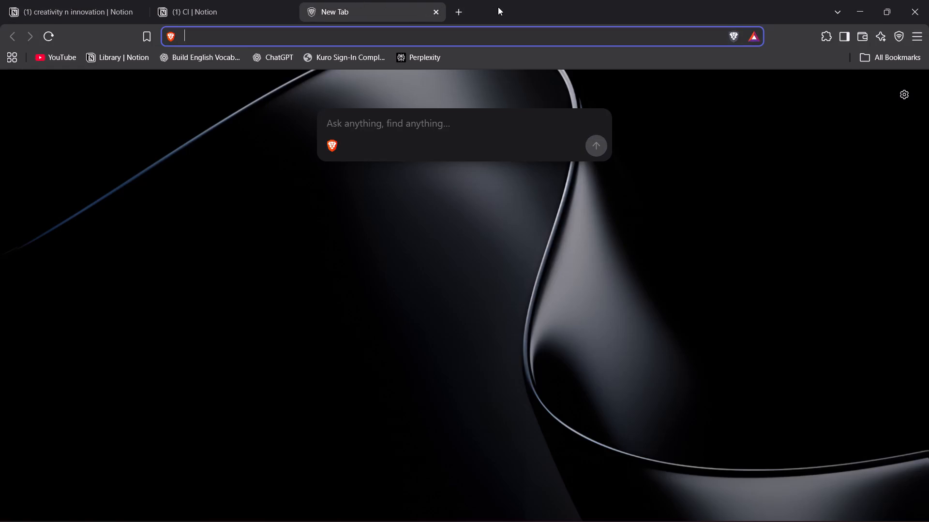
text(100)
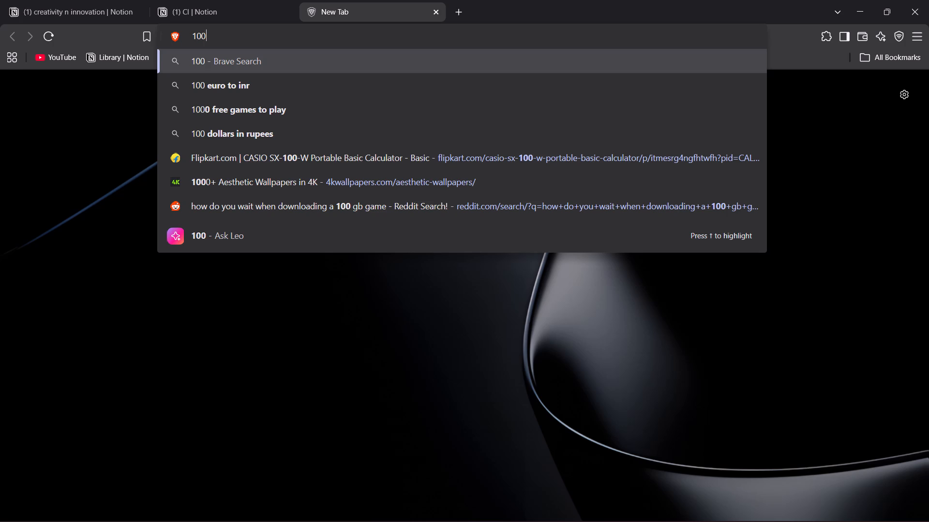
key(shift+asterisk)
key(shift+dollar)
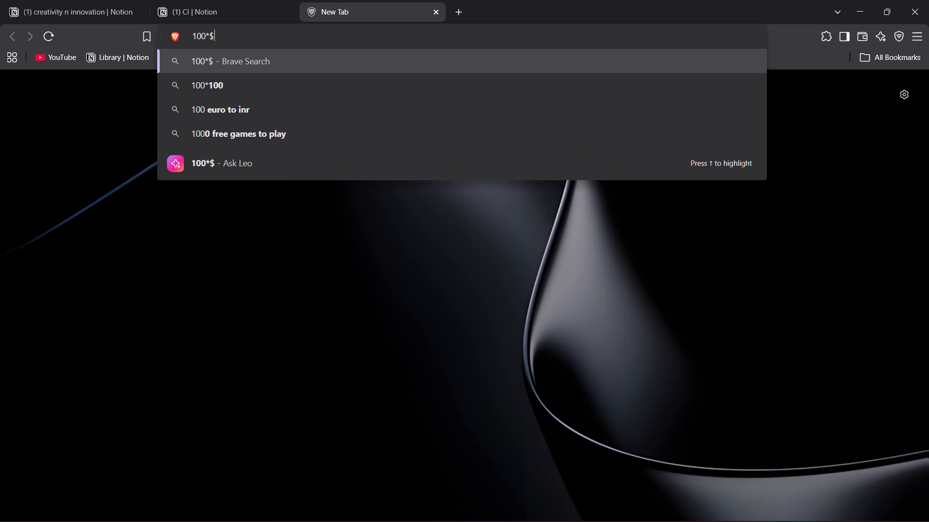
key(BackSpace)
key(4)
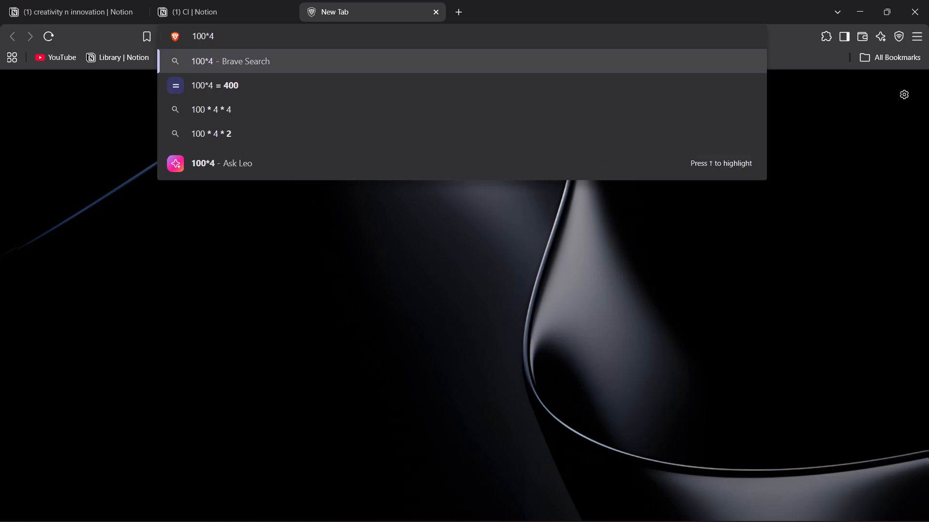
key(BackSpace)
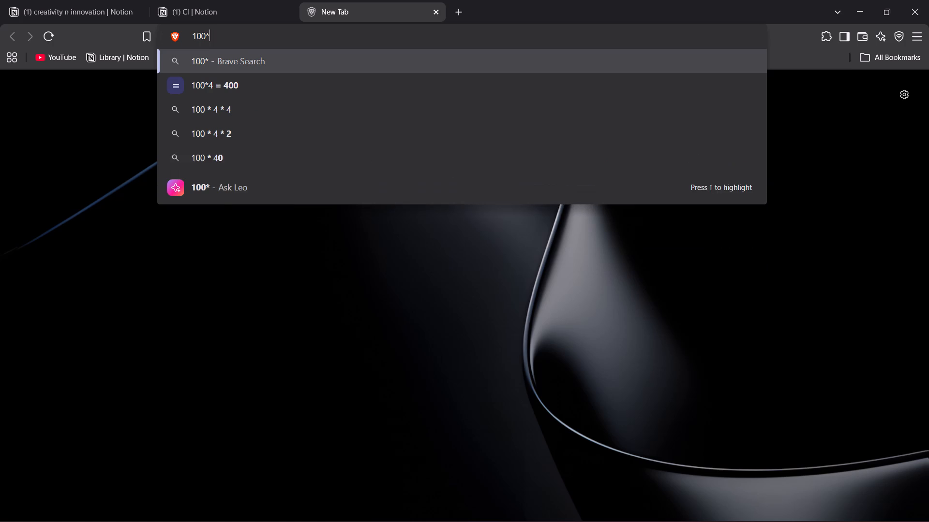
key(BackSpace)
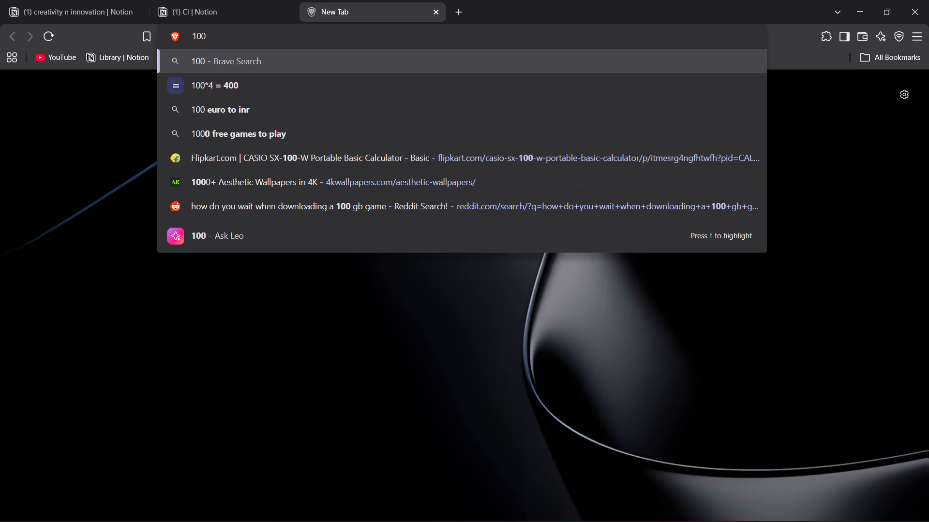
key(shift+asterisk)
key(1)
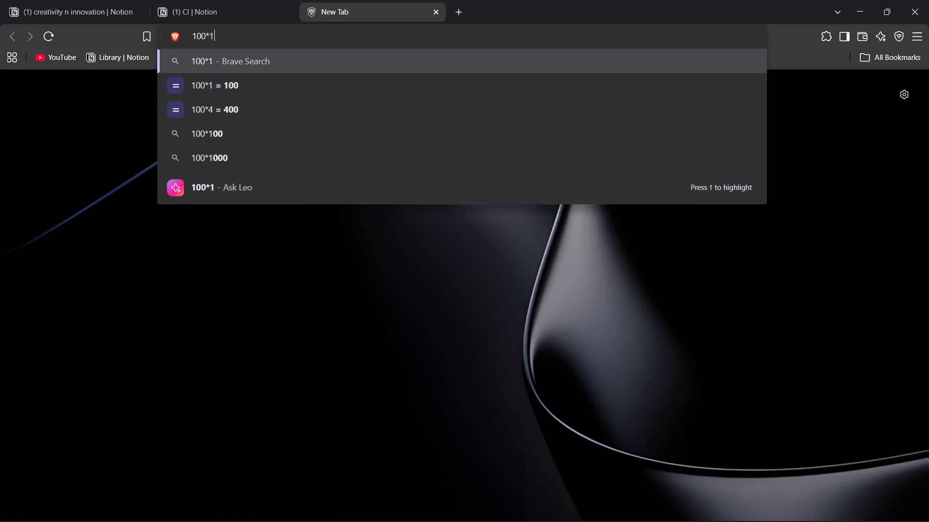
key(0)
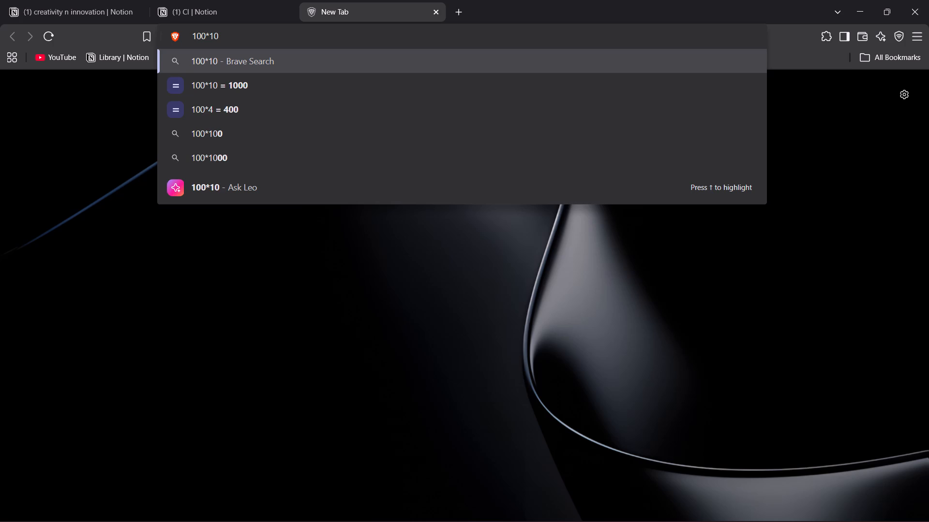
Review the Process, Marketing and Organizational Innovation sections in the creativity n innovation notes.
click(239, 0)
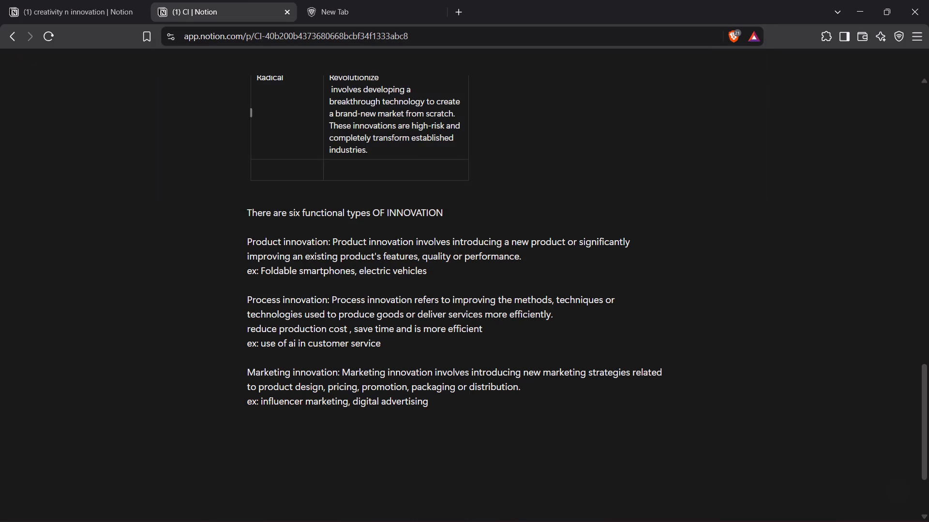
click(109, 0)
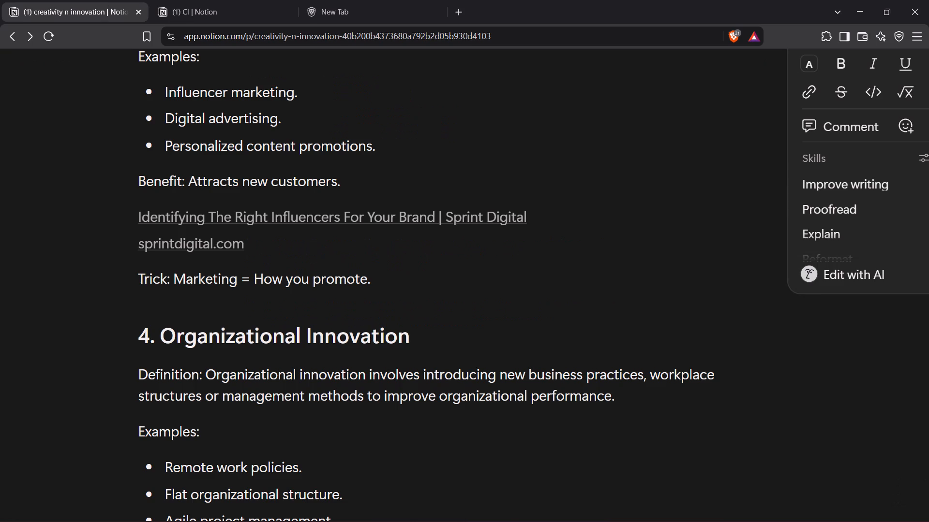
click(242, 303)
scroll(242, 303, down, 2)
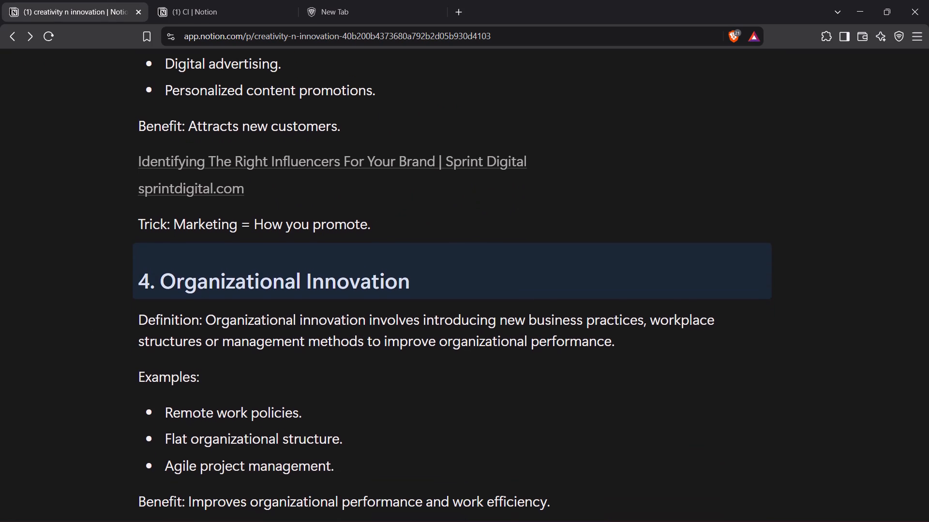
click(341, 371)
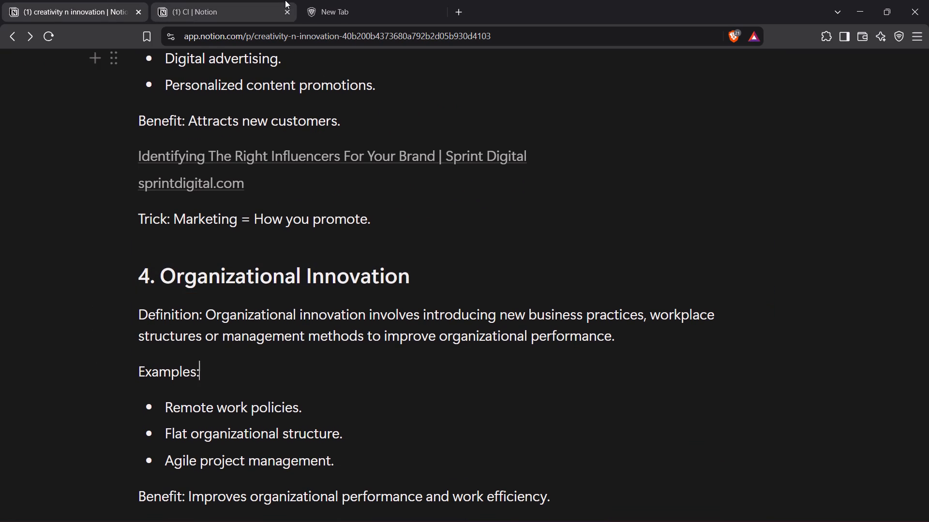
scroll(341, 182, up, 6)
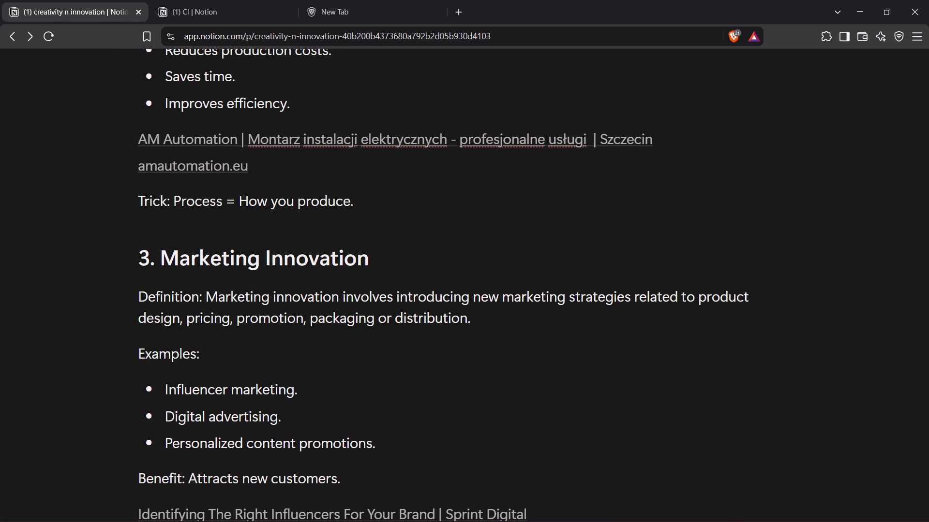
scroll(341, 182, up, 2)
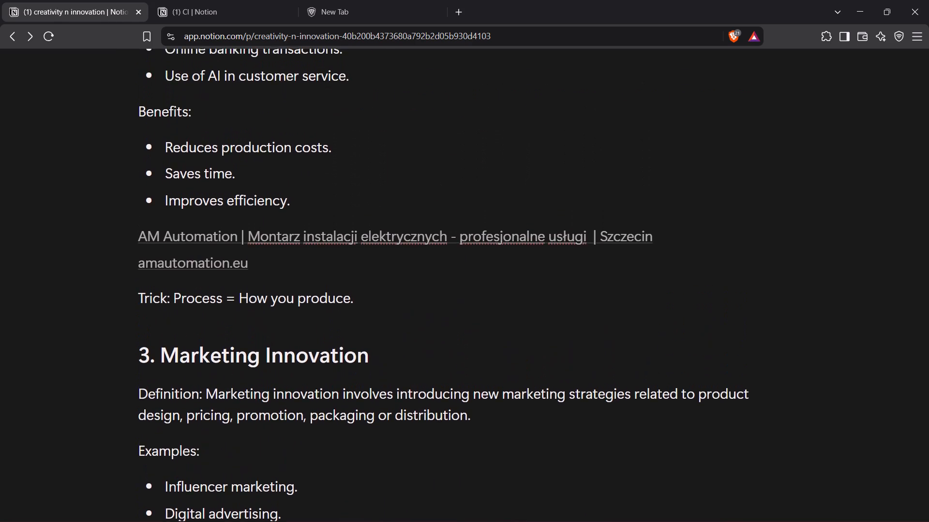
scroll(341, 182, up, 3)
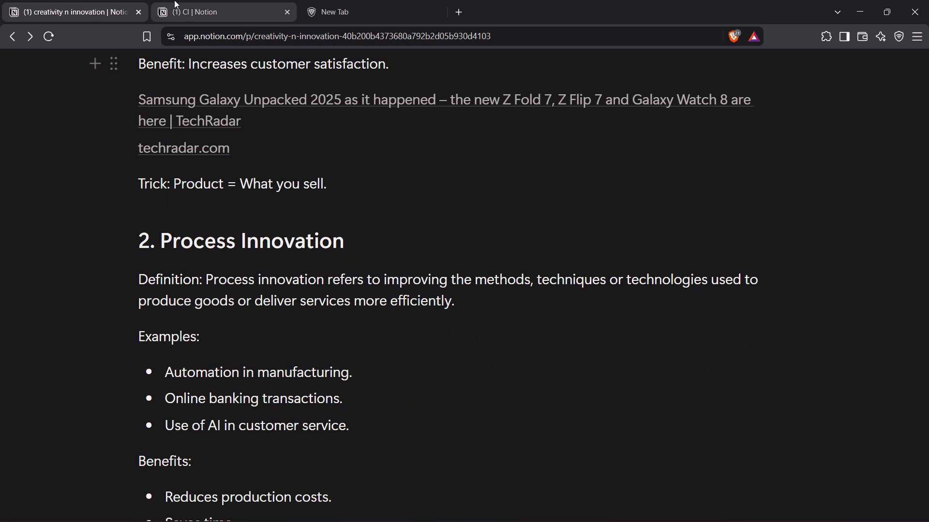
scroll(354, 187, right, 1)
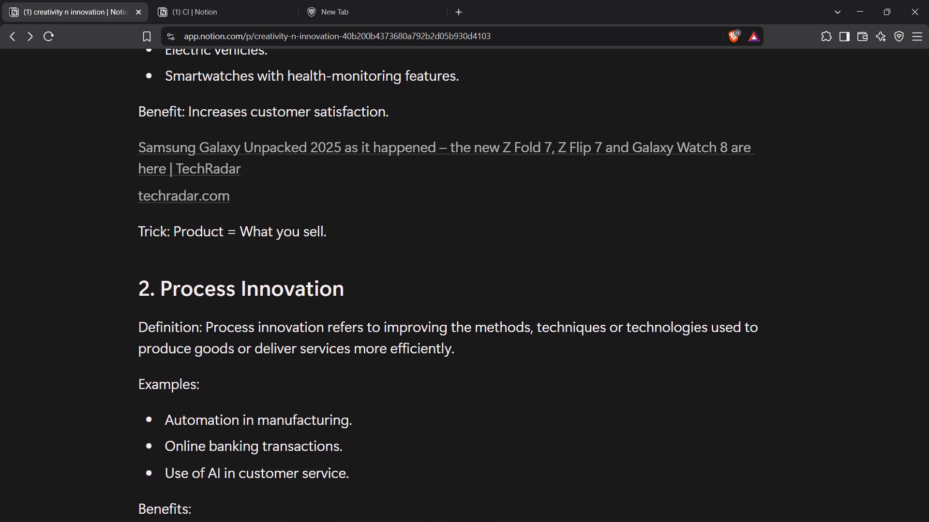
scroll(354, 187, down, 7)
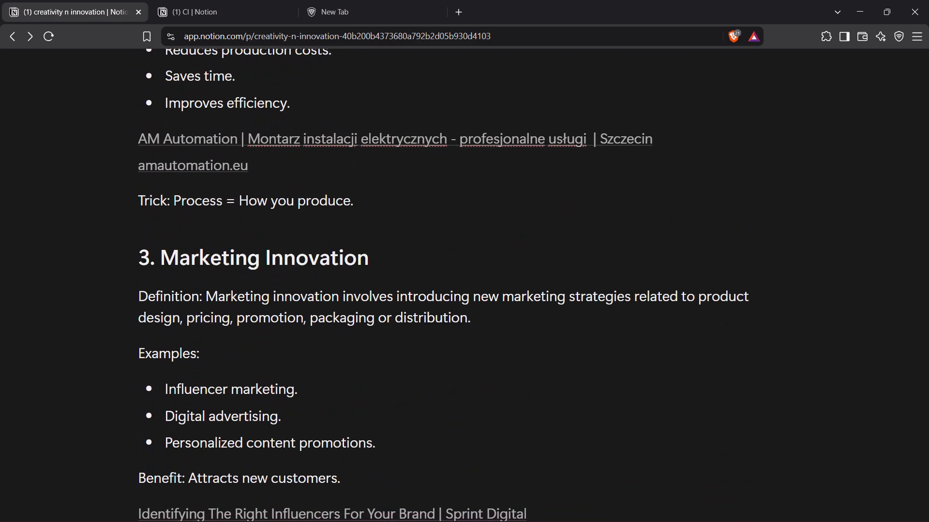
scroll(354, 187, down, 2)
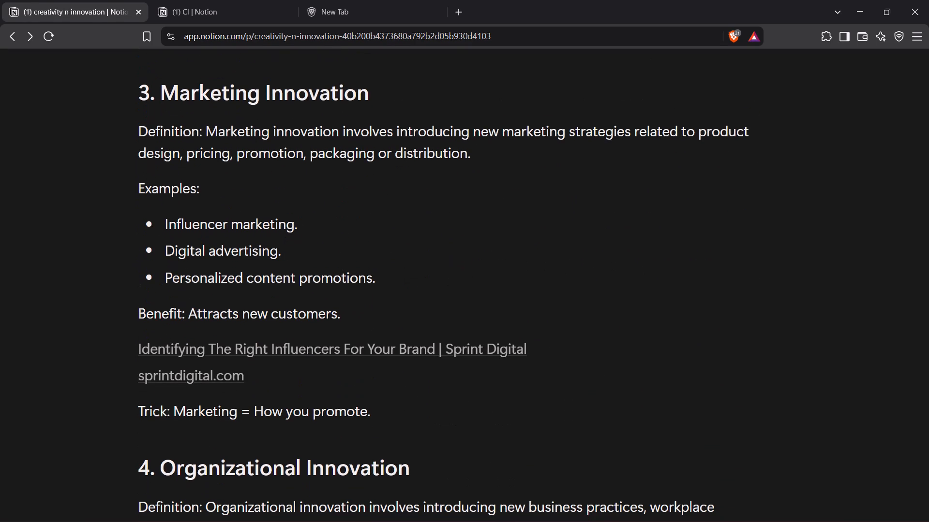
scroll(354, 187, down, 2)
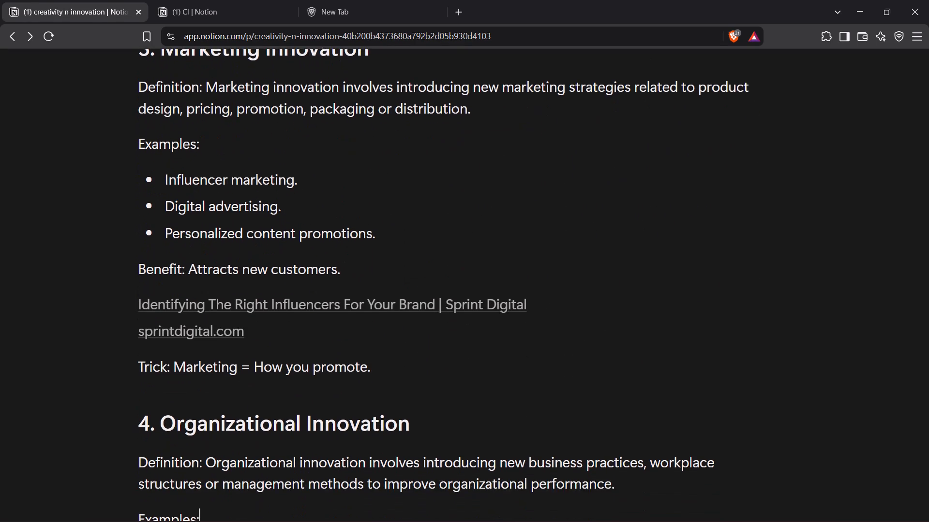
scroll(354, 187, down, 4)
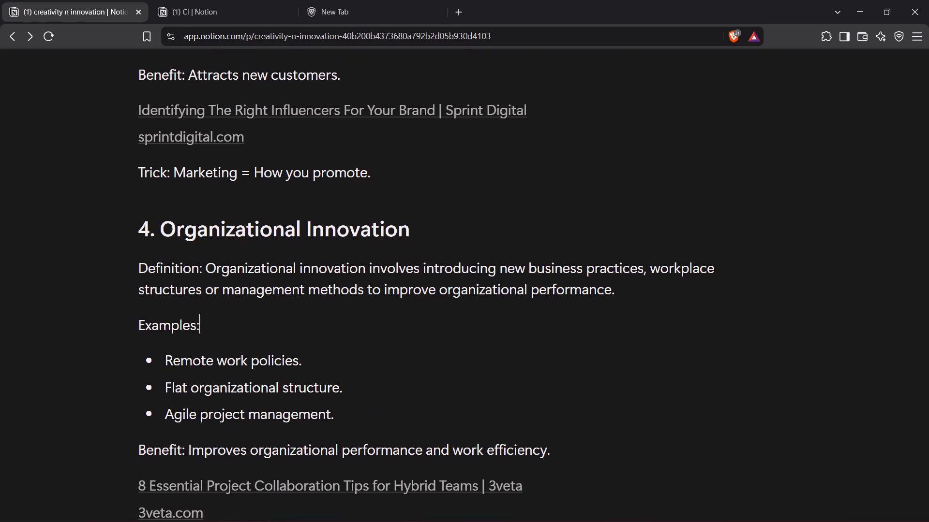
scroll(354, 187, down, 1)
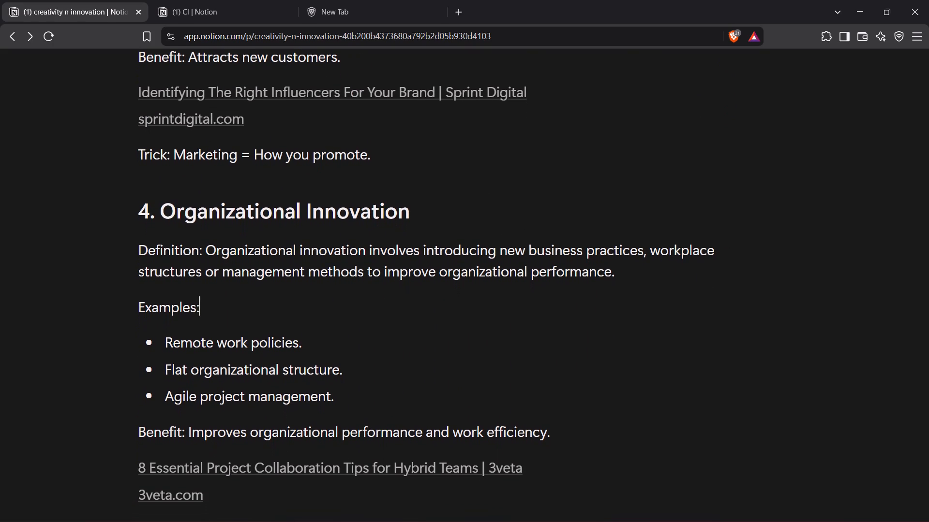
Add the label "Organisational innovation :" below the Marketing innovation entry in CI.
click(216, 0)
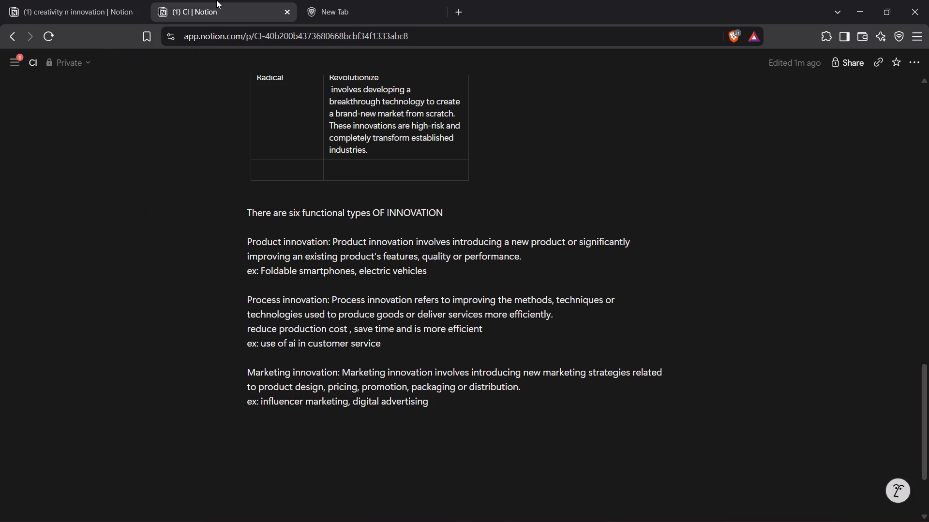
text(rganisation)
text(al innoc)
key(BackSpace)
text(vation)
key(space)
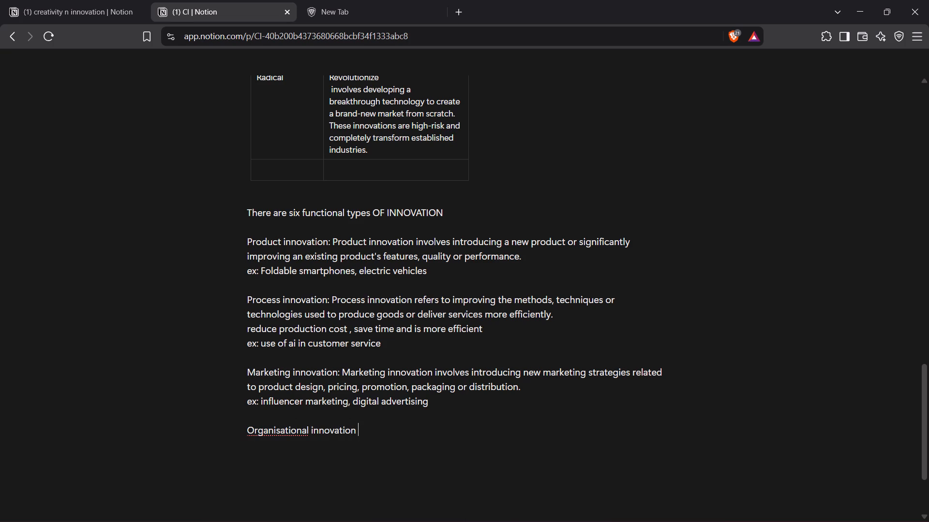
key(shift+colon)
key(space)
Copy the definition text from the Organizational Innovation section of the creativity n innovation notes and paste it after "Organisational innovation :" in CI.
click(0, 0)
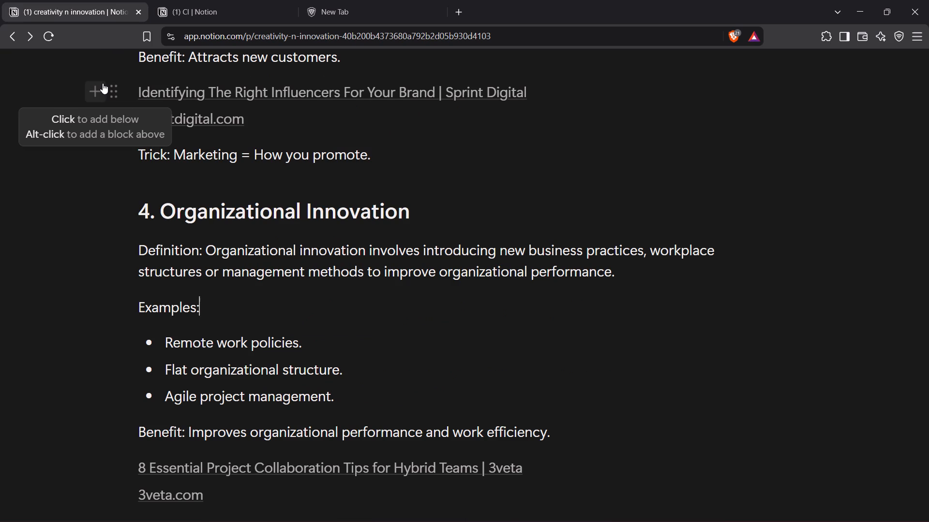
key(ctrl+2)
key(ctrl+3)
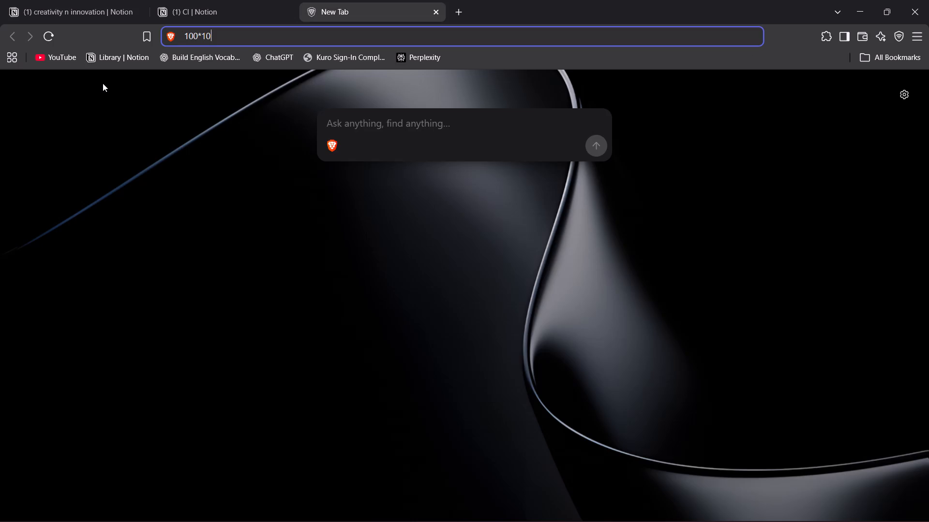
key(ctrl+1)
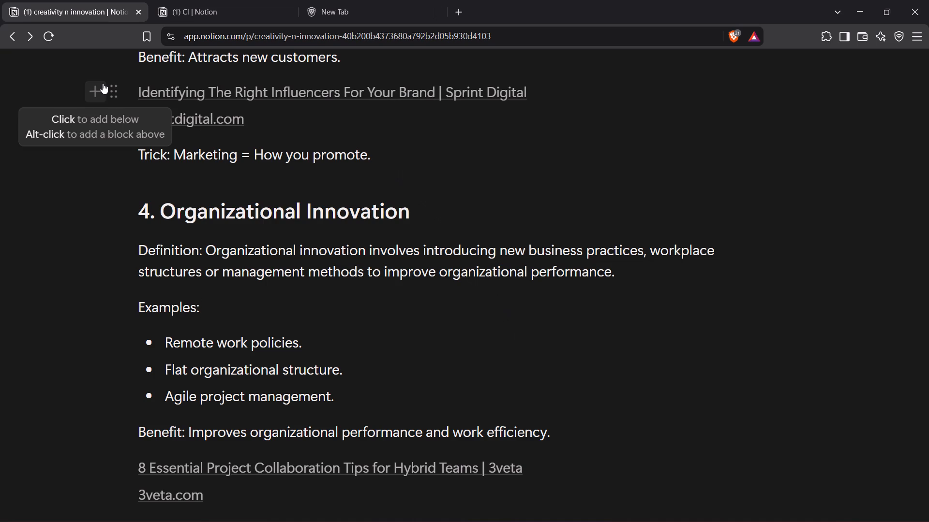
scroll(141, 257, down, 1)
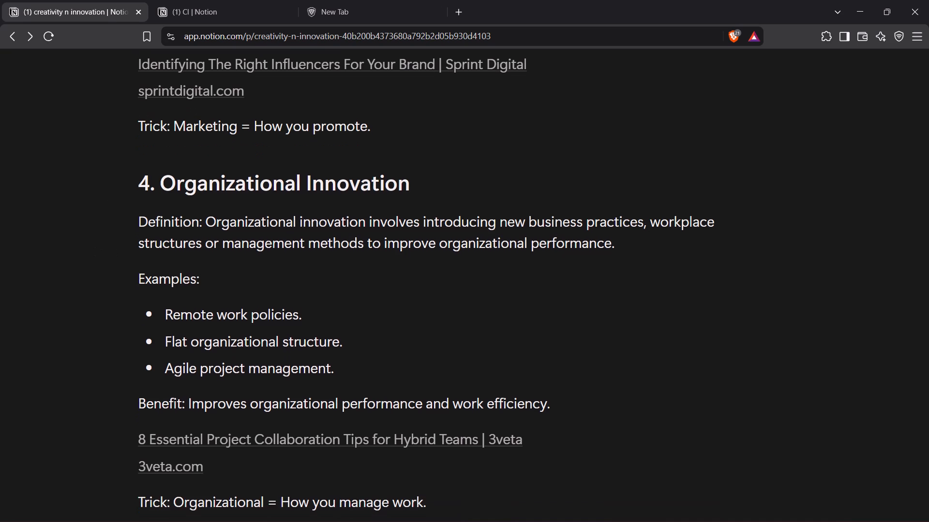
scroll(141, 257, down, 1)
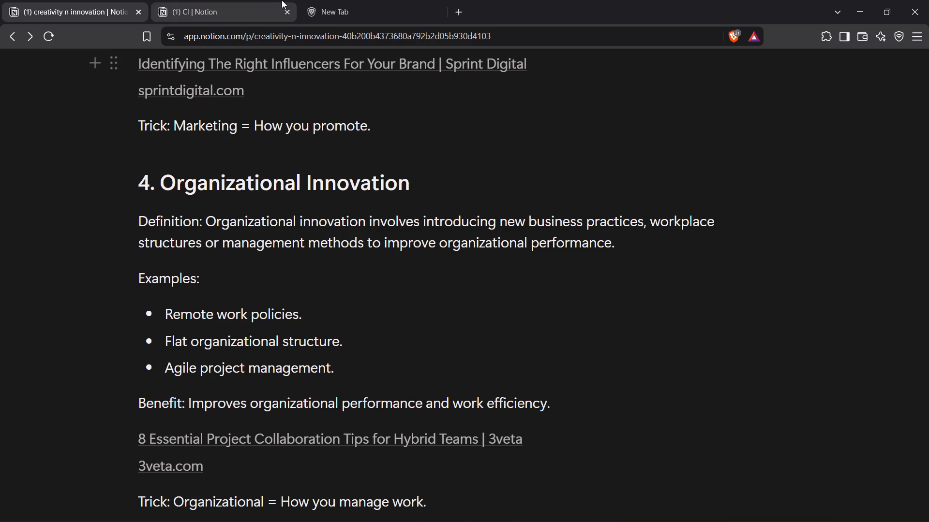
click(247, 0)
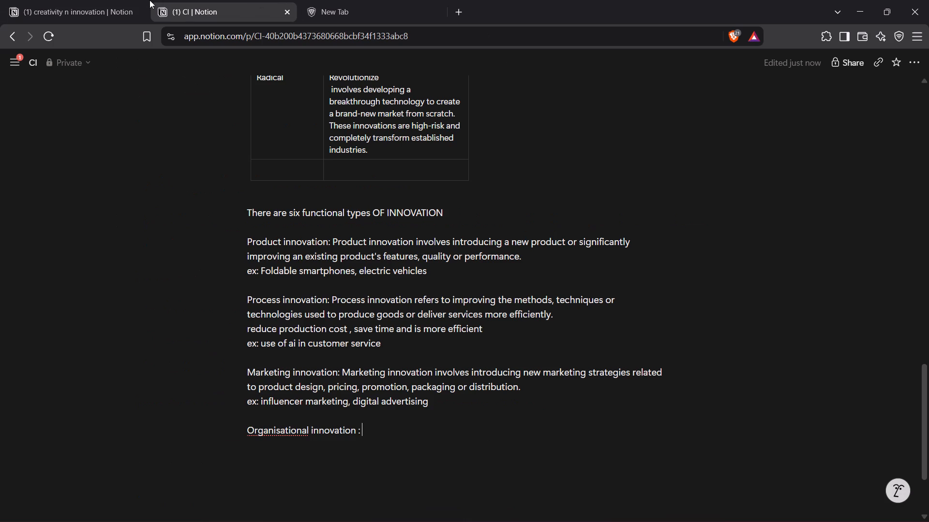
click(51, 0)
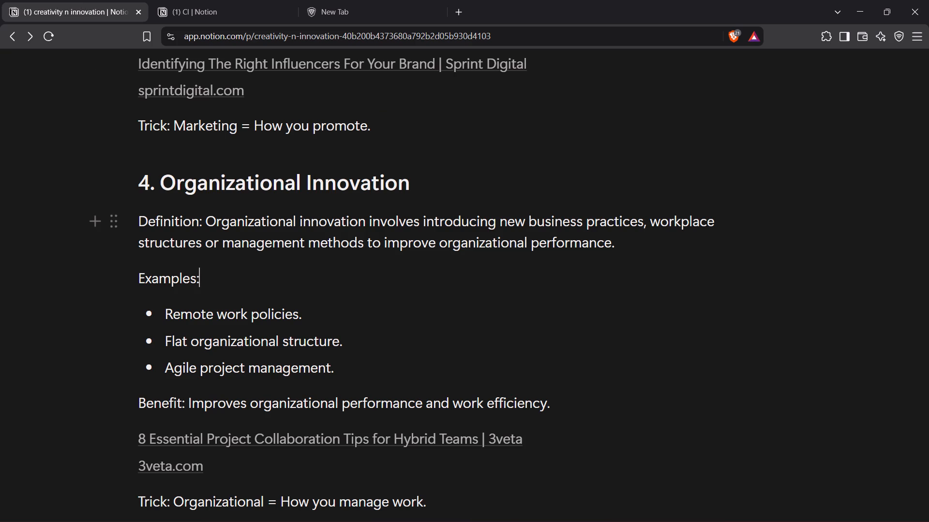
drag(202, 218, 636, 243)
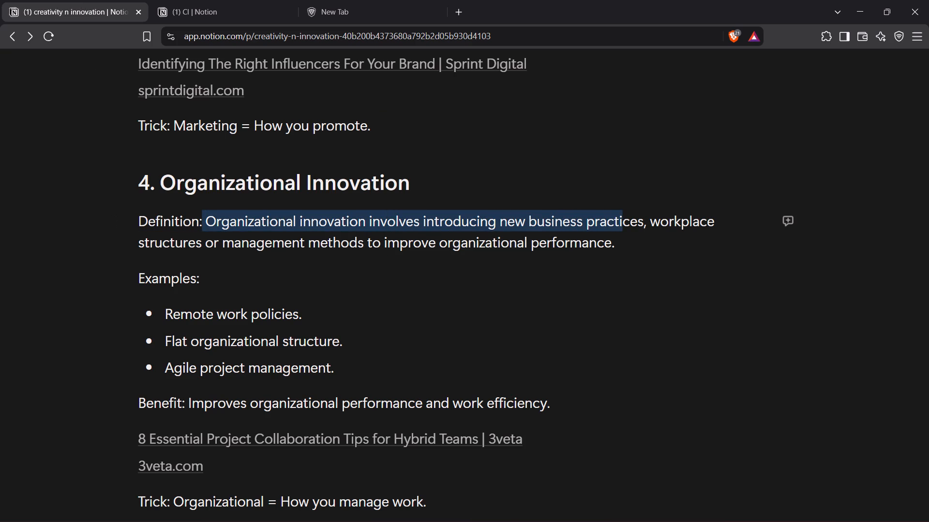
drag(636, 243, 635, 244)
key(ctrl+c)
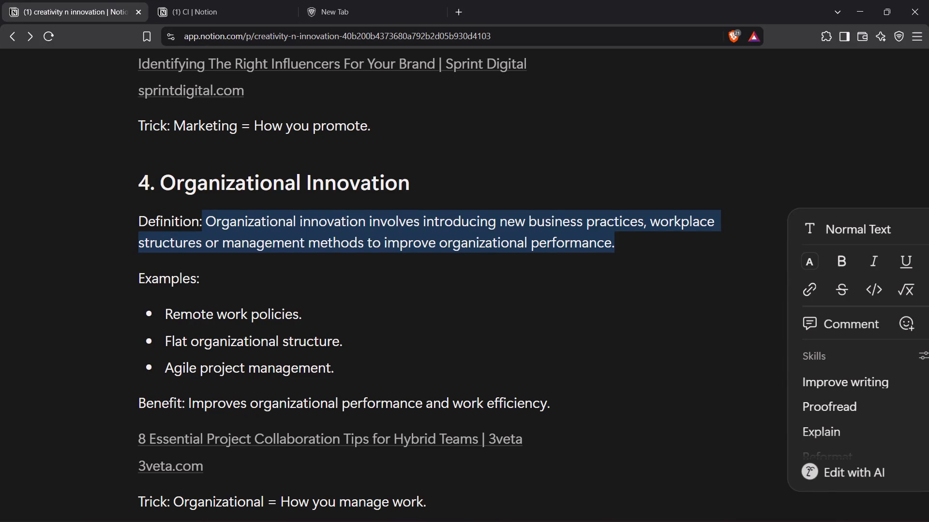
click(246, 0)
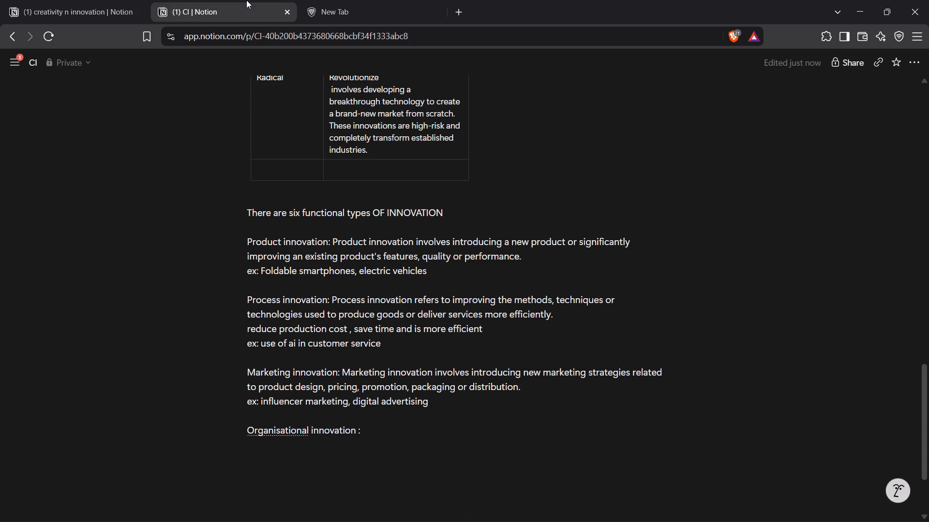
key(ctrl+v)
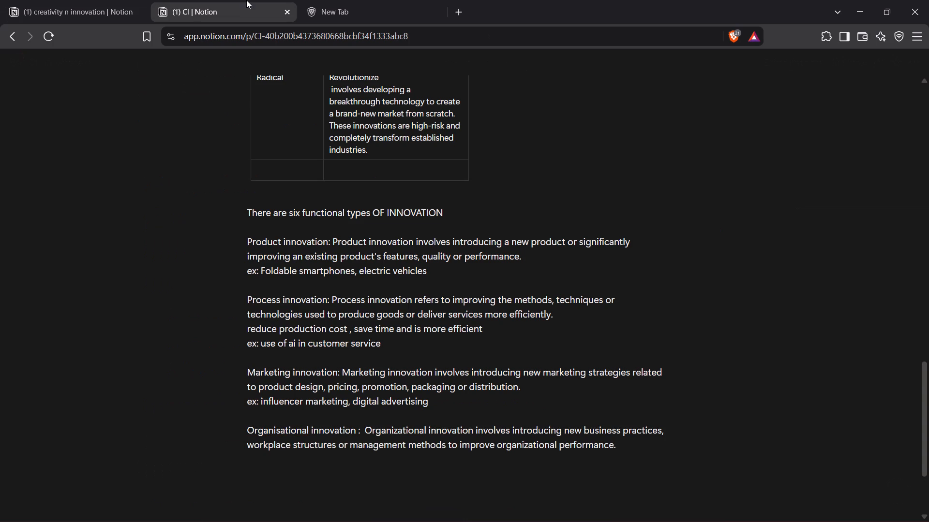
Check the Organizational Innovation examples in the creativity n innovation notes and add the line "remote work policies" below its definition in CI.
ctrl+scroll(246, 0, up, 4)
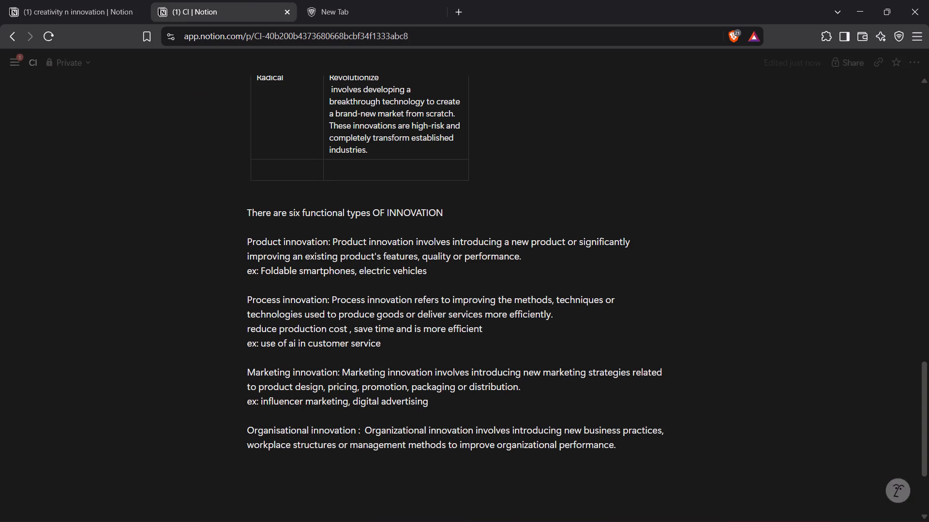
scroll(235, 177, down, 3)
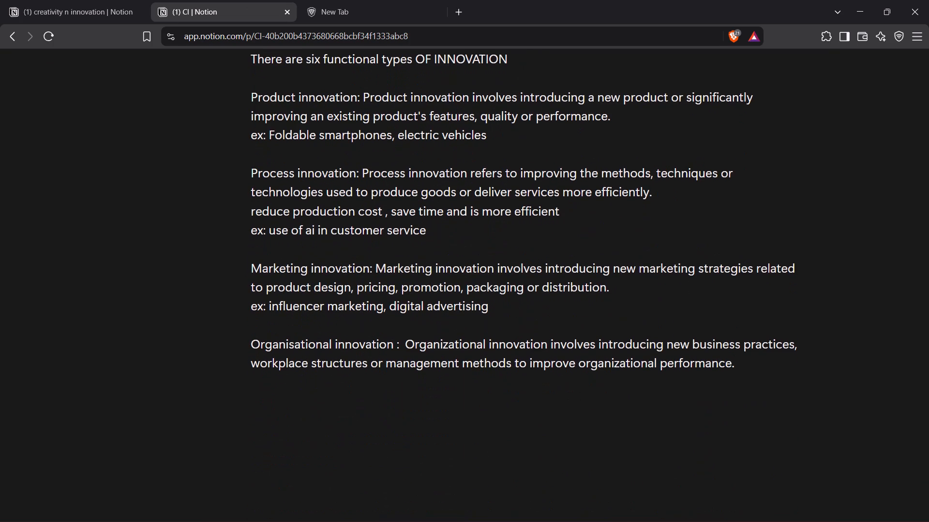
scroll(235, 177, left, 3)
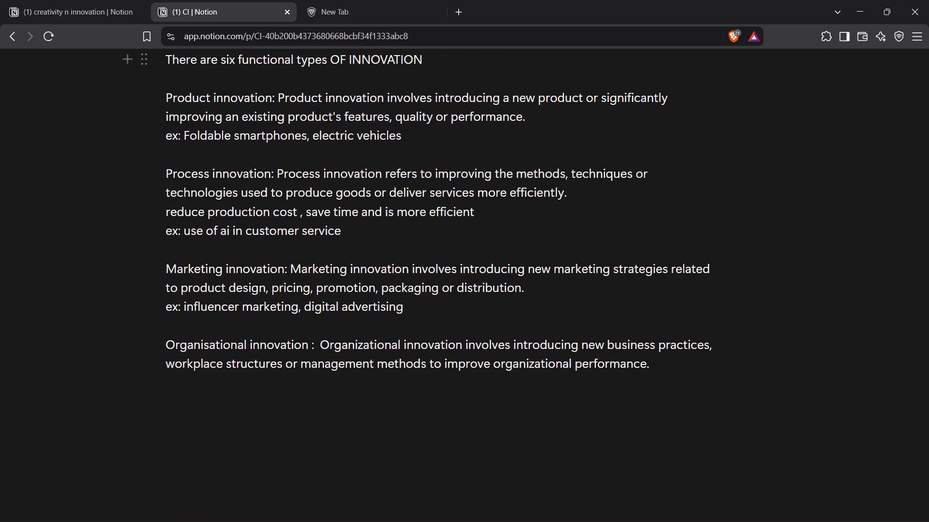
scroll(233, 177, up, 1)
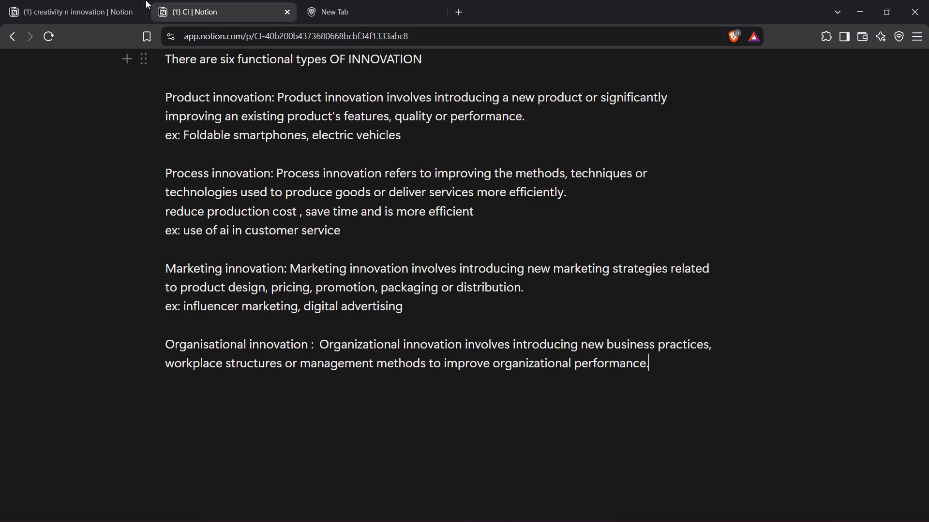
click(71, 0)
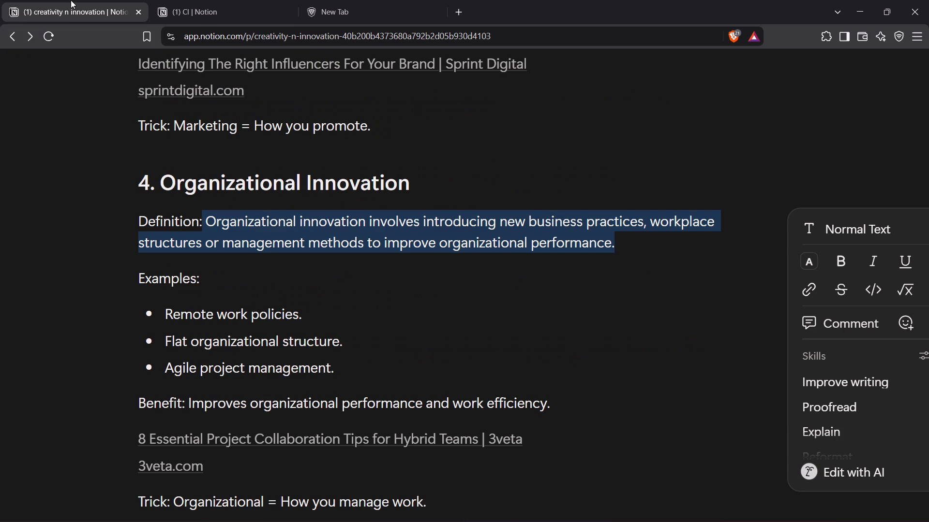
click(201, 0)
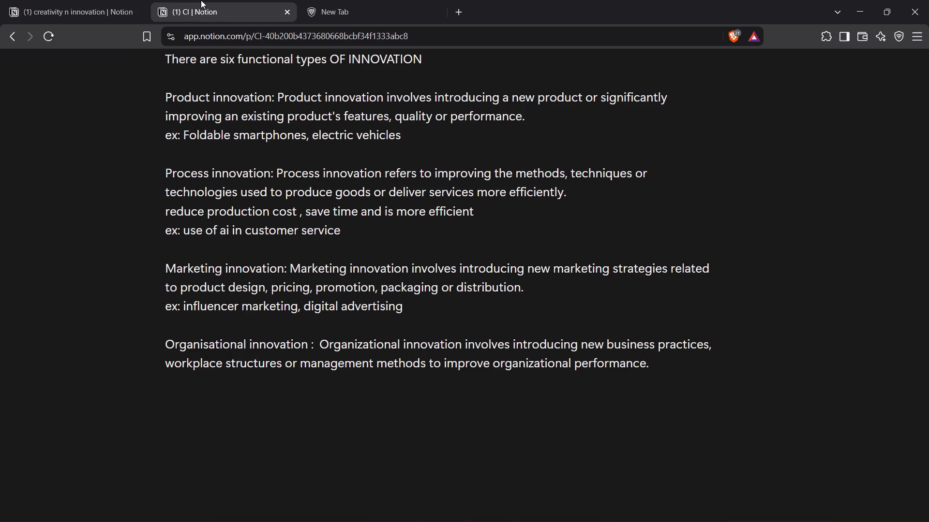
key(shift+Return)
text(remor)
key(BackSpace)
text(te)
key(space)
text(work)
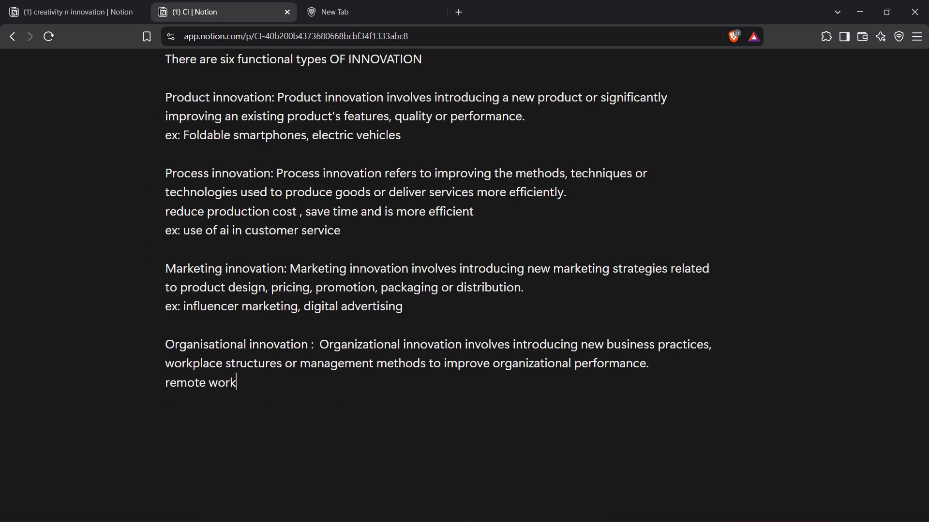
key(space)
text(polii]c)
key(BackSpace)
key(BackSpace)
key(BackSpace)
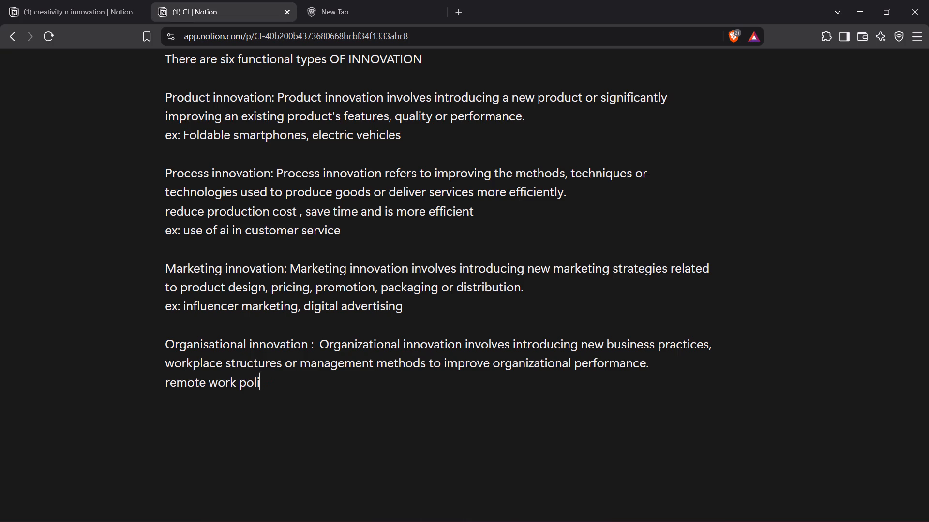
text(cies)
Insert the prefix "ex:" before "remote work policies" in the Organisational innovation entry.
key(Left)
key(Left)
key(Left)
key(Left)
key(Left)
key(Left)
key(Left)
key(Left)
key(Left)
key(Left)
key(Left)
key(Left)
key(Left)
key(Left)
key(Left)
key(Left)
key(Left)
key(Left)
key(Left)
key(Left)
text(ex)
key(shift+colon)
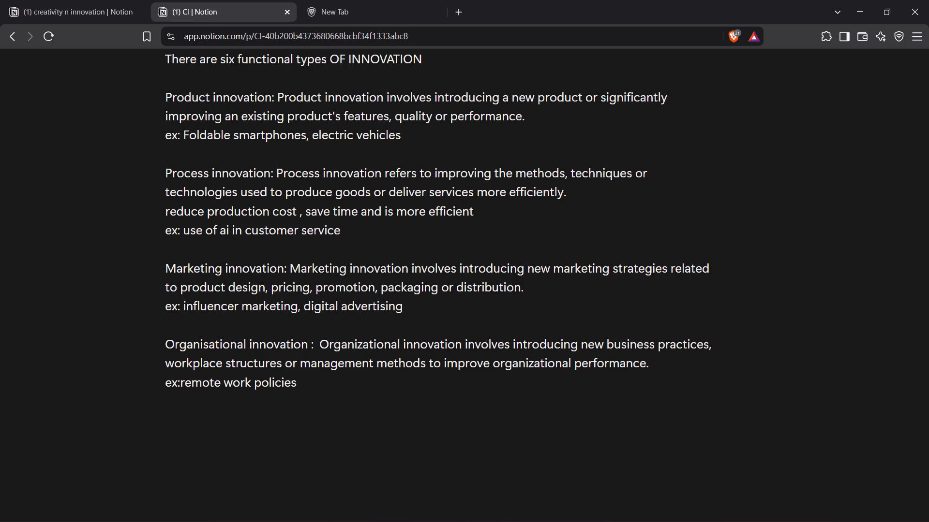
key(Right)
key(Right)
key(Right)
key(Right)
key(Right)
key(Right)
key(Right)
key(Right)
key(Right)
key(Right)
key(Right)
key(Right)
key(Right)
key(Right)
key(Right)
key(Right)
key(Right)
key(Right)
key(Right)
Insert a space between "ex:" and "remote work policies" in the Organisational innovation entry.
key(Left)
key(Left)
key(Left)
key(Left)
key(Left)
key(Left)
key(Left)
key(Left)
key(Left)
key(Left)
key(Left)
key(Left)
key(Left)
key(Left)
key(Left)
key(Left)
key(Left)
key(Left)
key(Left)
key(Left)
key(Right)
key(space)
key(Right)
key(Right)
key(Right)
key(Right)
key(Right)
key(Right)
key(Right)
key(Right)
key(Right)
key(Right)
key(Right)
key(Right)
key(Right)
key(Right)
key(Right)
key(Right)
key(Right)
key(Right)
key(Right)
key(Right)
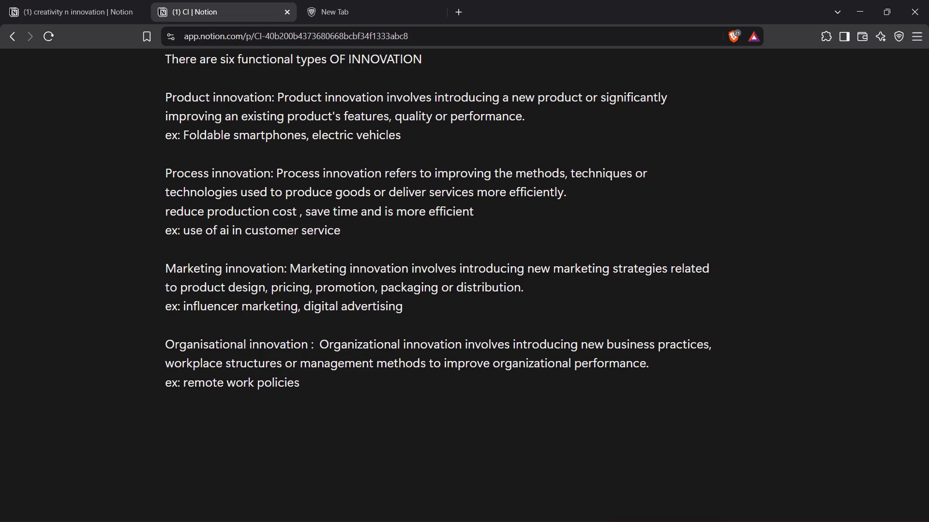
Find the Business Model Innovation section in the creativity n innovation notes and add the label "Buisness model innovation:" below the Organisational innovation entry in CI.
key(Left)
key(Left)
key(Left)
key(Right)
key(Right)
click(44, 0)
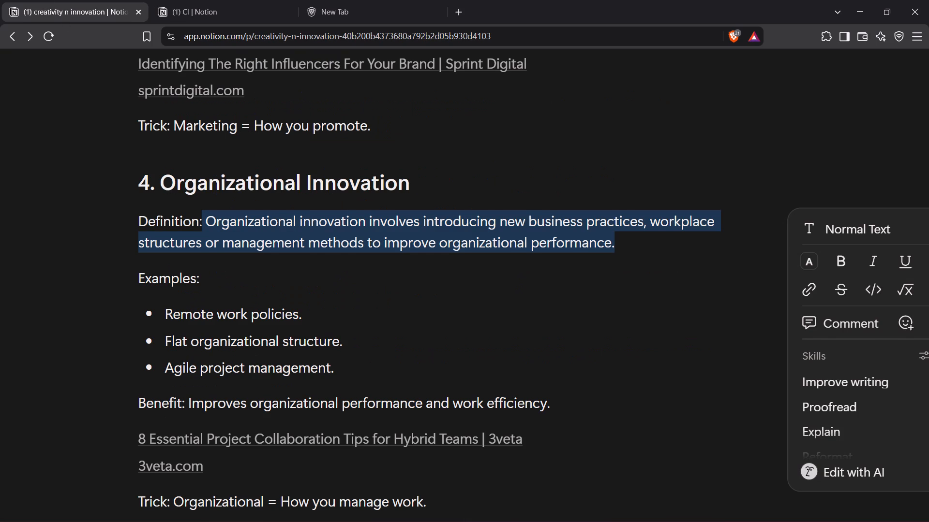
scroll(260, 259, down, 4)
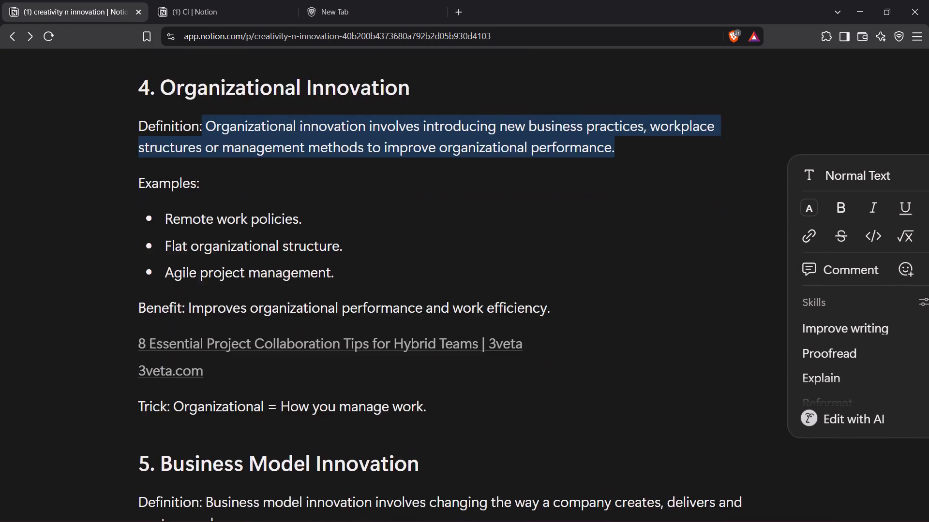
scroll(260, 259, down, 1)
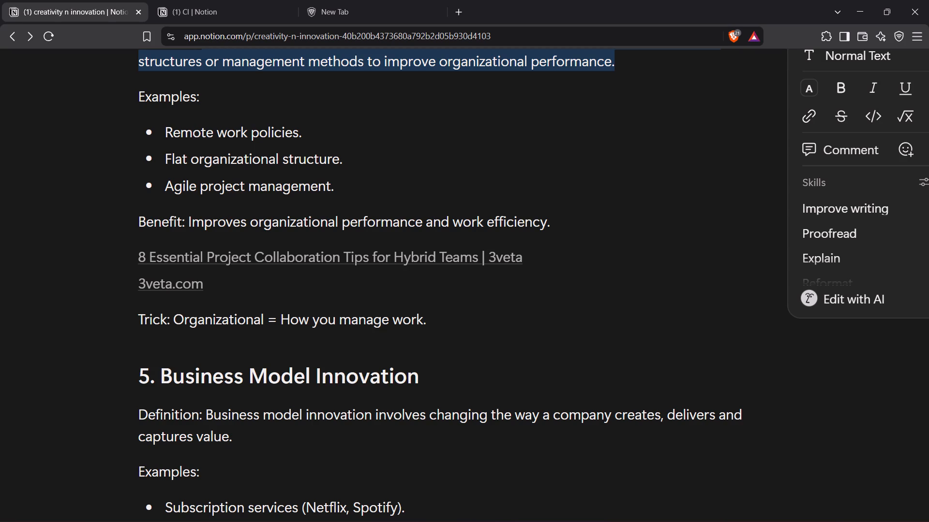
scroll(550, 222, down, 1)
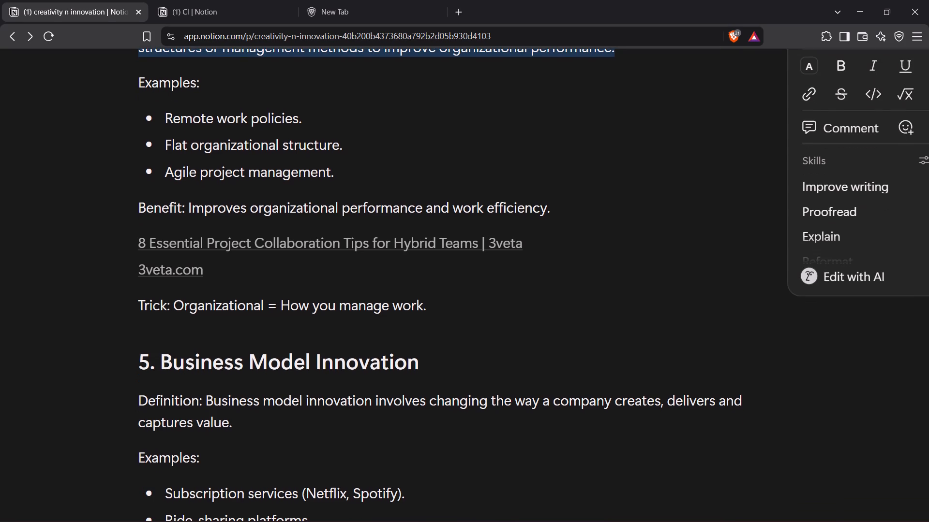
scroll(550, 222, down, 1)
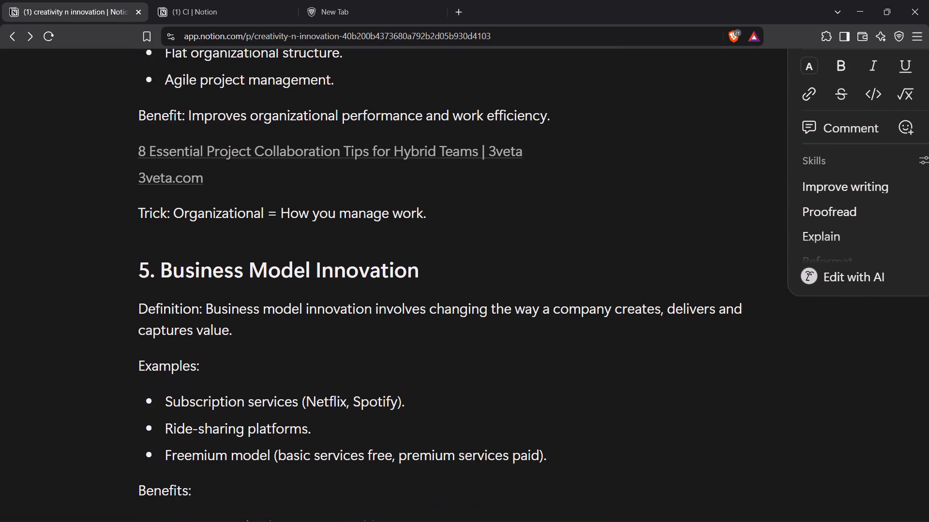
scroll(550, 222, down, 1)
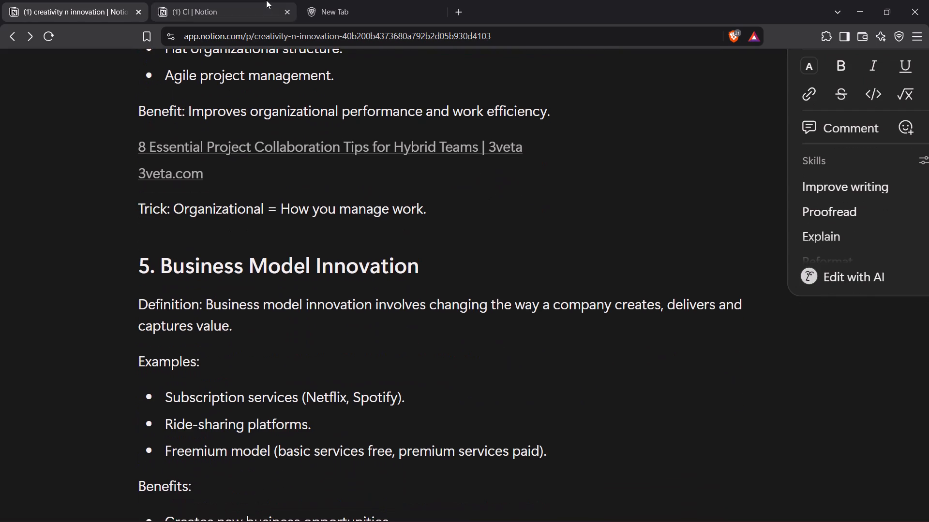
click(266, 0)
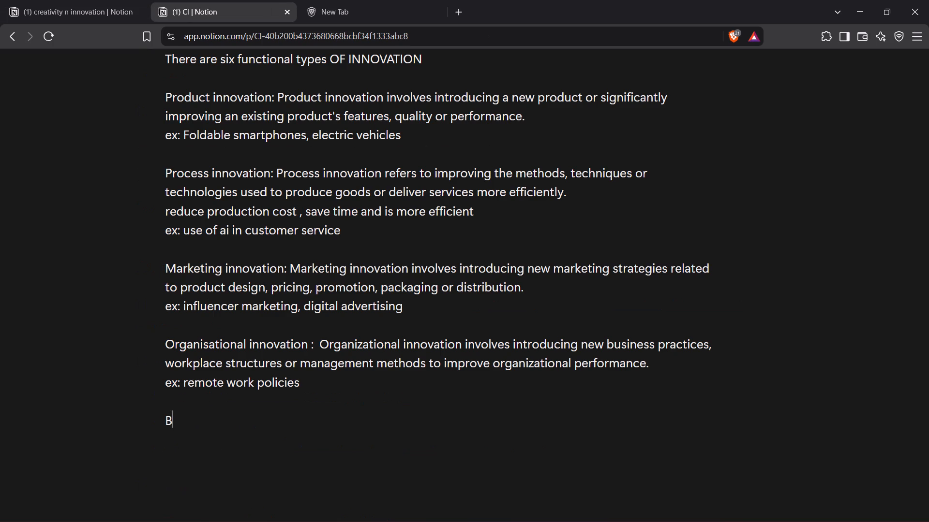
text(uisness model innovation)
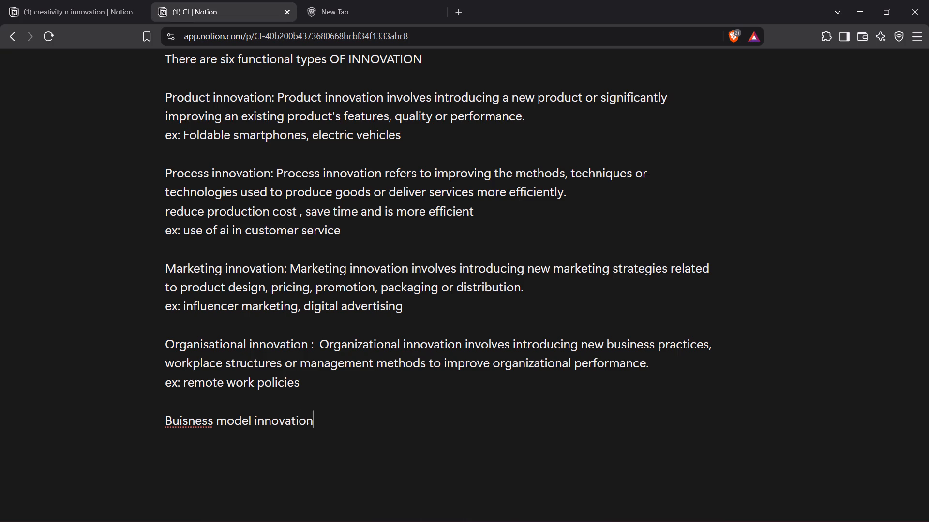
text(:)
key(space)
Copy the Business Model Innovation definition text from the creativity n innovation notes and paste it after "Buisness model innovation:" in CI.
click(15, 0)
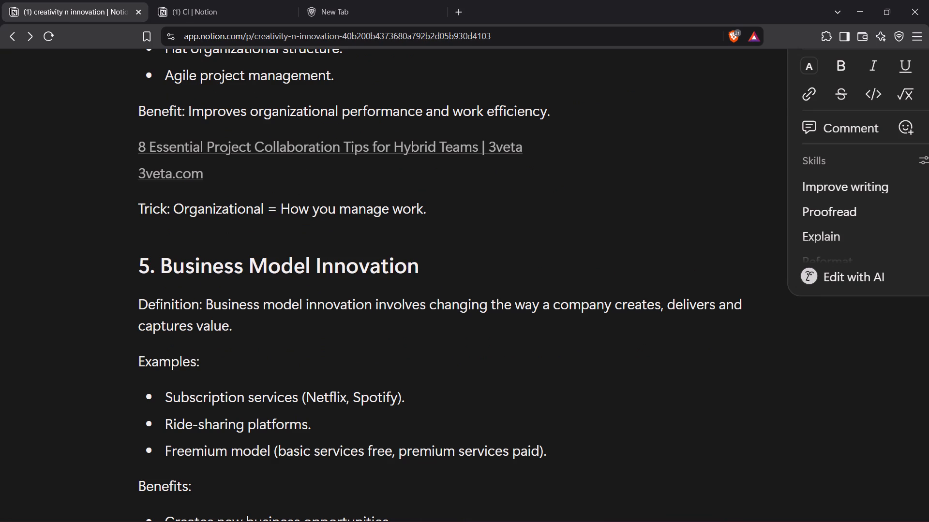
drag(246, 328, 206, 304)
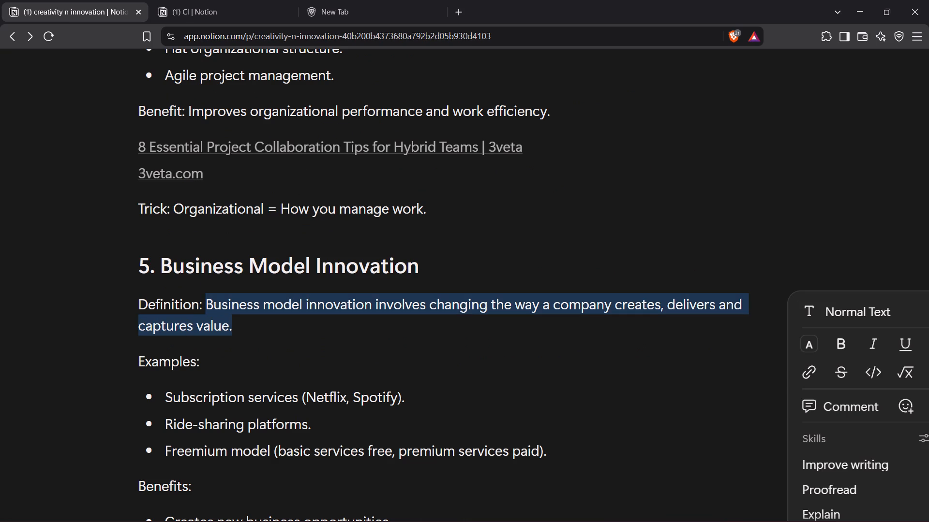
key(ctrl+c)
click(271, 0)
key(ctrl+v)
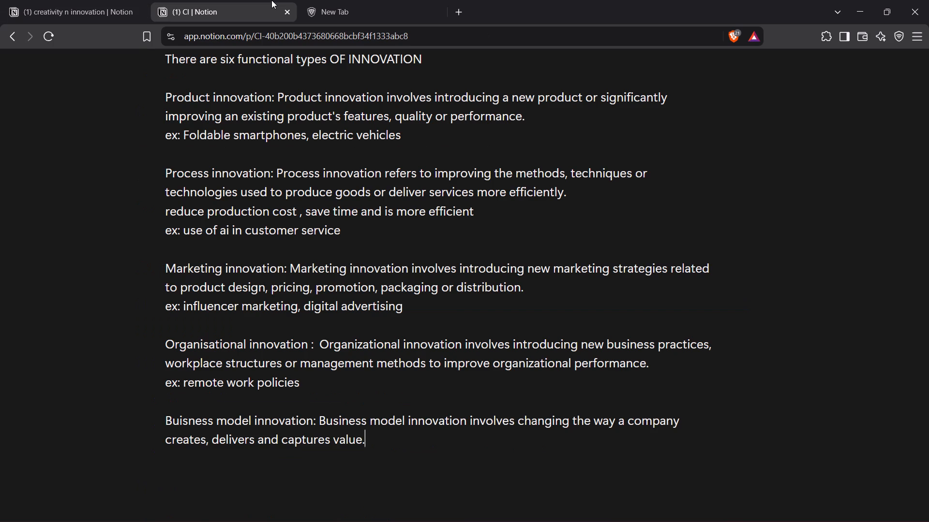
Check the Business Model Innovation examples in the creativity n innovation notes and add "ex: subscribtion policy of netflix" below that definition in CI.
click(126, 0)
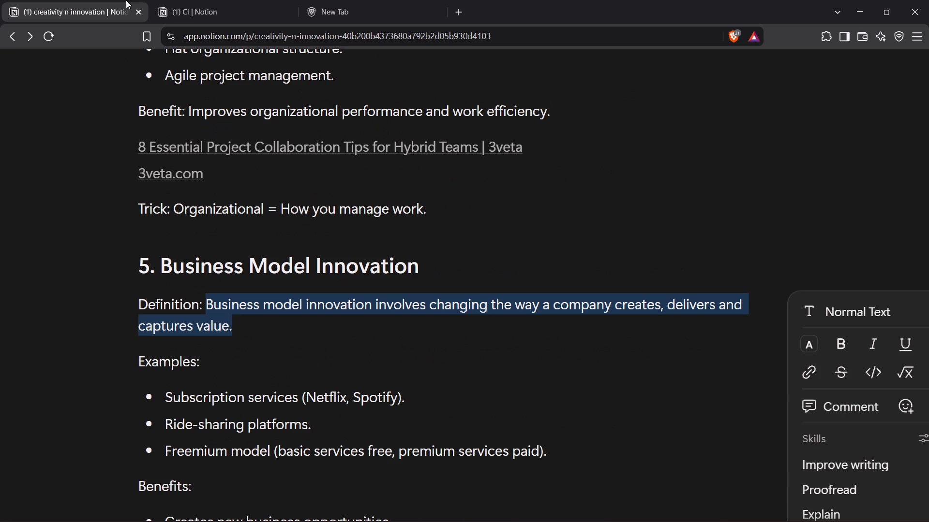
scroll(450, 285, down, 2)
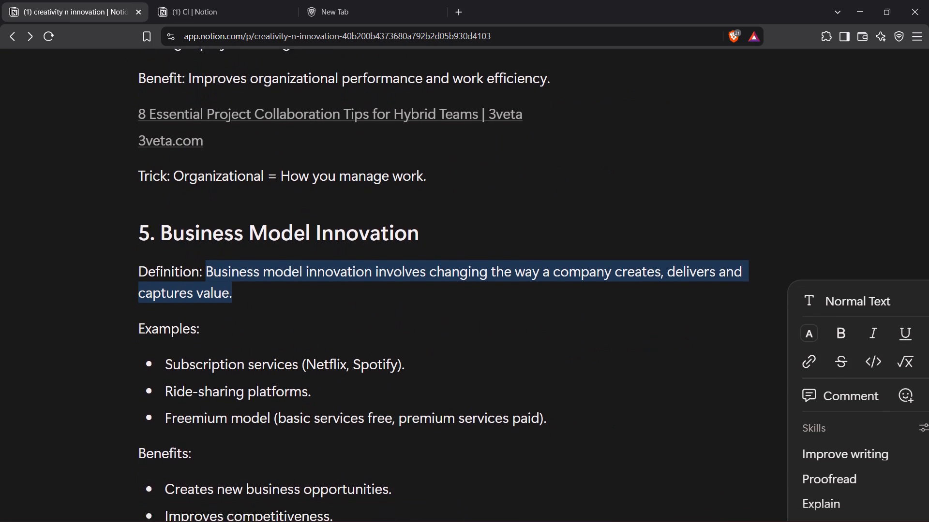
scroll(450, 285, down, 2)
click(222, 0)
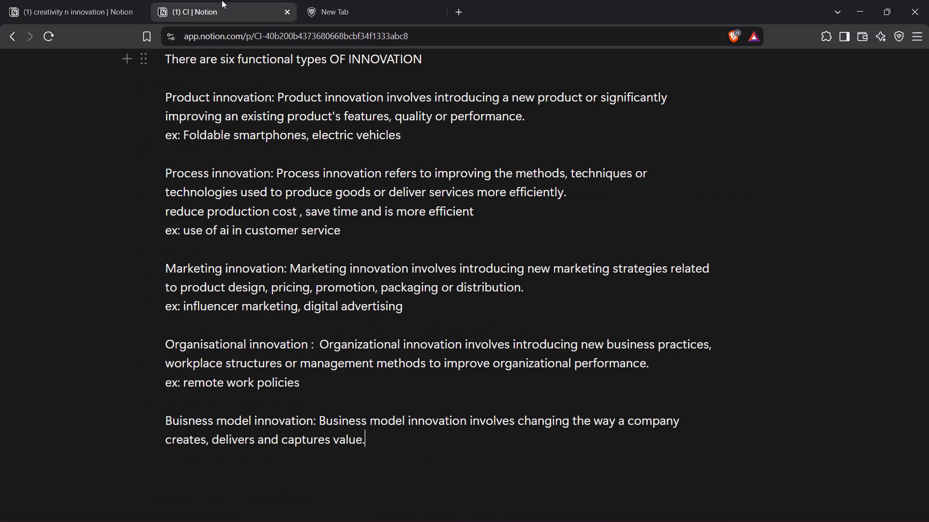
key(shift+Return)
text(ex)
text(:)
key(space)
text(sub)
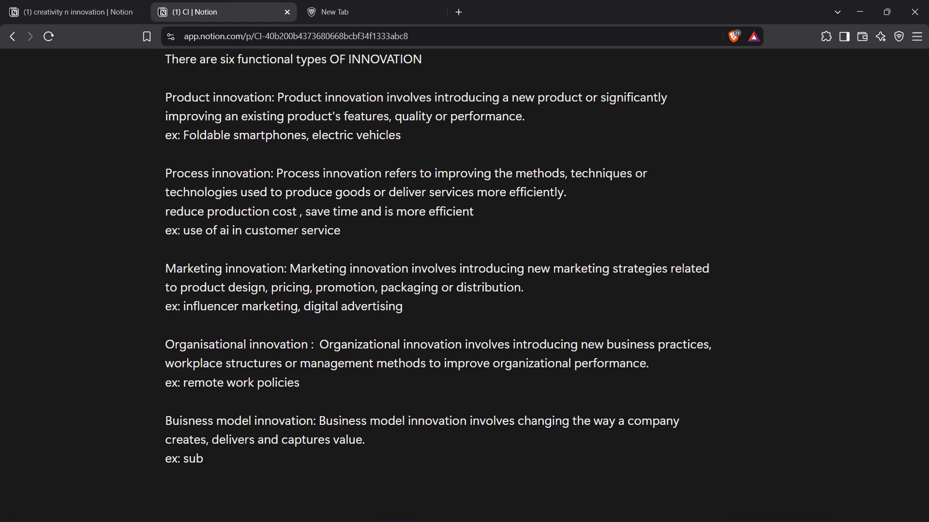
text(scribtion policy of)
key(space)
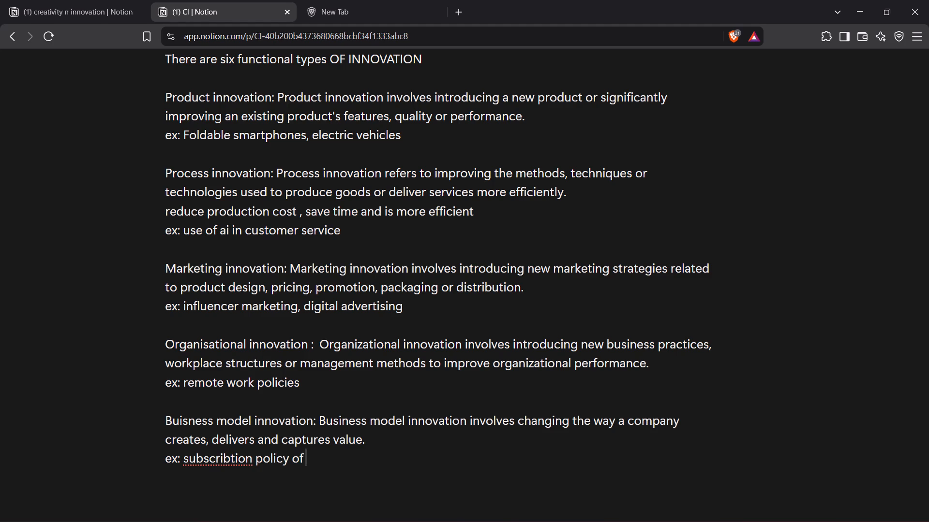
key(n)
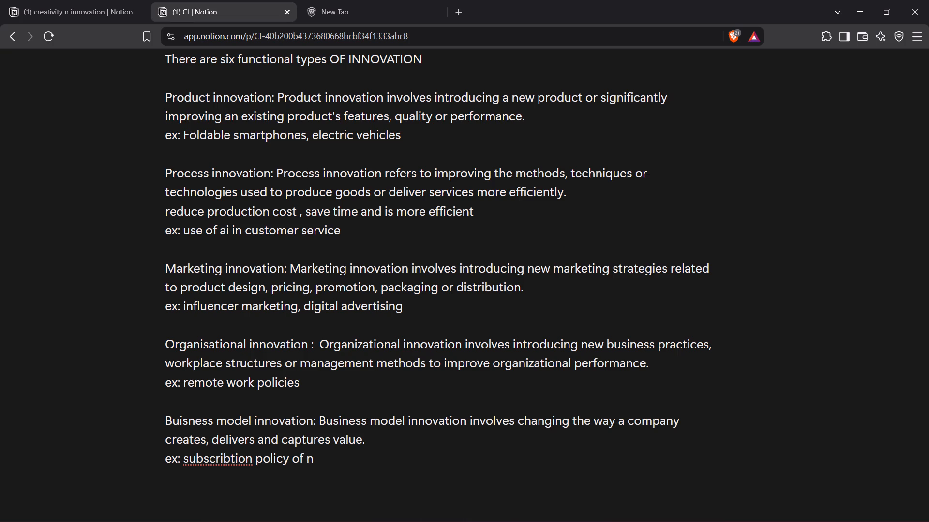
text(etflix)
Find the Service Innovation section in the creativity n innovation notes and add the label "Service innovation :" below the Buisness model innovation entry in CI.
click(0, 0)
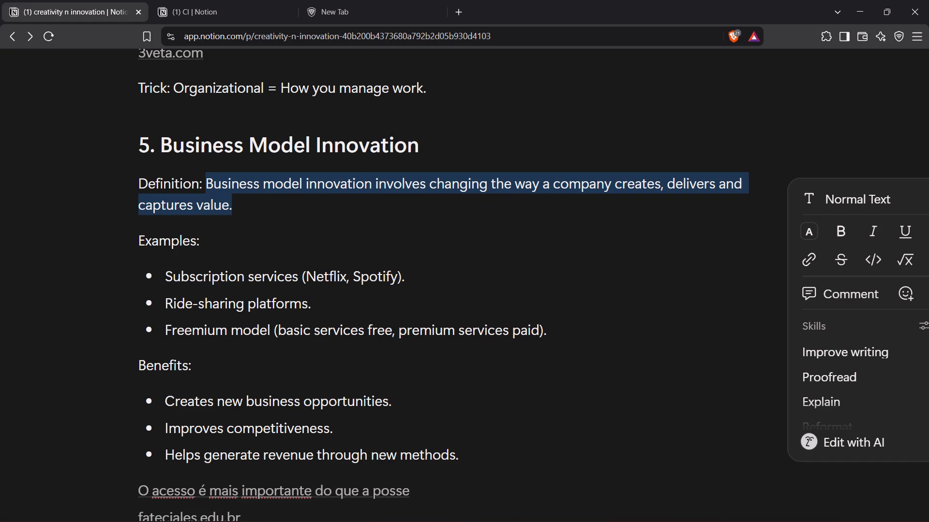
scroll(254, 255, down, 3)
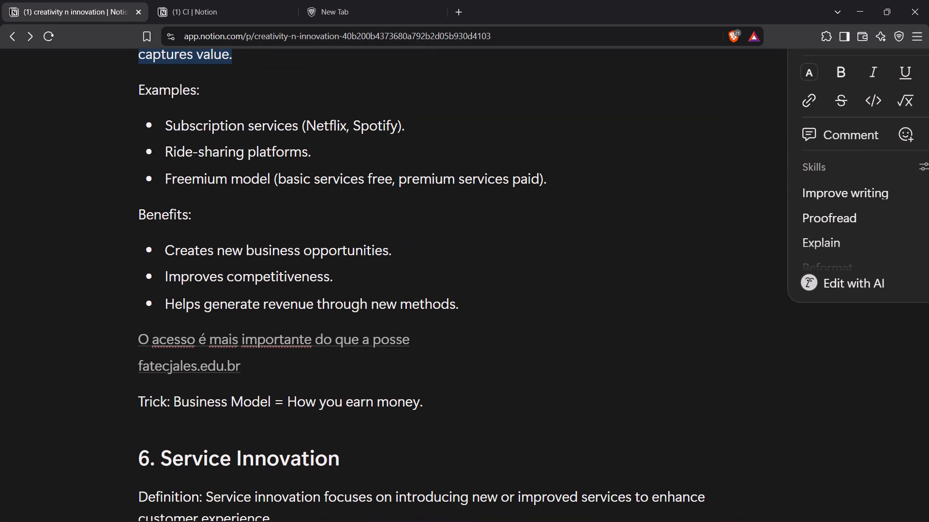
scroll(254, 255, down, 2)
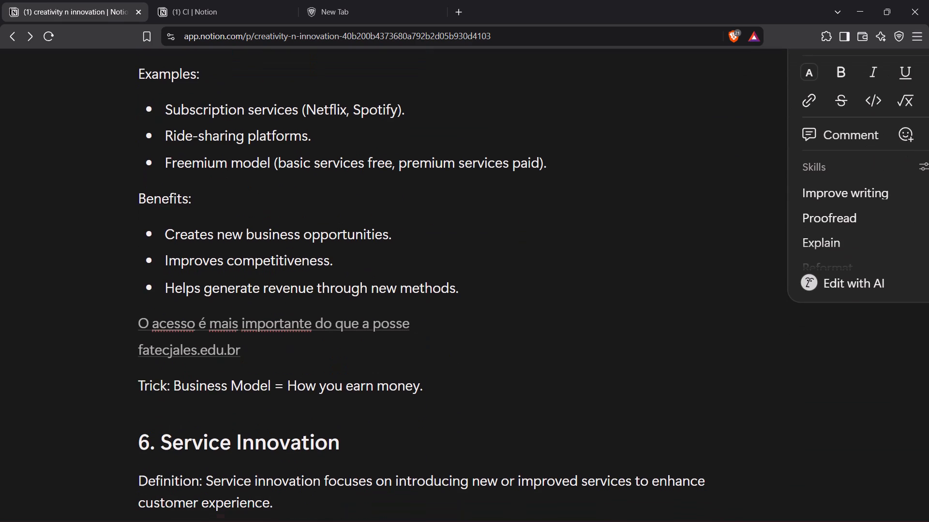
scroll(254, 255, down, 3)
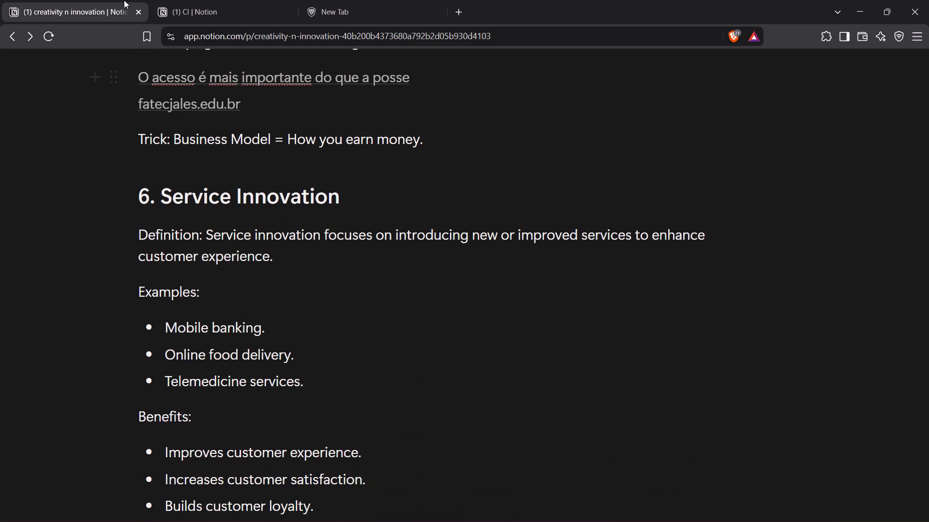
click(124, 0)
click(219, 0)
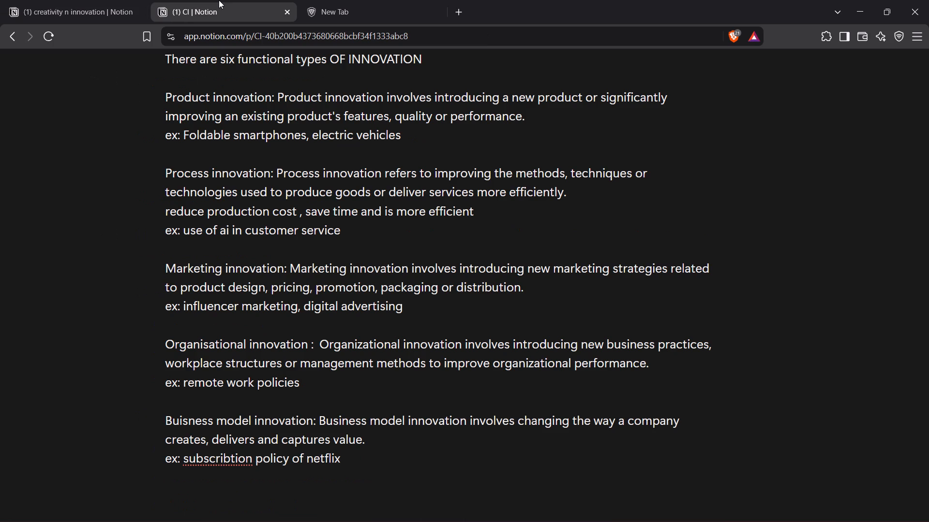
key(shift+Return)
key(shift+Return)
text(servies)
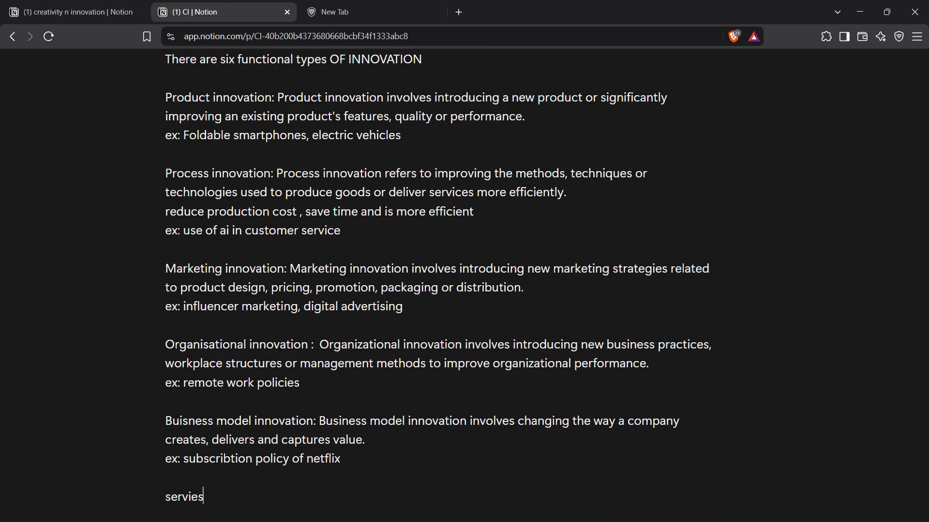
key(BackSpace)
key(BackSpace)
text(ce)
key(BackSpace)
key(BackSpace)
key(BackSpace)
key(BackSpace)
key(BackSpace)
key(BackSpace)
key(BackSpace)
text(ervice innovation)
key(space)
key(shift+colon)
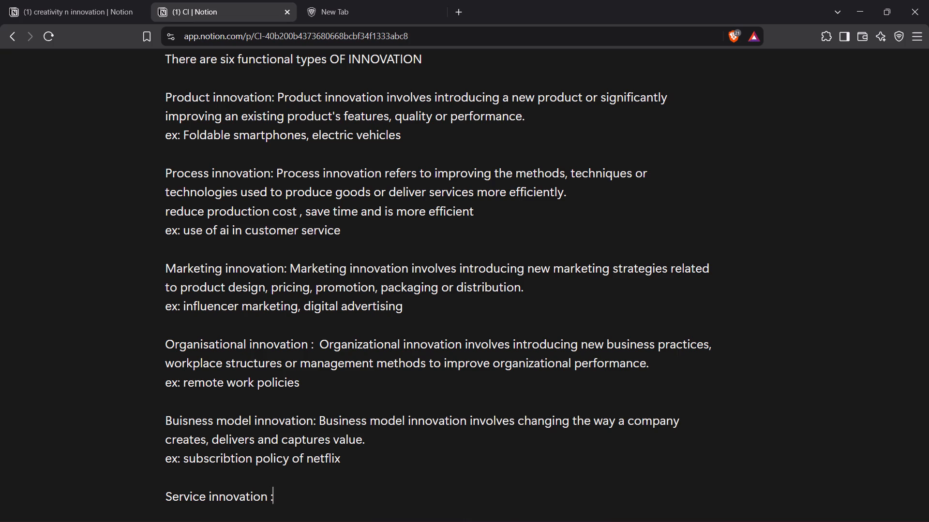
key(shift+Return)
key(shift+BackSpace)
Copy the Service Innovation definition text from the creativity n innovation notes and paste it after "Service innovation :" in CI.
click(79, 0)
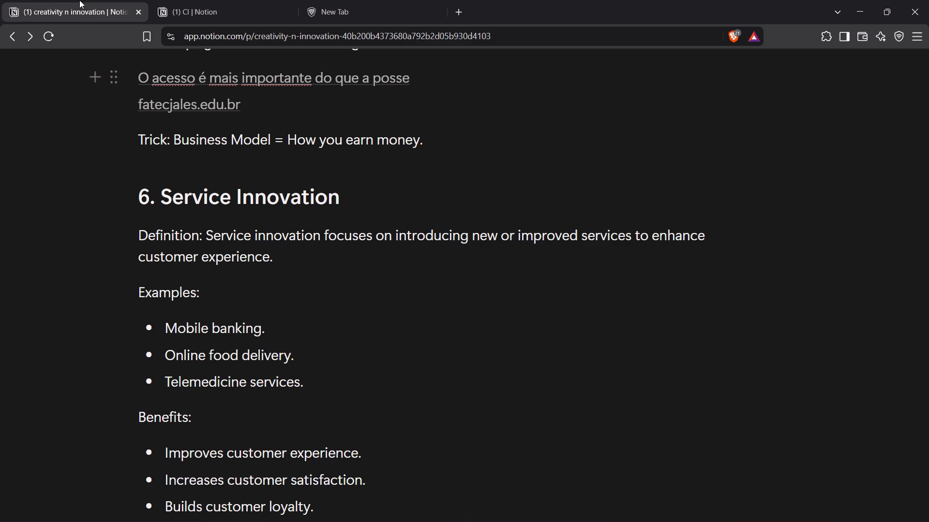
drag(209, 235, 314, 268)
key(ctrl+c)
ctrl+click(314, 268)
click(204, 0)
key(ctrl+v)
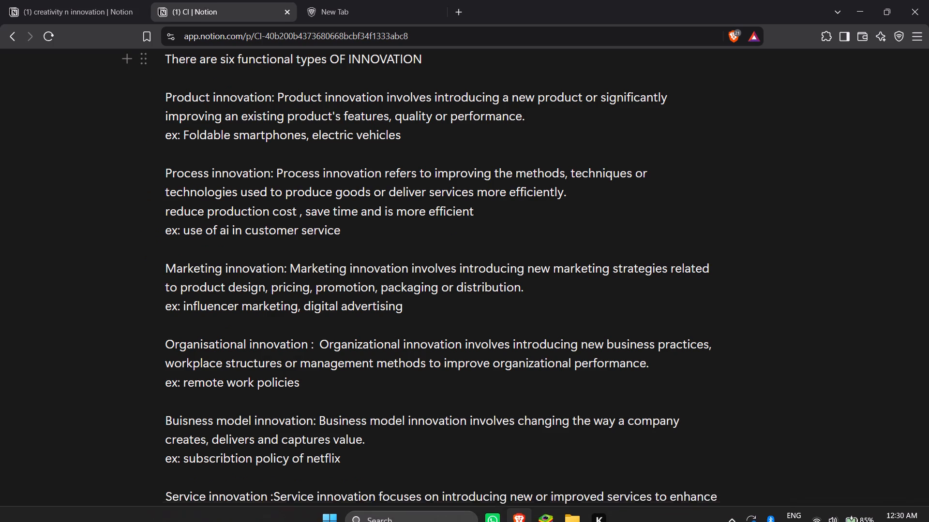
Check the Service Innovation examples in the notes and add "ex: mobile banking and online delivery" below the Service innovation definition in CI.
scroll(381, 292, down, 2)
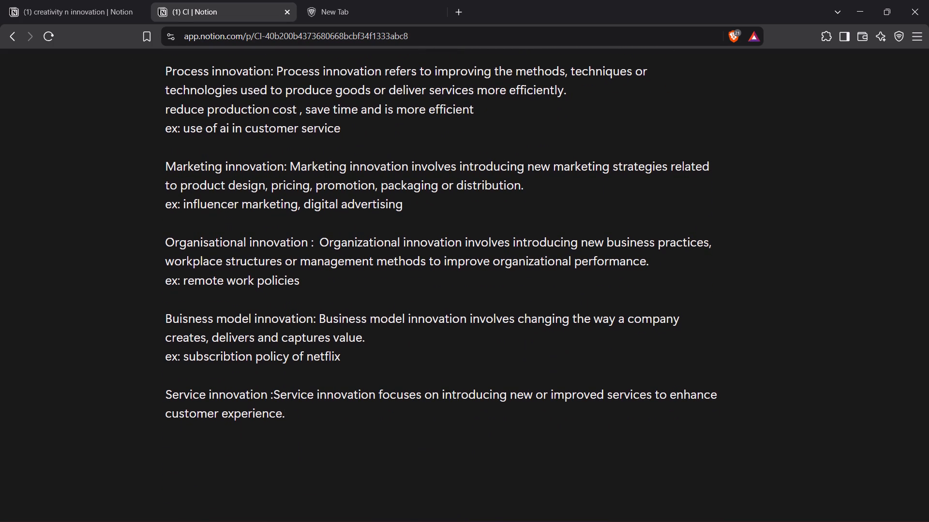
scroll(381, 292, down, 1)
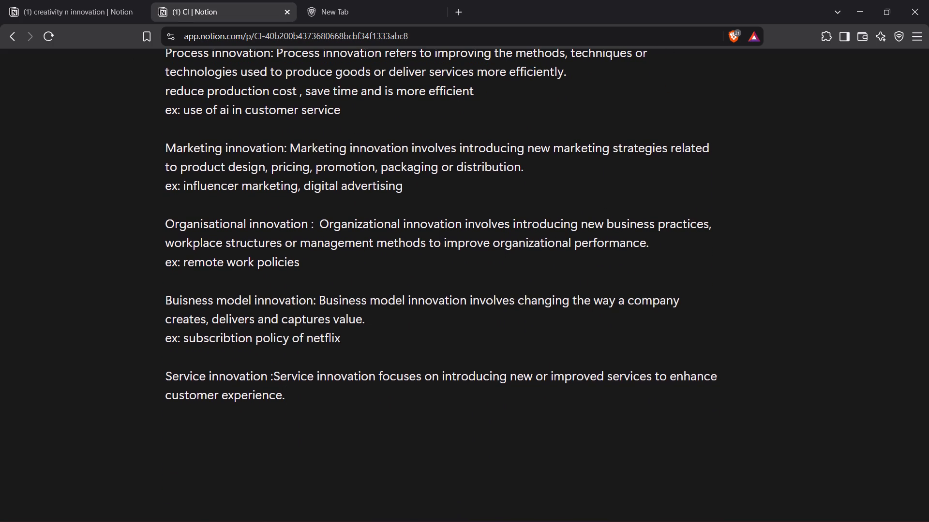
key(shift+Return)
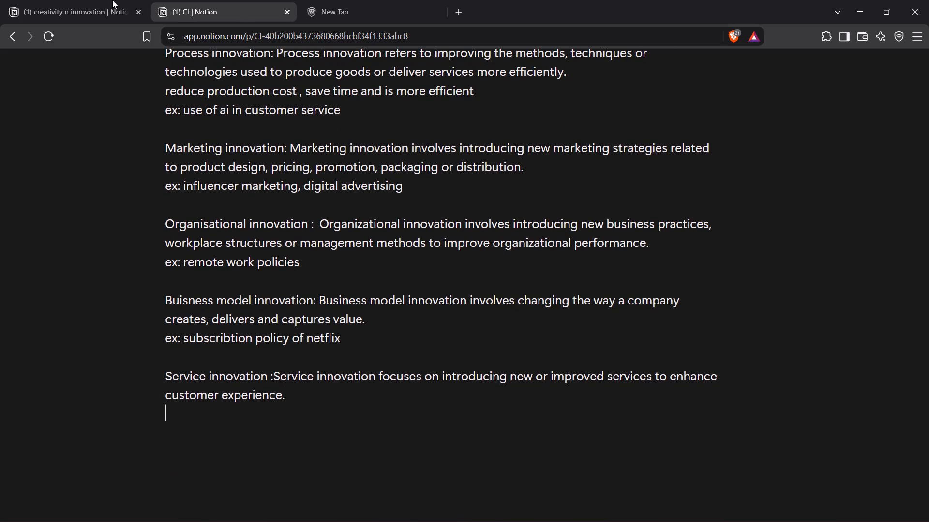
click(107, 0)
scroll(296, 301, down, 1)
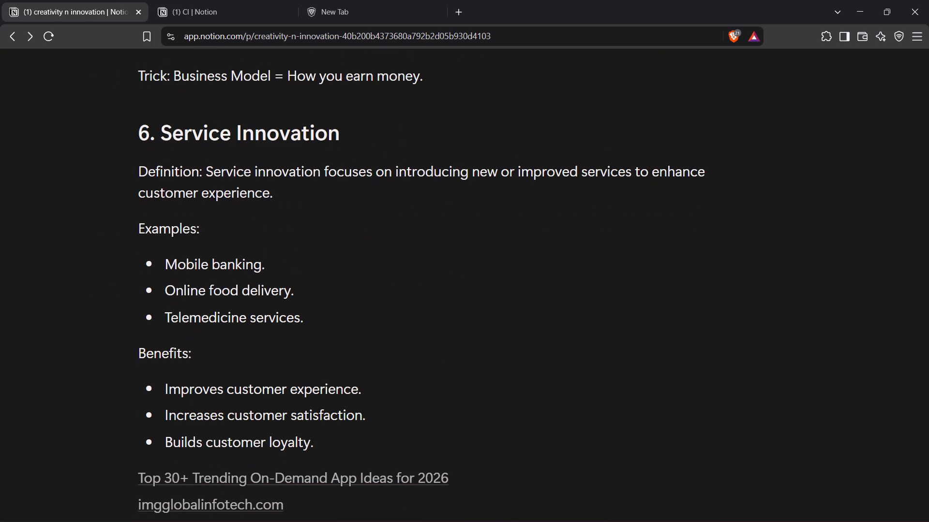
click(179, 0)
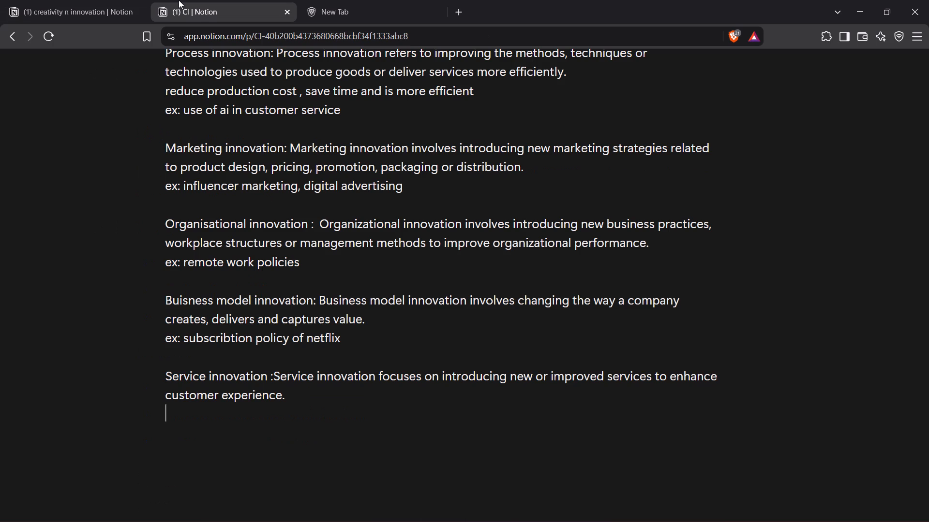
text(ex)
text(: mobile banking and online delevier)
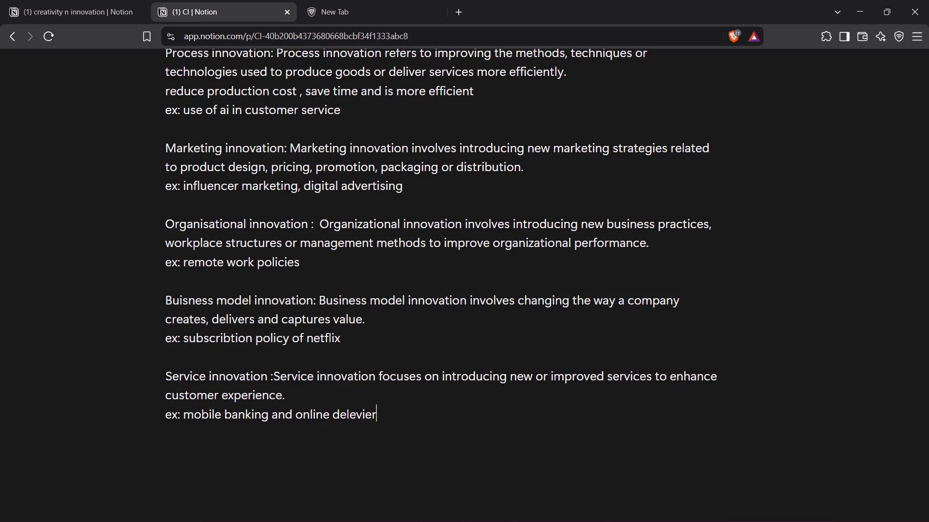
text(y)
key(space)
click(51, 0)
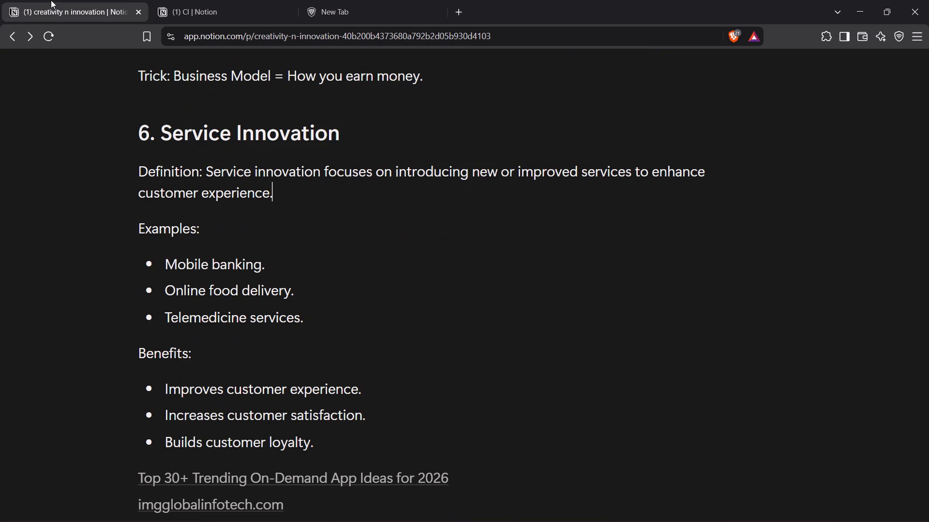
click(190, 0)
key(BackSpace)
key(BackSpace)
key(BackSpace)
key(BackSpace)
key(BackSpace)
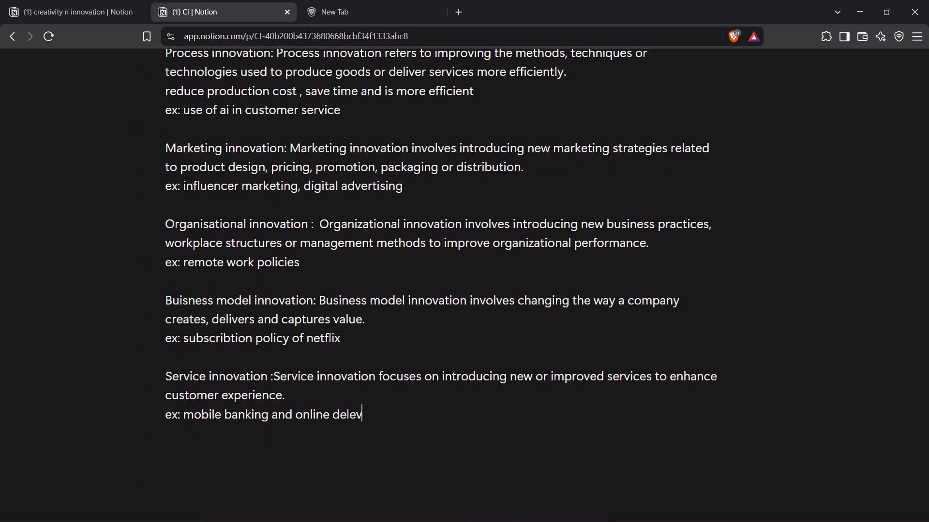
key(BackSpace)
key(BackSpace)
text(ivery)
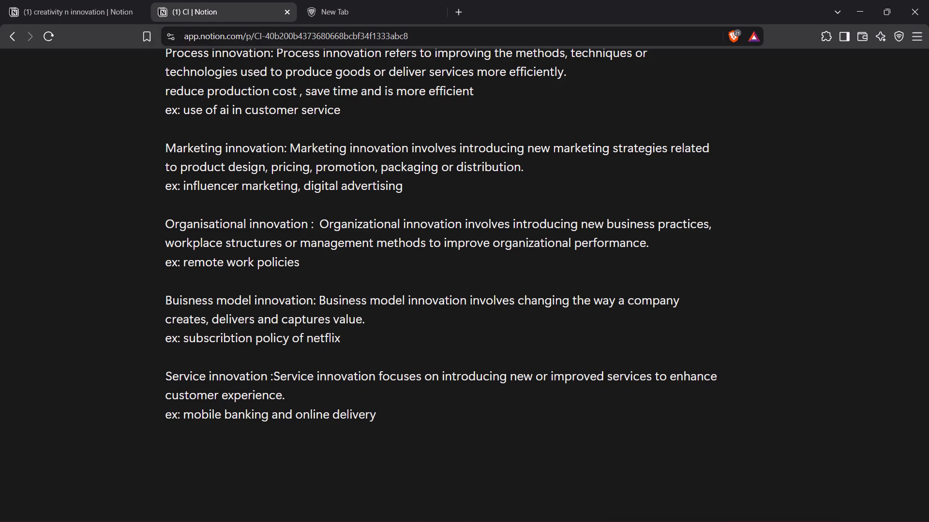
Insert the word "food" before "delivery" in the Service innovation example line.
key(Left)
key(Left)
key(Left)
key(Left)
key(Left)
key(Left)
key(Left)
key(Left)
text(food)
key(space)
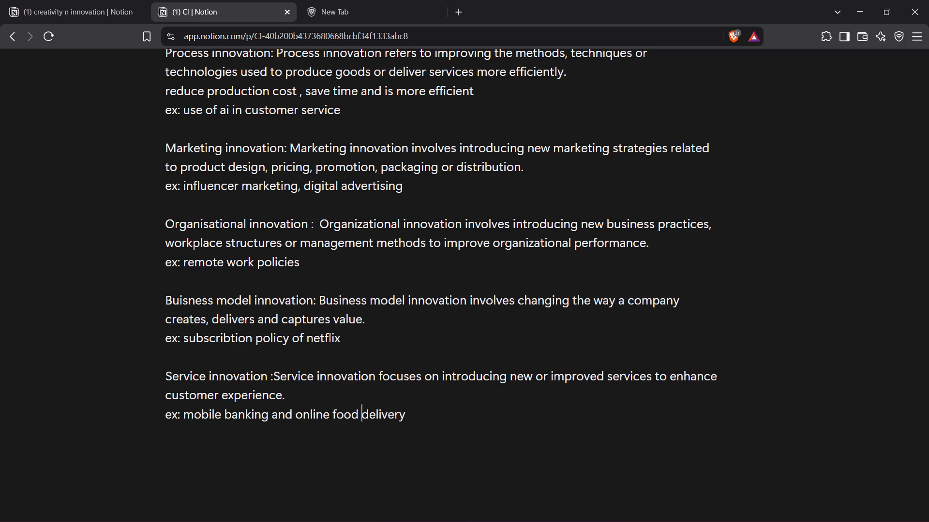
Review the Four Matrix Types vs Functional Types comparison and the memory tricks that follow Service Innovation in the creativity n innovation notes.
click(3, 0)
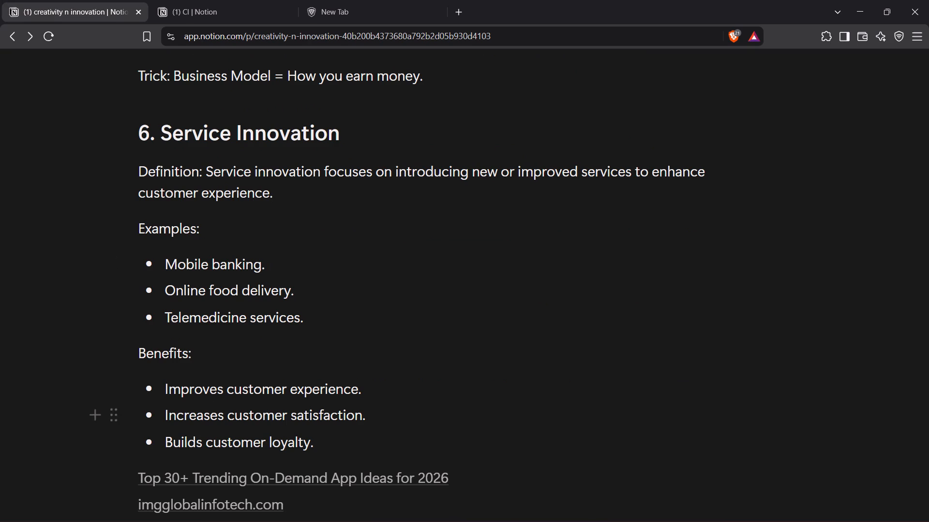
scroll(260, 409, down, 7)
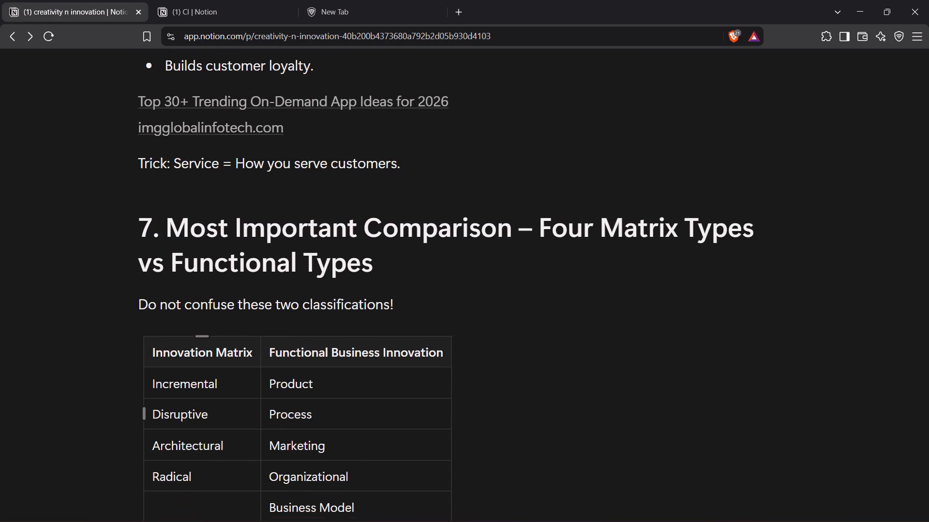
scroll(260, 409, down, 6)
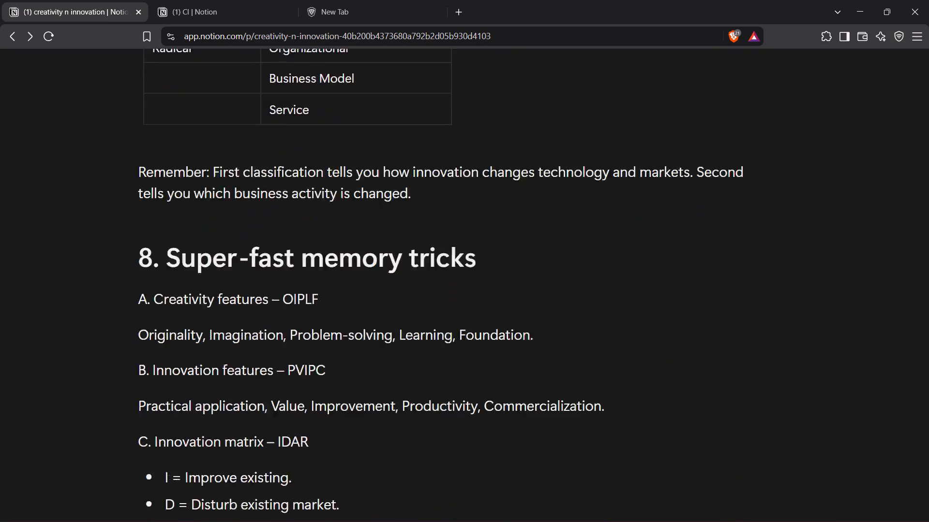
scroll(260, 409, down, 1)
scroll(260, 409, up, 9)
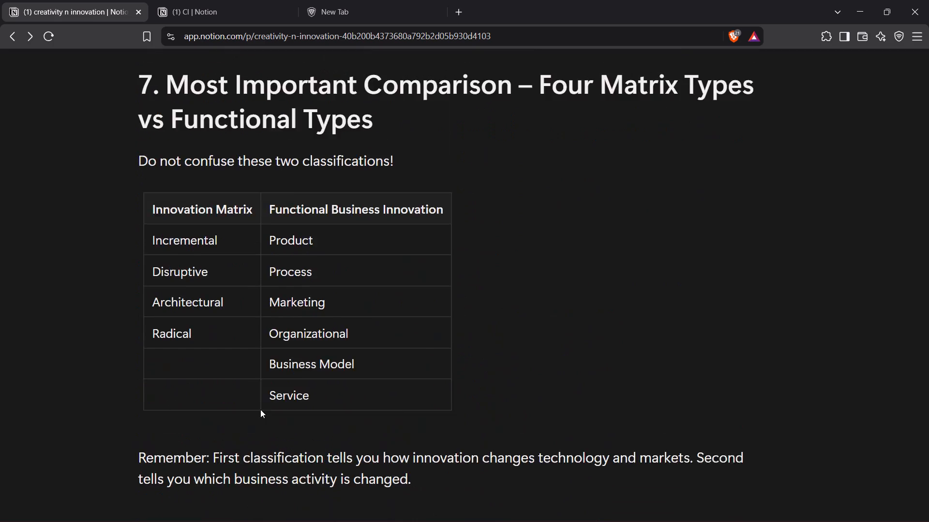
Copy "Product = What you sell." from the Product Innovation trick in the notes and paste it on a new line below the Product innovation definition in CI.
scroll(260, 409, up, 7)
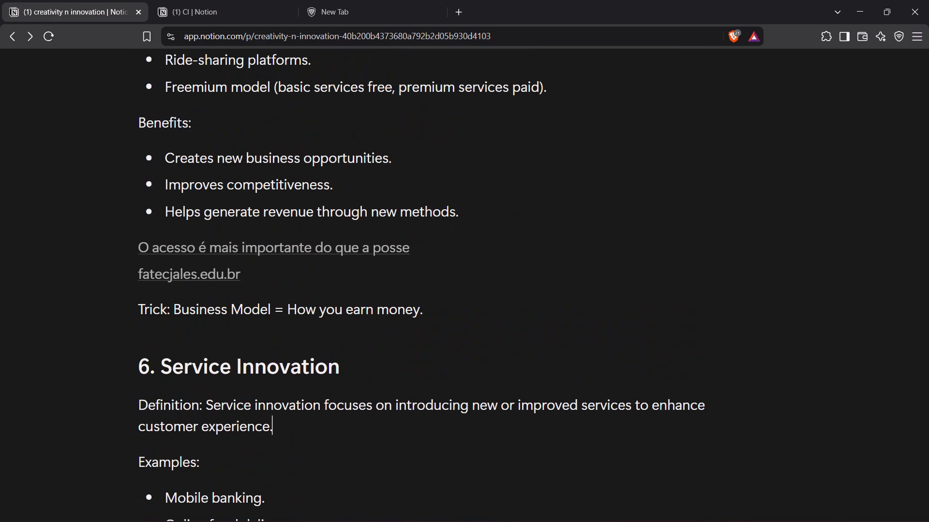
scroll(260, 409, up, 10)
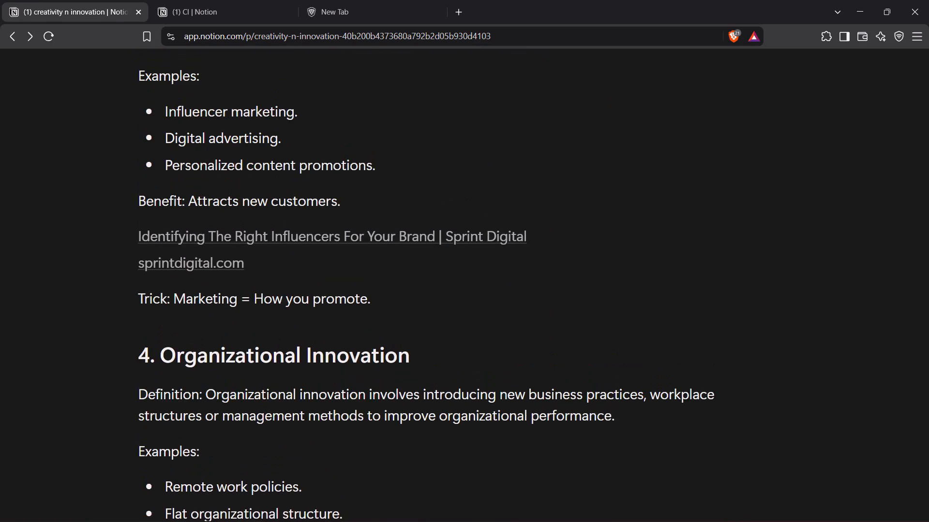
scroll(241, 381, up, 10)
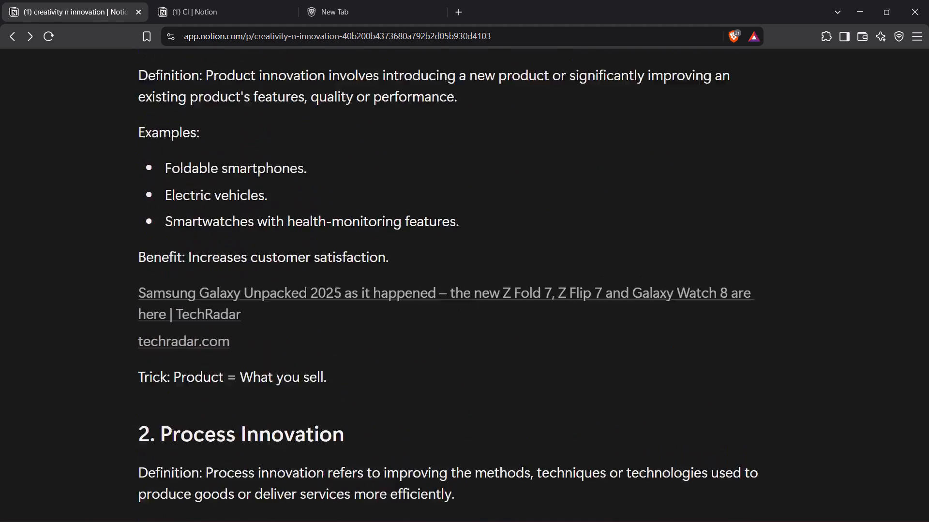
scroll(241, 381, up, 1)
scroll(241, 381, down, 2)
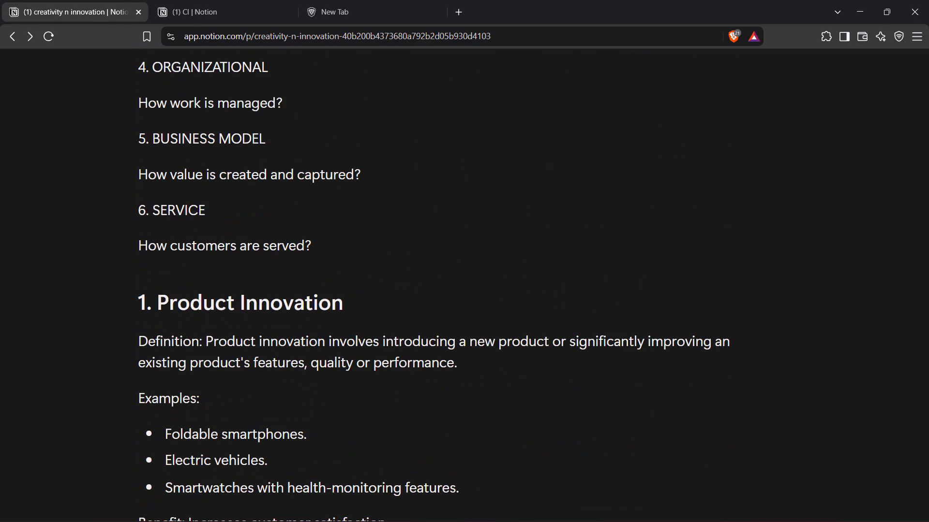
scroll(241, 381, down, 1)
scroll(259, 465, down, 2)
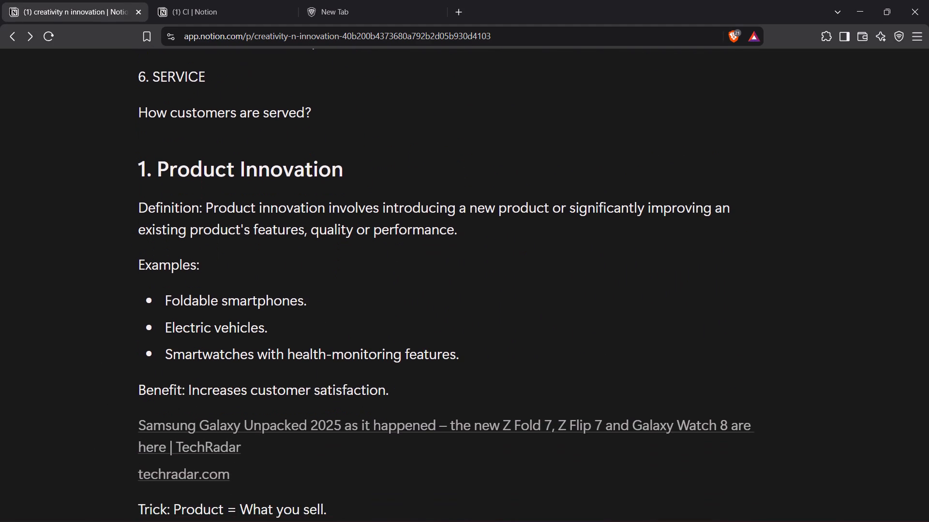
scroll(259, 465, down, 2)
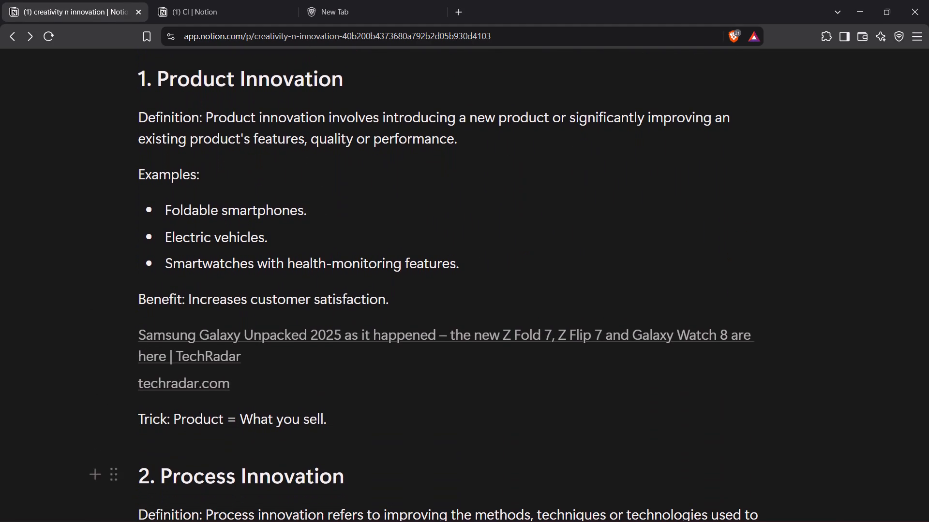
drag(328, 413, 172, 419)
key(ctrl+c)
click(270, 0)
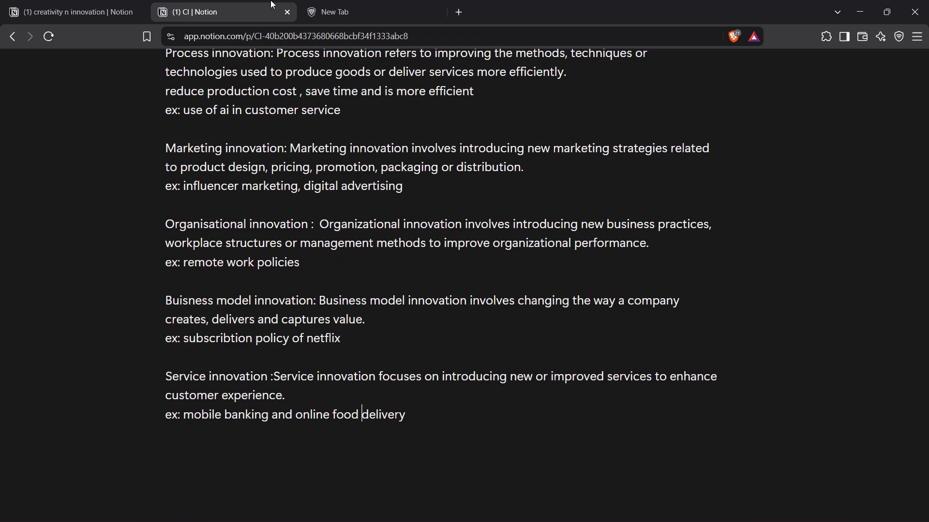
scroll(323, 232, up, 3)
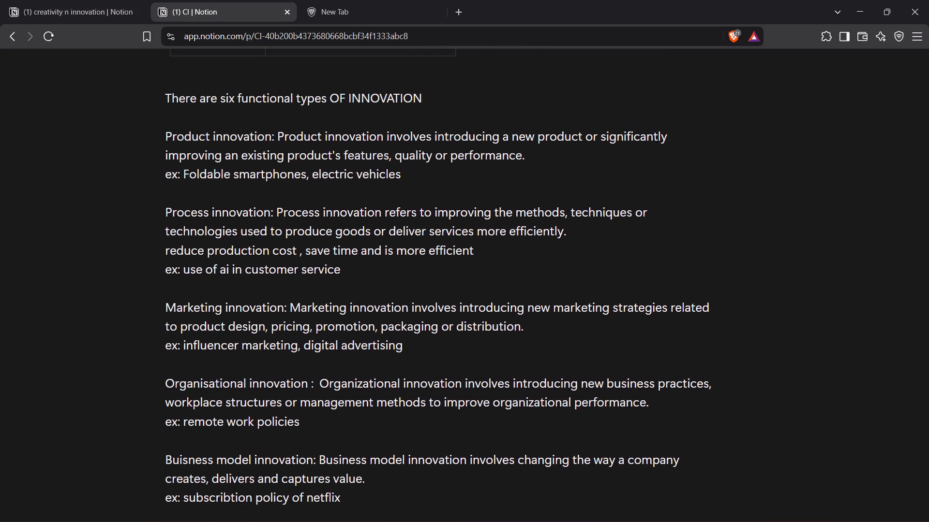
click(547, 153)
key(shift+Return)
key(ctrl+v)
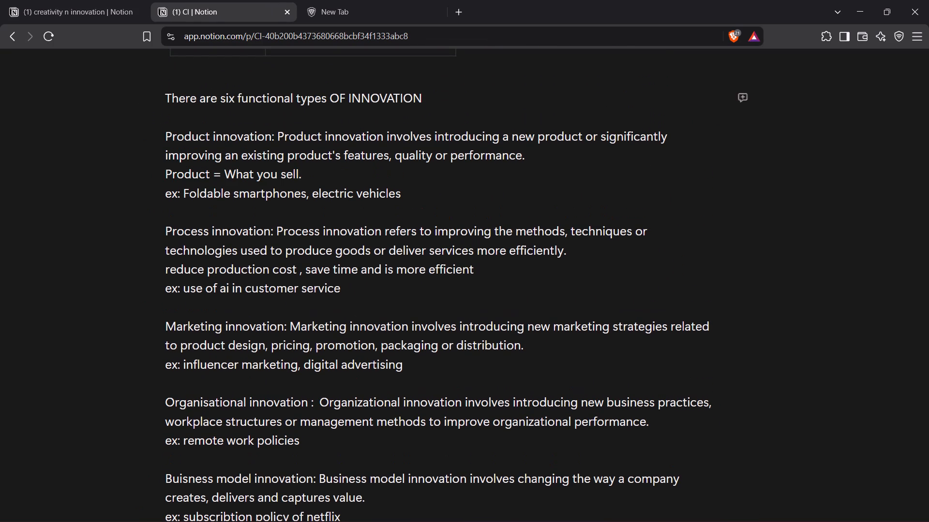
Copy "Process = How you produce." from the notes and paste it on a new line below the Process innovation benefits in CI.
click(505, 273)
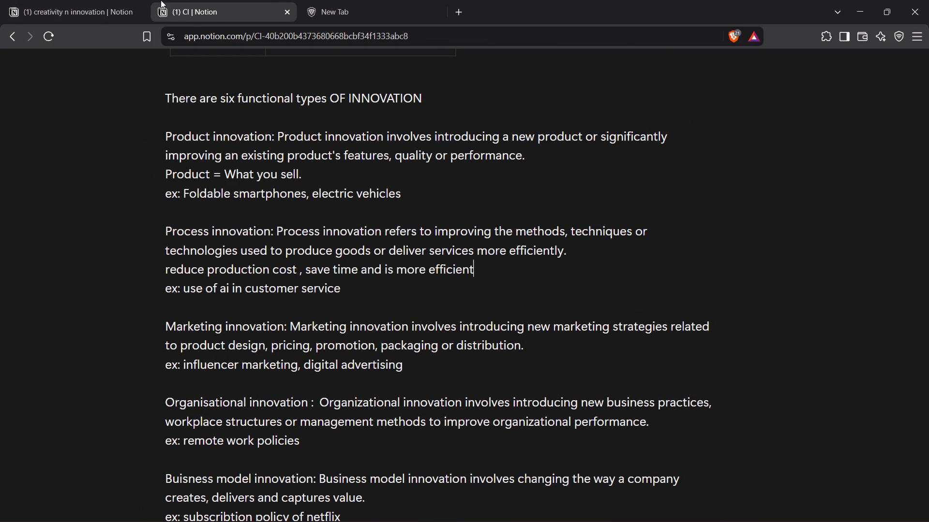
click(161, 0)
click(79, 0)
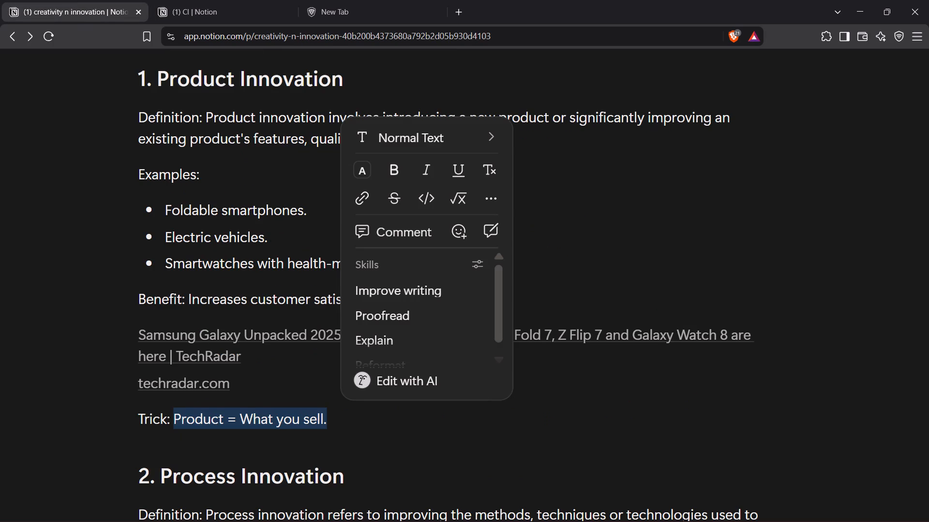
scroll(154, 465, down, 6)
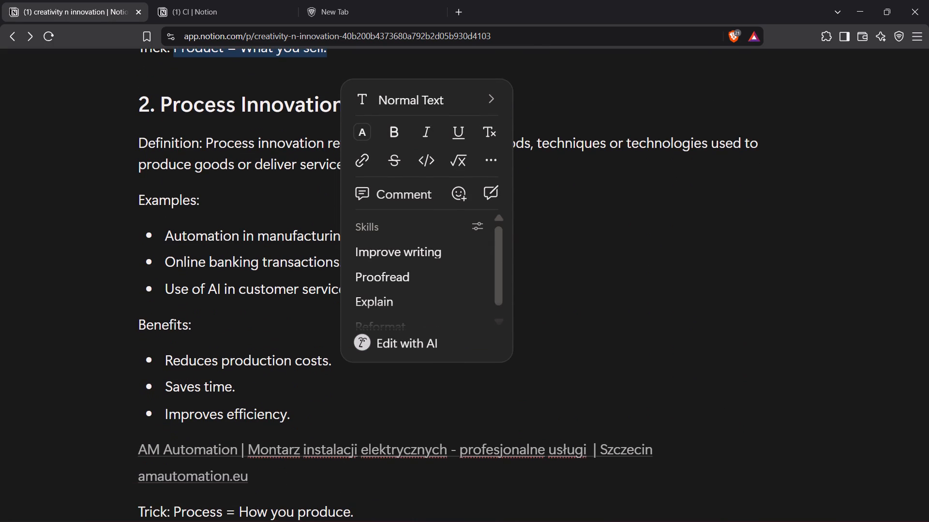
scroll(265, 436, down, 1)
click(361, 464)
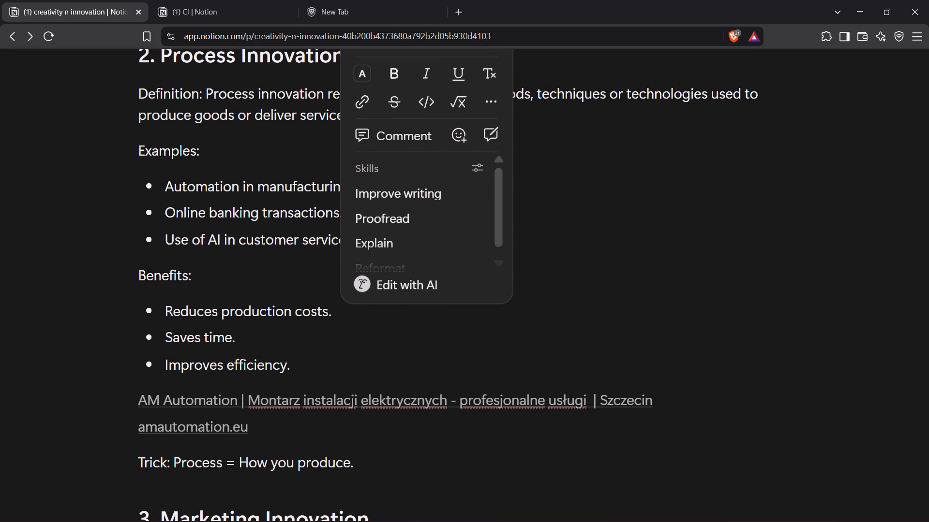
drag(361, 464, 174, 462)
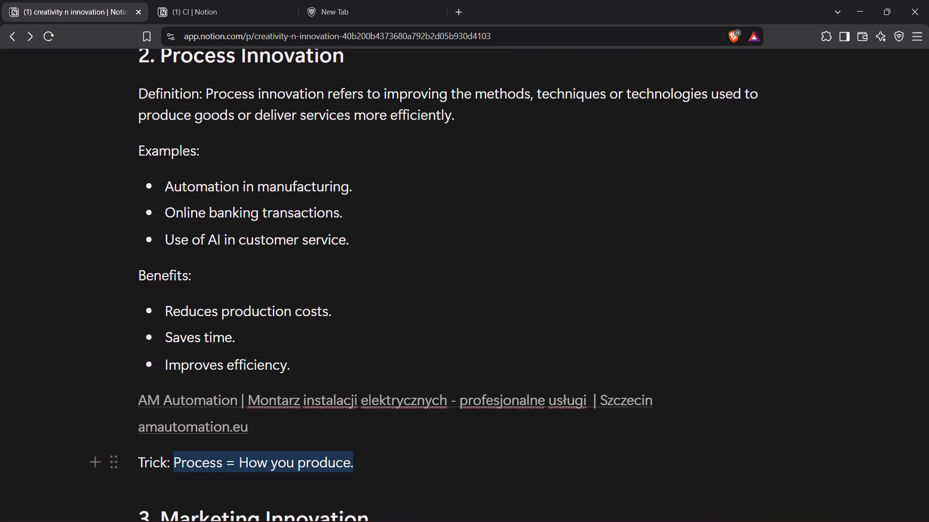
key(ctrl+c)
click(179, 0)
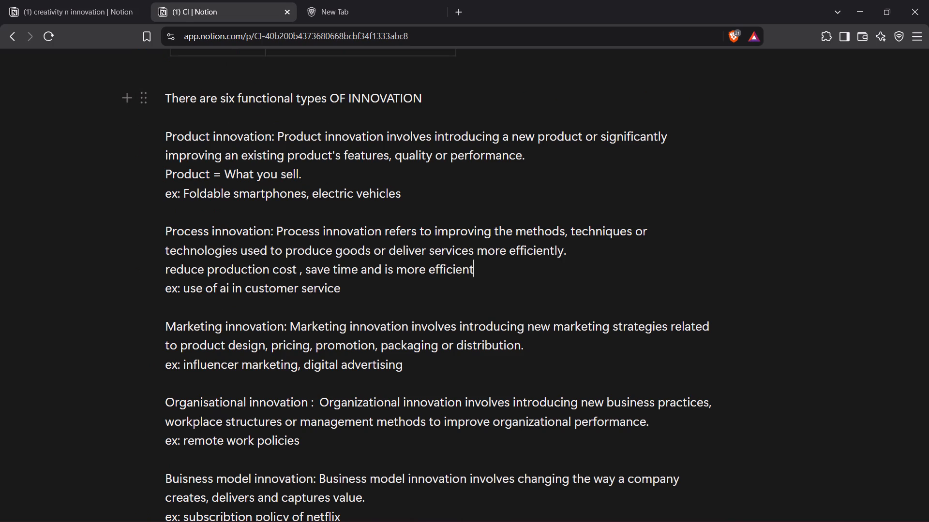
key(shift+Return)
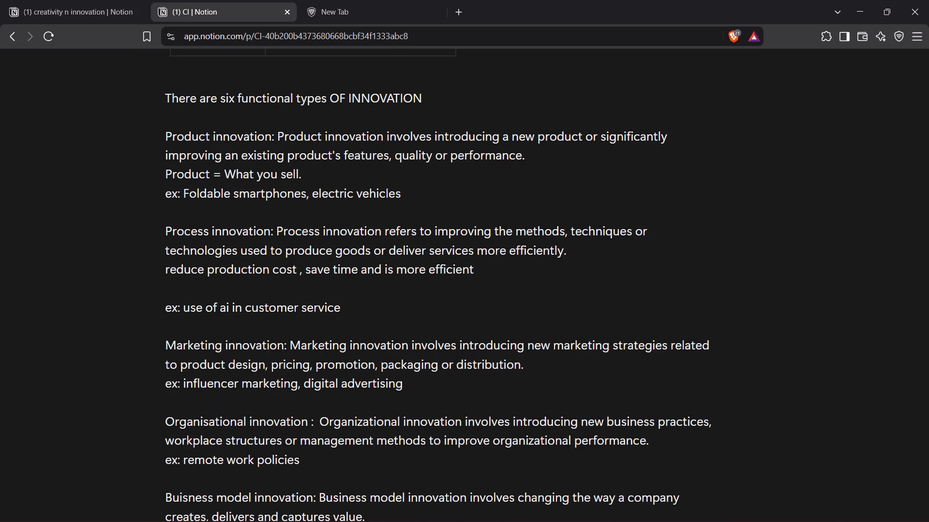
key(ctrl+v)
Copy "Marketing = How you promote." from the notes and paste it on a new line below the Marketing innovation definition in CI.
scroll(550, 269, down, 1)
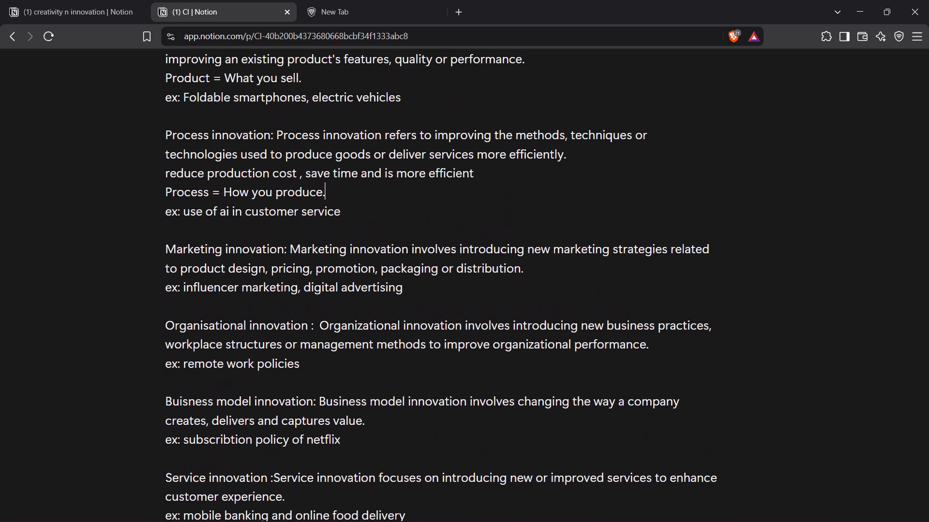
scroll(550, 269, down, 1)
click(33, 0)
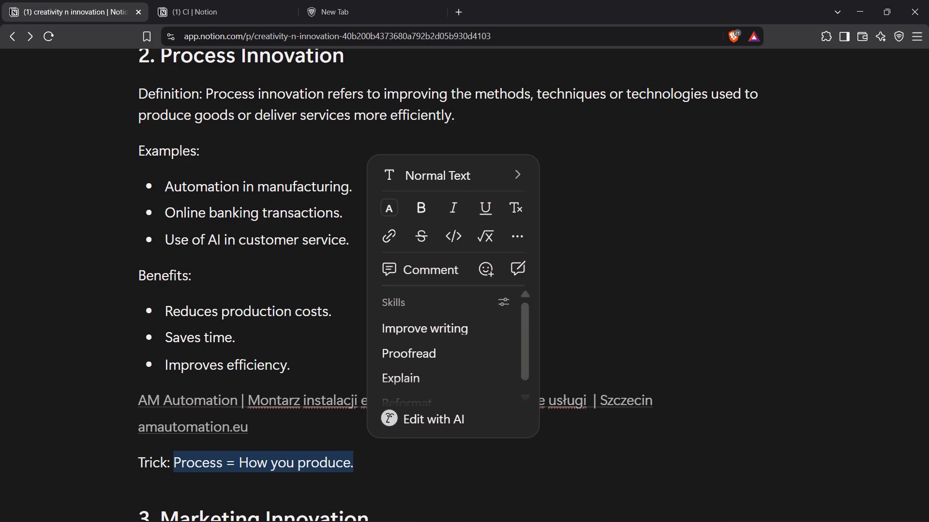
scroll(201, 391, down, 7)
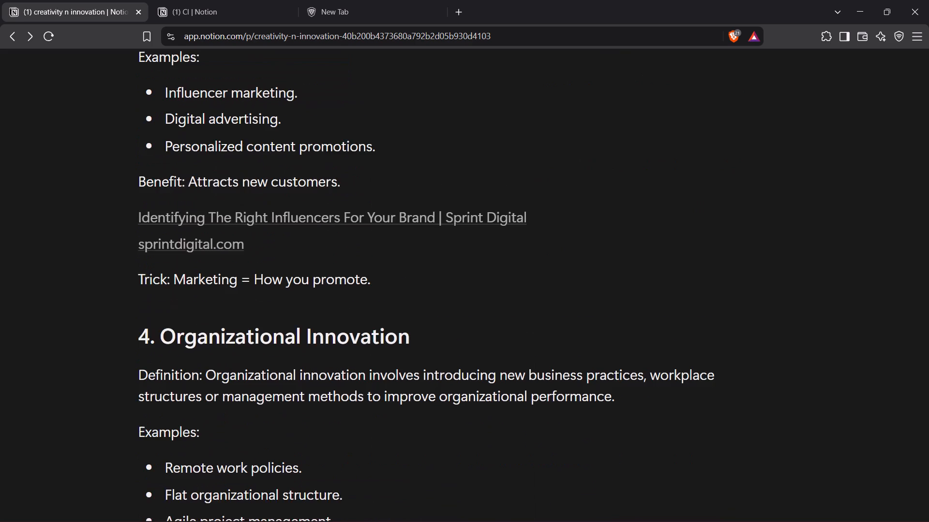
scroll(201, 391, down, 1)
drag(371, 217, 174, 222)
key(ctrl+c)
click(170, 0)
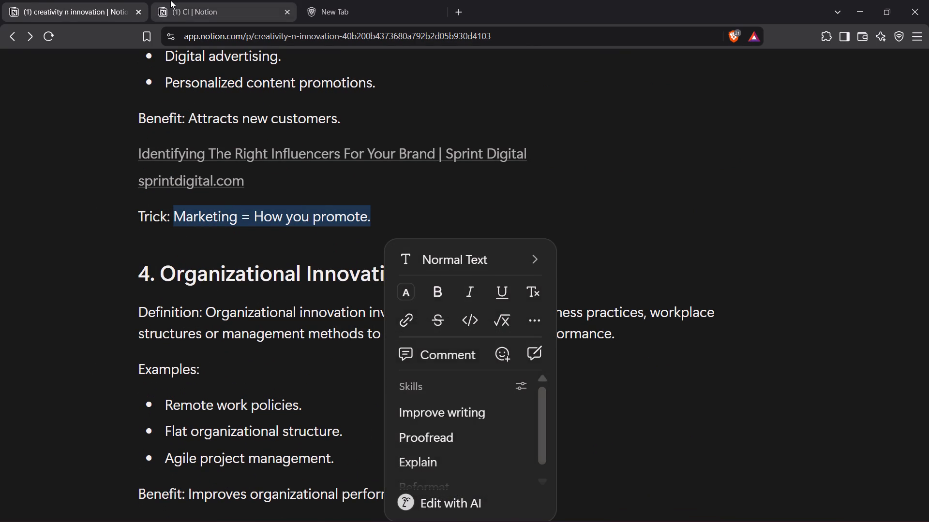
click(542, 263)
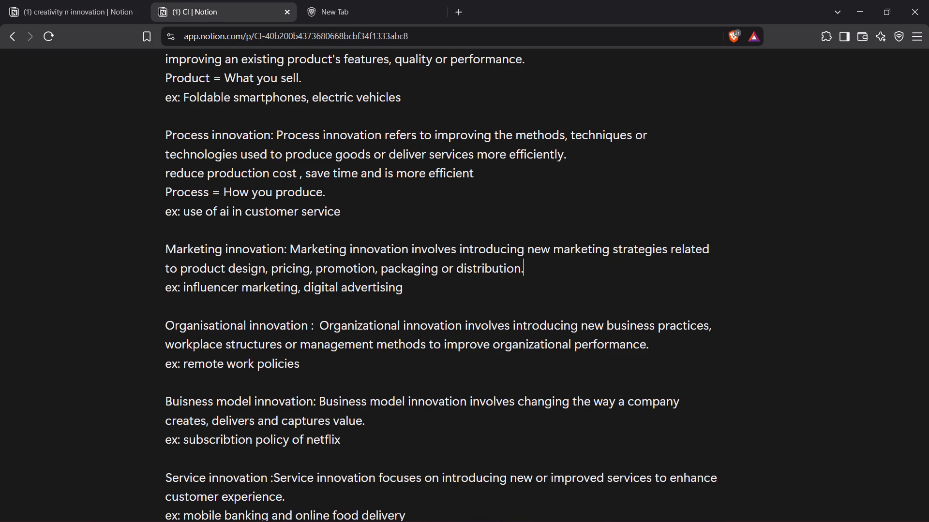
key(shift+Return)
key(ctrl+v)
Copy "Organizational = How you manage work." from the notes and paste it on a new line below the Organisational innovation definition in CI.
scroll(542, 263, down, 2)
click(75, 0)
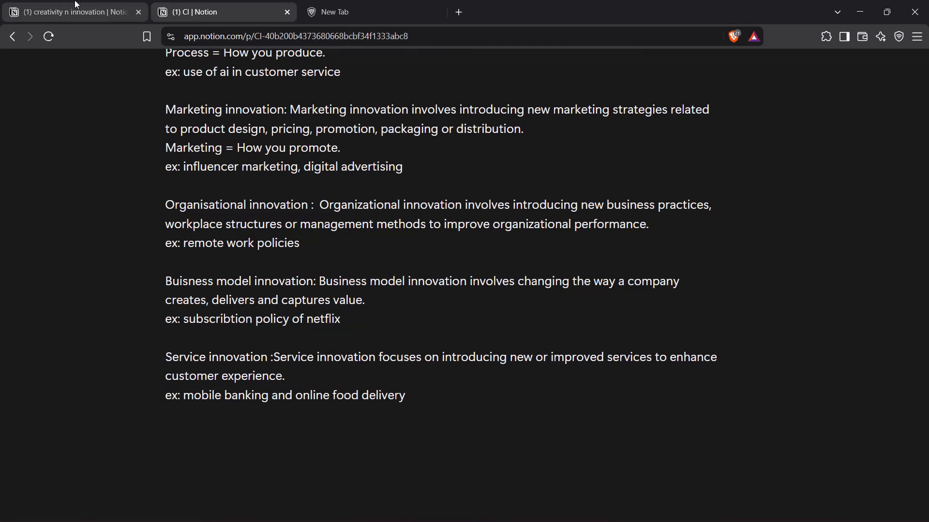
scroll(225, 362, down, 2)
click(225, 362)
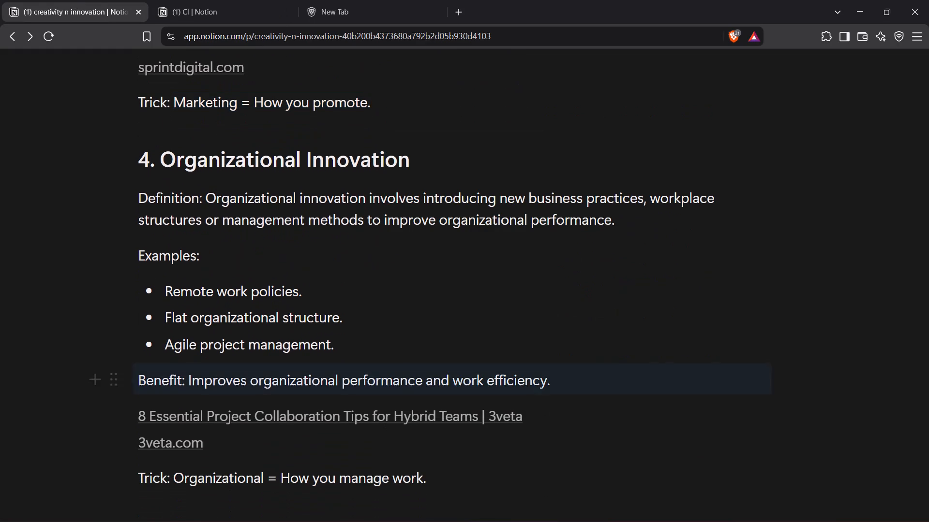
scroll(225, 362, down, 1)
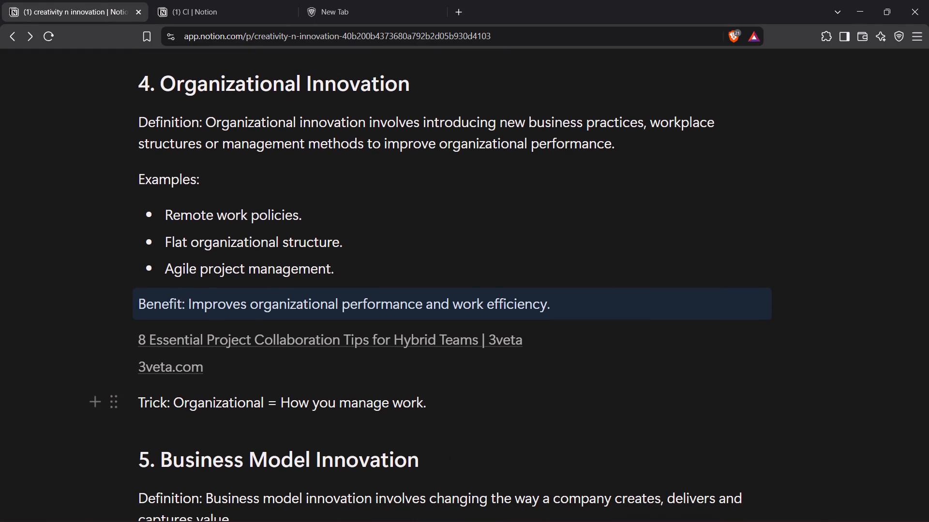
drag(427, 403, 170, 405)
key(ctrl+c)
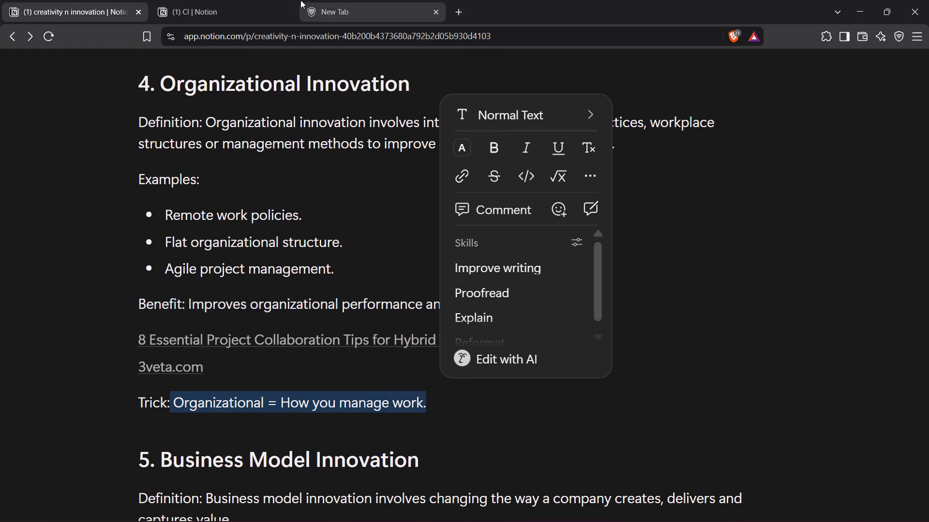
click(300, 0)
click(215, 0)
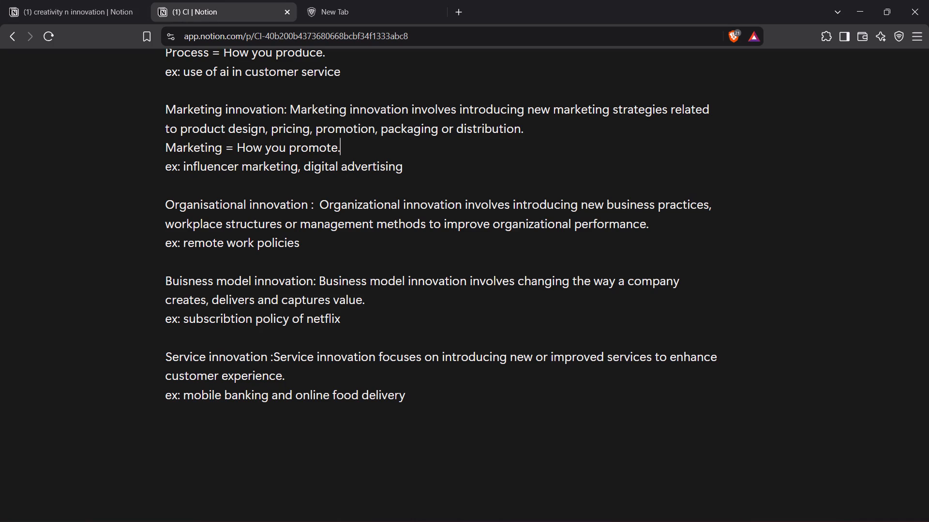
click(713, 233)
click(713, 233)
click(667, 215)
key(shift+Return)
key(ctrl+v)
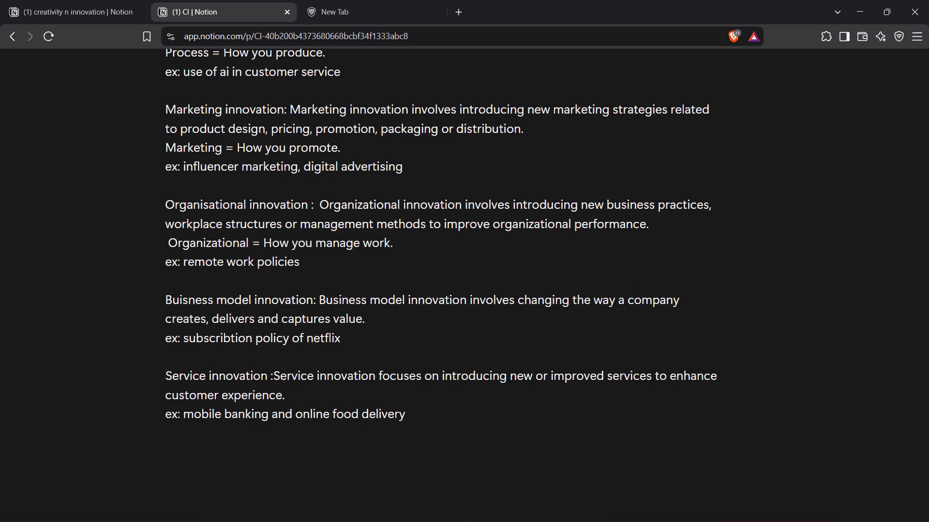
Copy "Business Model = How you earn money." from the notes and paste it on a new line below the Buisness model innovation definition in CI.
click(77, 0)
scroll(157, 405, down, 3)
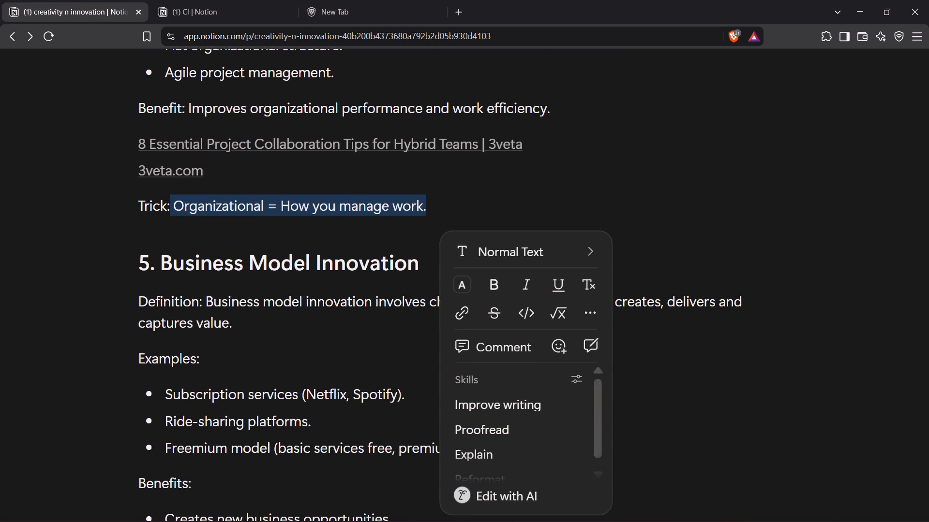
scroll(157, 405, down, 4)
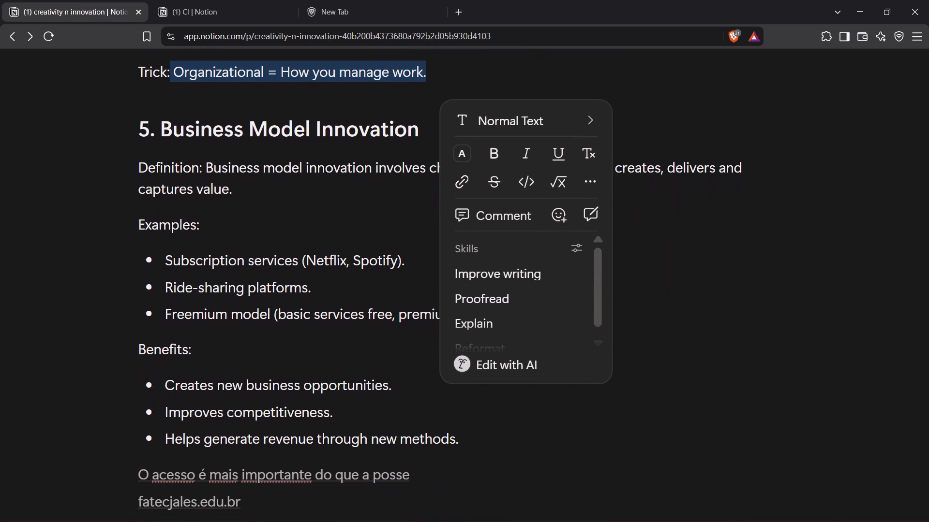
scroll(157, 405, down, 3)
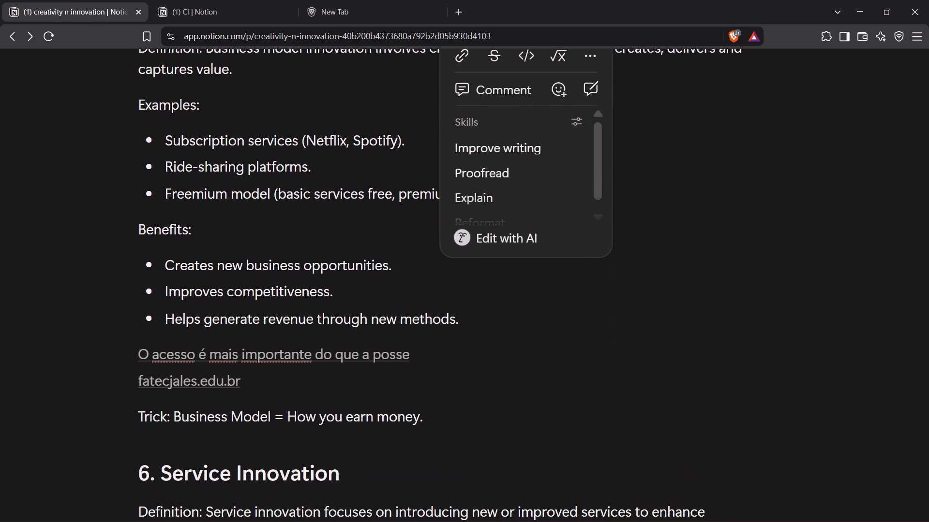
click(180, 412)
click(169, 416)
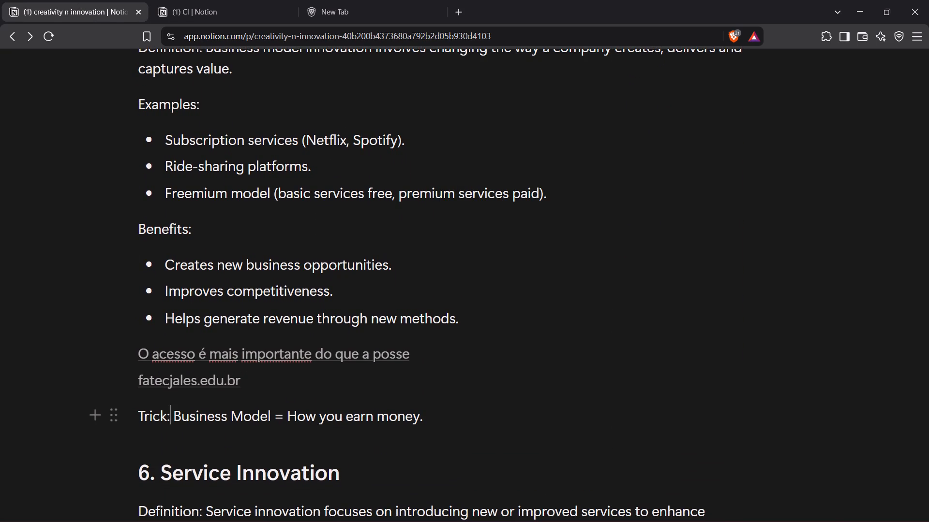
drag(169, 416, 427, 416)
key(ctrl+c)
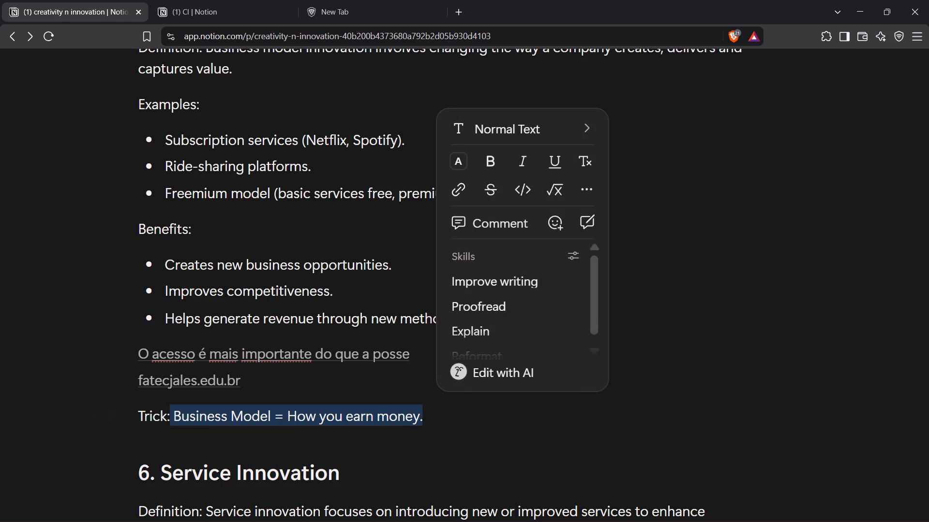
click(193, 0)
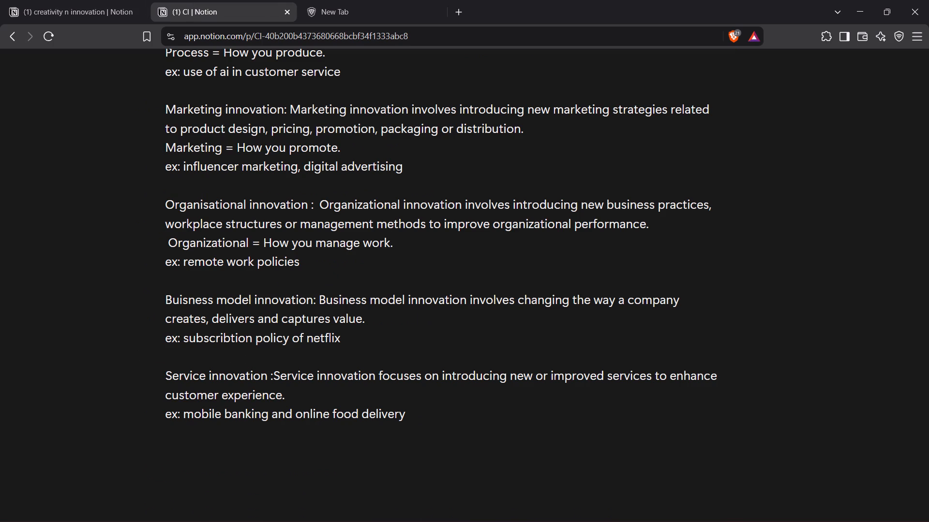
click(383, 310)
key(shift+Return)
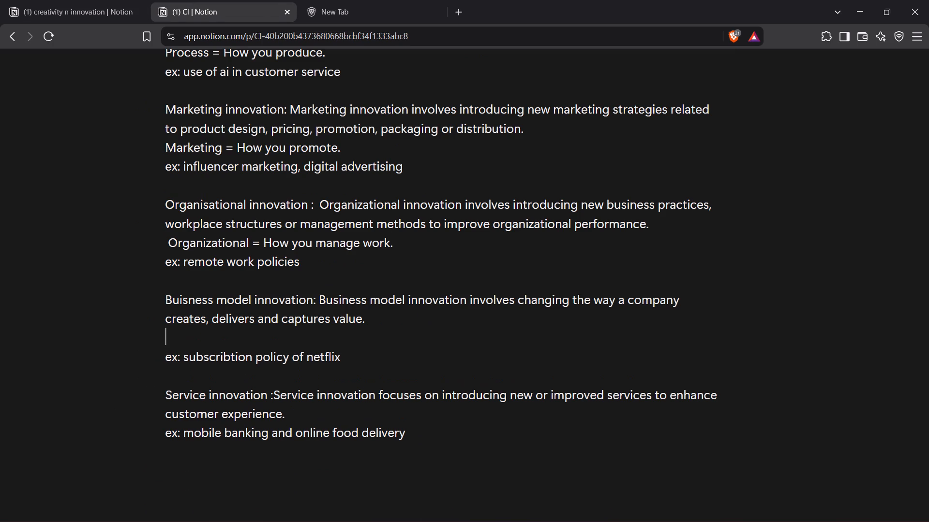
key(ctrl+v)
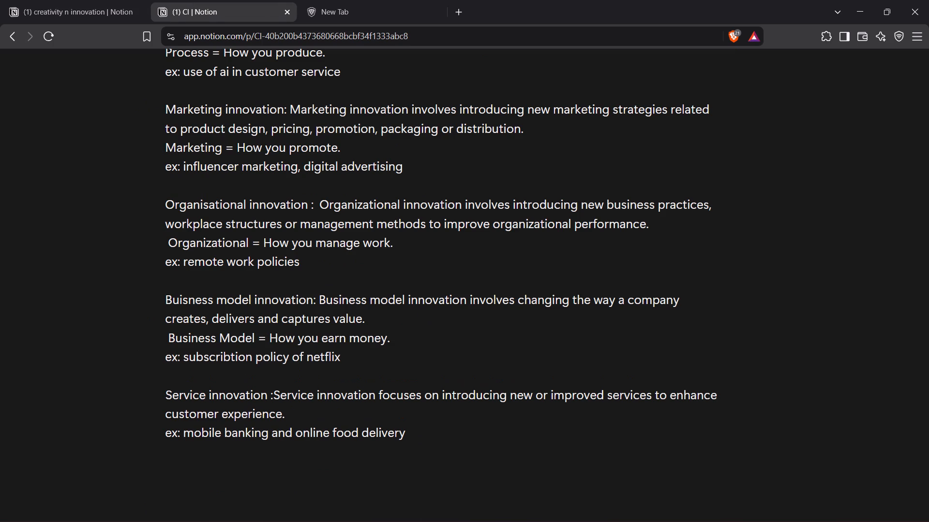
Copy "Service = How you serve customers." from the notes and paste it on a new line below the Service innovation definition in CI.
click(5, 0)
scroll(195, 494, down, 7)
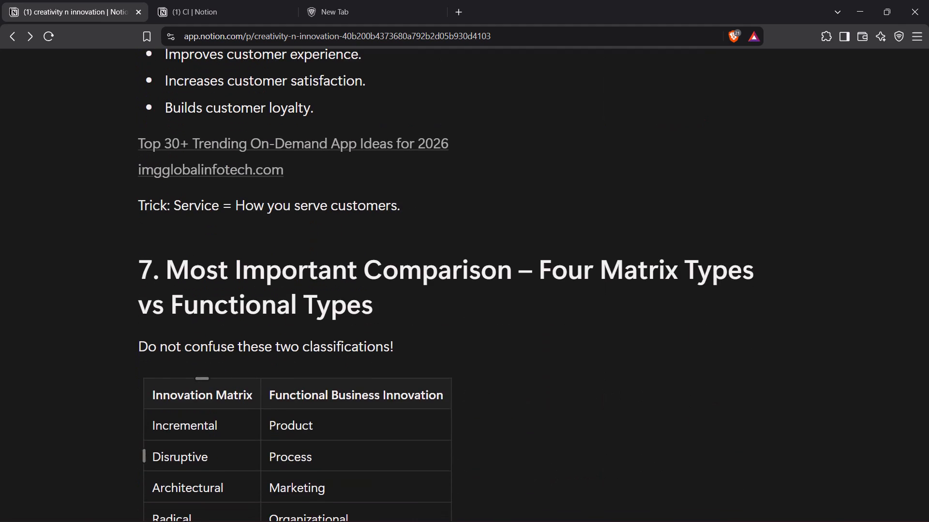
scroll(196, 485, down, 1)
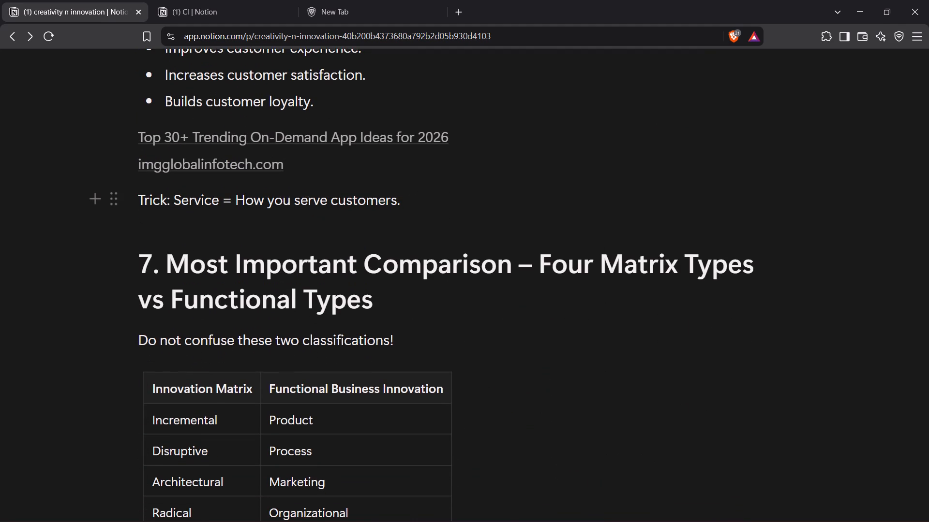
drag(409, 194, 172, 188)
key(ctrl+c)
click(331, 0)
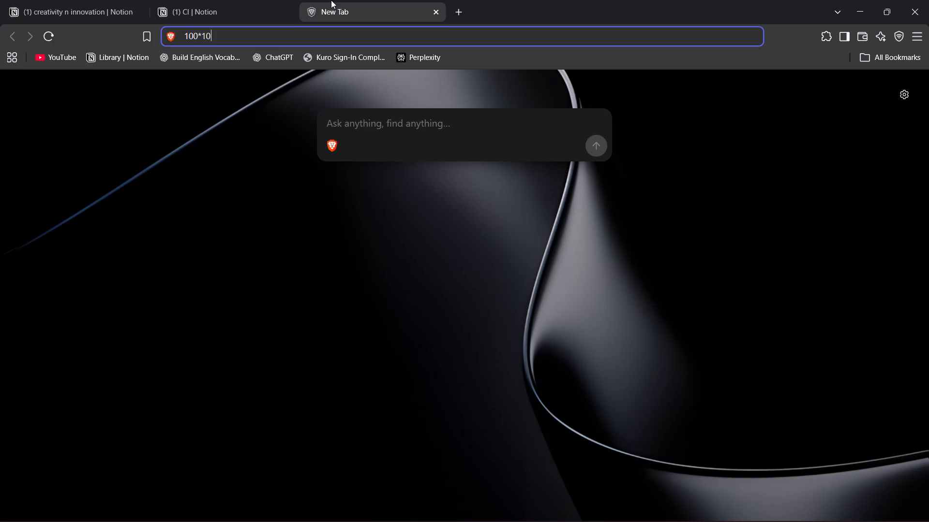
double_click(289, 0)
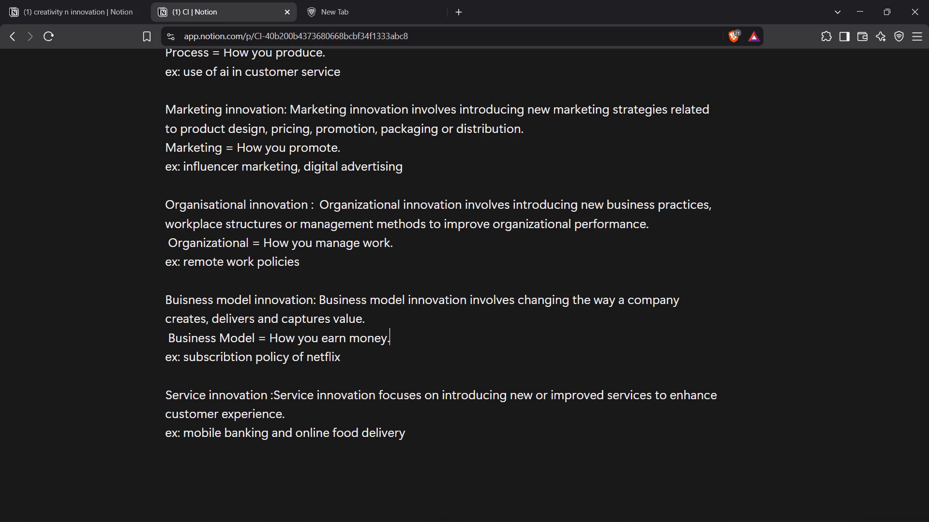
click(322, 412)
key(shift+Return)
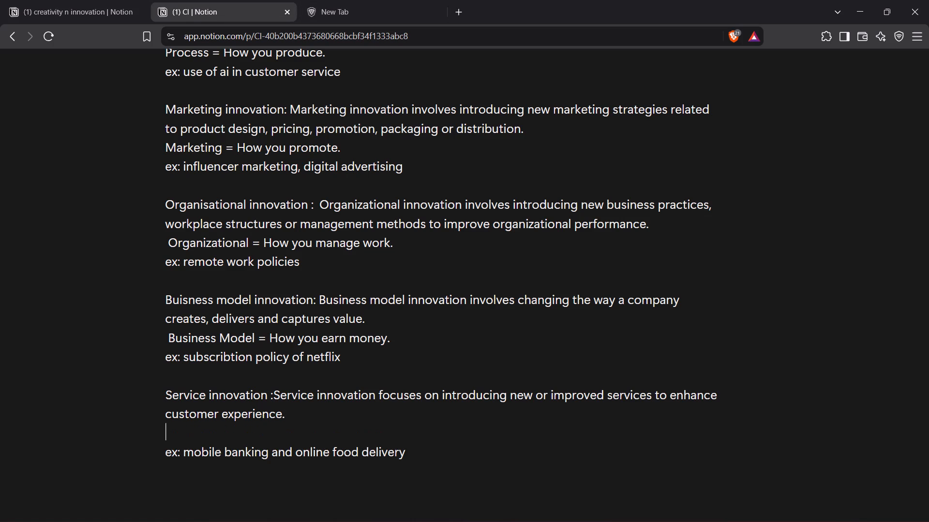
key(ctrl+v)
Review the creativity n innovation notes from the Incremental and Disruptive Innovation sections through to the super-fast memory tricks at the end.
drag(159, 0, 128, 0)
click(128, 0)
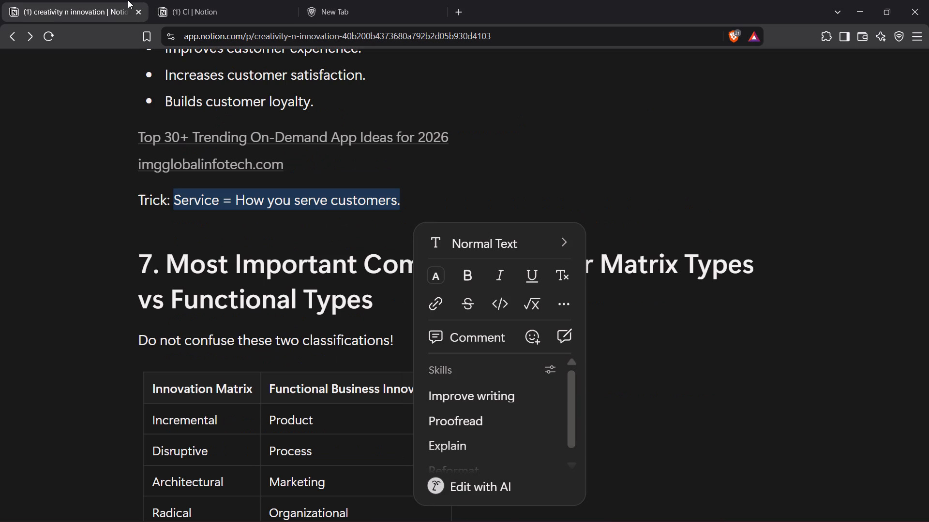
scroll(329, 296, up, 17)
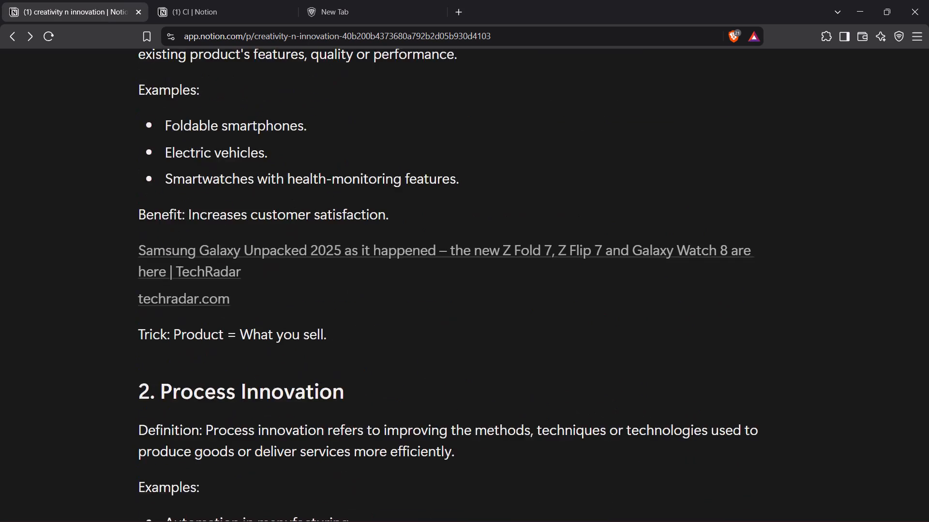
scroll(329, 296, up, 4)
scroll(329, 296, right, 1)
scroll(329, 296, down, 1)
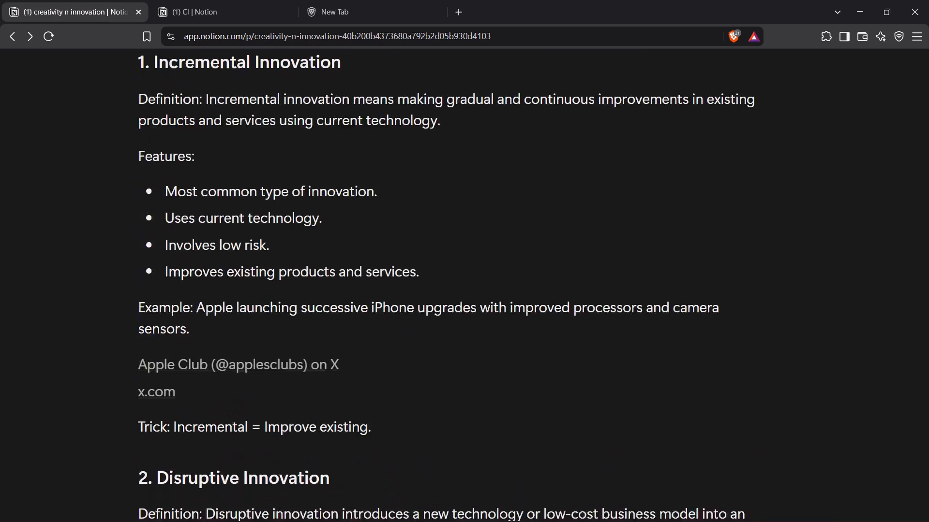
scroll(329, 296, down, 1)
scroll(329, 296, up, 1)
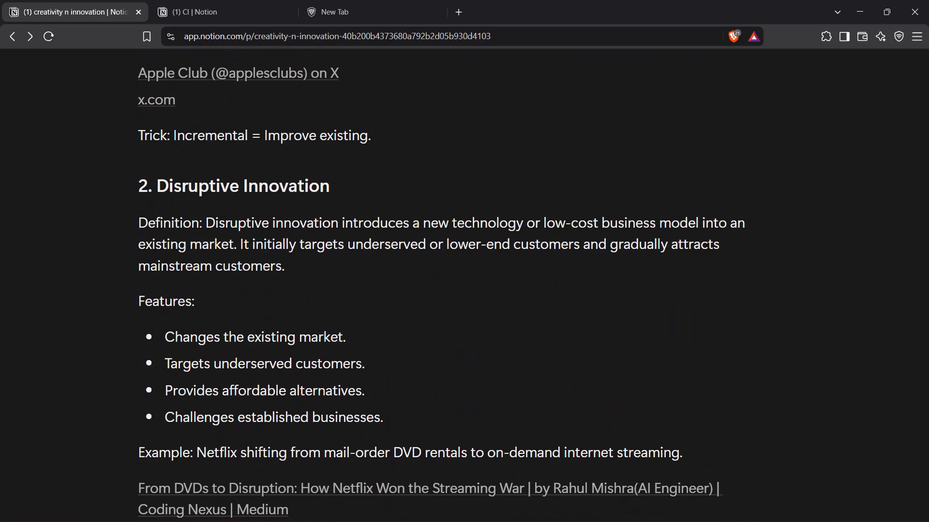
scroll(329, 296, up, 1)
scroll(329, 296, down, 3)
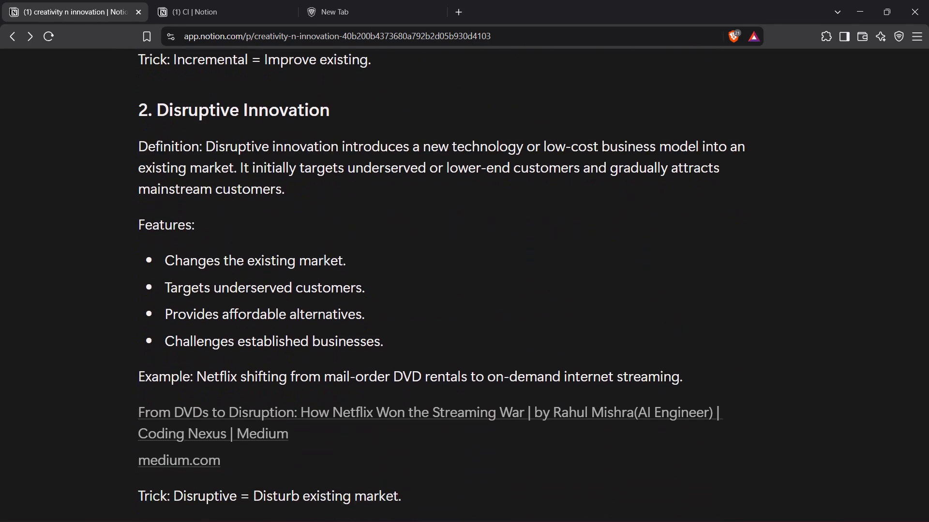
click(241, 0)
click(80, 0)
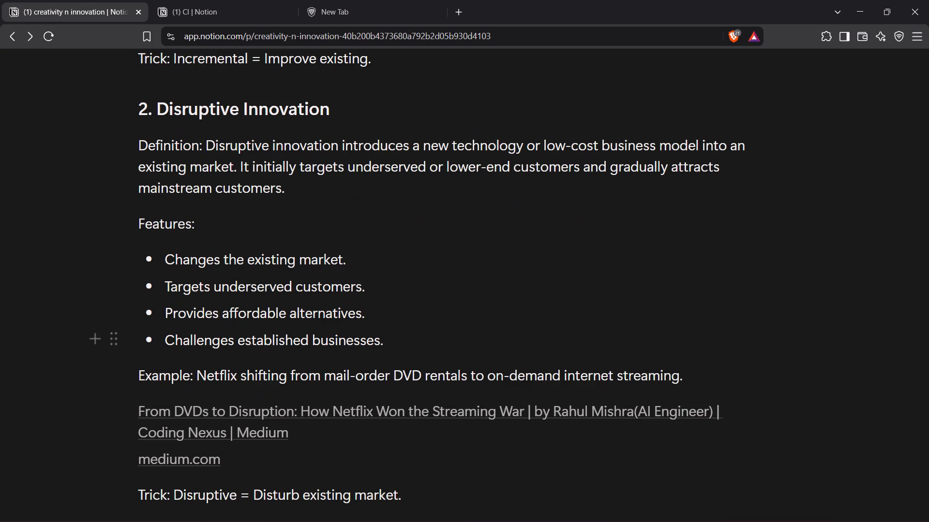
scroll(283, 346, down, 11)
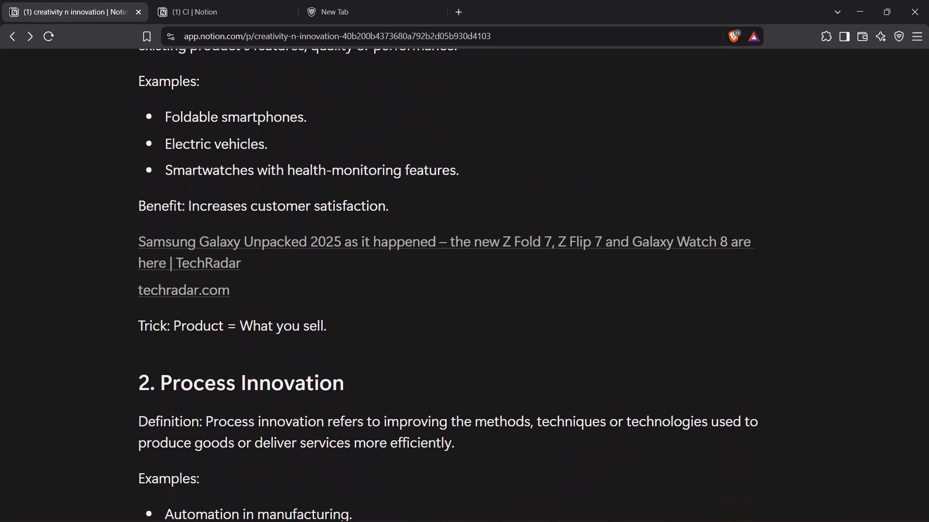
scroll(283, 346, down, 14)
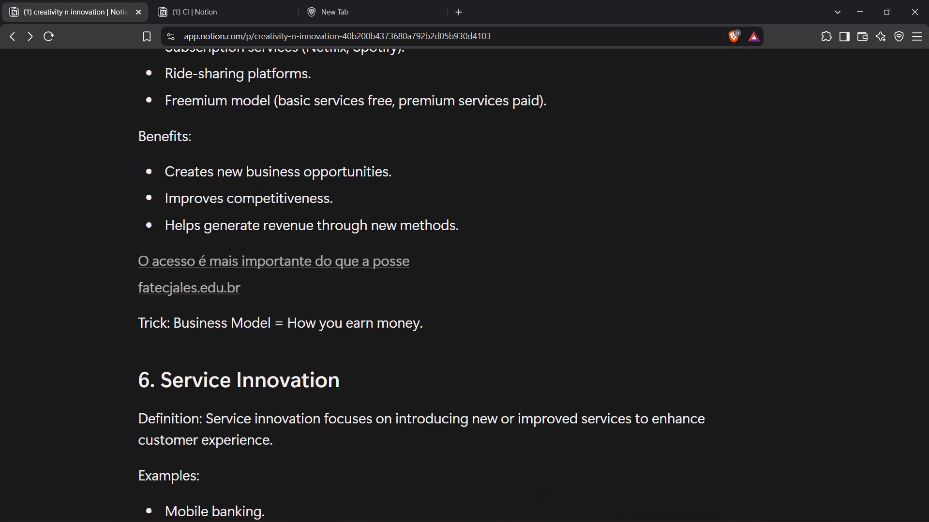
scroll(283, 346, down, 12)
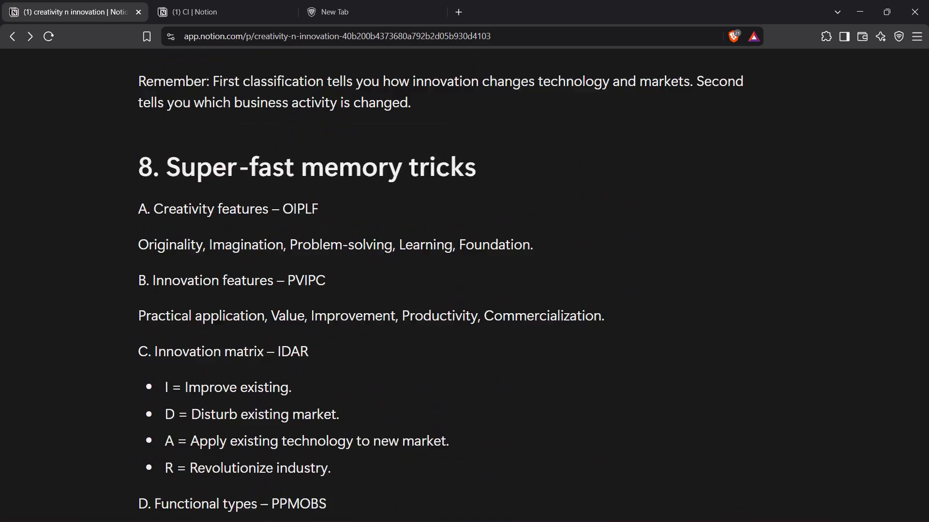
scroll(283, 346, down, 4)
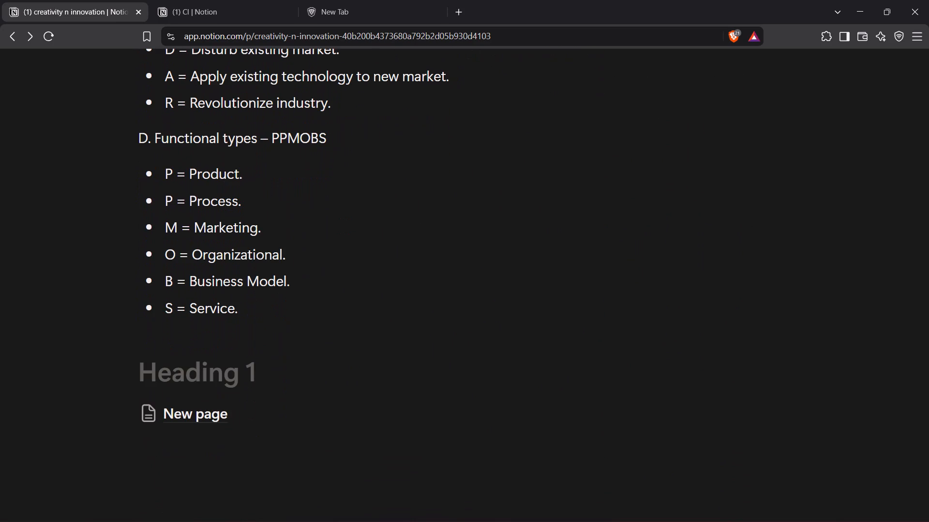
Open the New page subpage at the end of the notes and read through its exam questions and answers.
click(208, 408)
scroll(208, 408, down, 5)
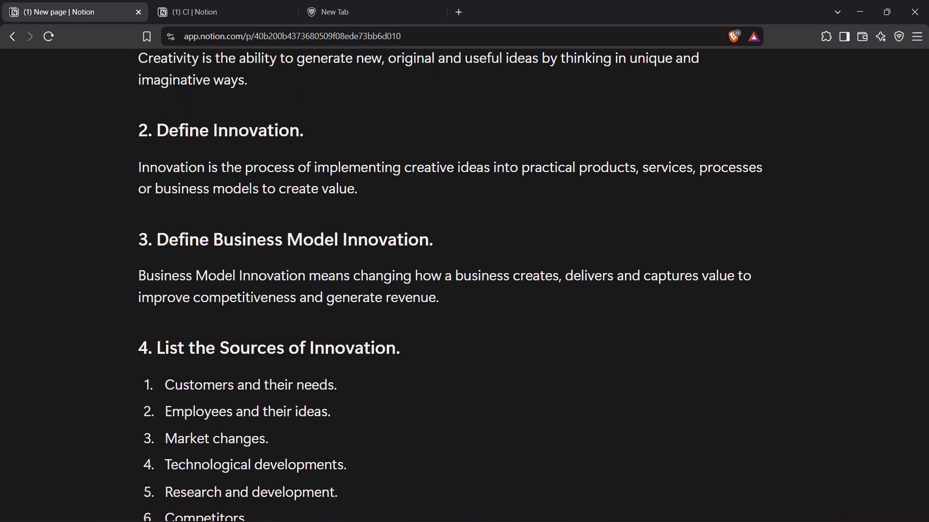
scroll(208, 408, down, 5)
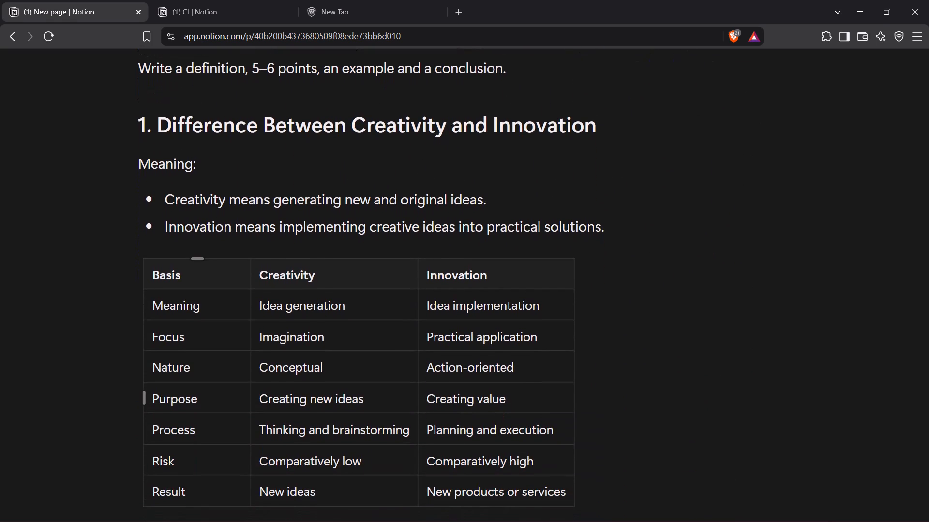
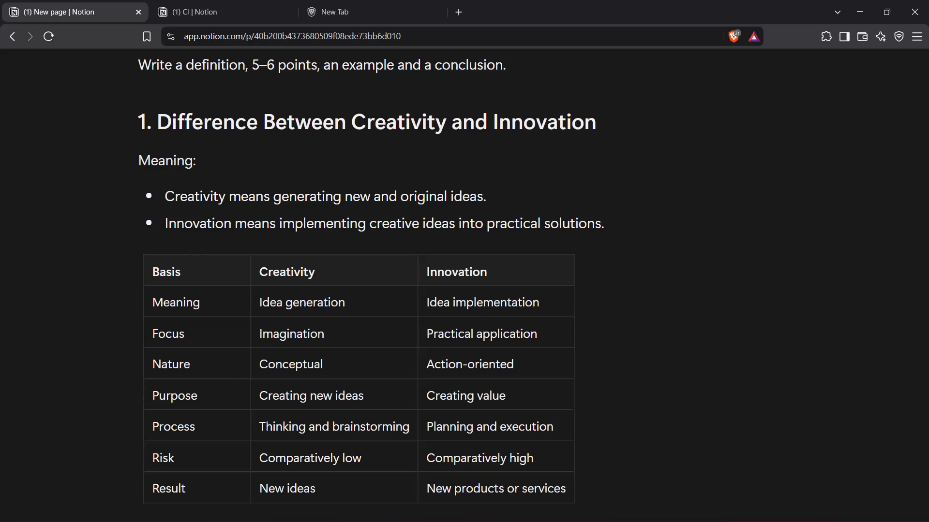
Reread the Section A short answers from Define Creativity to List the Sources of Innovation and compare them with the CI notes.
scroll(190, 304, up, 13)
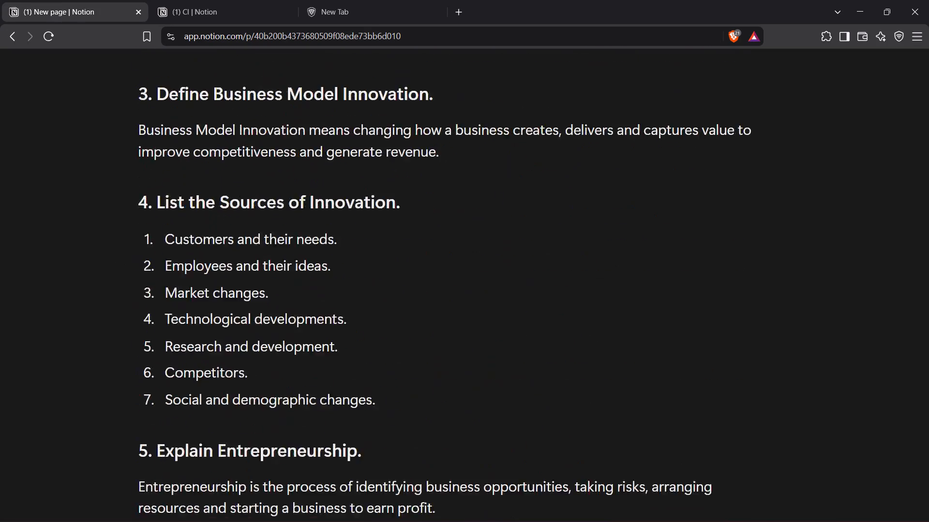
scroll(190, 304, down, 3)
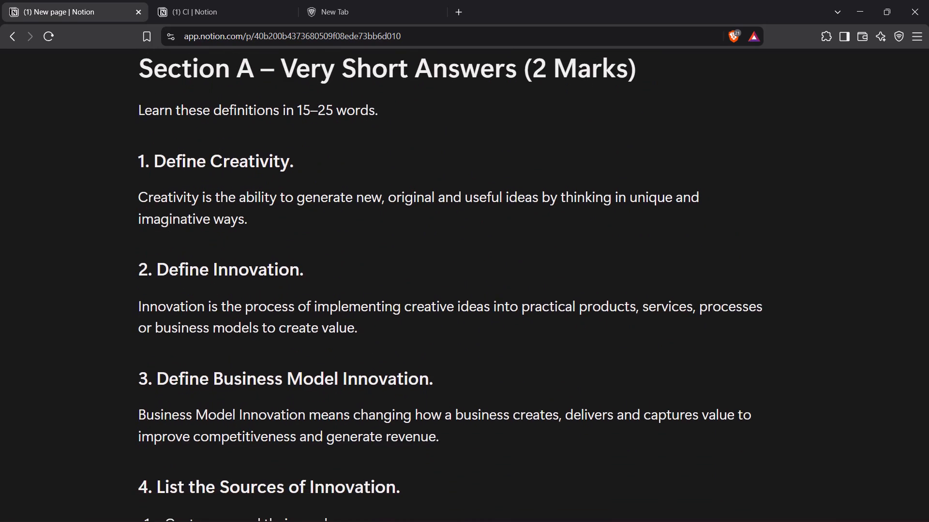
scroll(190, 304, down, 1)
scroll(190, 304, left, 2)
scroll(190, 304, down, 1)
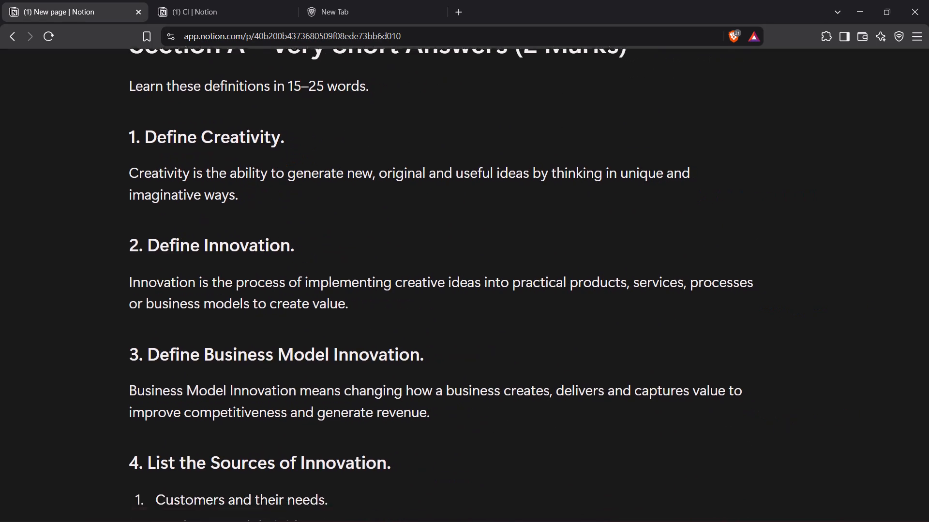
scroll(190, 304, down, 2)
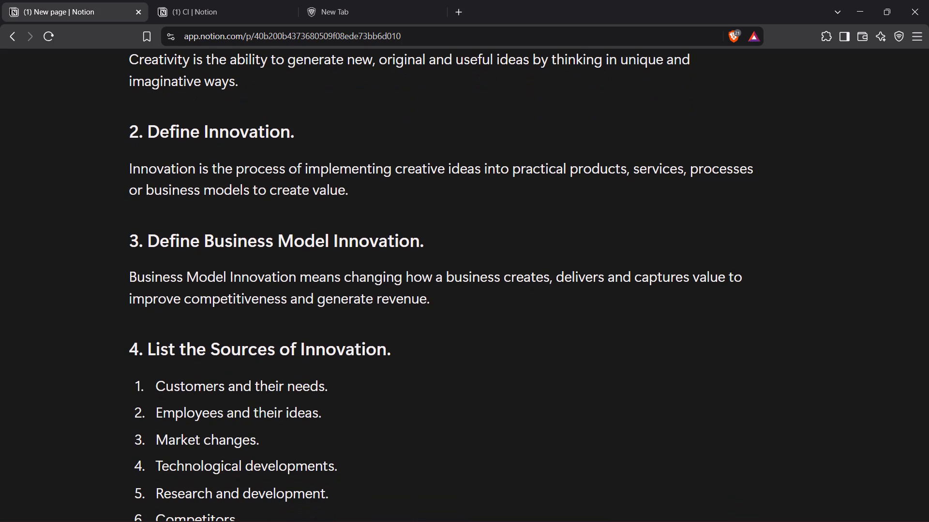
scroll(190, 304, down, 1)
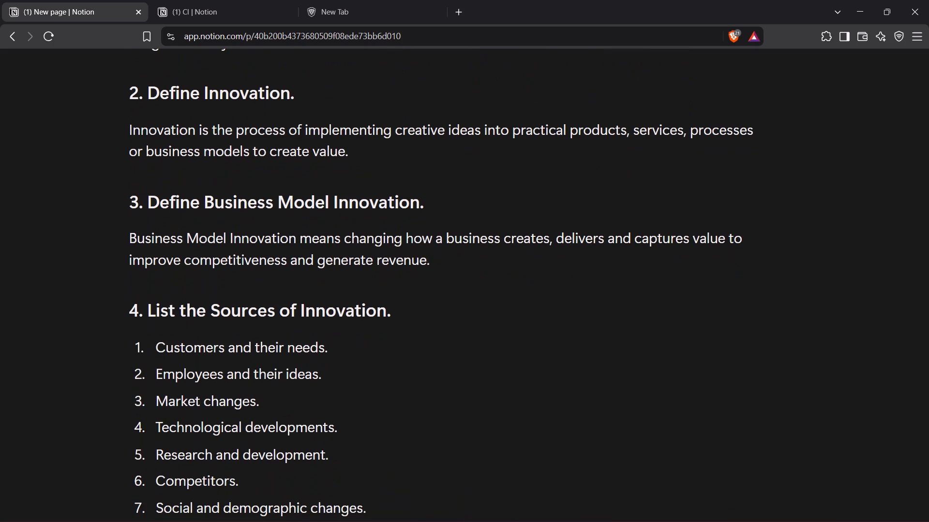
click(191, 0)
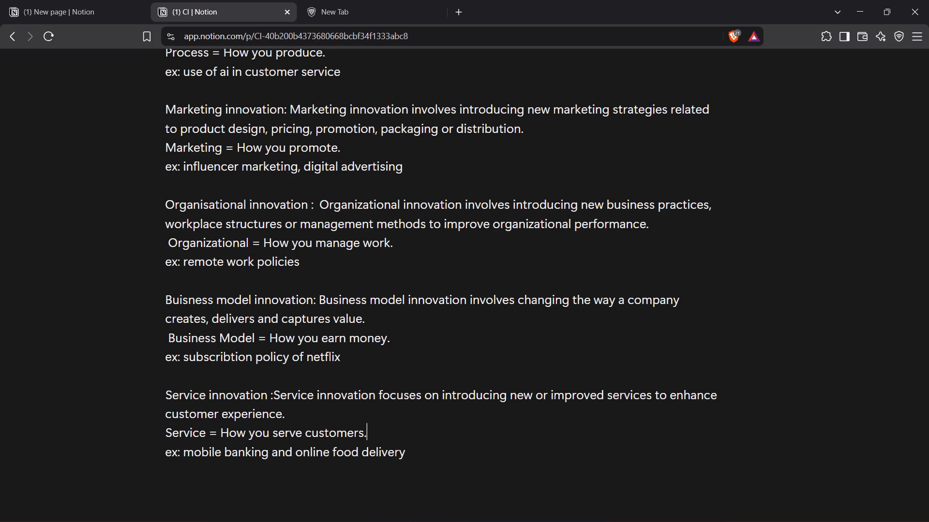
scroll(285, 160, down, 1)
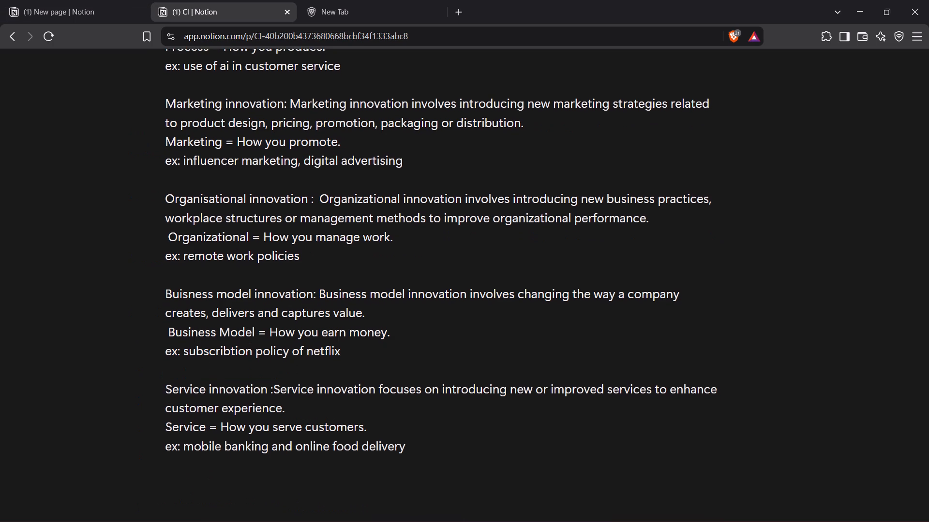
scroll(285, 160, down, 1)
click(114, 0)
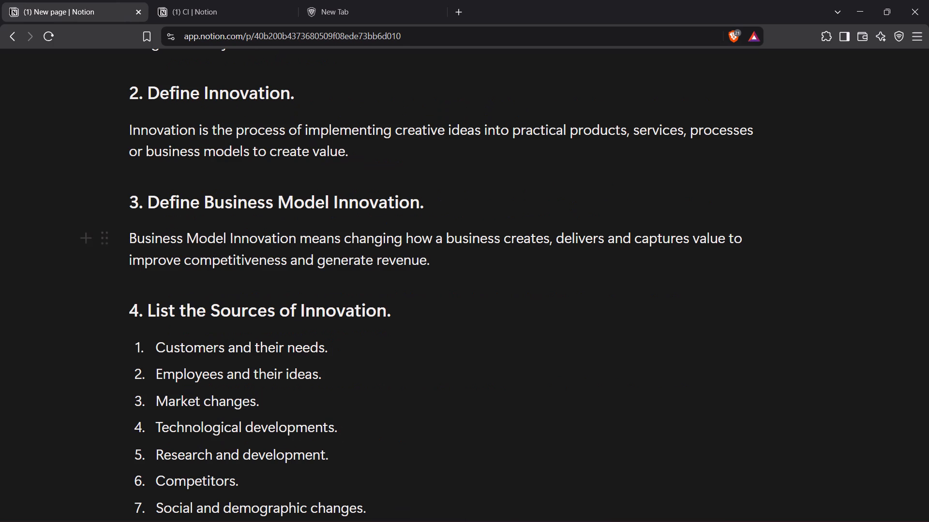
scroll(213, 251, down, 2)
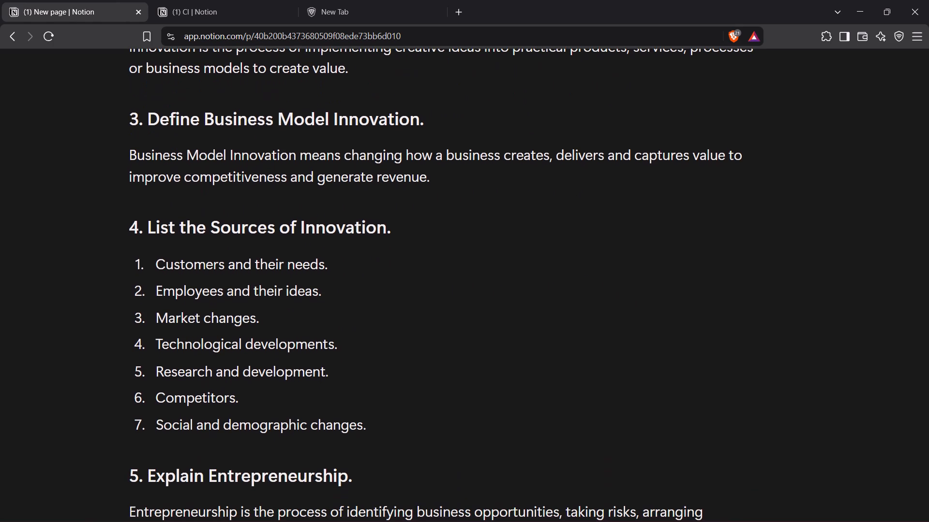
click(268, 0)
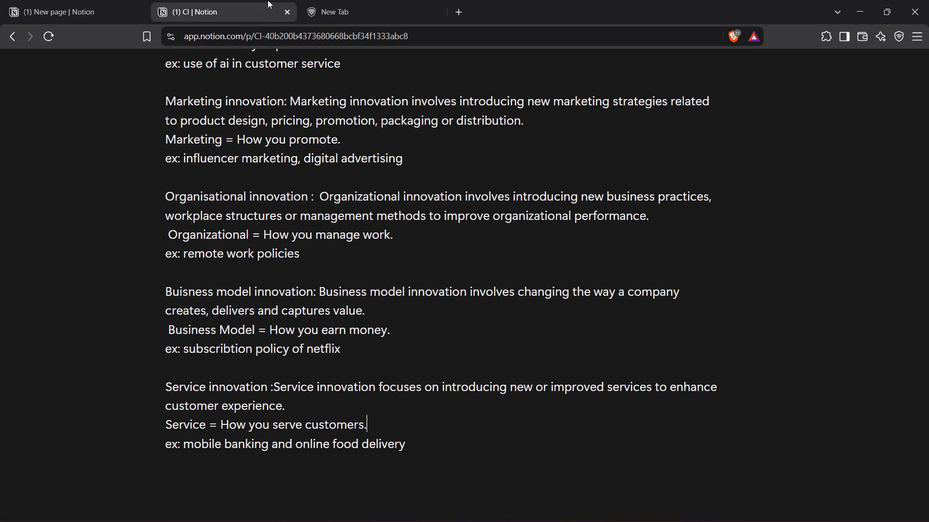
click(52, 0)
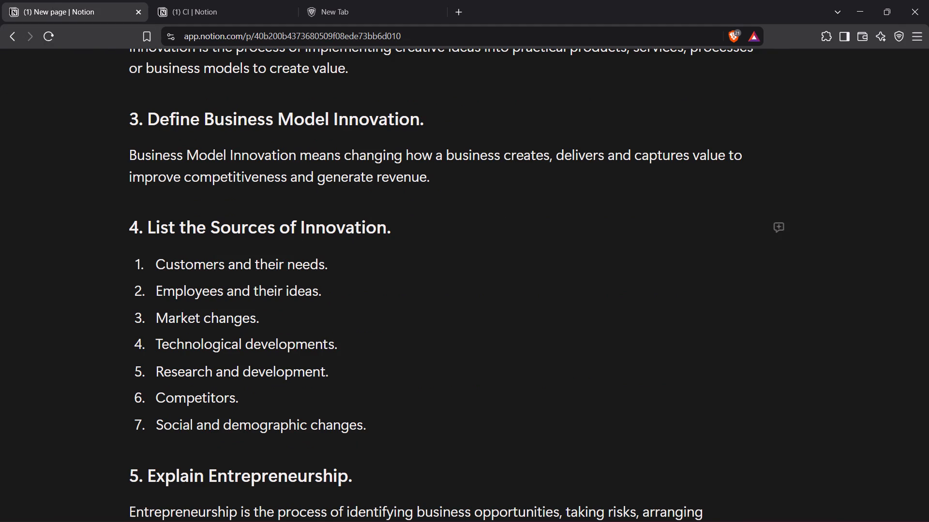
Copy "to improve competitiveness and generate revenue." from the exam answers and paste it over the closing full stop of CI's Buisness model innovation definition.
drag(726, 151, 749, 182)
drag(749, 182, 623, 187)
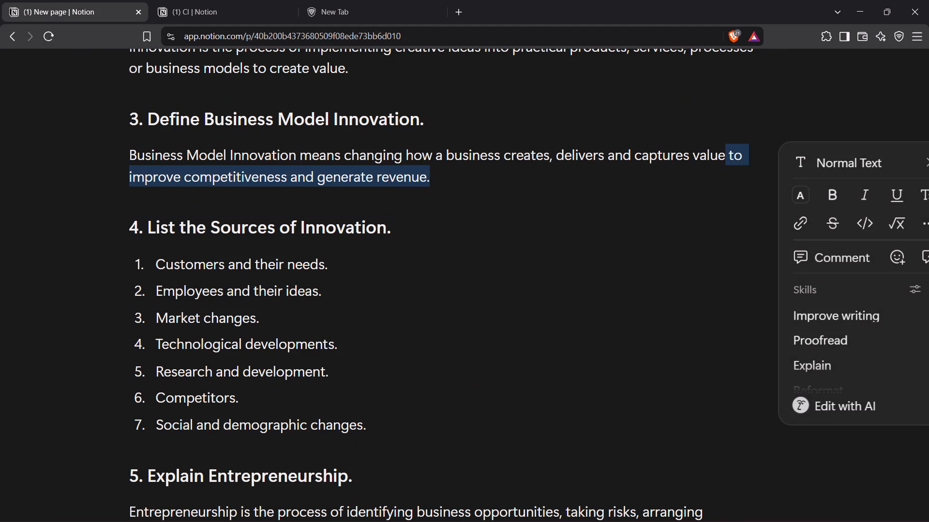
key(ctrl+c)
click(186, 0)
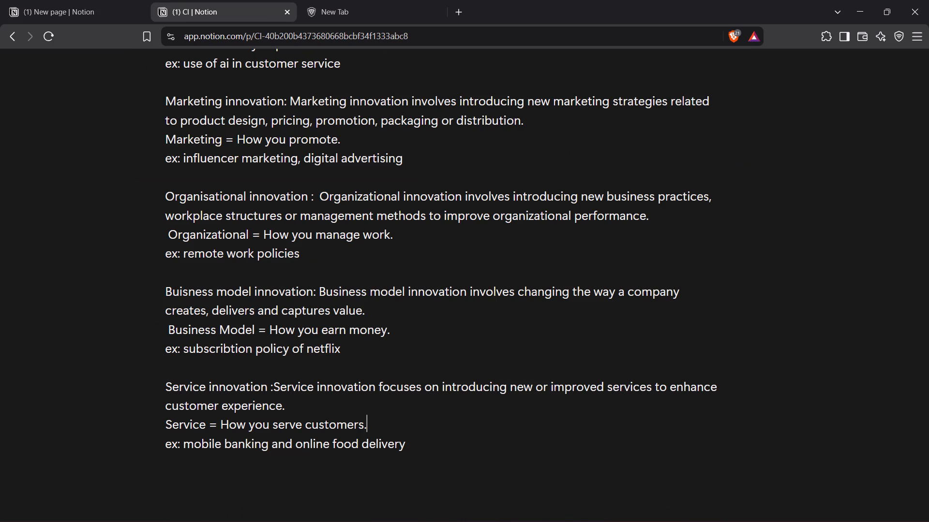
click(404, 308)
key(BackSpace)
key(space)
key(ctrl+v)
Read the exam answers on the sources of innovation, the meaning of entrepreneurship and its characteristics.
click(13, 0)
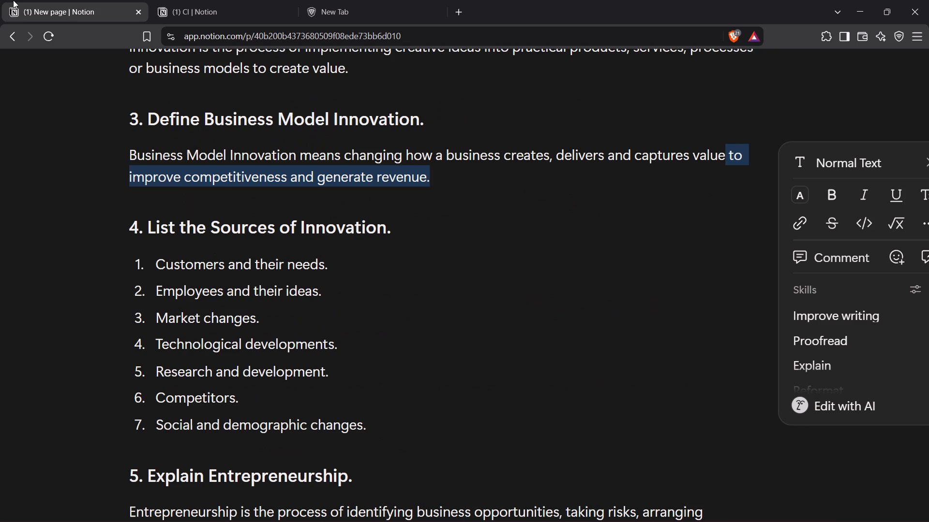
scroll(268, 286, down, 1)
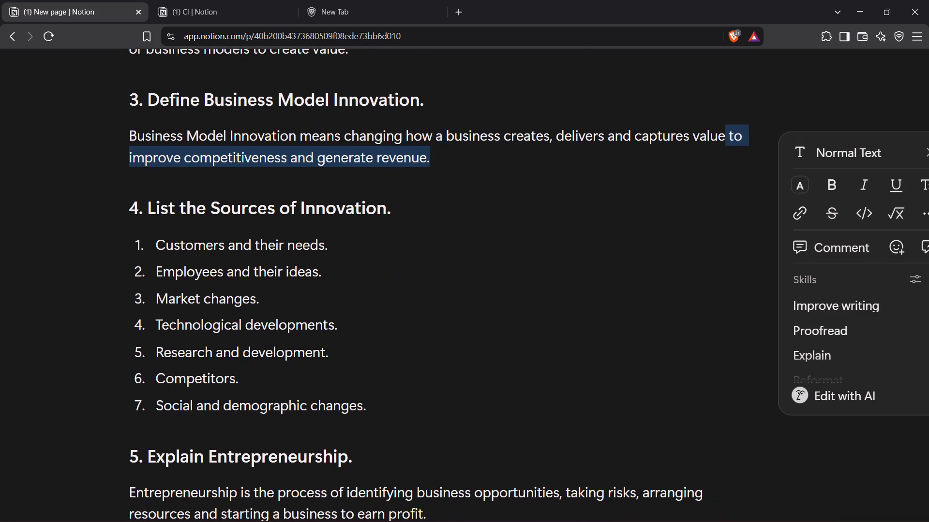
scroll(268, 286, down, 3)
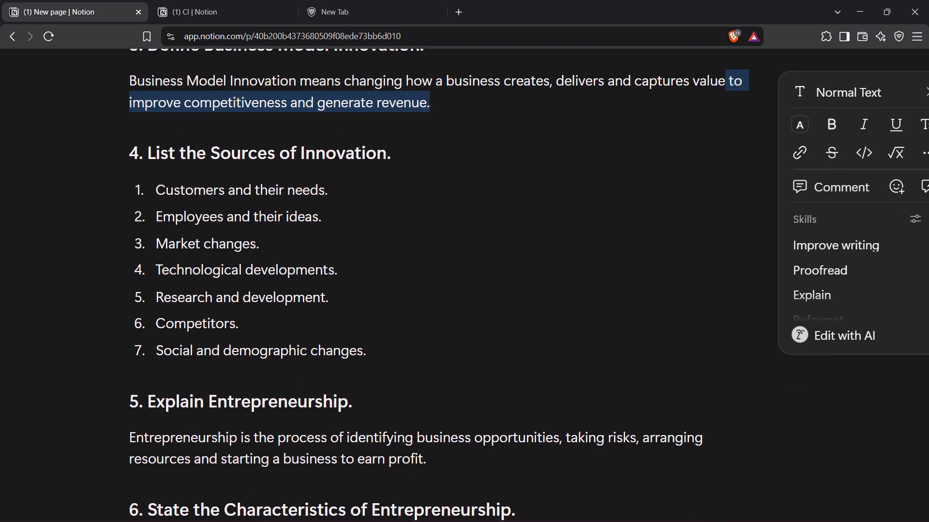
scroll(268, 286, down, 3)
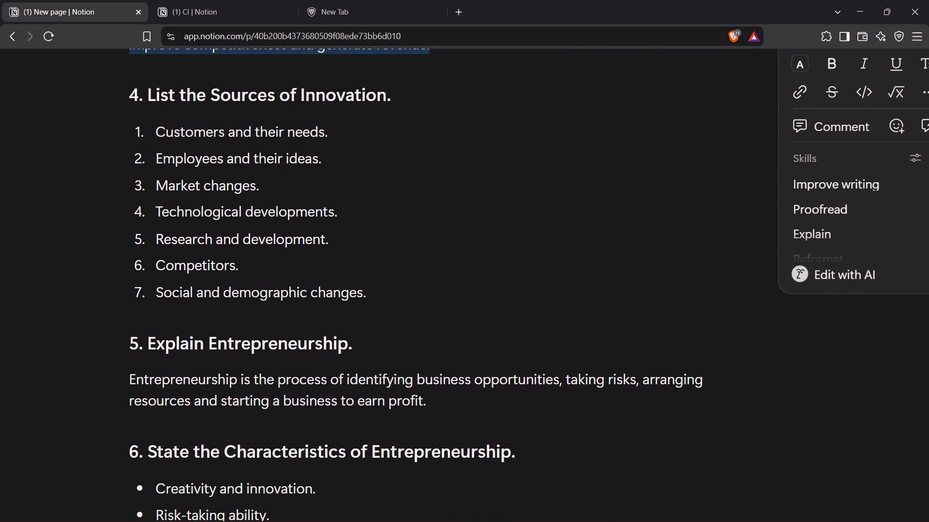
scroll(268, 286, down, 3)
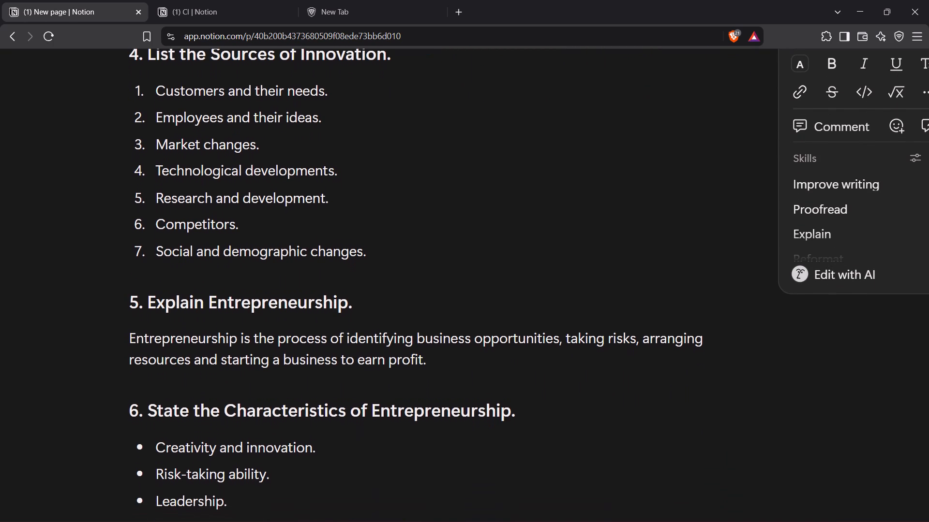
scroll(268, 286, down, 3)
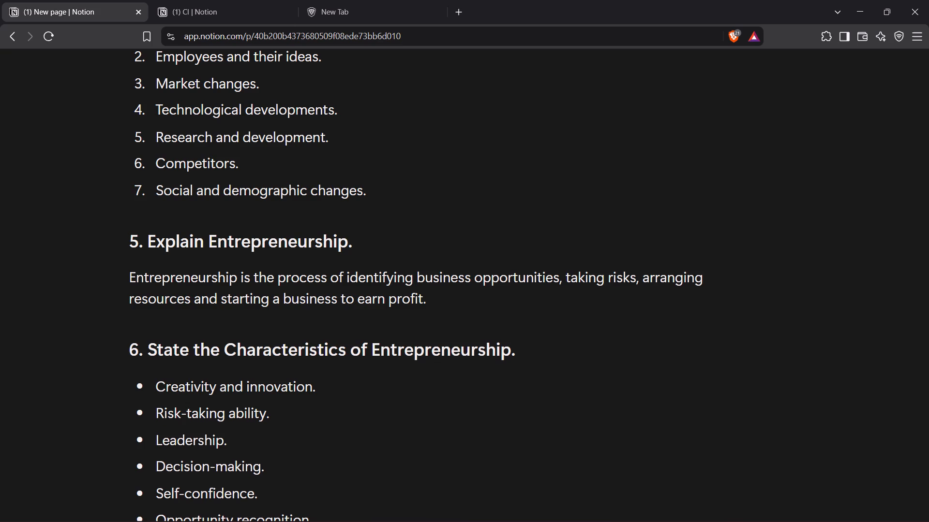
Copy "Entrepreneurship" from question 5's heading and paste it at the end of CI, after a blank line below the Service innovation example.
click(272, 0)
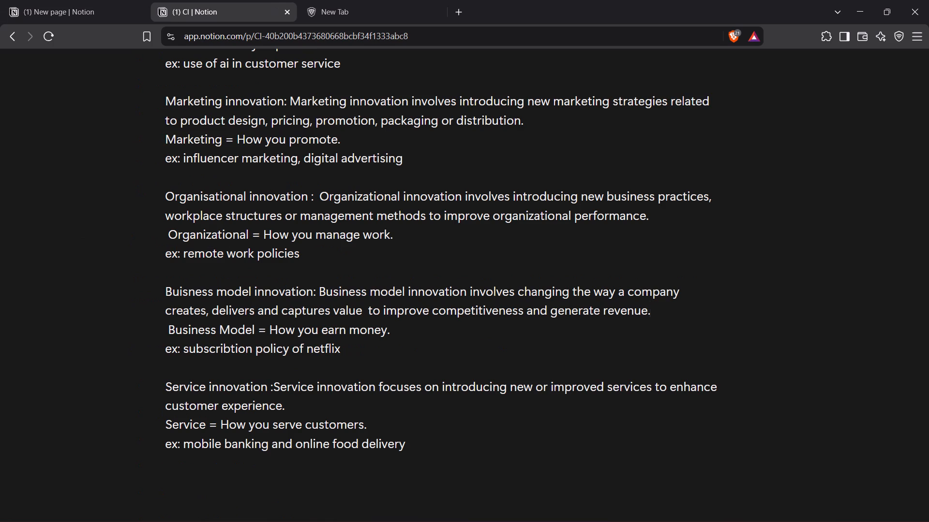
click(444, 447)
key(shift+Return)
key(shift+Return)
key(e)
key(BackSpace)
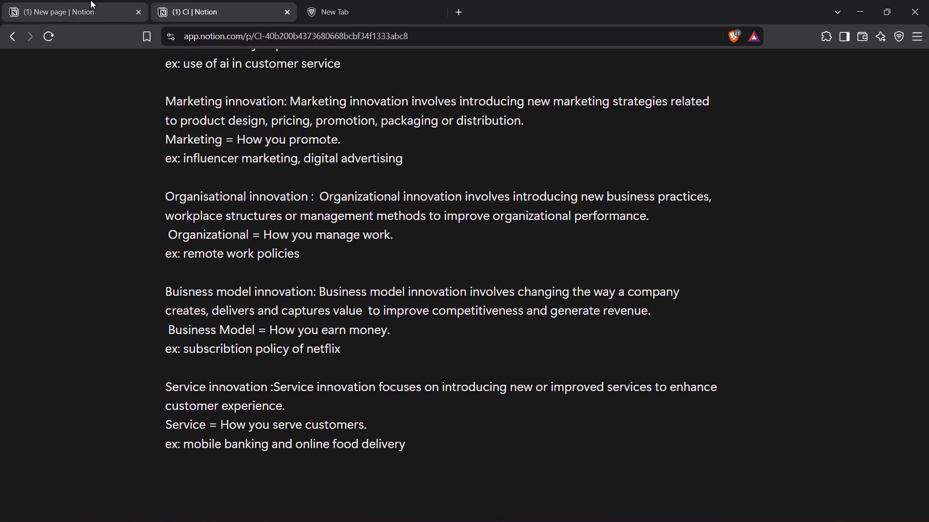
click(90, 0)
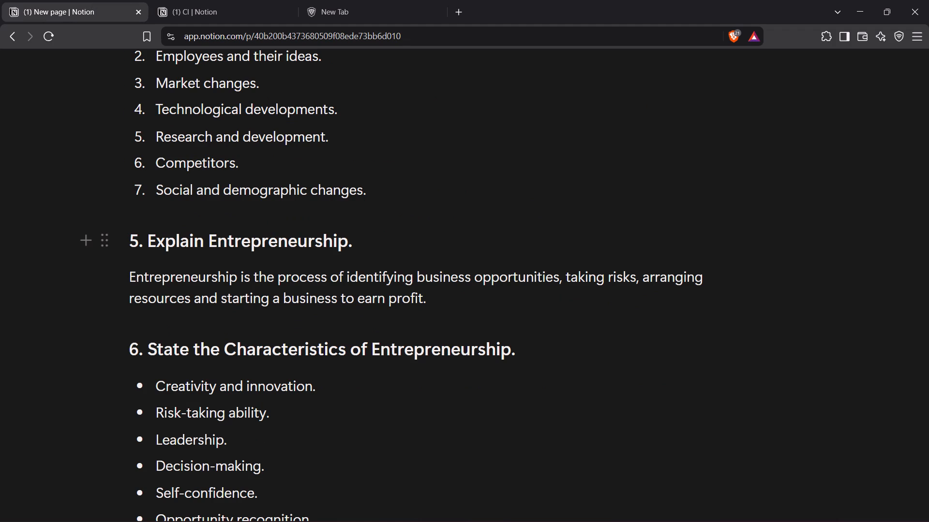
drag(346, 244, 205, 246)
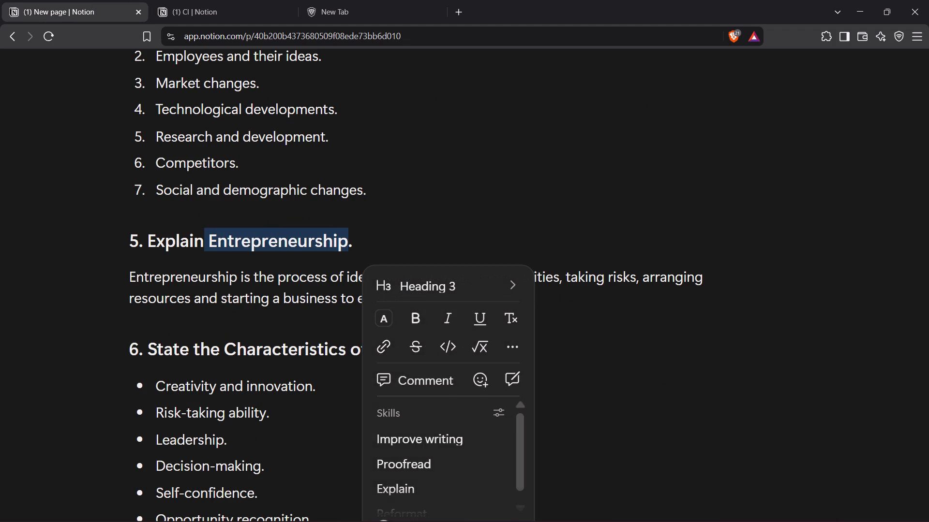
key(ctrl+c)
click(270, 0)
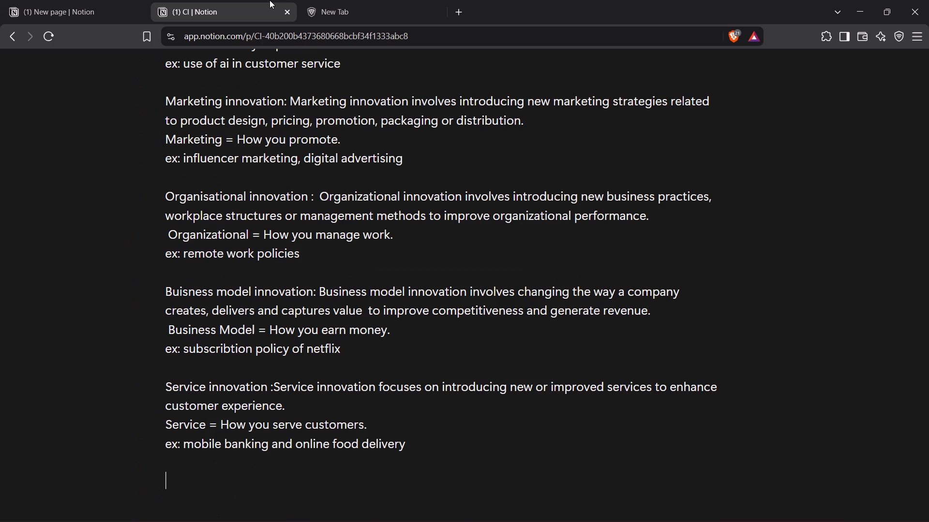
key(ctrl+v)
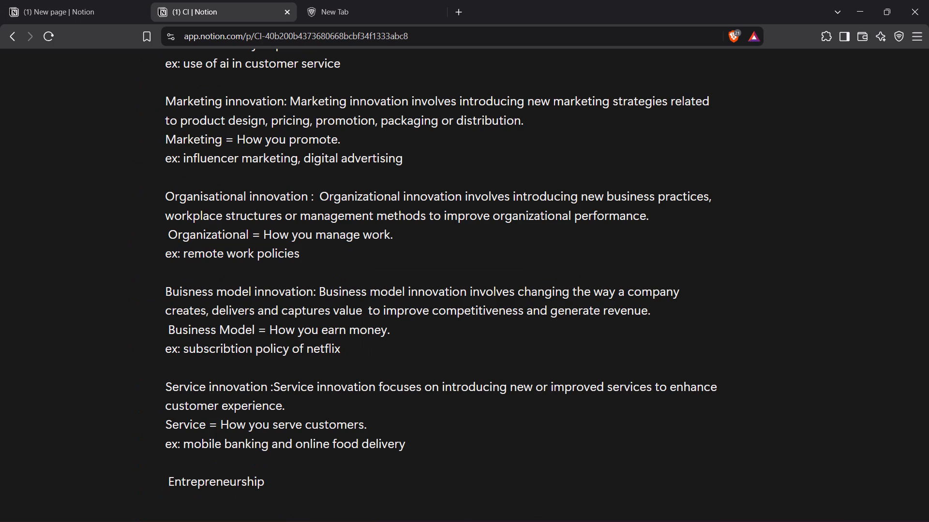
Copy the full entrepreneurship definition from the answer to question 5 and paste it on a new line below Entrepreneurship in CI.
key(shift+Return)
click(22, 0)
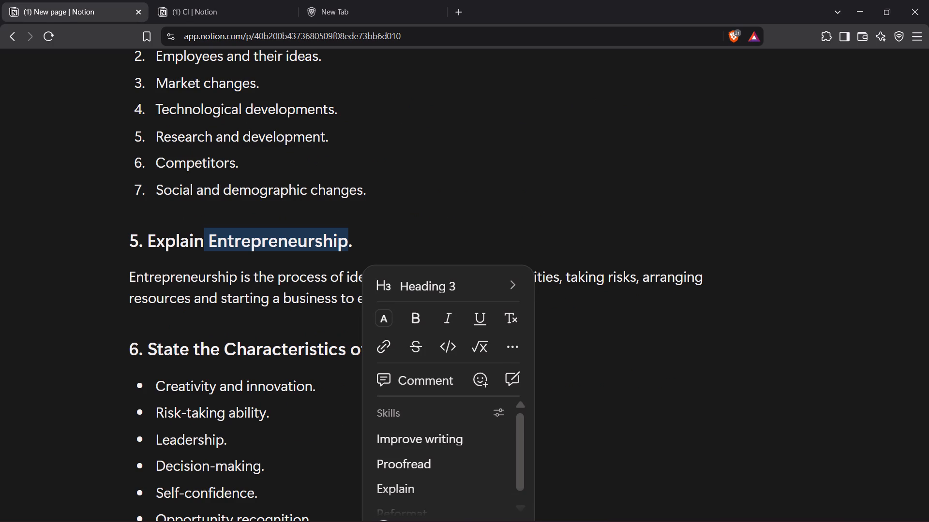
click(127, 307)
drag(127, 277, 448, 315)
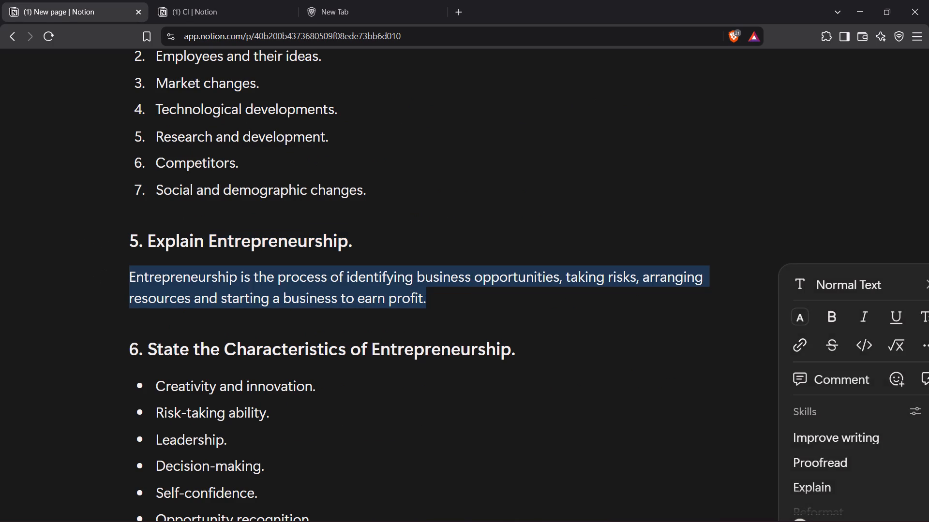
key(ctrl+c)
scroll(264, 224, down, 2)
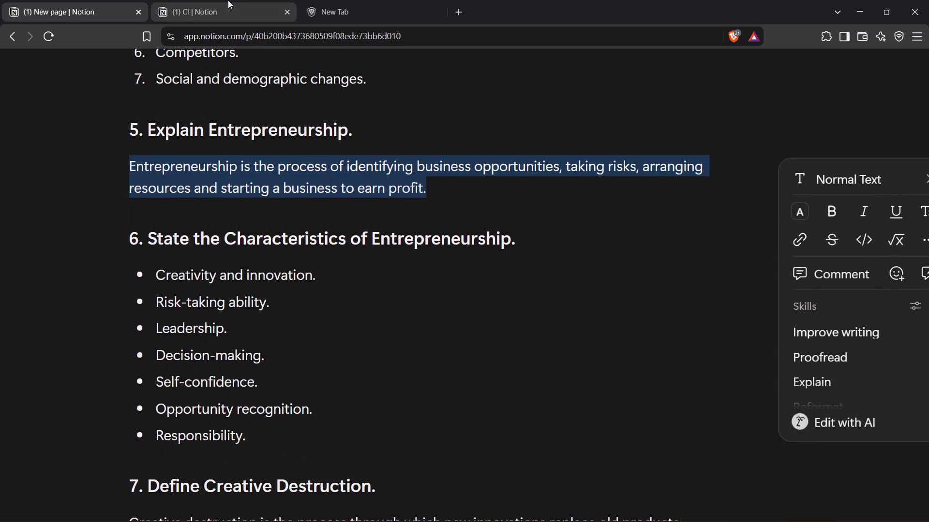
click(228, 0)
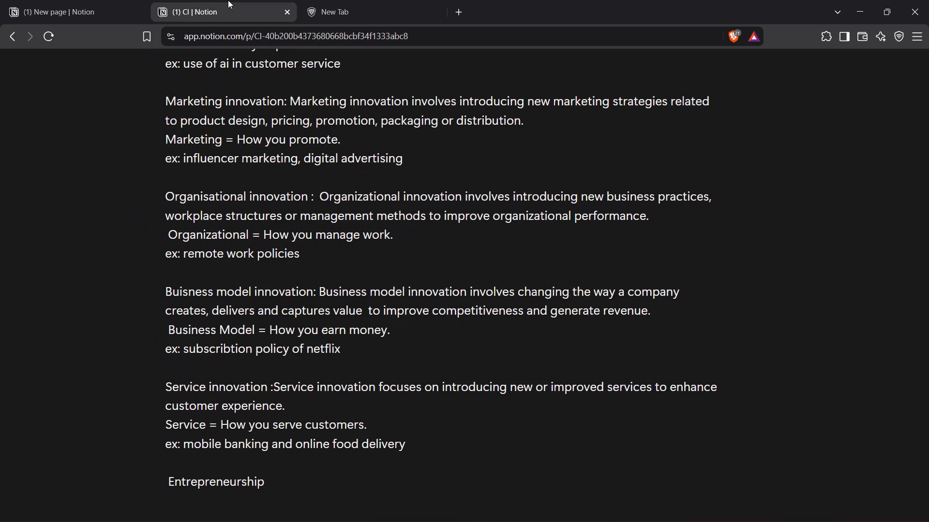
key(ctrl+v)
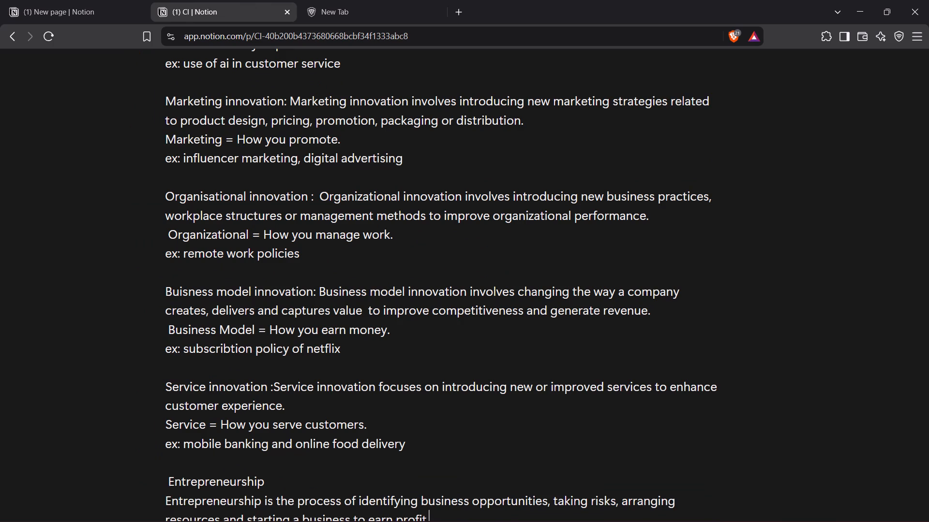
Copy "Characteristics of Entrepreneurship" from question 6's heading and paste it in CI after a blank line below the entrepreneurship definition.
scroll(255, 340, down, 3)
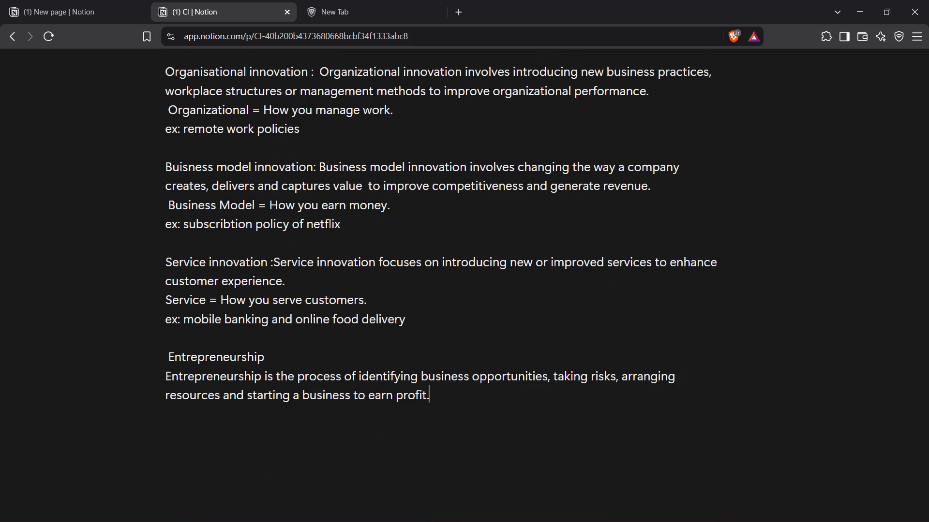
scroll(255, 340, down, 3)
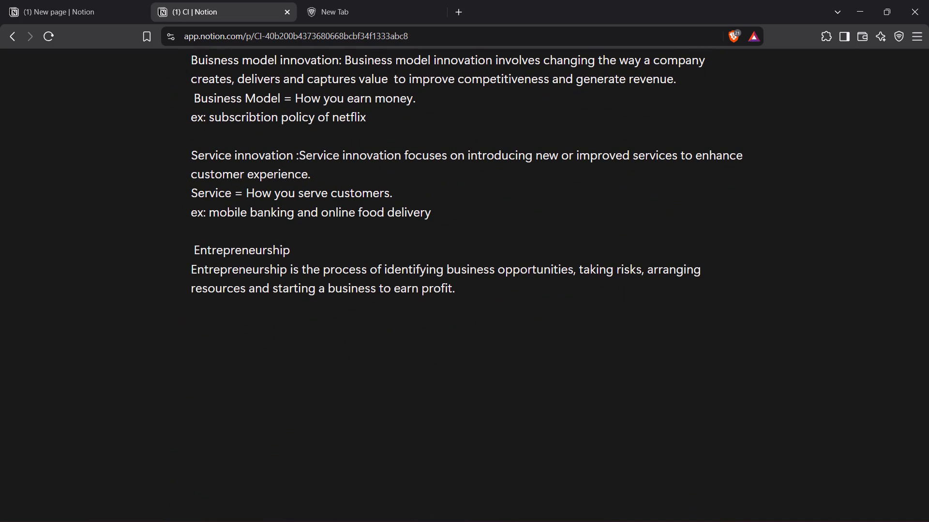
key(shift+Return)
click(101, 13)
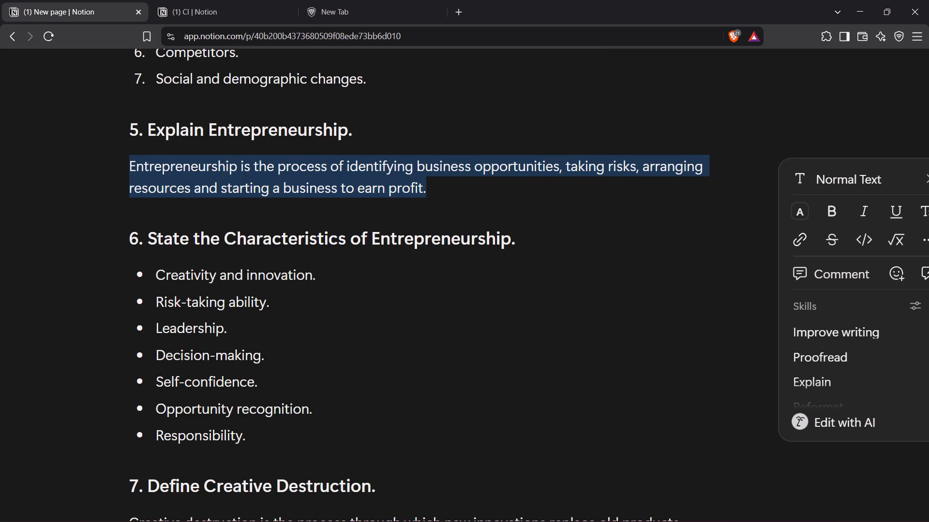
scroll(495, 363, down, 1)
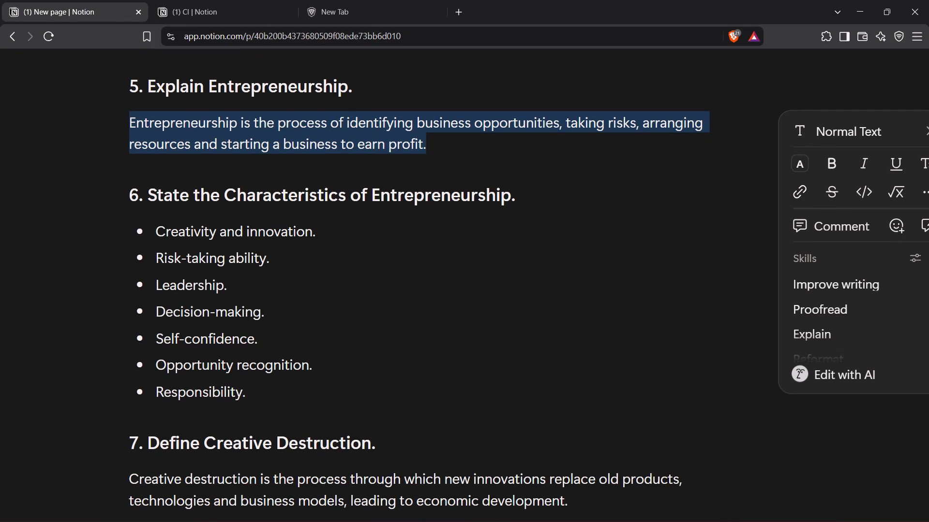
click(225, 197)
drag(225, 197, 446, 198)
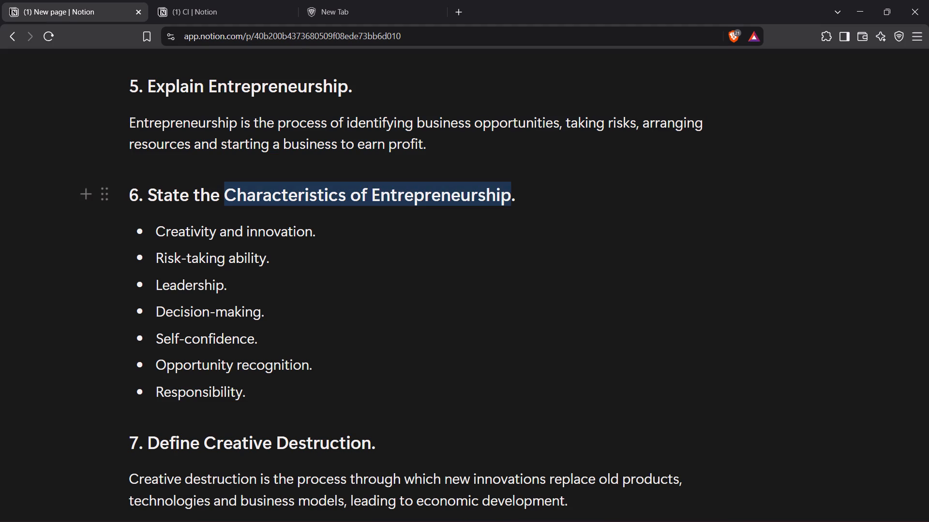
drag(446, 198, 448, 198)
key(ctrl+c)
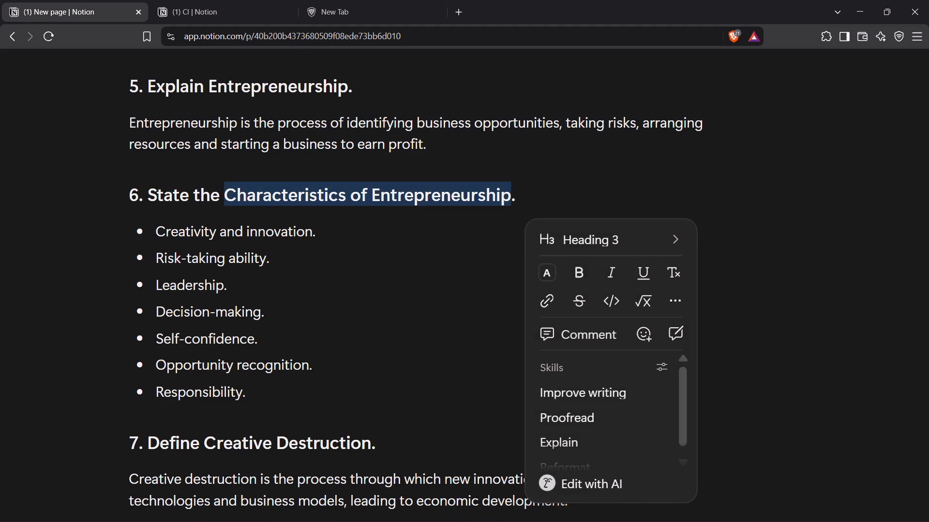
click(280, 0)
key(shift+Return)
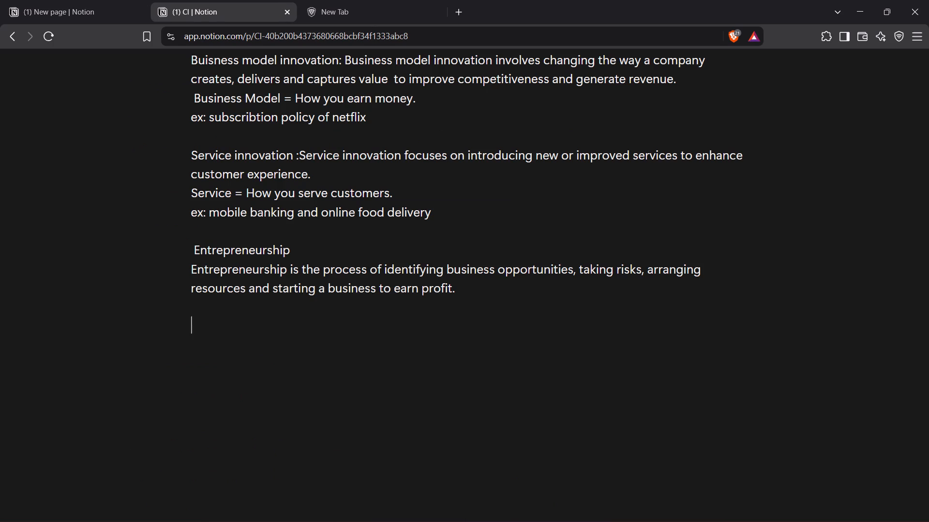
key(ctrl+v)
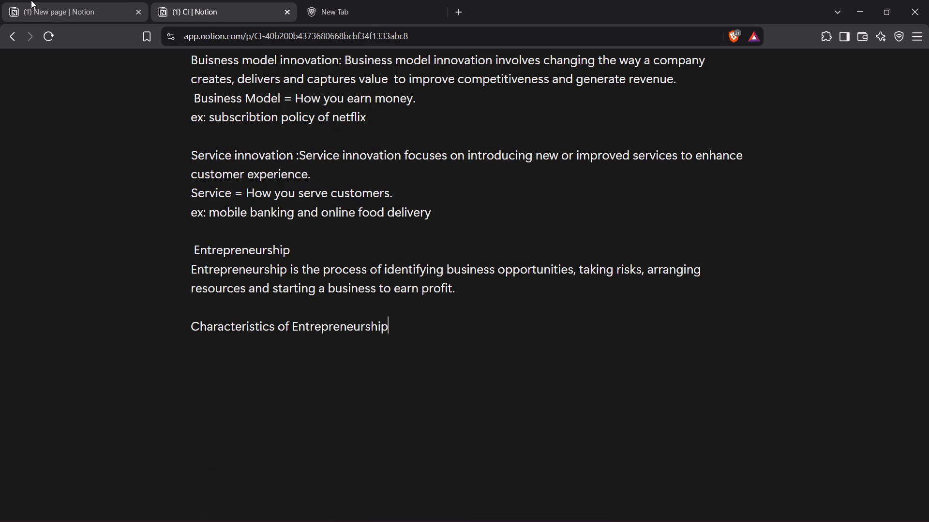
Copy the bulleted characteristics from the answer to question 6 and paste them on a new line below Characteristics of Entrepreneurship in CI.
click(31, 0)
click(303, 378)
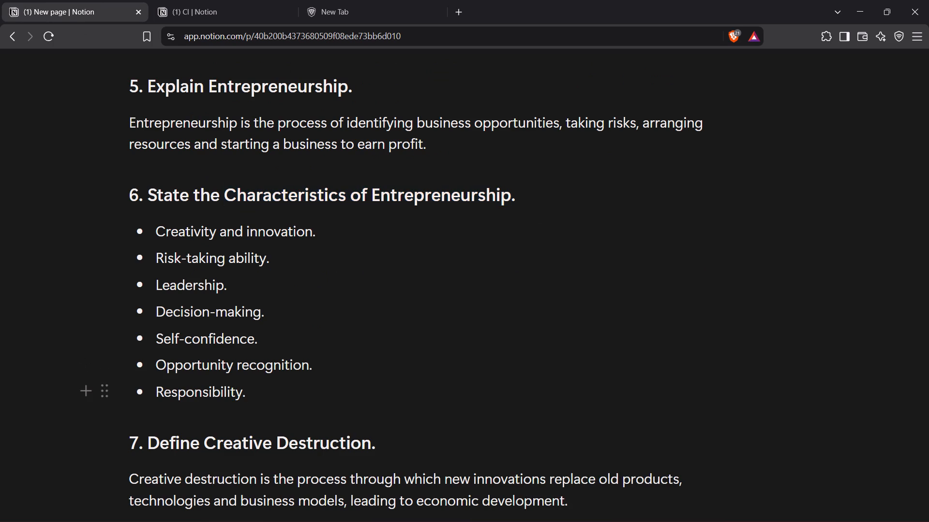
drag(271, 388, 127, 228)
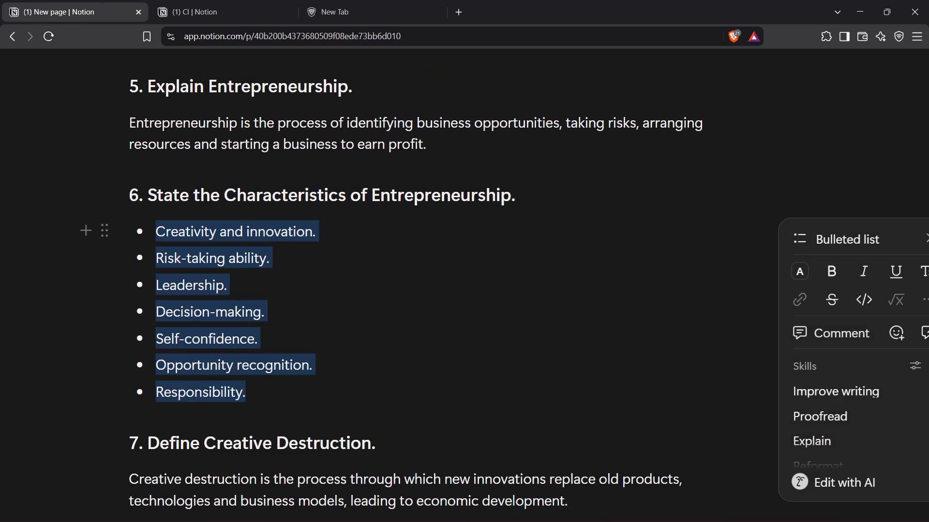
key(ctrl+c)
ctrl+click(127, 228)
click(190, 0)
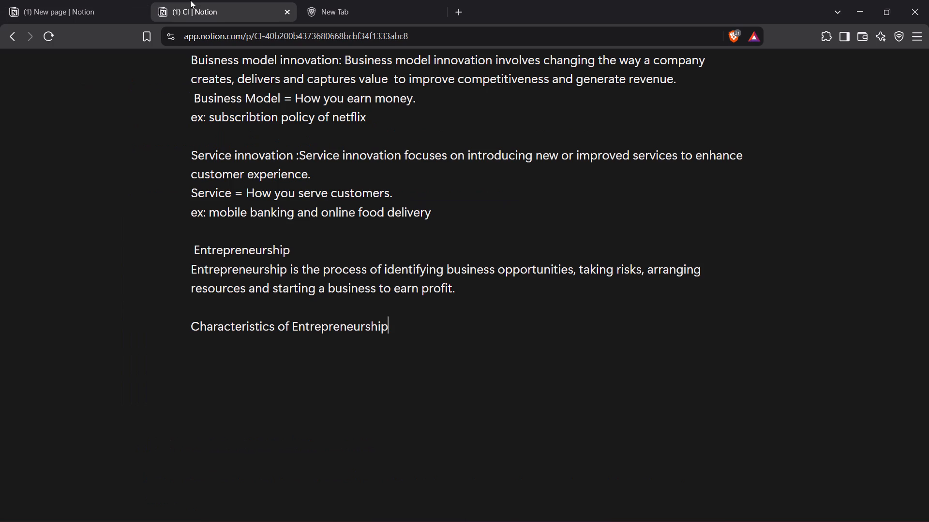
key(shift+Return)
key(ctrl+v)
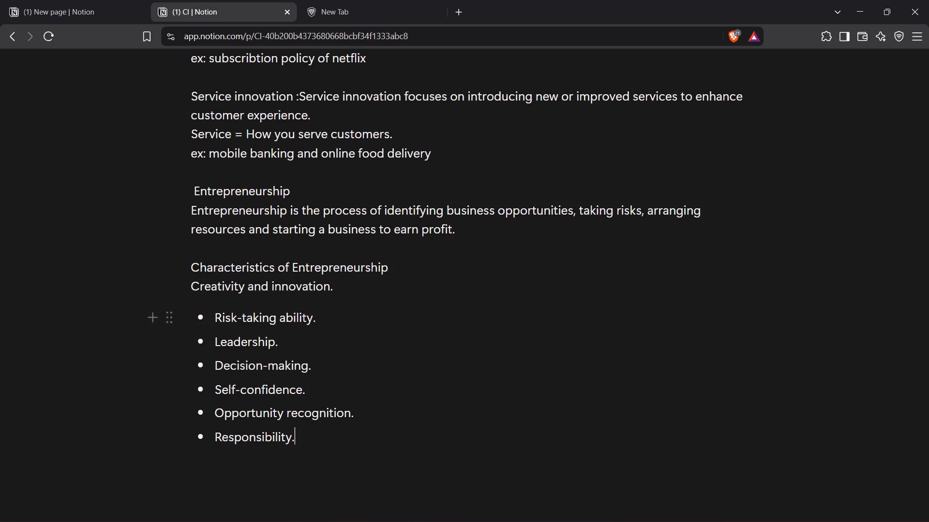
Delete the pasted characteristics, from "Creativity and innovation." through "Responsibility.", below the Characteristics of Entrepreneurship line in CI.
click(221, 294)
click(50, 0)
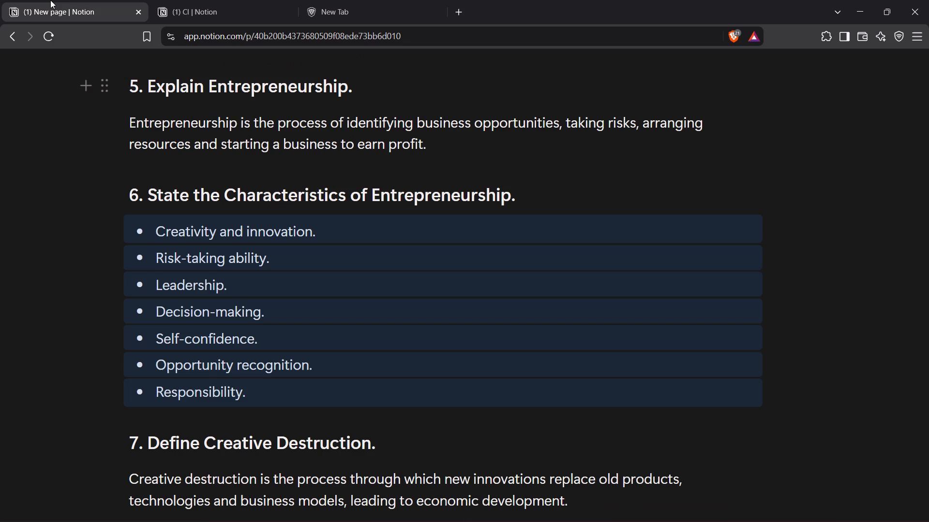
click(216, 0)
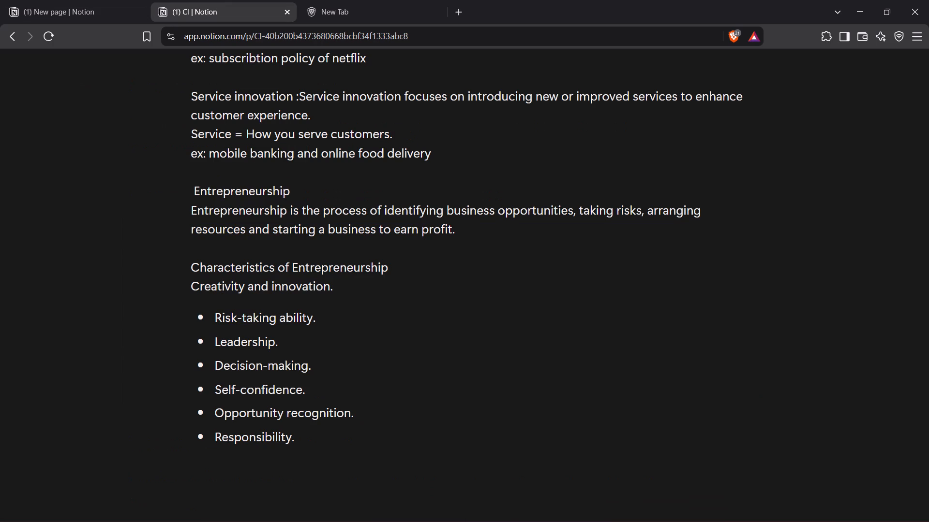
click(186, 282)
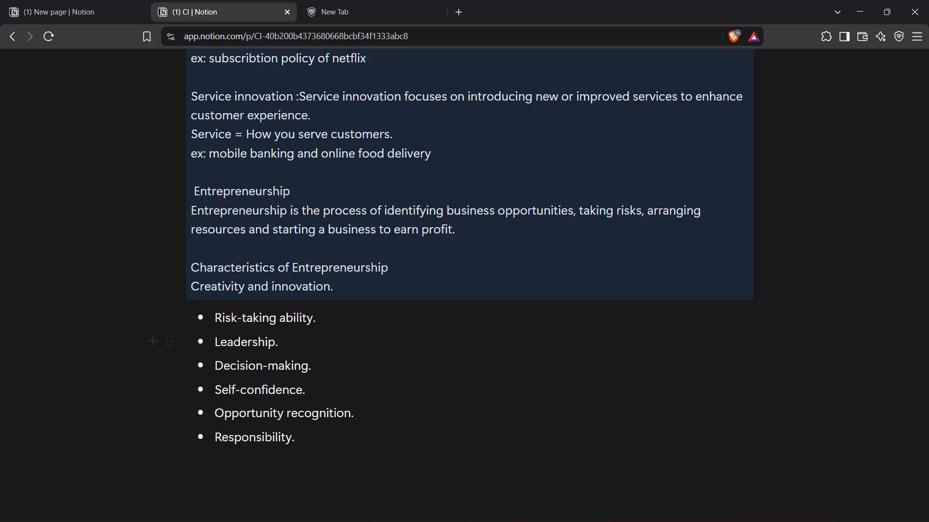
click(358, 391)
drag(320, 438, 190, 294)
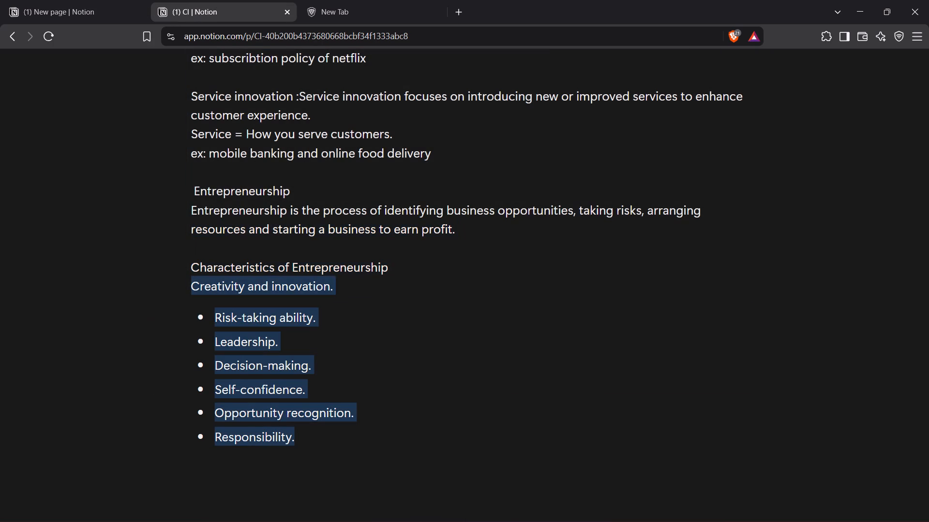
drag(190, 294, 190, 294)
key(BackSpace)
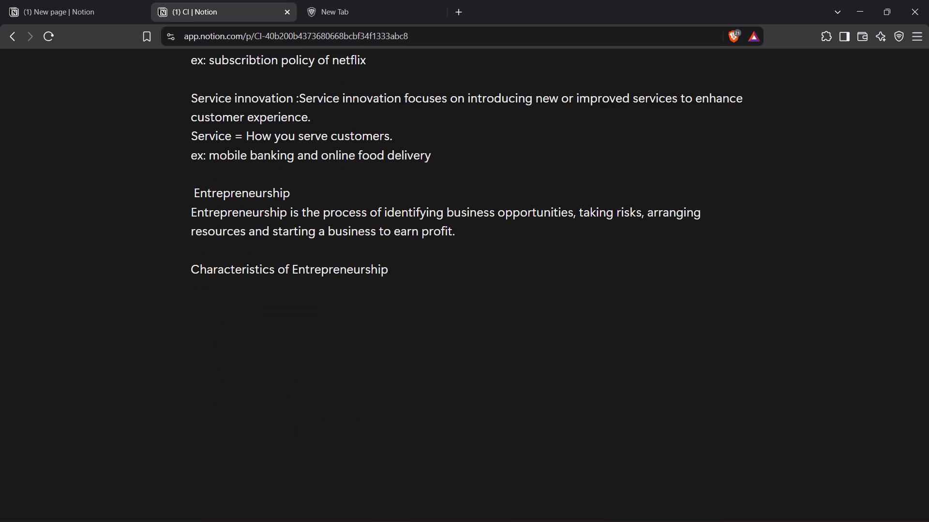
Copy all the bulleted characteristics from question 6's answer again and paste them below Characteristics of Entrepreneurship in CI.
click(93, 0)
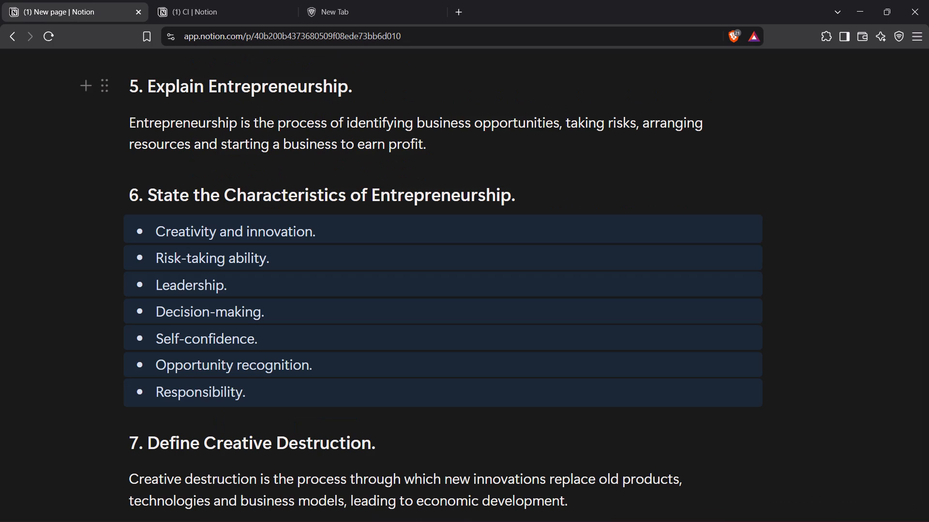
click(206, 371)
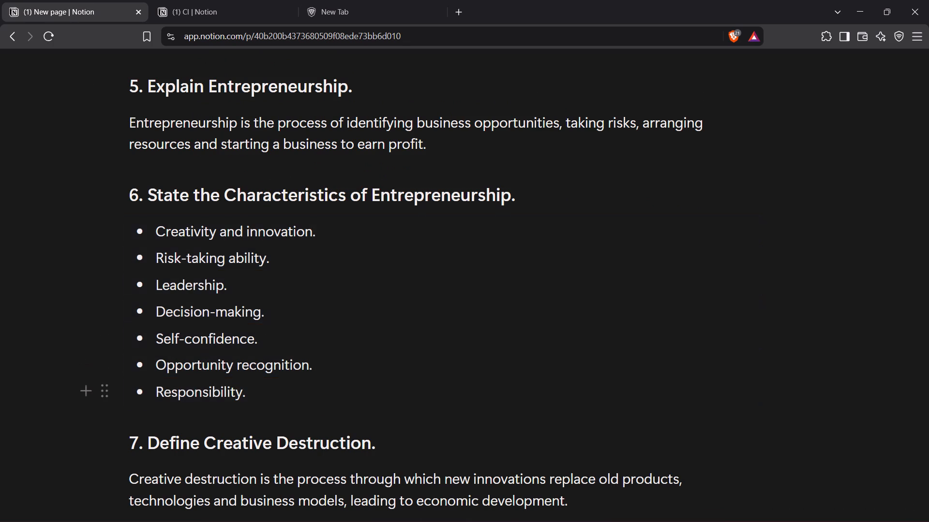
drag(330, 400, 139, 234)
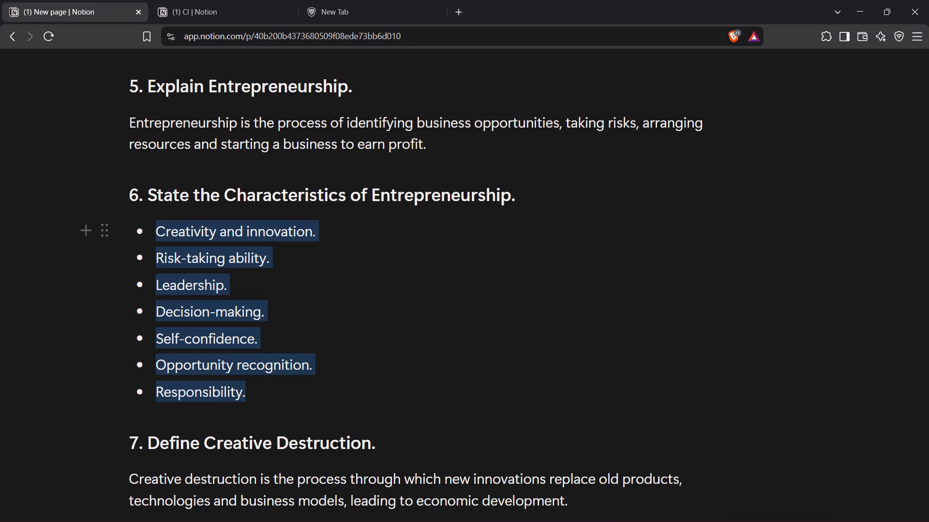
drag(139, 234, 140, 233)
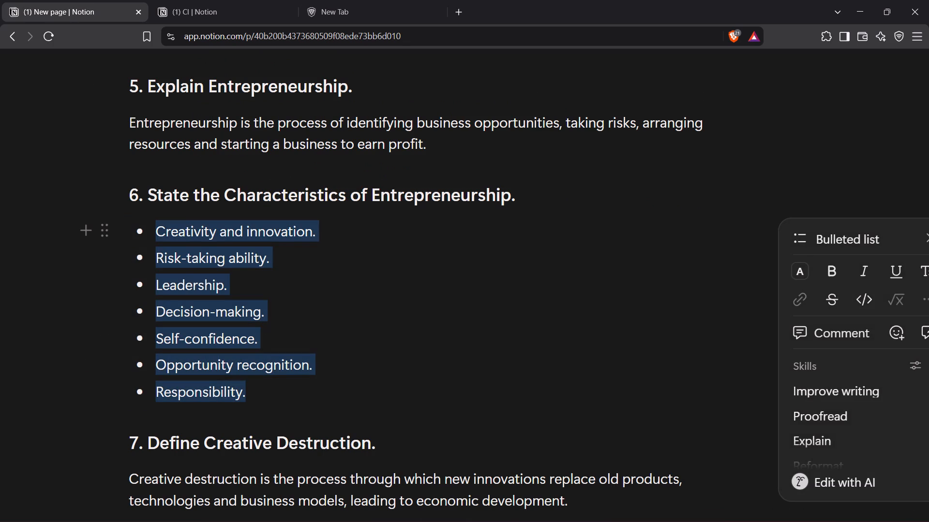
key(ctrl+c)
click(192, 0)
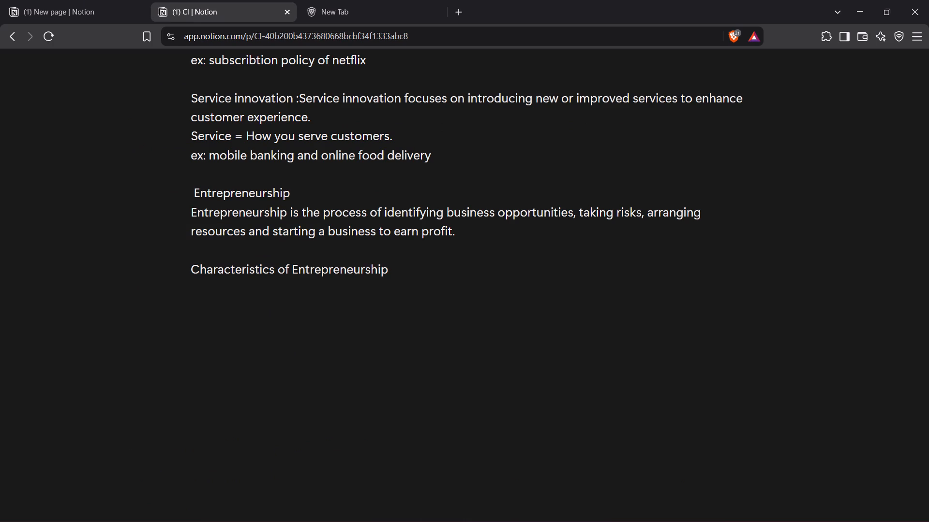
key(ctrl+v)
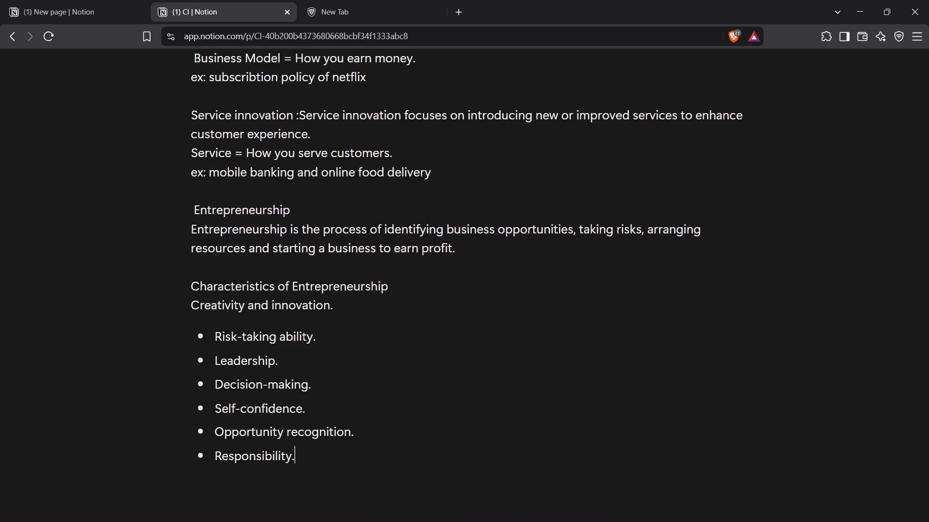
Insert an asterisk directly before "Creativity and innovation." in CI's characteristics list.
click(191, 309)
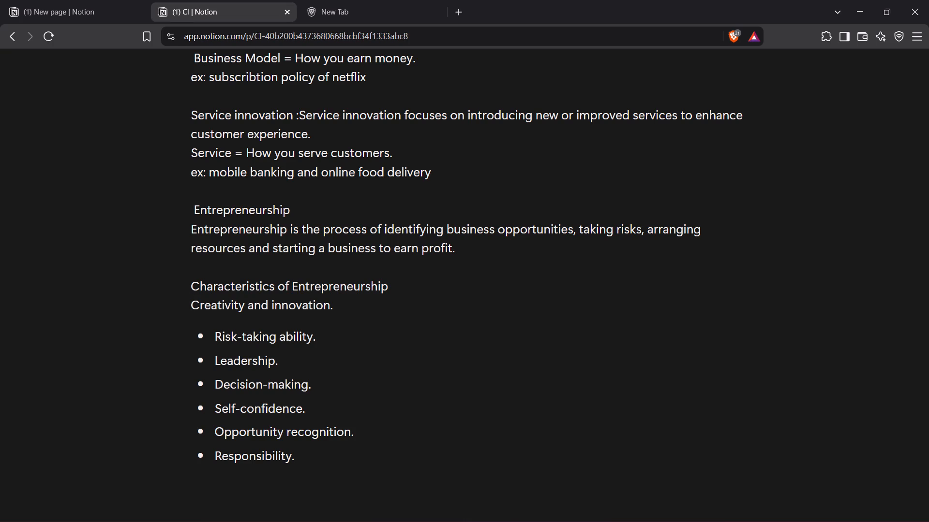
key(shift+asterisk)
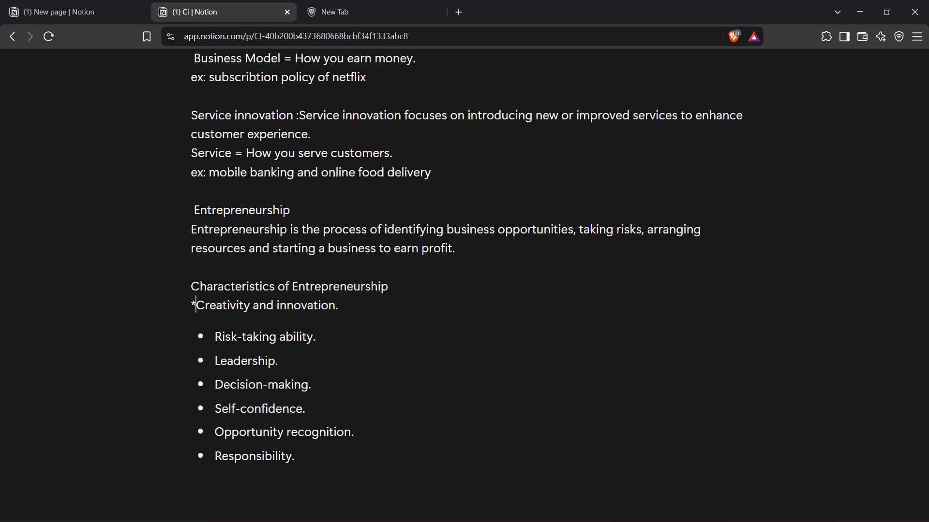
Copy the full creative destruction definition from question 7's answer and paste it in CI after a blank line below "Responsibility.".
click(375, 444)
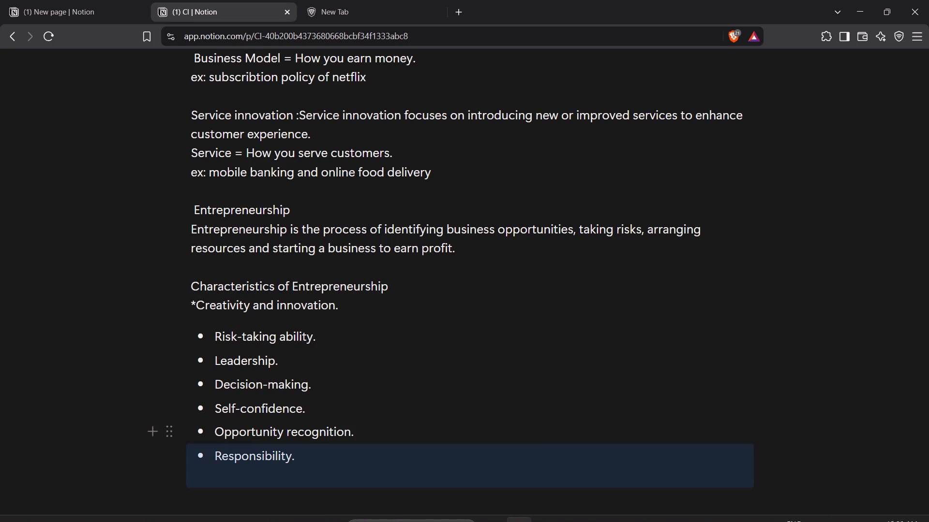
scroll(375, 444, down, 1)
click(320, 404)
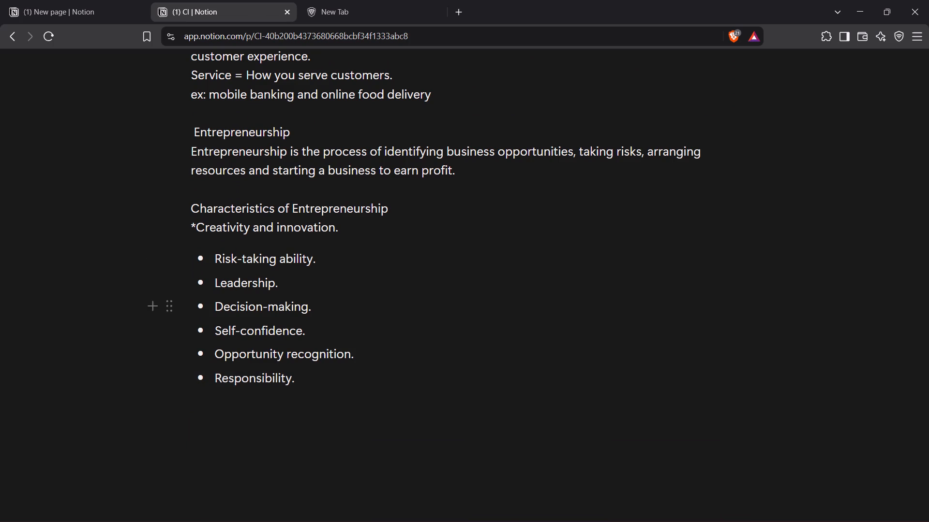
click(69, 0)
scroll(314, 370, down, 3)
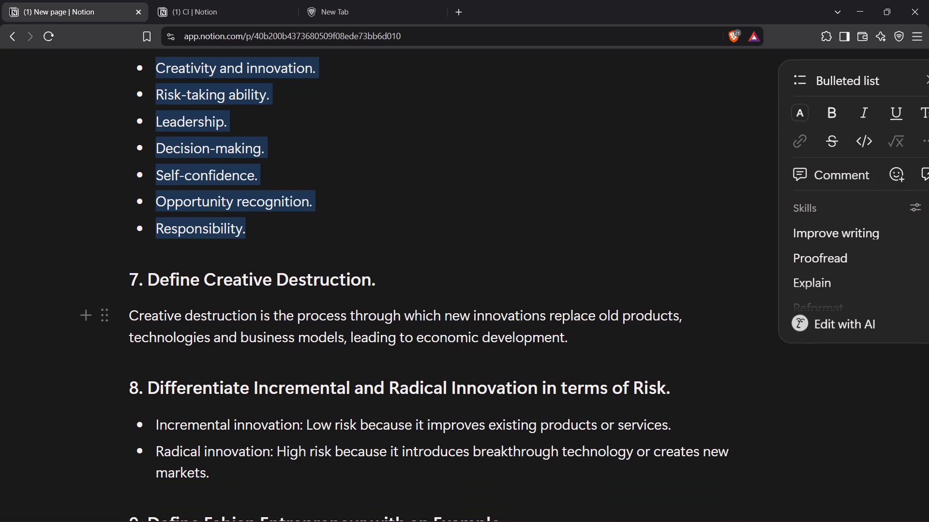
drag(129, 312, 596, 332)
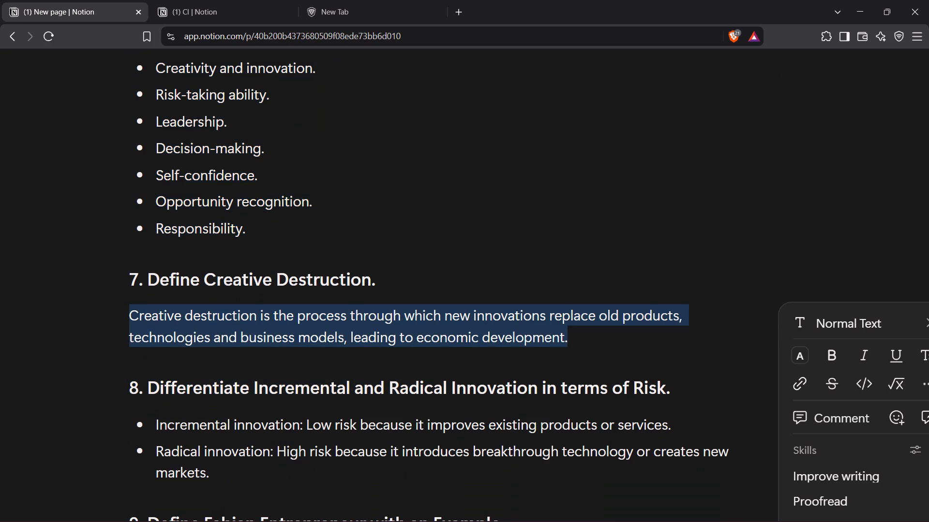
key(ctrl+c)
click(159, 0)
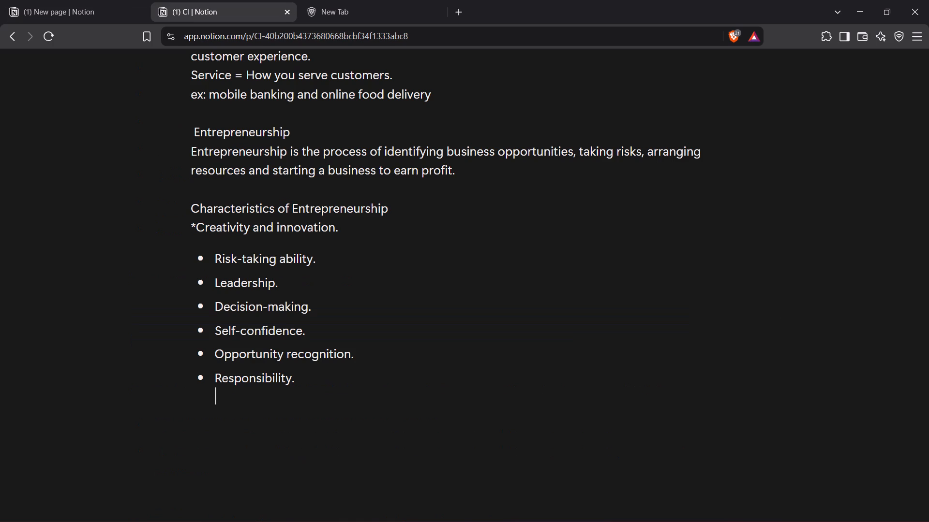
key(shift+Return)
key(ctrl+v)
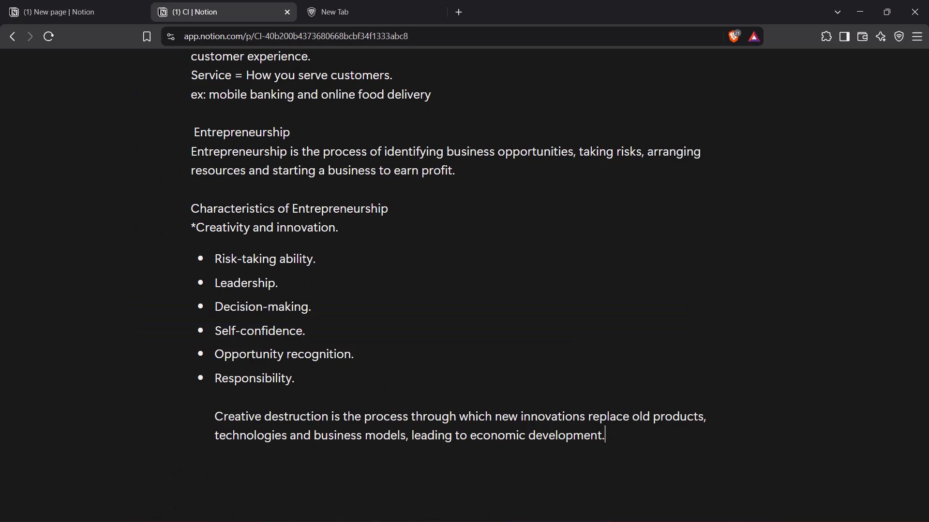
Copy "Fabian Entrepreneur" from question 9's heading and paste it in CI after a blank line below the creative destruction definition.
click(50, 0)
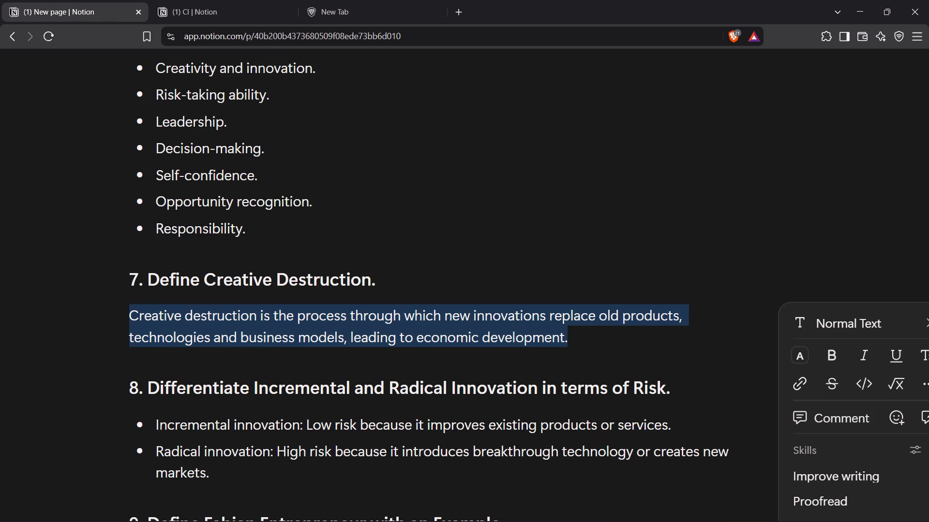
scroll(171, 400, down, 2)
scroll(171, 400, right, 1)
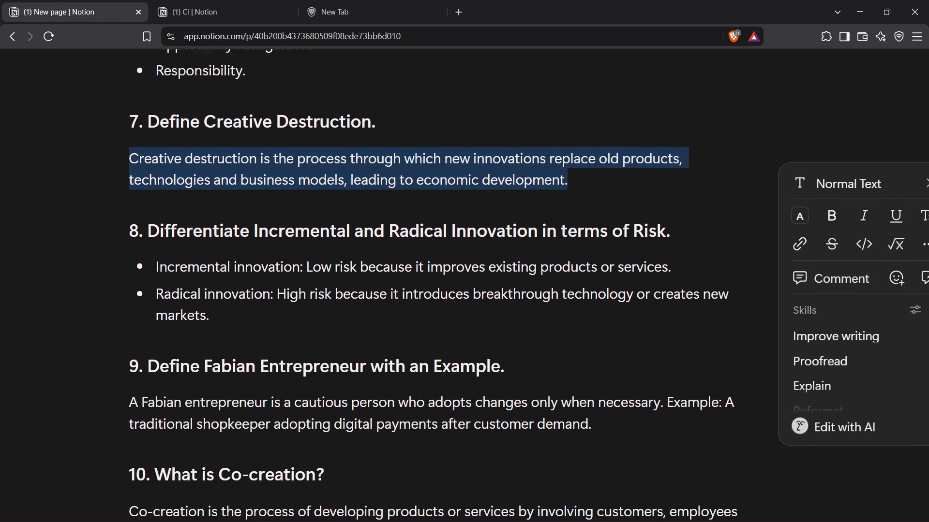
scroll(171, 400, right, 1)
scroll(171, 400, down, 1)
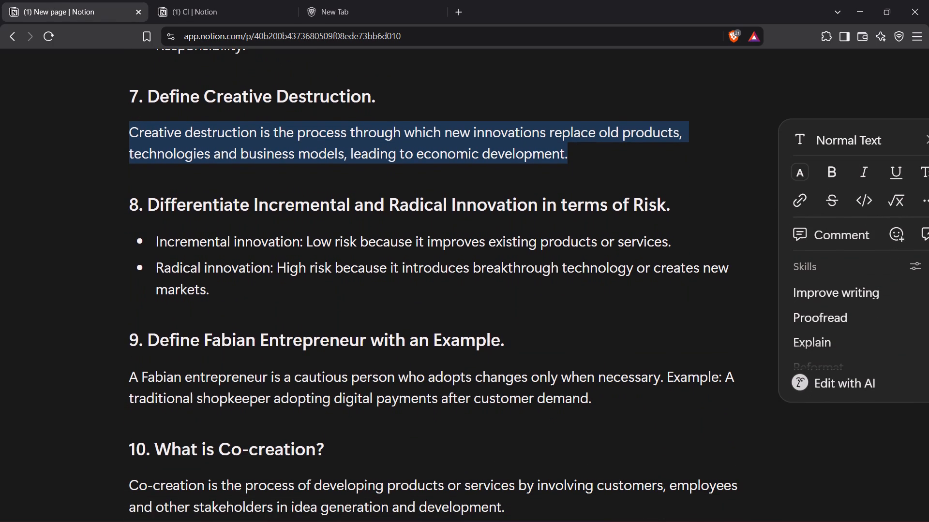
scroll(171, 400, down, 1)
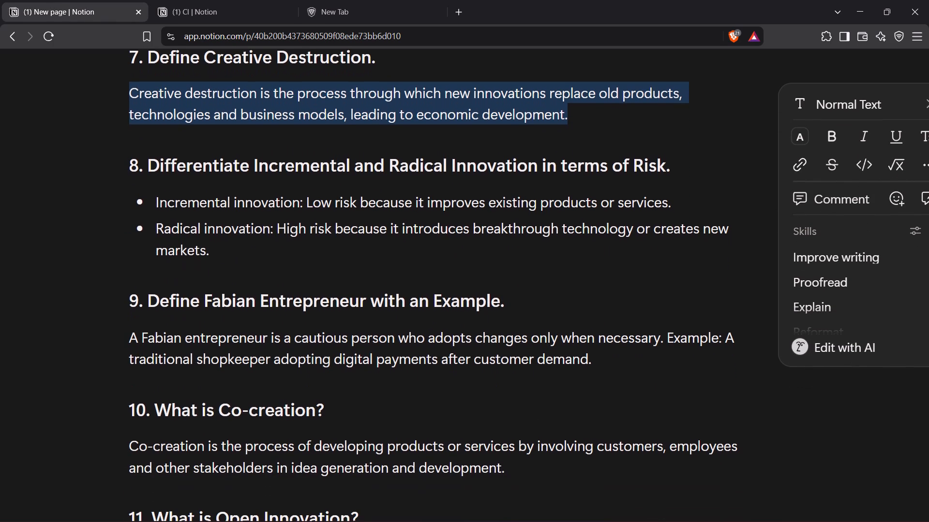
scroll(171, 400, right, 1)
scroll(171, 400, down, 1)
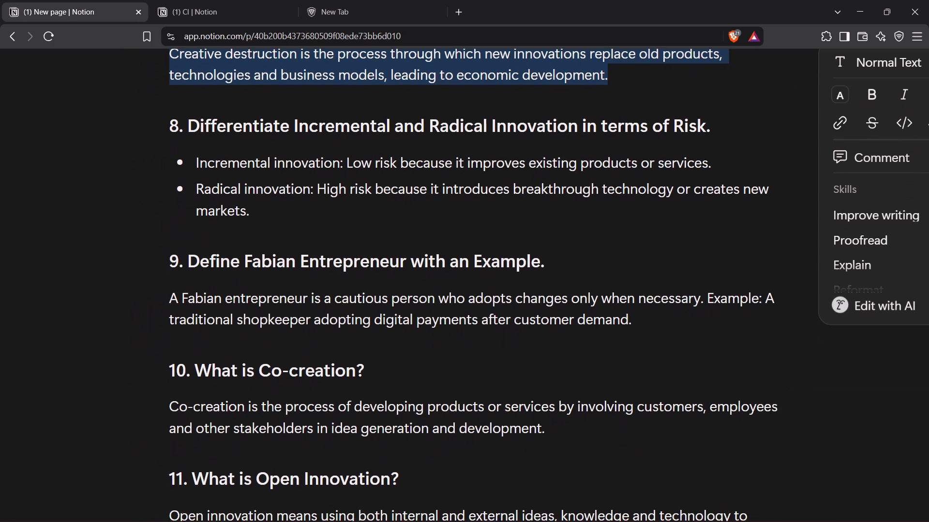
scroll(173, 381, down, 1)
click(100, 335)
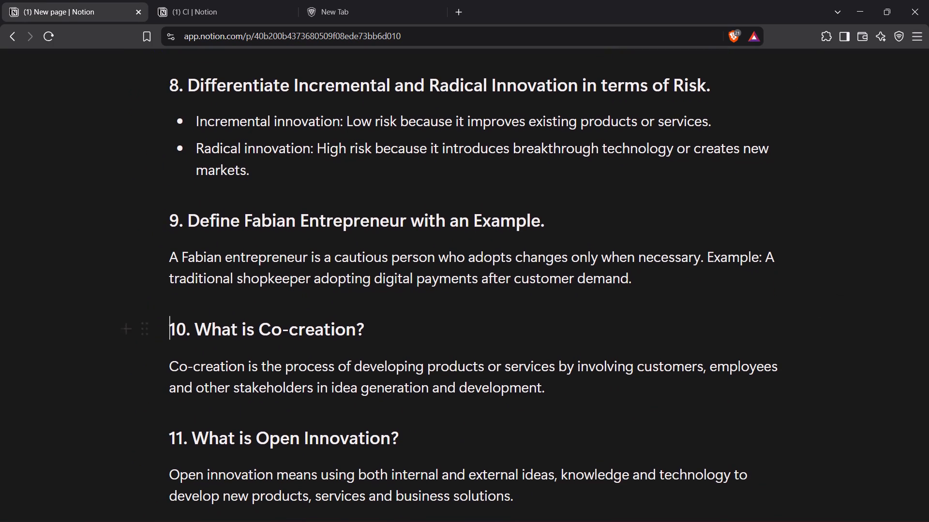
scroll(100, 335, down, 2)
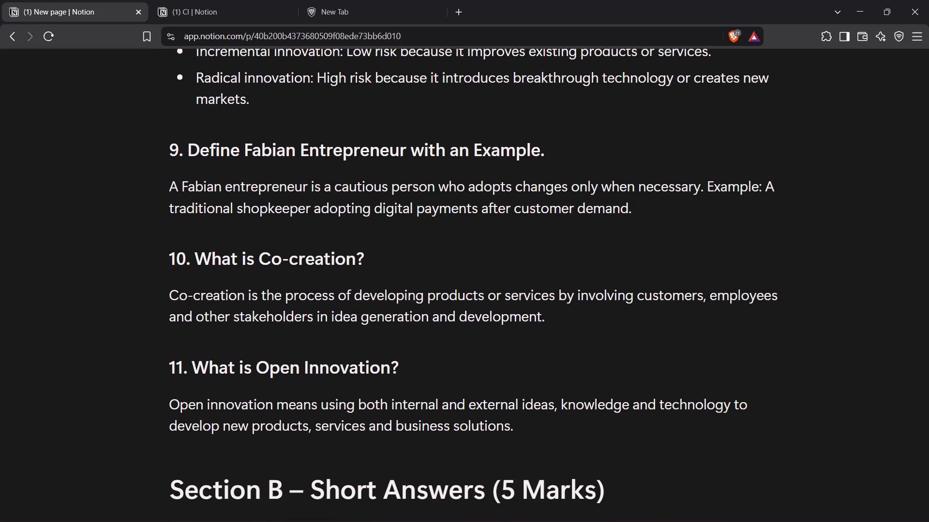
scroll(100, 335, down, 1)
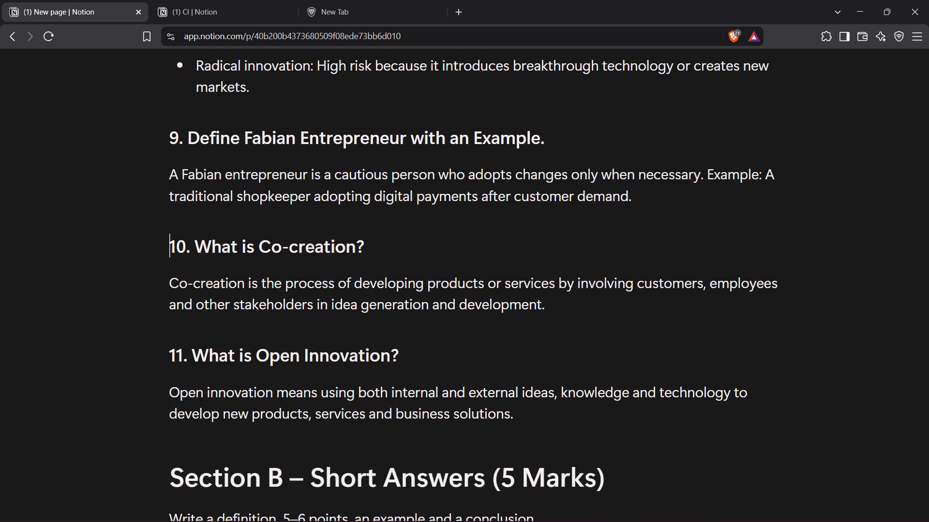
scroll(100, 335, down, 1)
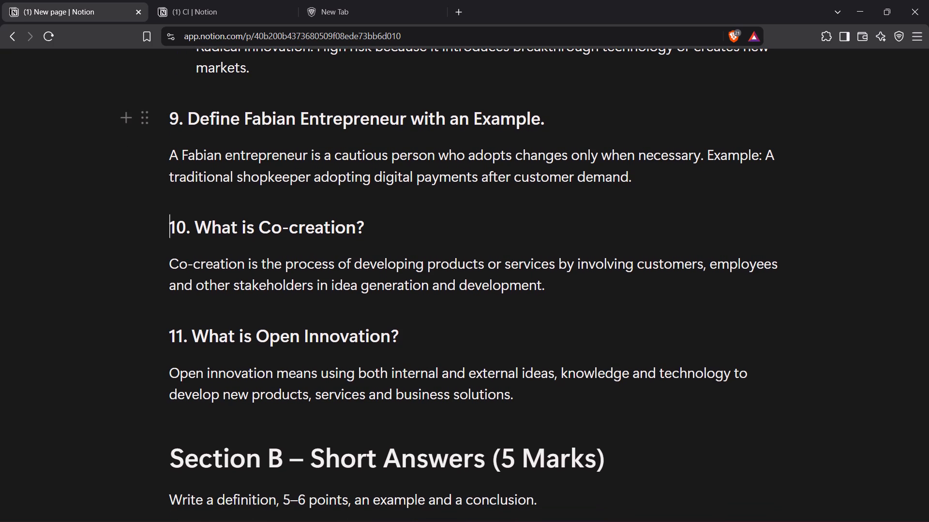
drag(241, 117, 433, 119)
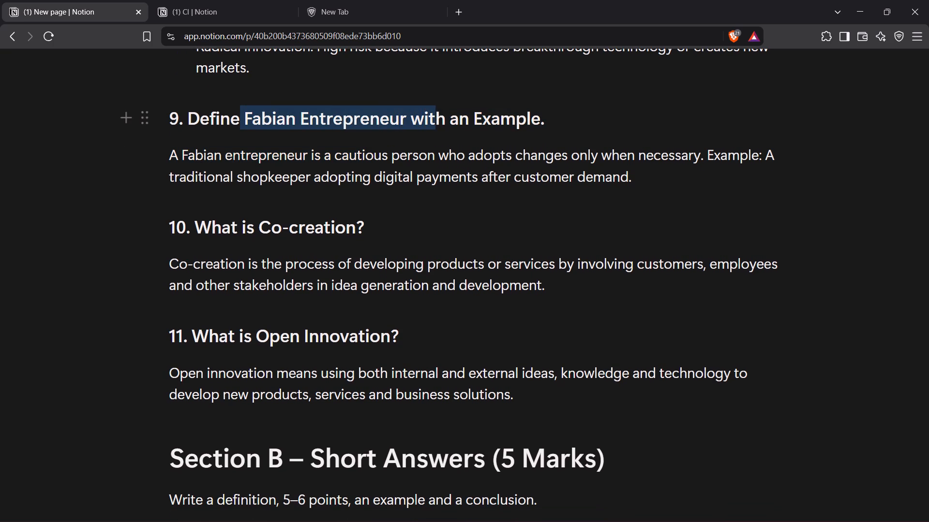
drag(433, 119, 405, 123)
key(ctrl+c)
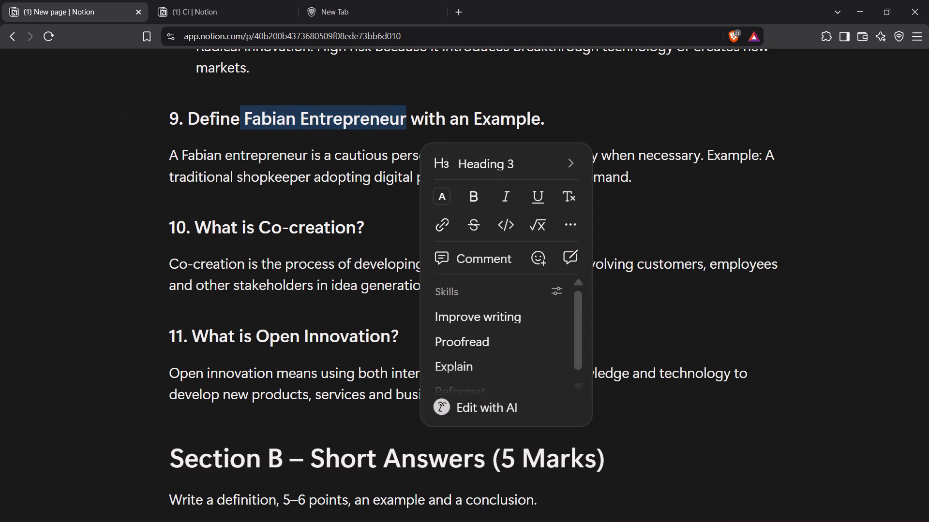
click(283, 0)
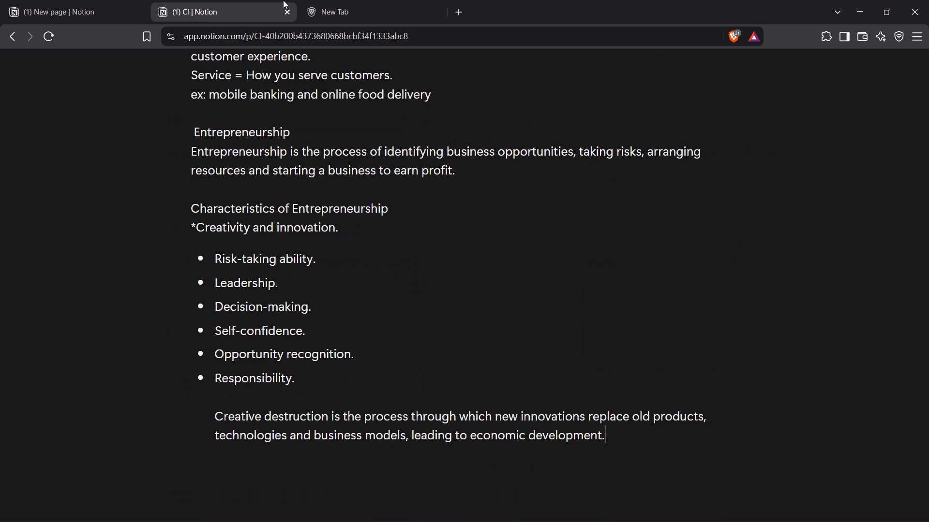
key(shift+Return)
key(shift+Return)
key(ctrl+v)
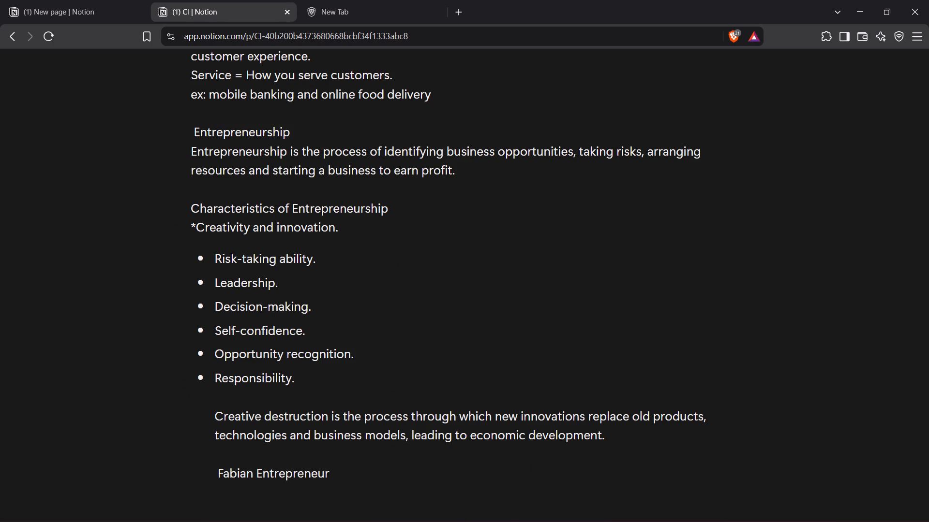
Copy question 9's full answer, the Fabian entrepreneur definition with its example, and paste it on a new line below Fabian Entrepreneur in CI.
key(shift+Return)
click(63, 0)
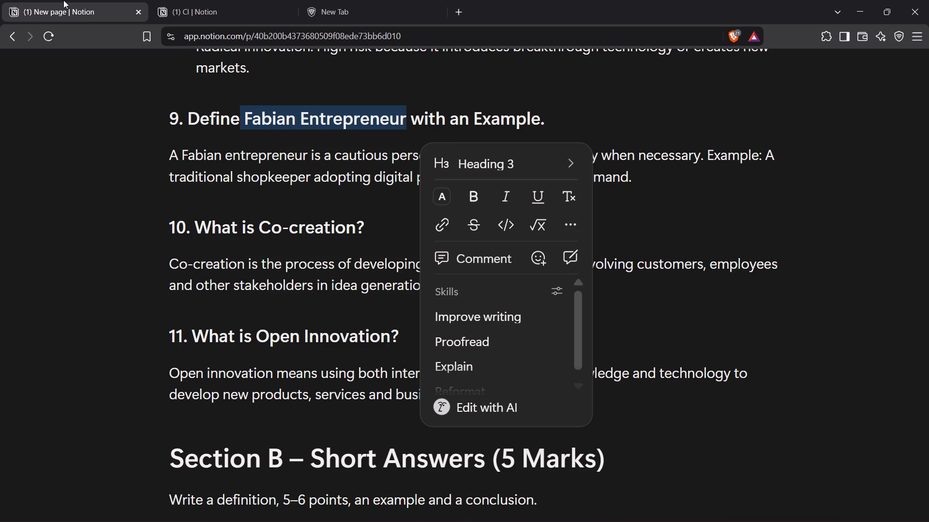
drag(171, 155, 324, 184)
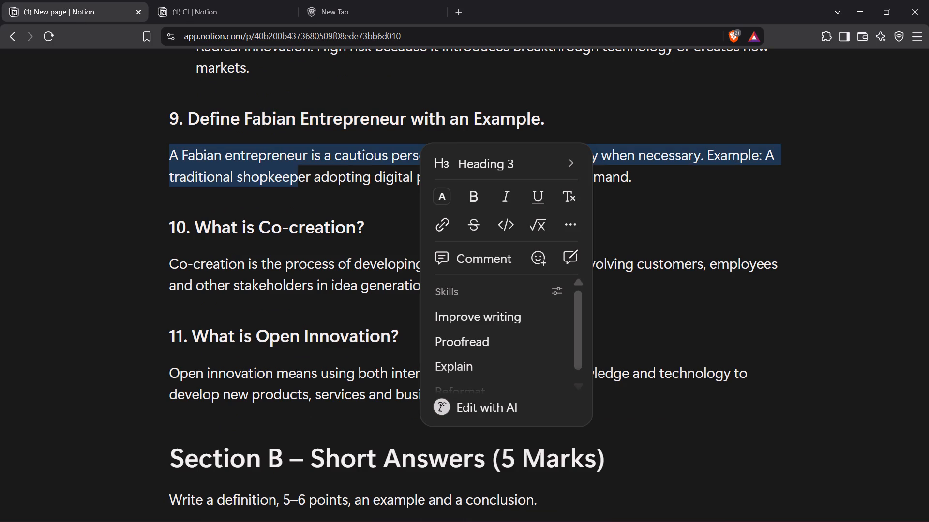
drag(324, 184, 397, 185)
click(371, 181)
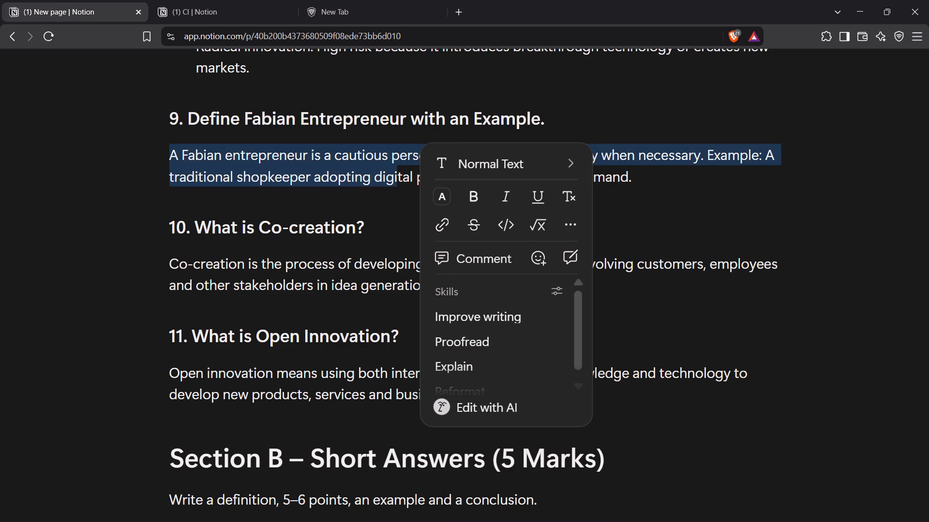
drag(652, 181, 343, 158)
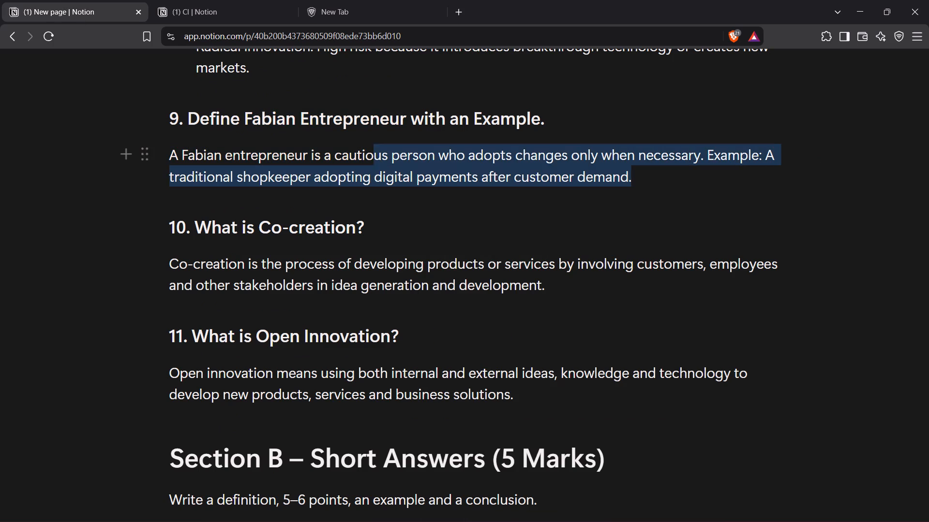
drag(343, 158, 163, 156)
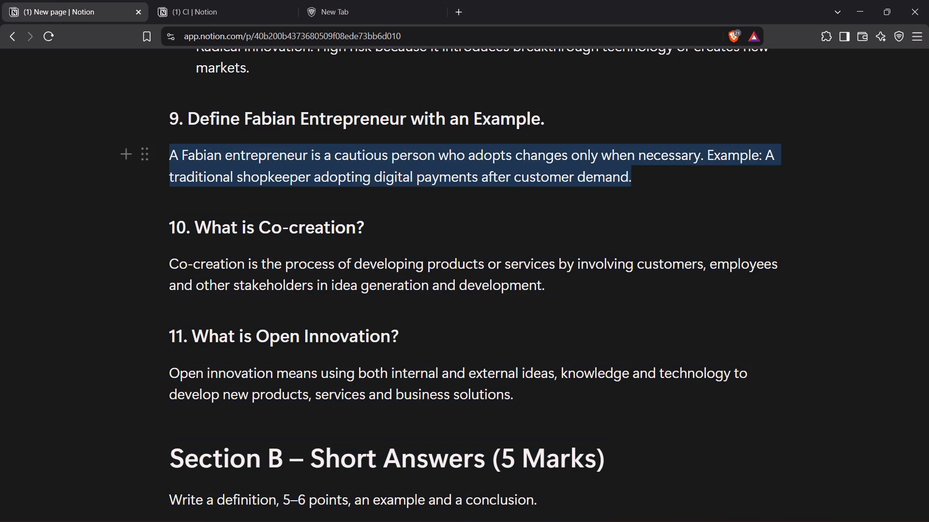
drag(163, 156, 163, 155)
key(ctrl+c)
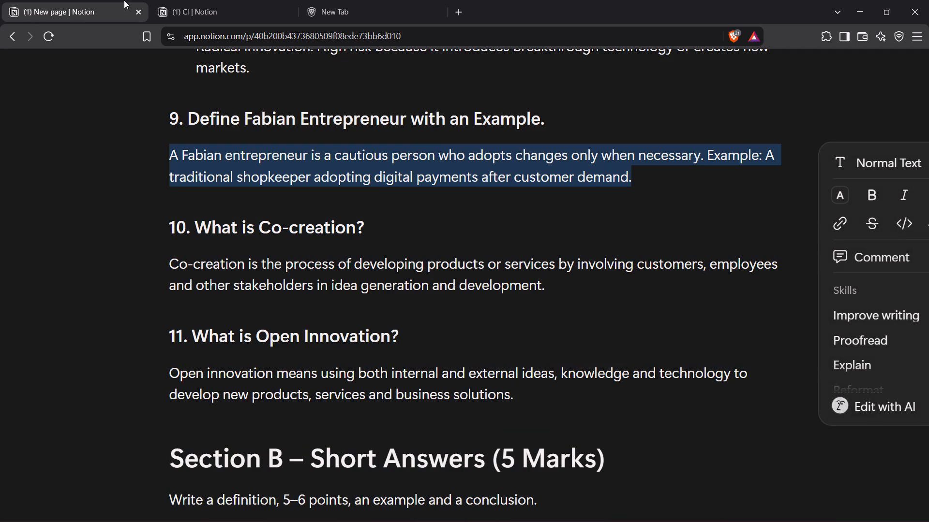
click(234, 0)
key(ctrl+v)
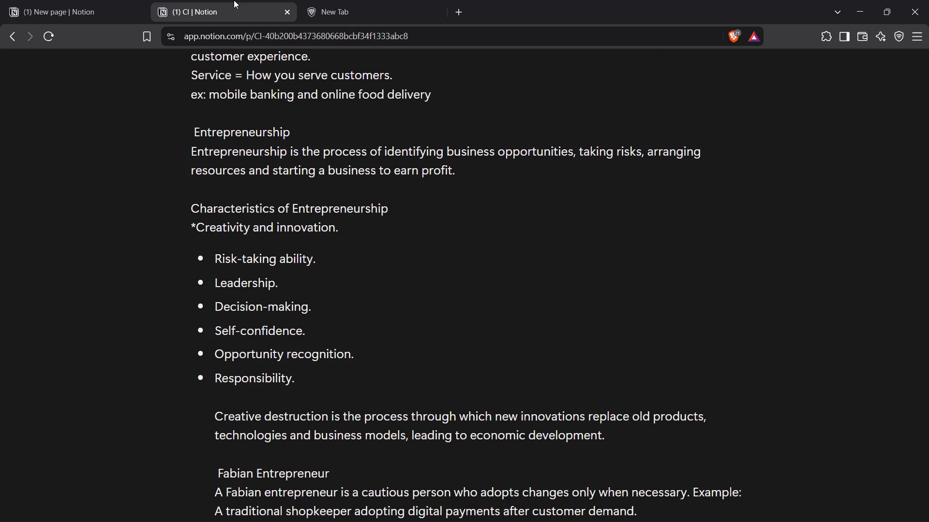
Copy "Co-creation" from question 10's heading and paste it in CI after a blank line below the Fabian entrepreneur definition.
scroll(399, 337, down, 5)
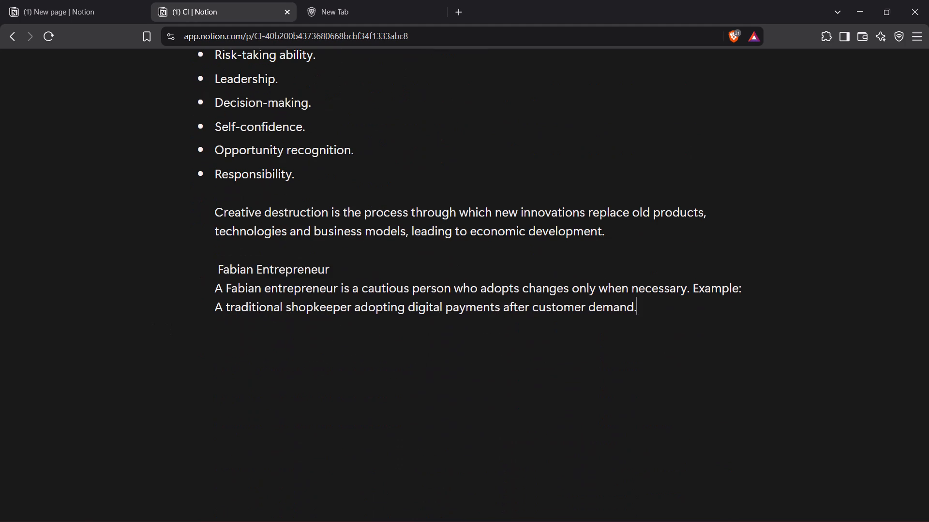
key(shift+Return)
key(shift+Return)
click(183, 0)
click(83, 0)
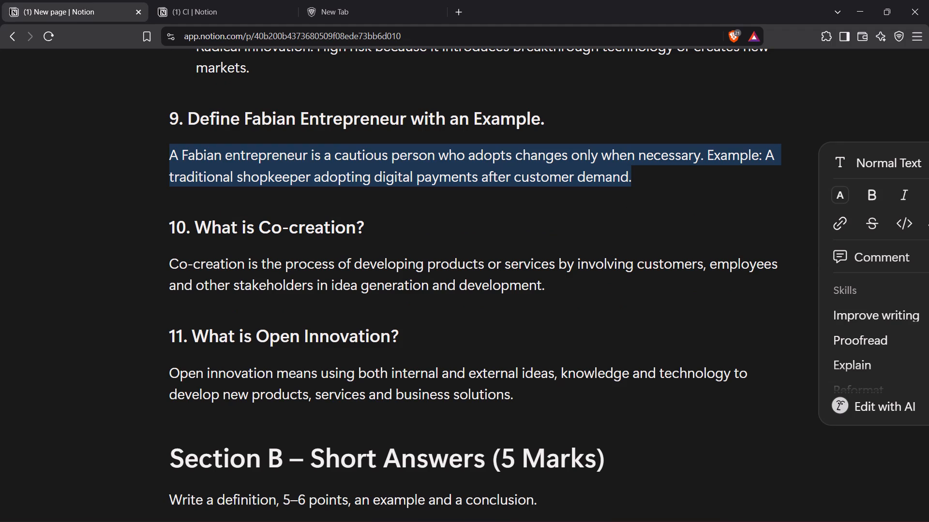
drag(165, 263, 228, 273)
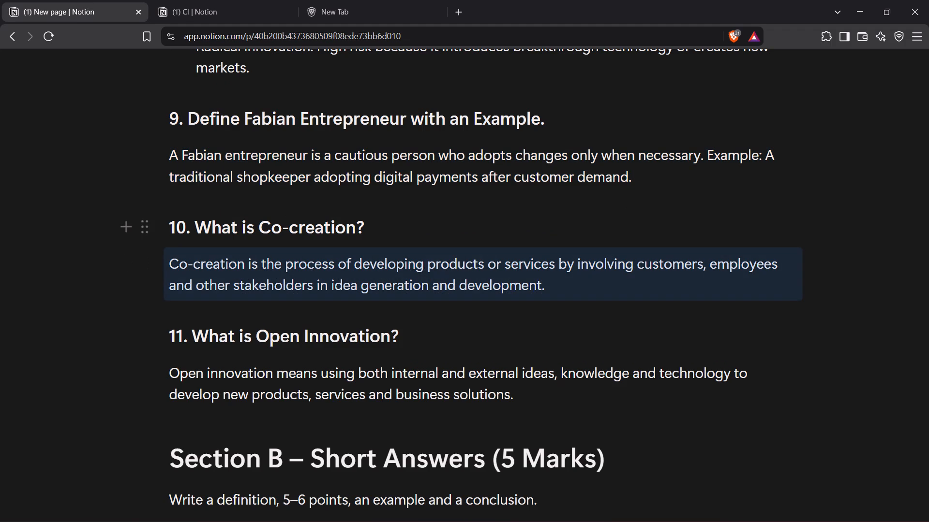
drag(355, 231, 262, 240)
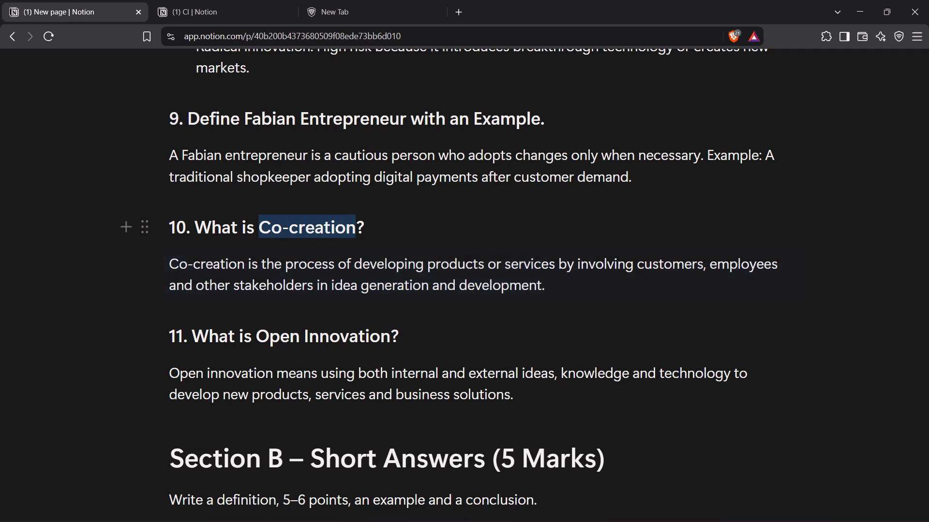
key(ctrl+c)
click(202, 0)
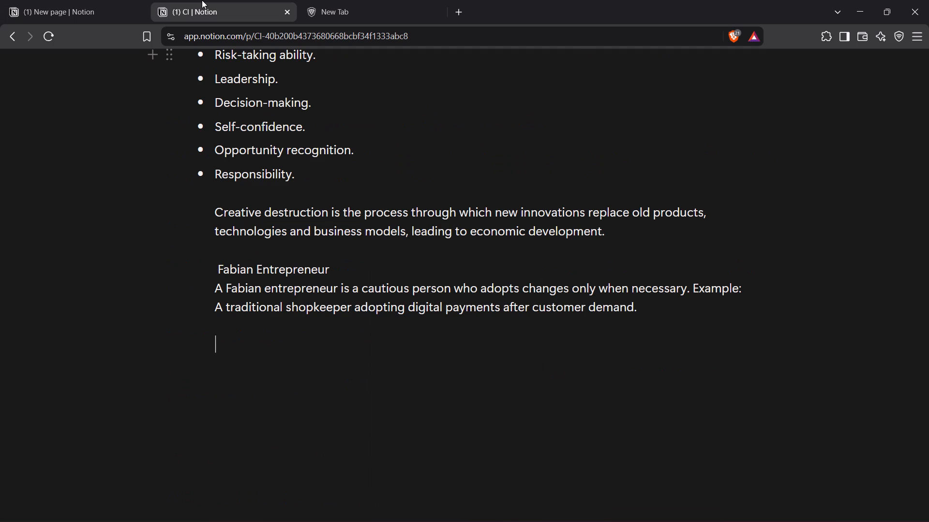
key(ctrl+v)
Copy question 10's full co-creation definition, paste it on a new line below Co-creation in CI, and add two line breaks after it.
key(shift+Return)
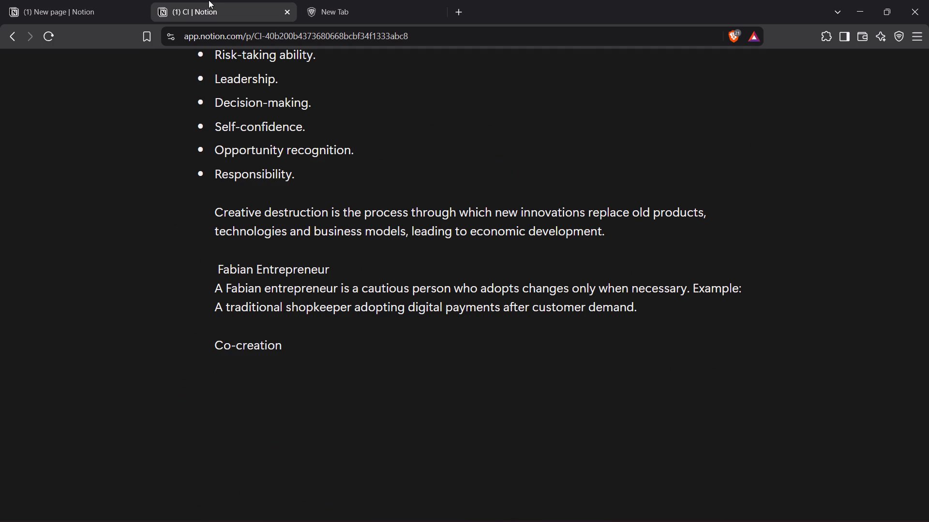
click(126, 0)
click(249, 297)
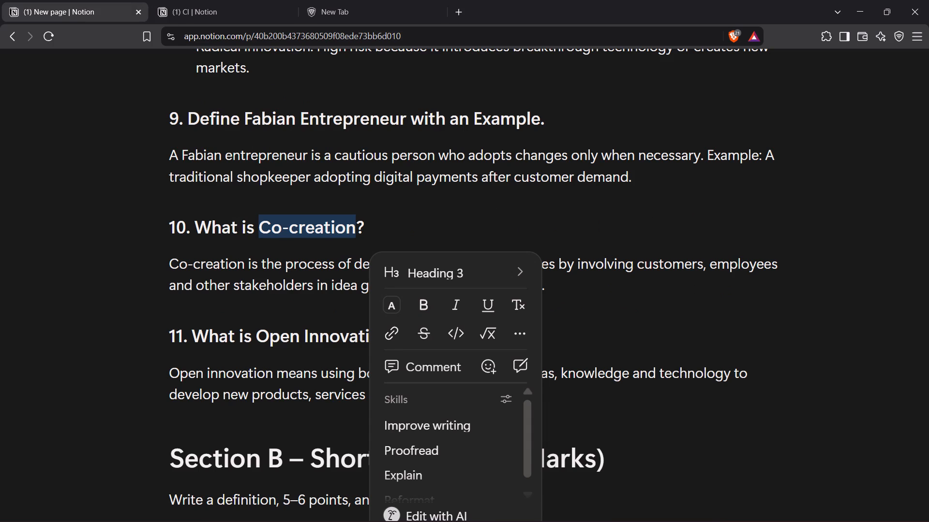
click(545, 278)
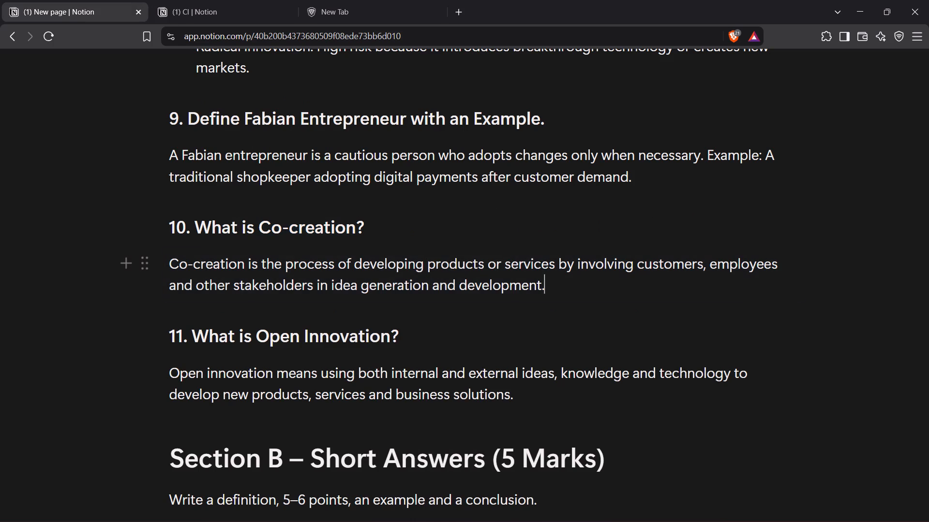
click(545, 278)
drag(545, 278, 438, 254)
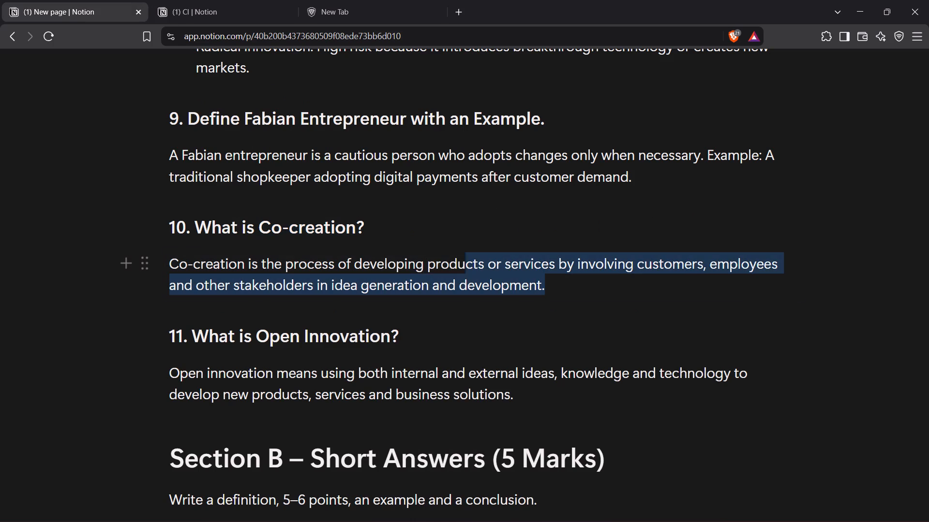
drag(438, 254, 170, 261)
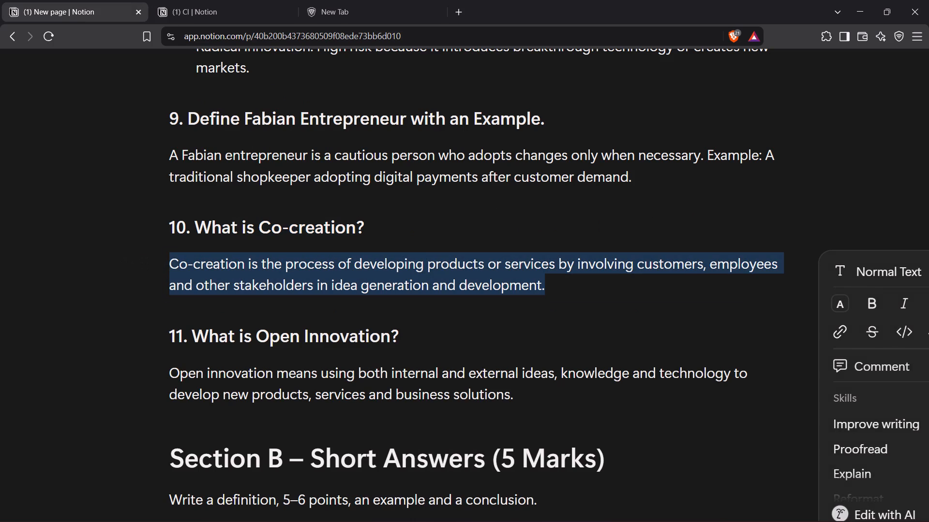
key(ctrl+c)
ctrl+click(170, 261)
click(265, 0)
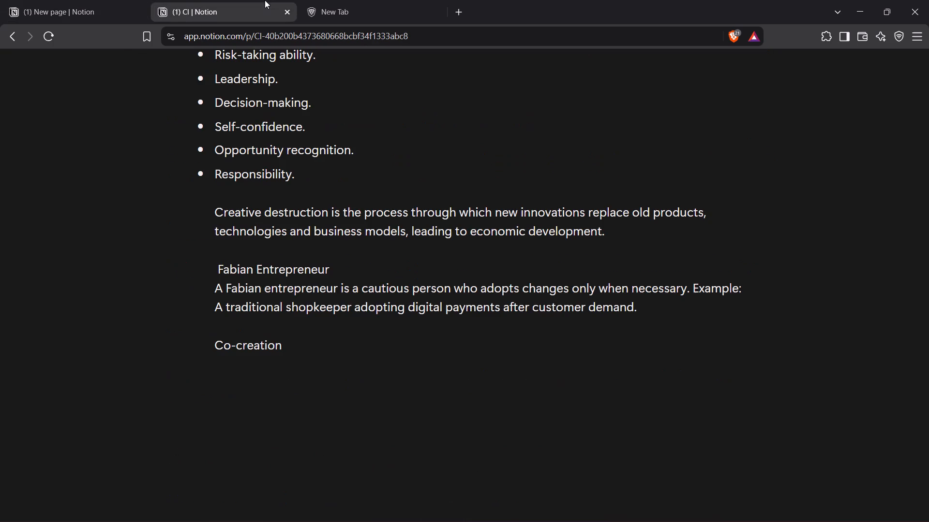
key(ctrl+v)
key(shift+Return)
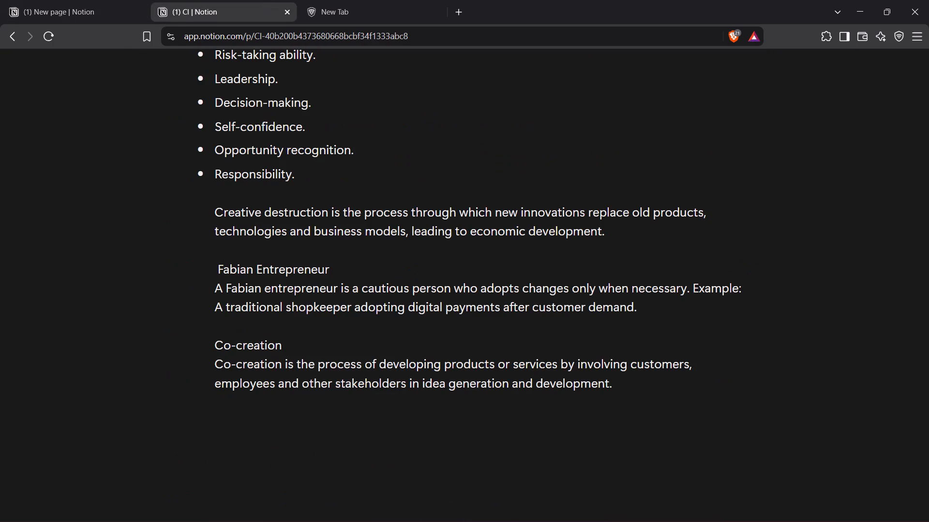
key(shift+Return)
Copy "Open Innovation" from question 11's heading and paste it in CI after a blank line below the co-creation definition.
scroll(240, 255, down, 2)
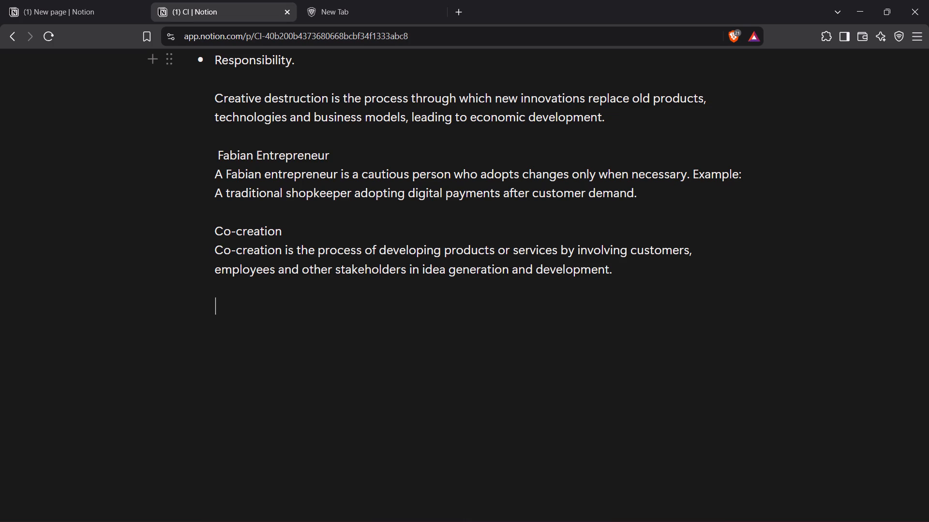
click(74, 0)
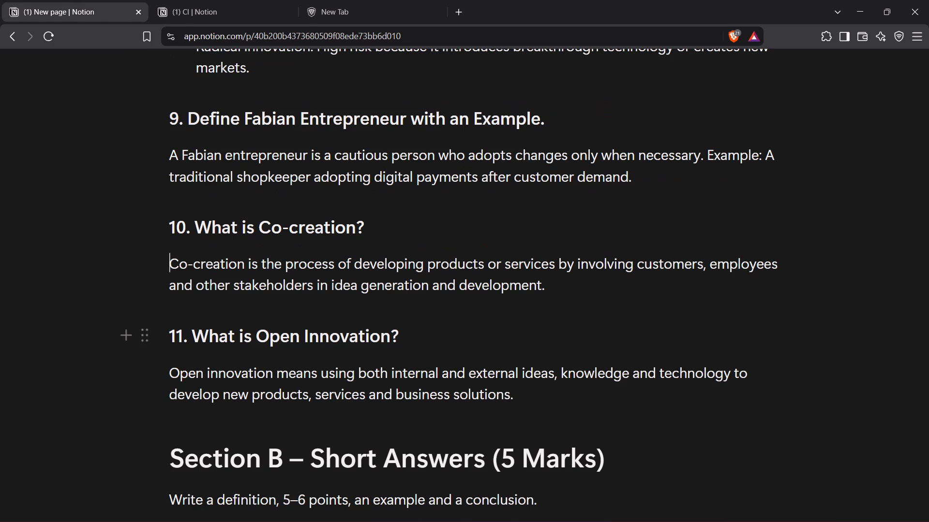
drag(255, 331, 279, 328)
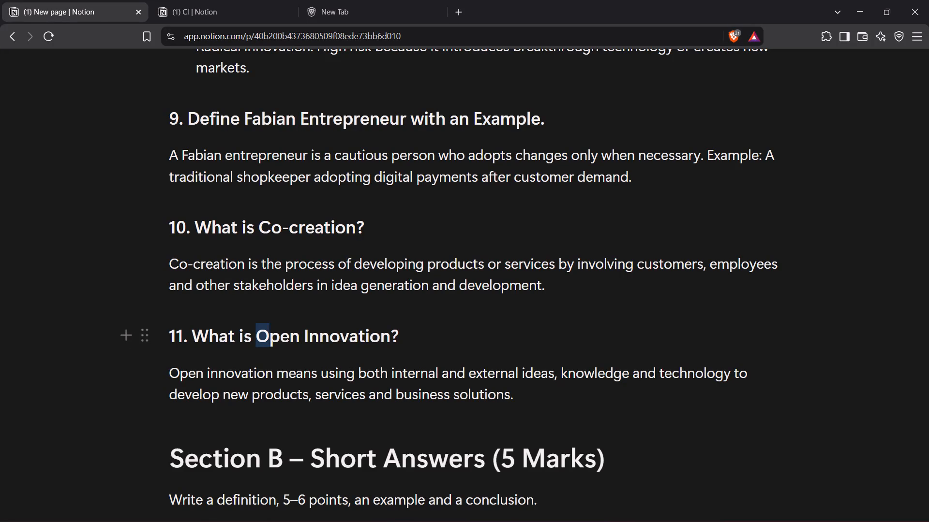
drag(279, 328, 388, 330)
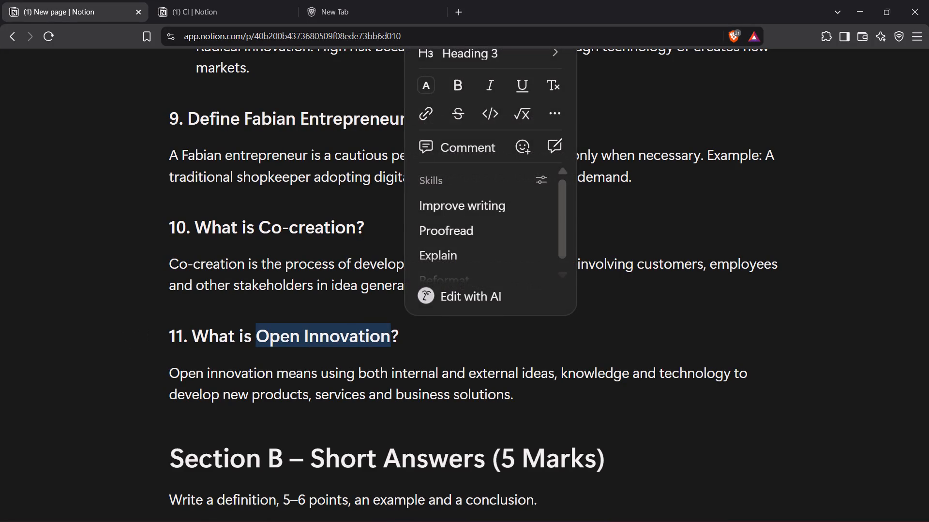
key(ctrl+c)
click(285, 0)
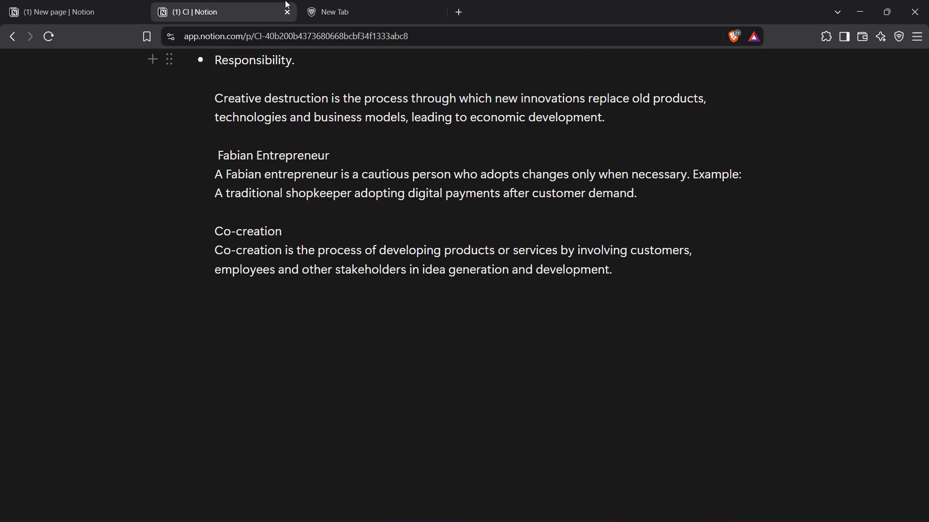
key(ctrl+v)
key(shift+Return)
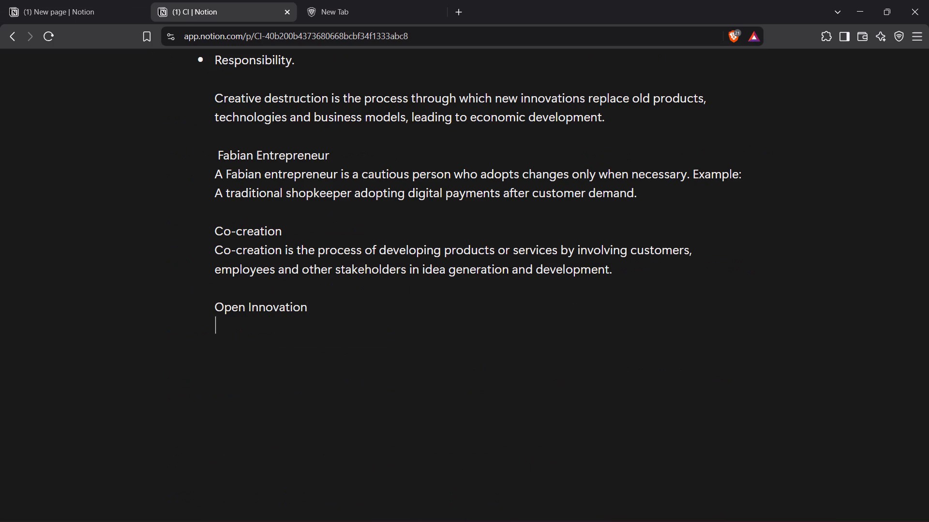
Copy question 11's full open innovation definition, paste it on a new line below Open Innovation in CI, and add two line breaks after it.
click(45, 0)
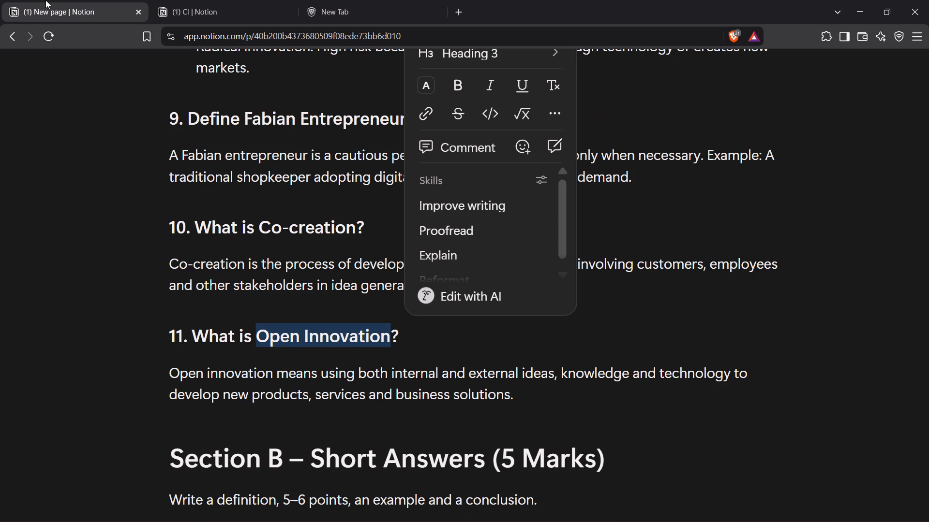
click(280, 344)
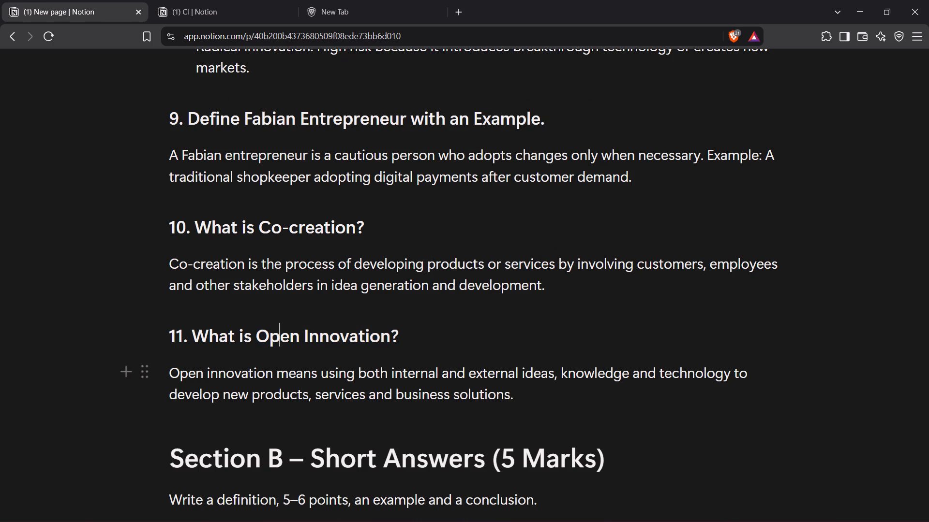
drag(165, 377, 315, 381)
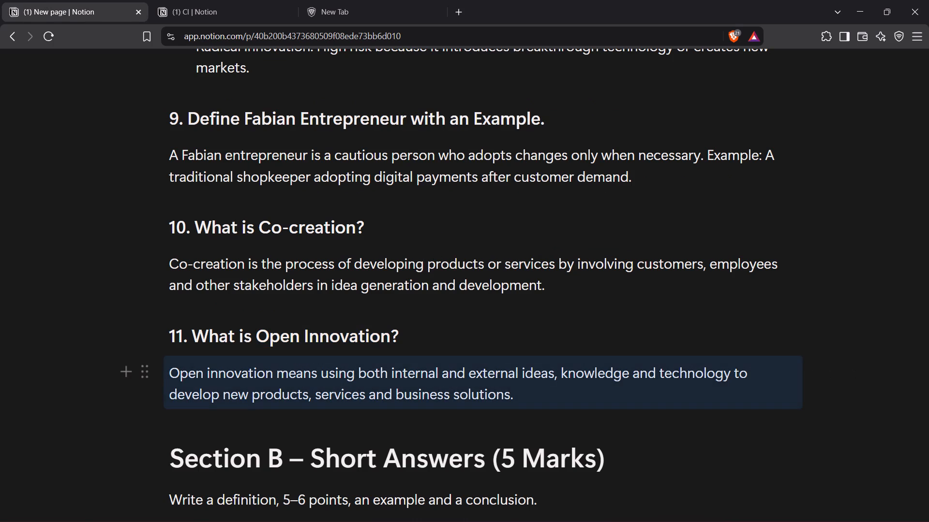
click(505, 393)
drag(518, 395, 330, 384)
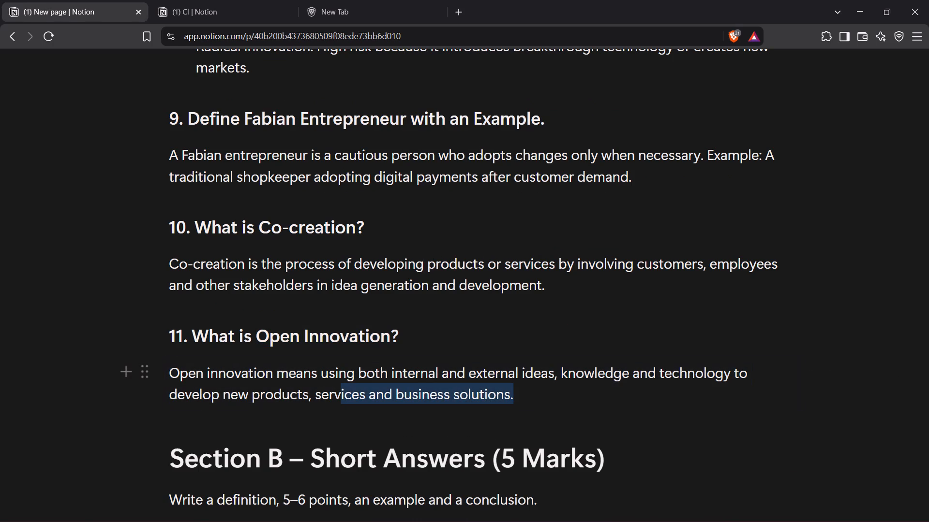
drag(330, 384, 174, 373)
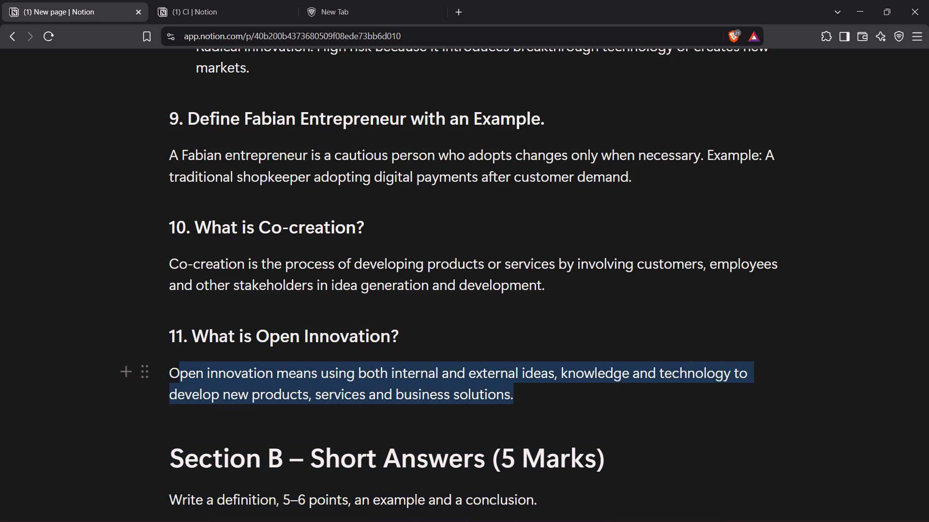
drag(174, 373, 175, 373)
click(498, 365)
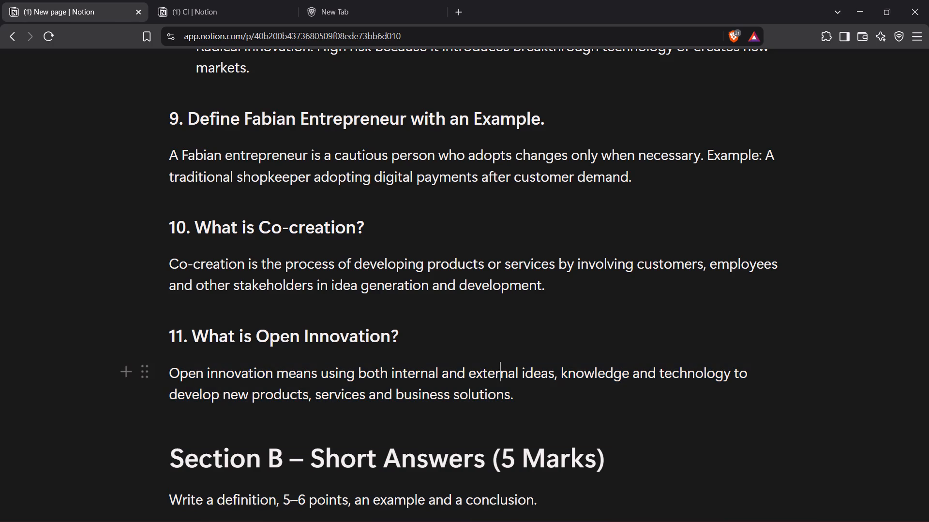
drag(516, 391, 181, 361)
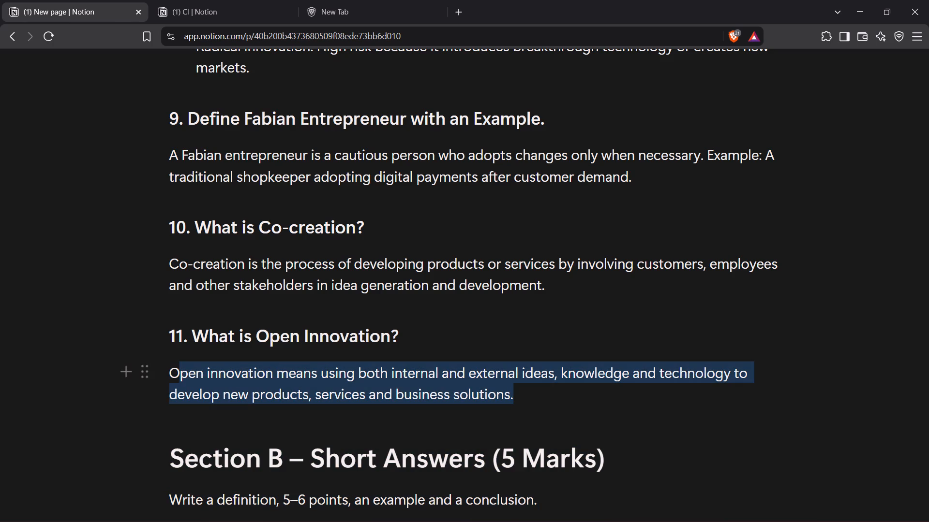
drag(181, 361, 172, 365)
key(ctrl+c)
ctrl+click(172, 365)
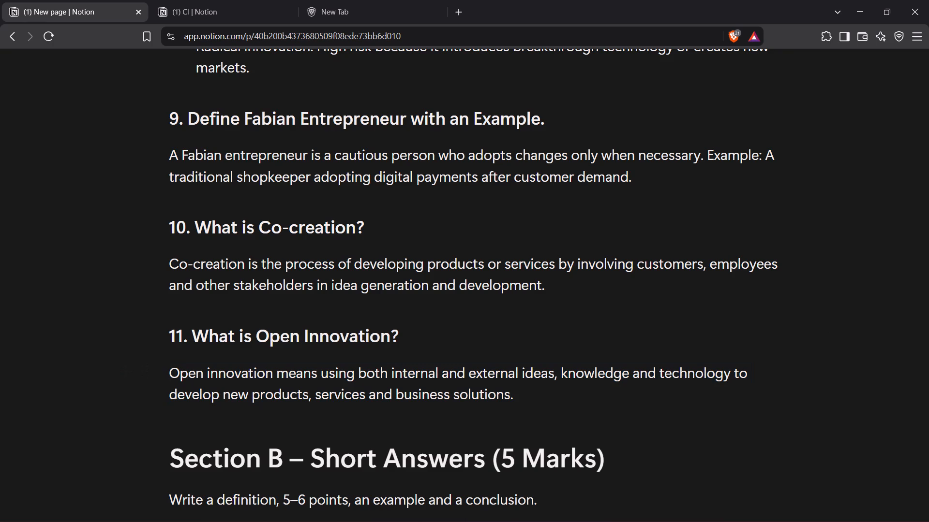
click(249, 0)
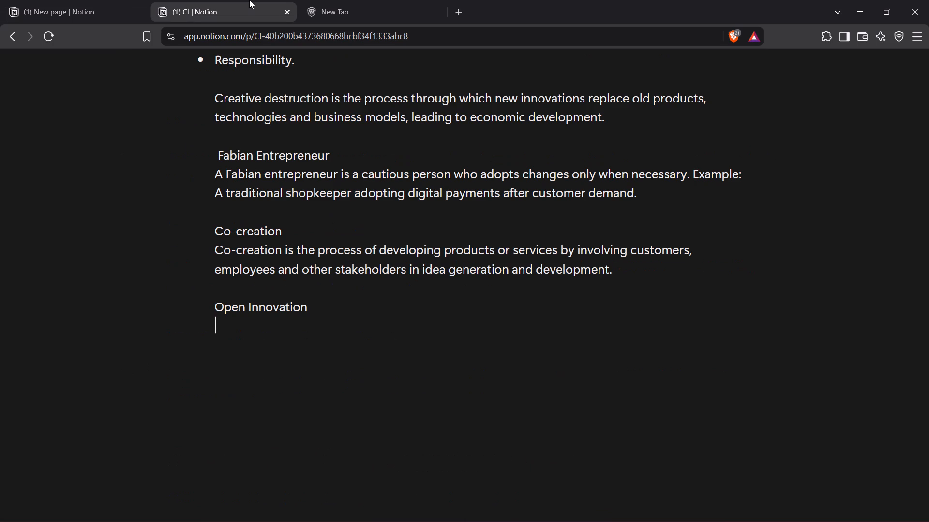
key(ctrl+v)
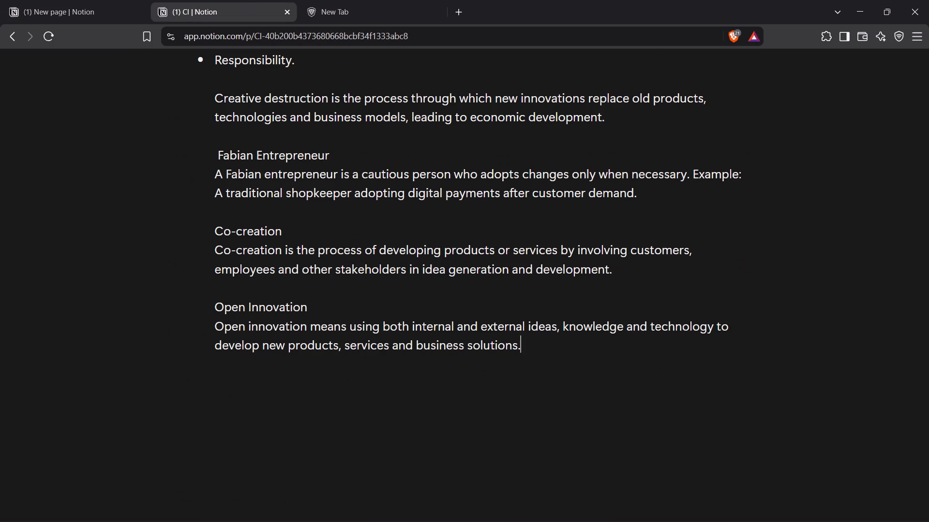
key(shift+Return)
key(shift+Return)
Copy the whole Creativity versus Innovation comparison table from Section B question 1 and paste it in CI below the open innovation definition.
click(105, 0)
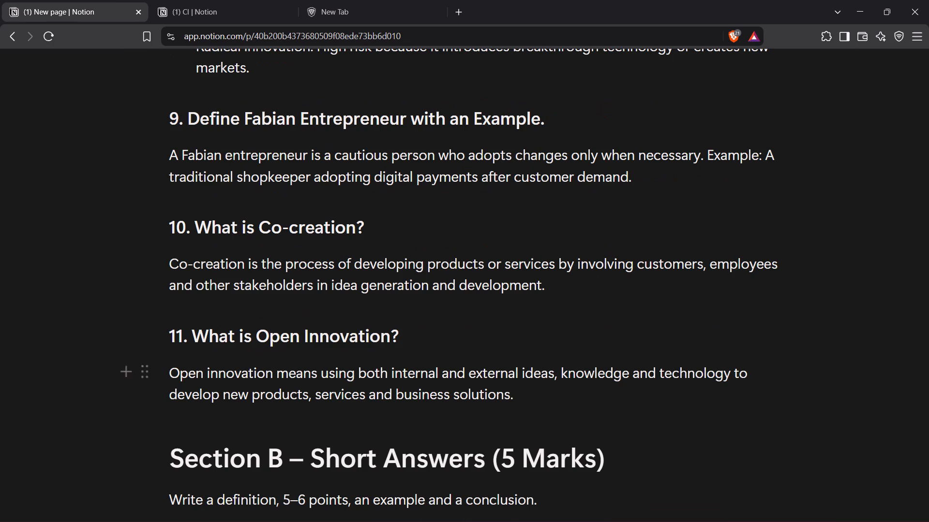
scroll(270, 382, down, 2)
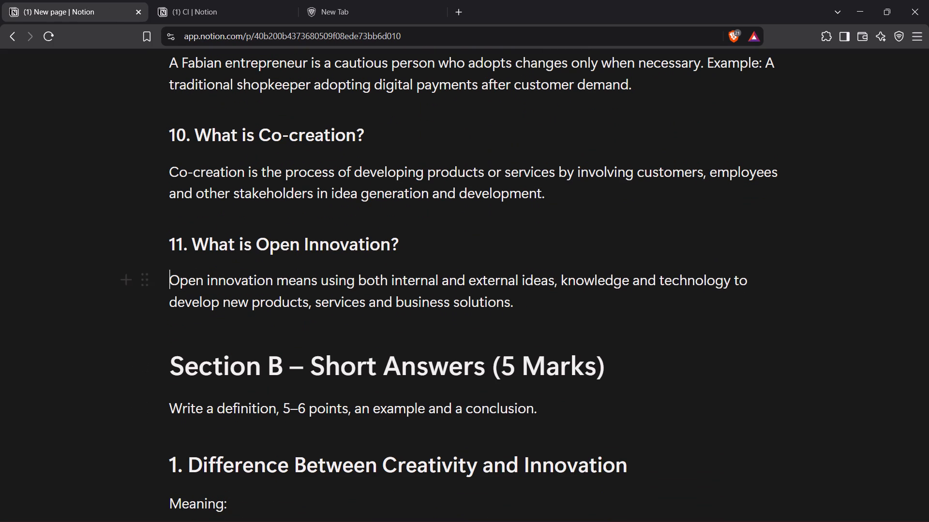
scroll(311, 305, down, 3)
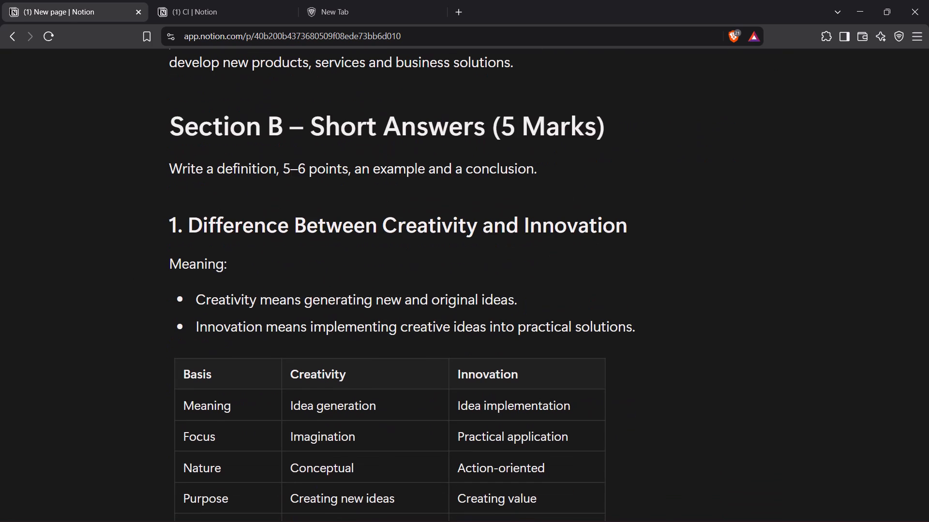
scroll(311, 305, down, 5)
scroll(311, 305, up, 1)
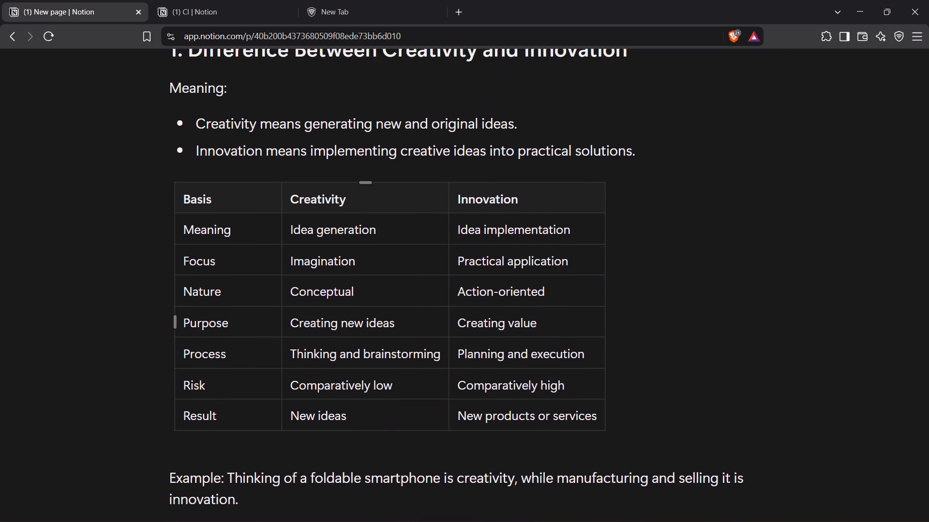
scroll(311, 305, up, 1)
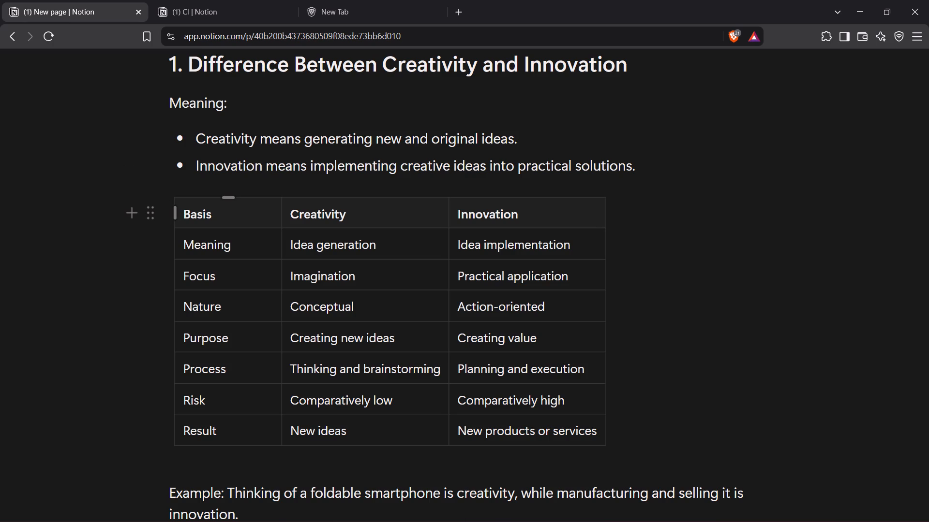
drag(176, 203, 521, 389)
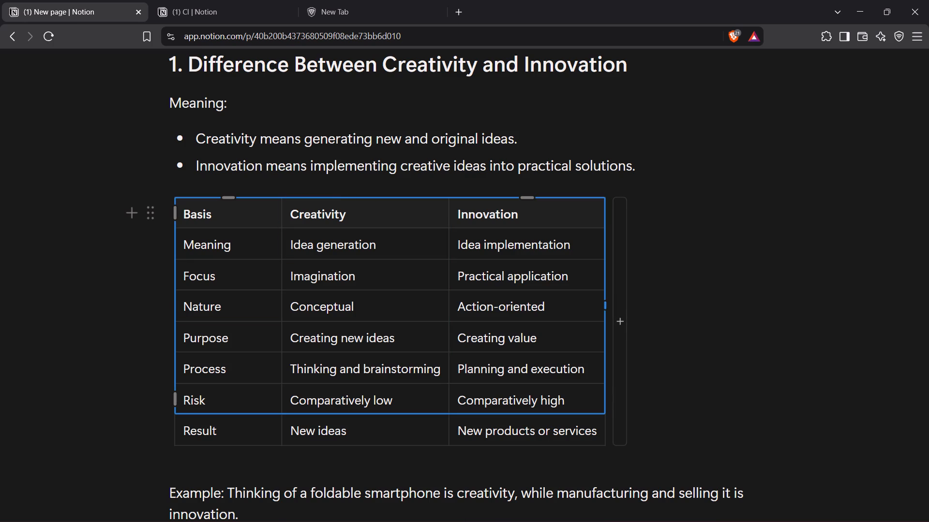
drag(521, 389, 564, 421)
key(ctrl+c)
click(197, 0)
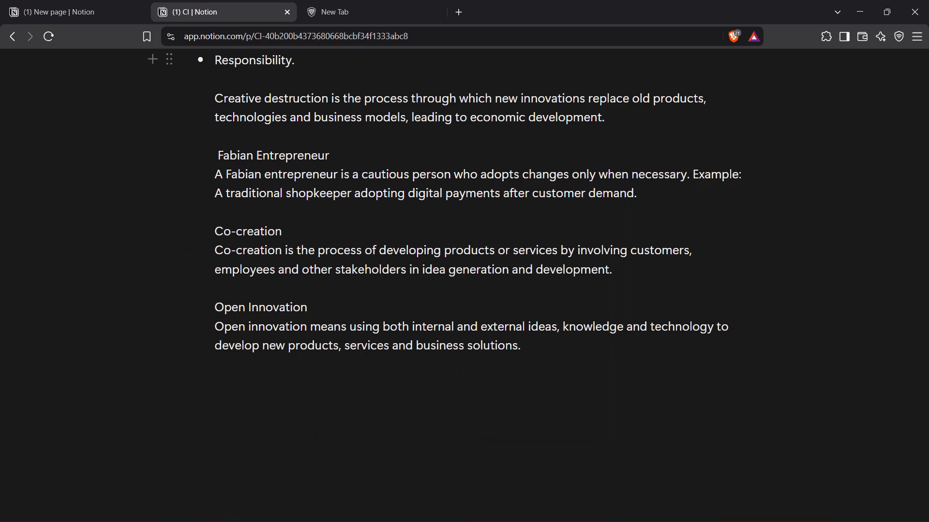
key(ctrl+v)
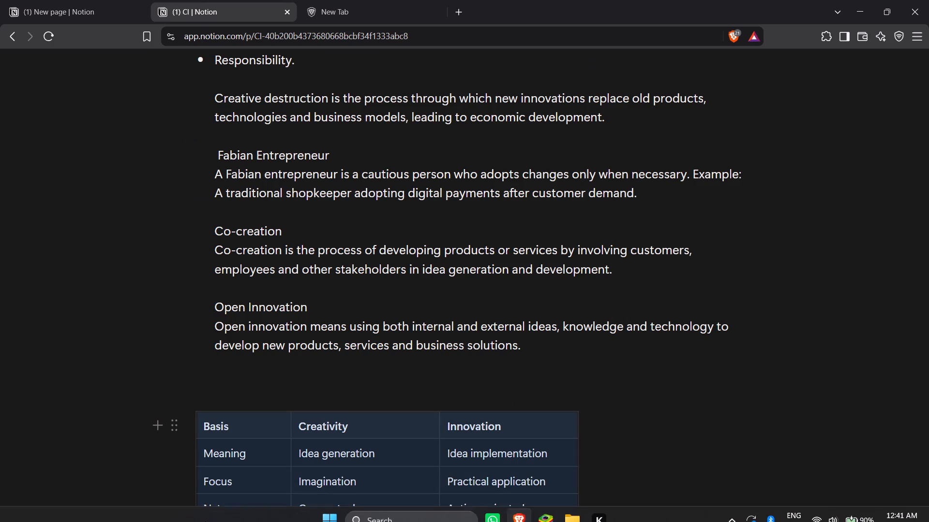
scroll(205, 521, down, 7)
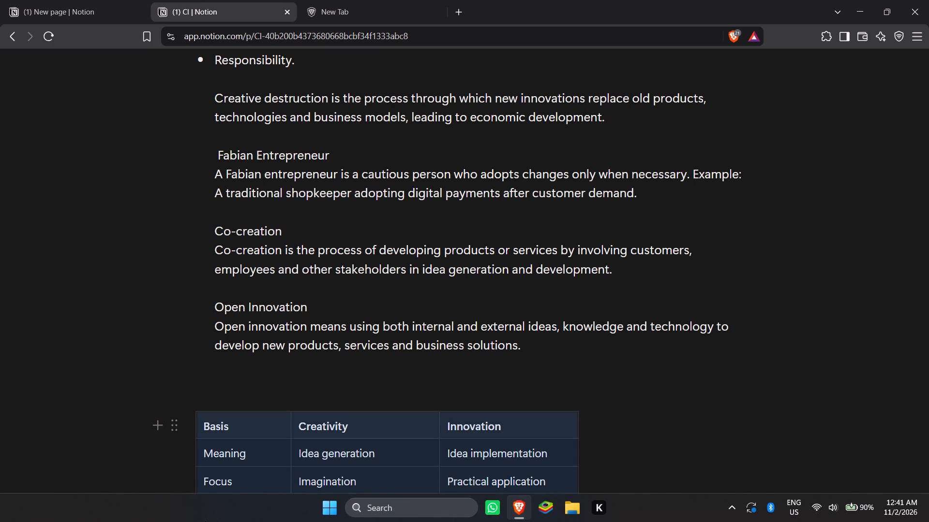
scroll(202, 394, down, 6)
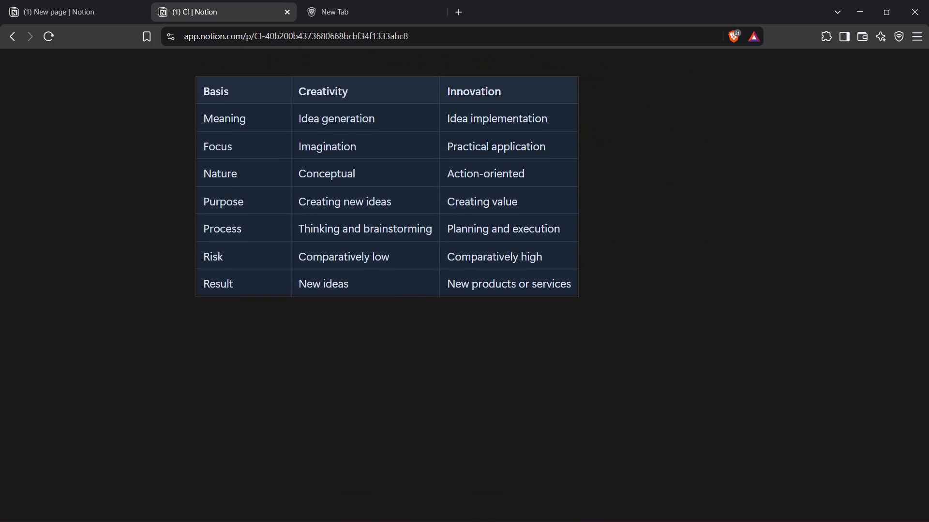
Read the rest of Section B question 1 and question 2's Business Model Innovation answer, covering its meaning, importance and examples.
click(81, 0)
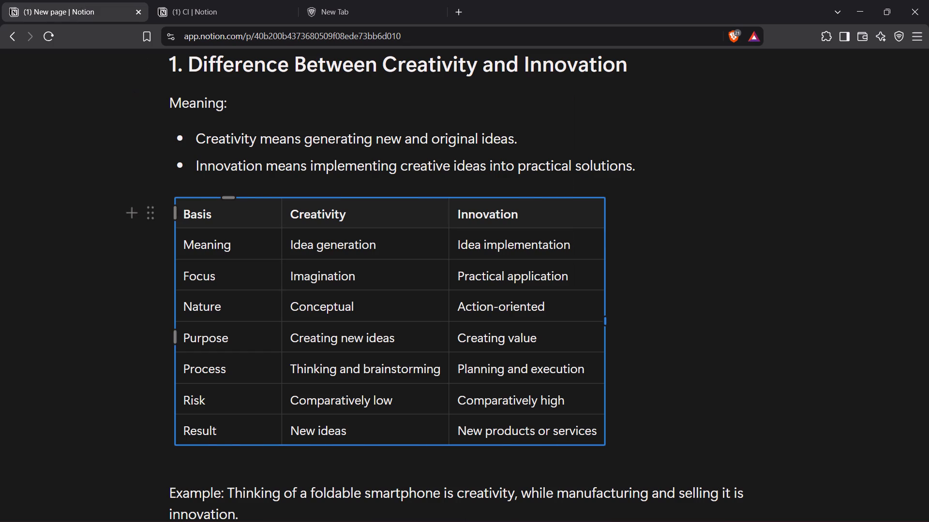
scroll(228, 329, down, 4)
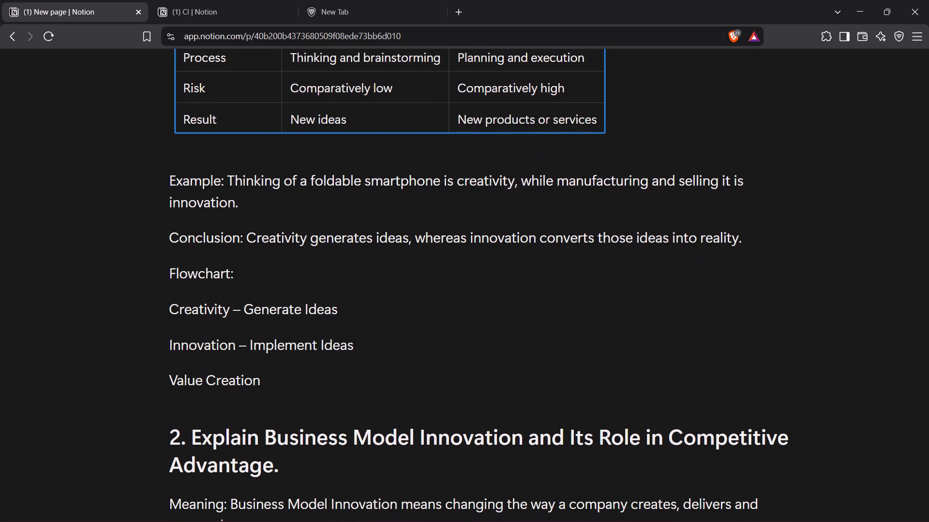
scroll(228, 329, down, 3)
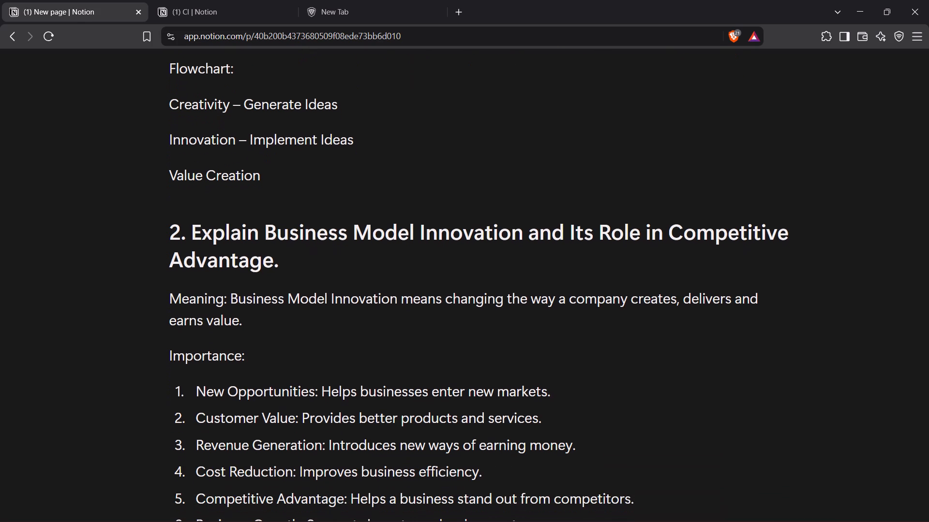
scroll(228, 329, down, 1)
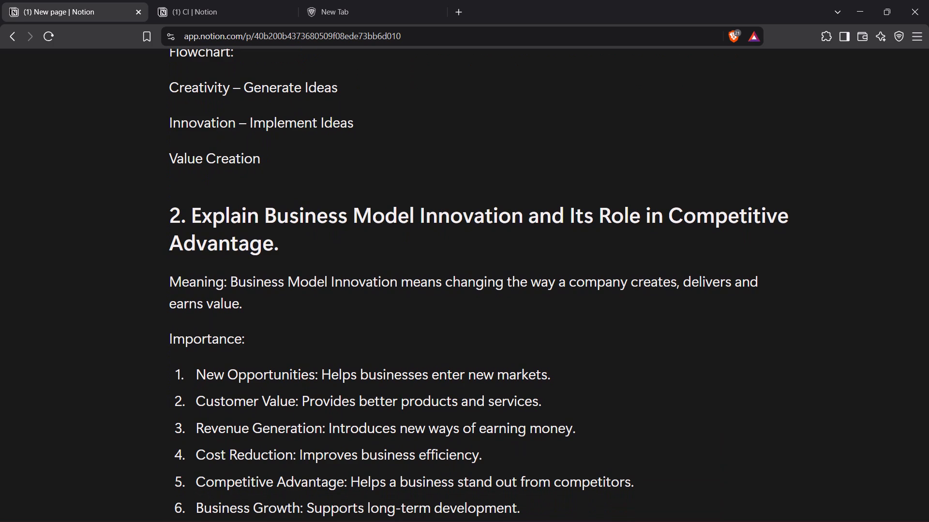
scroll(228, 329, down, 1)
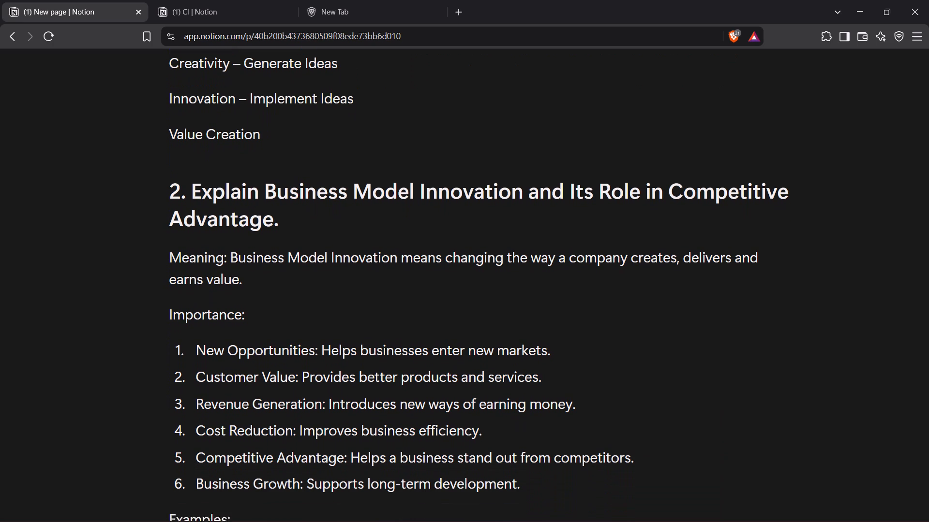
scroll(228, 329, down, 3)
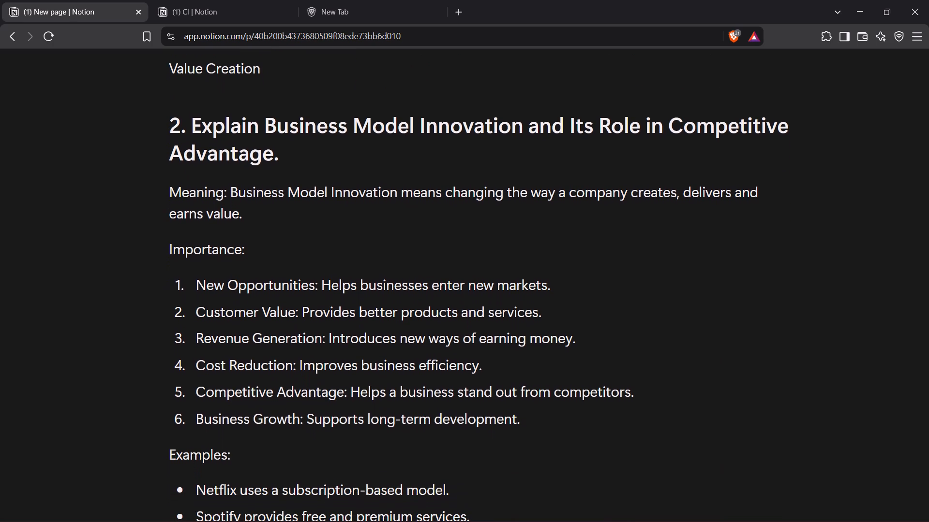
scroll(228, 329, down, 1)
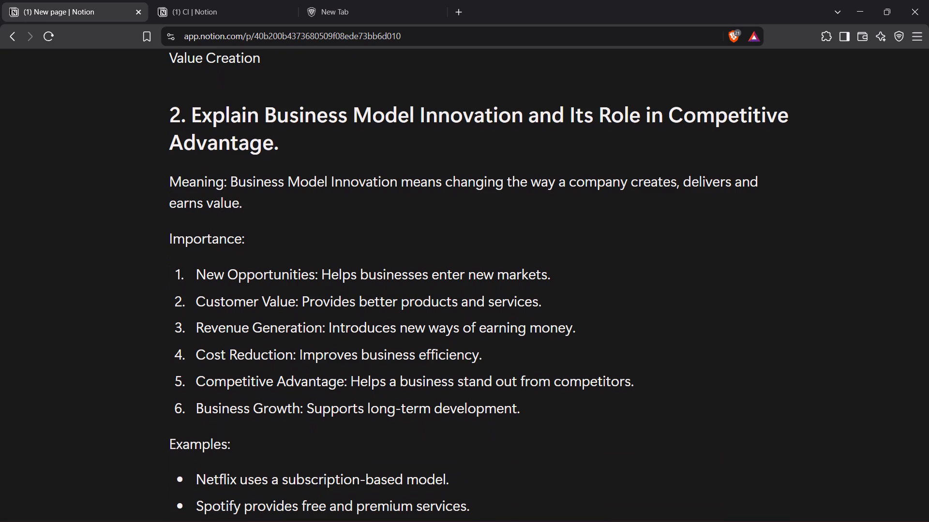
Read question 2's Business Model Innovation answer through its conclusion, revisiting Section B question 1's comparison table, example and flowchart.
scroll(228, 329, down, 1)
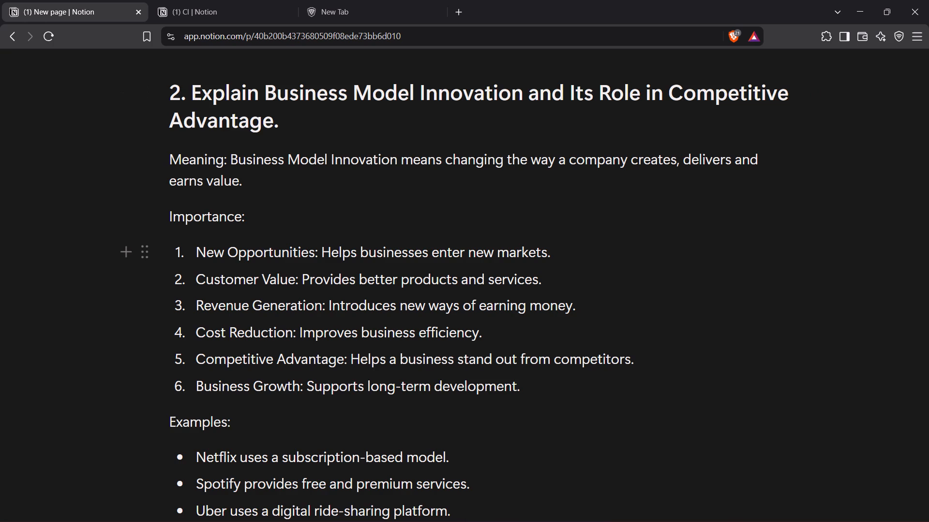
scroll(489, 325, down, 2)
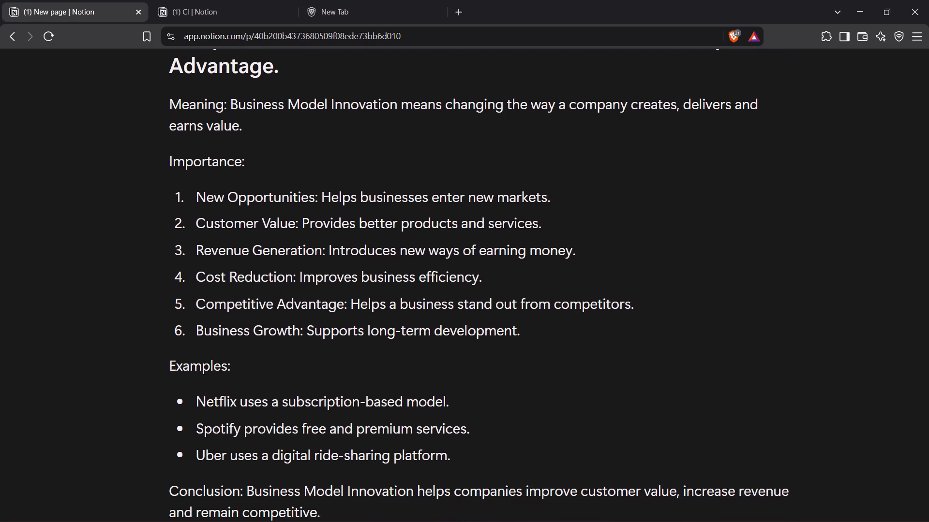
scroll(489, 325, left, 3)
scroll(465, 318, up, 1)
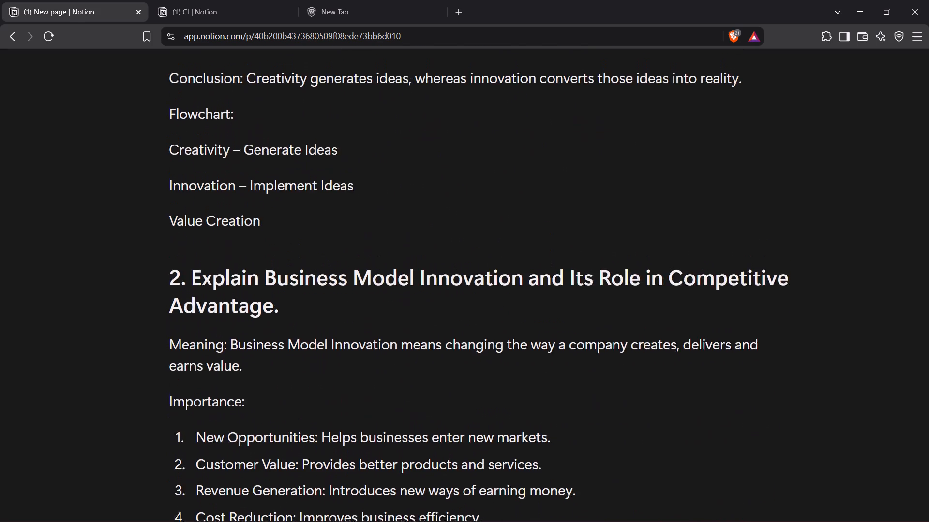
scroll(465, 318, left, 2)
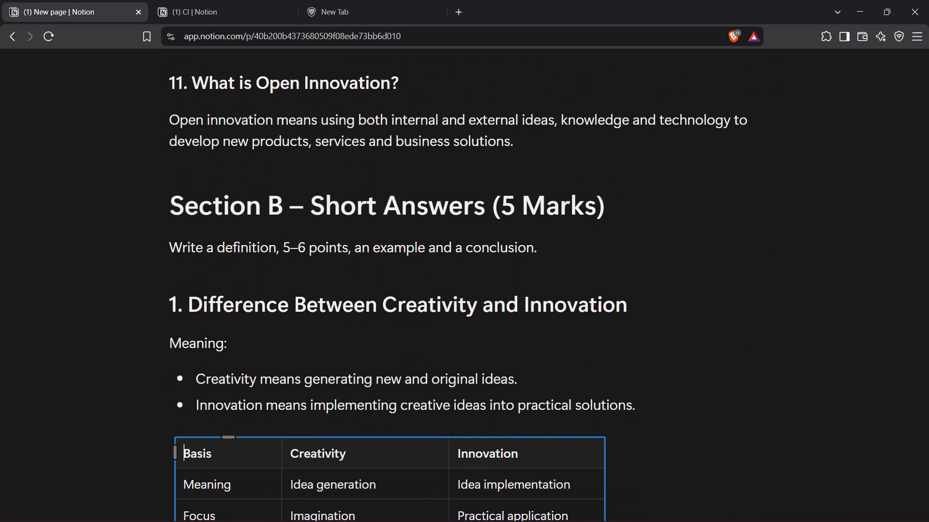
scroll(465, 318, down, 5)
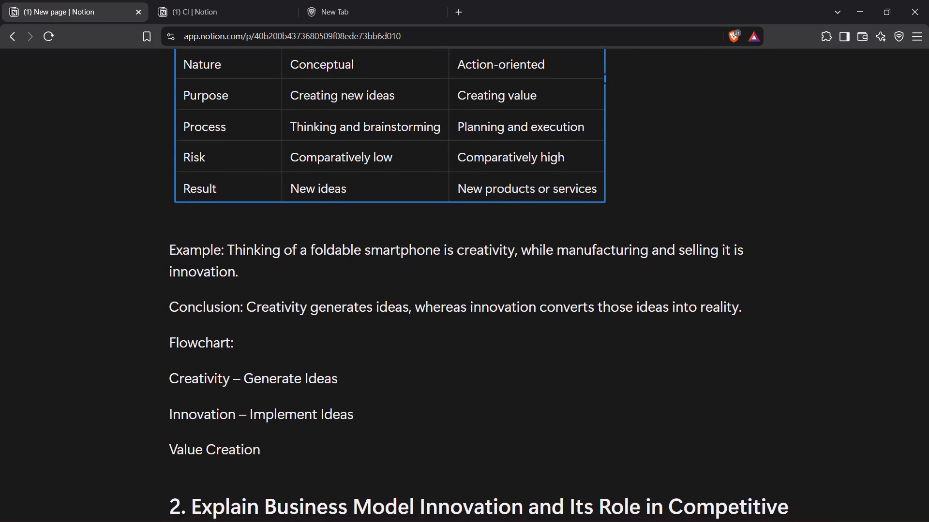
click(443, 407)
scroll(443, 407, down, 2)
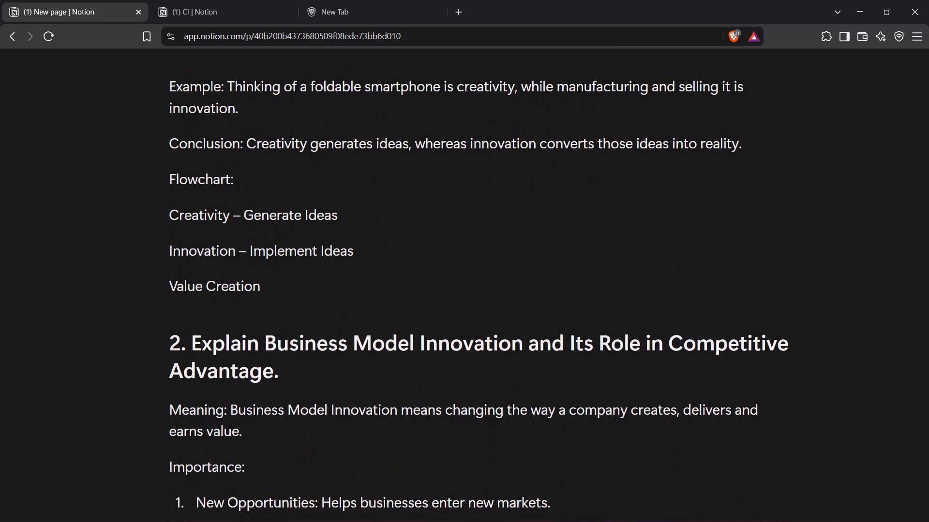
scroll(443, 407, up, 1)
scroll(443, 407, down, 3)
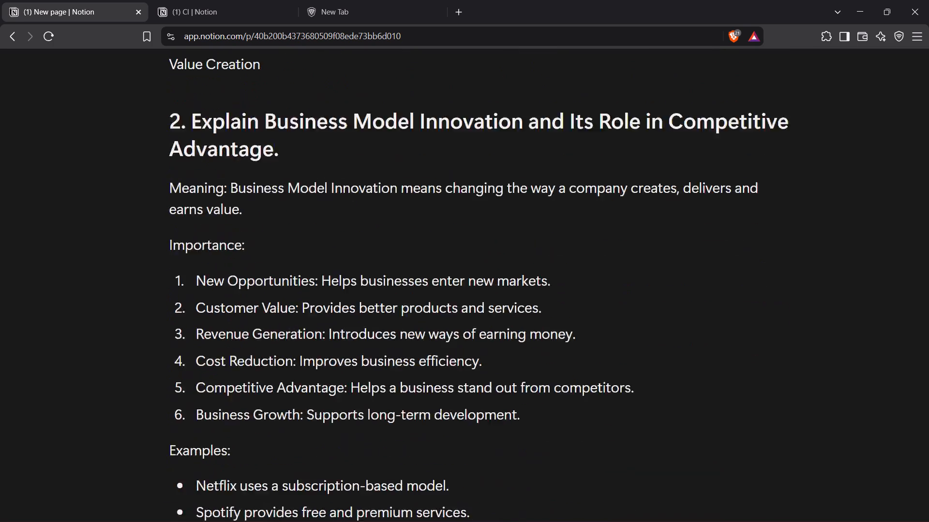
scroll(443, 407, down, 2)
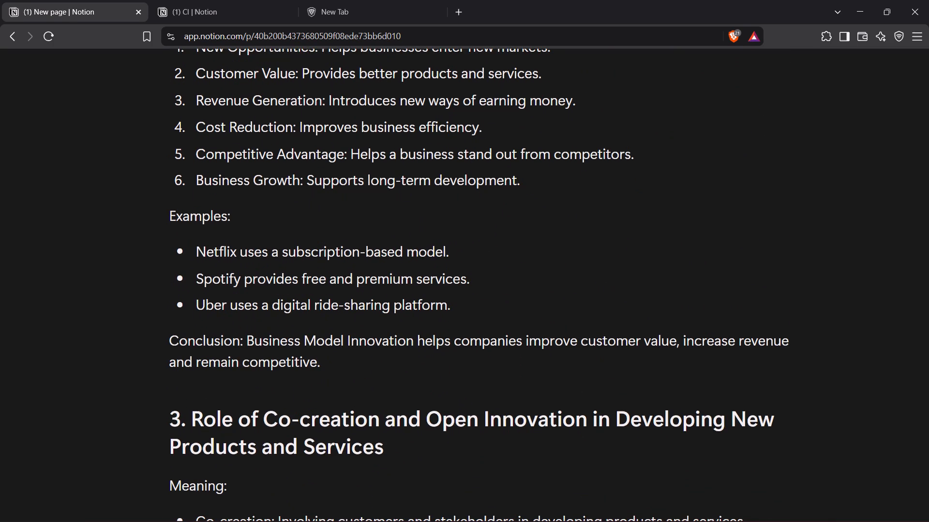
Read question 3 on the role of co-creation and open innovation, and the start of question 4 on factors influencing entrepreneurship.
scroll(443, 407, down, 3)
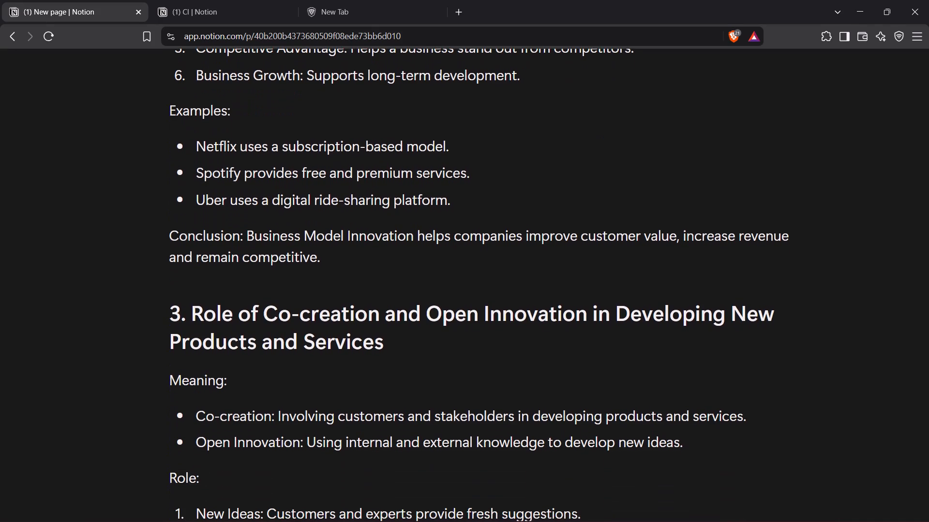
scroll(443, 407, down, 2)
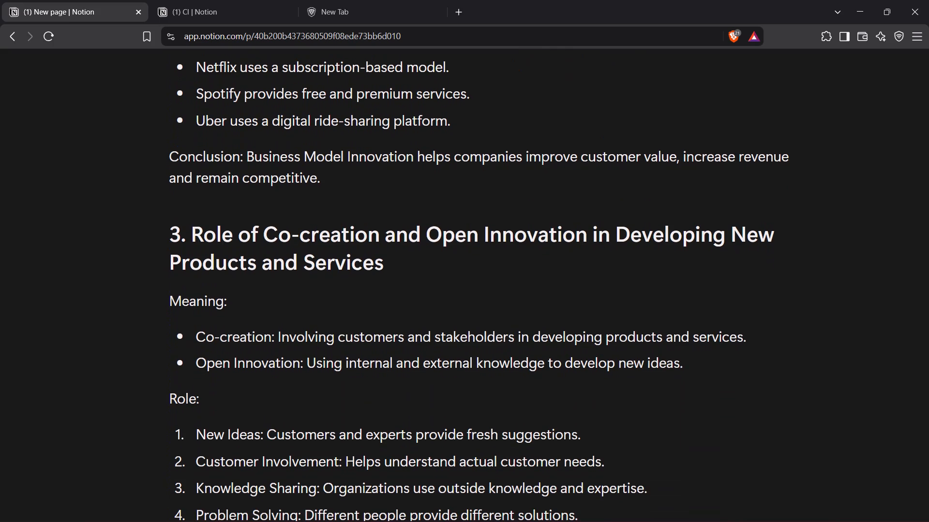
scroll(443, 407, down, 1)
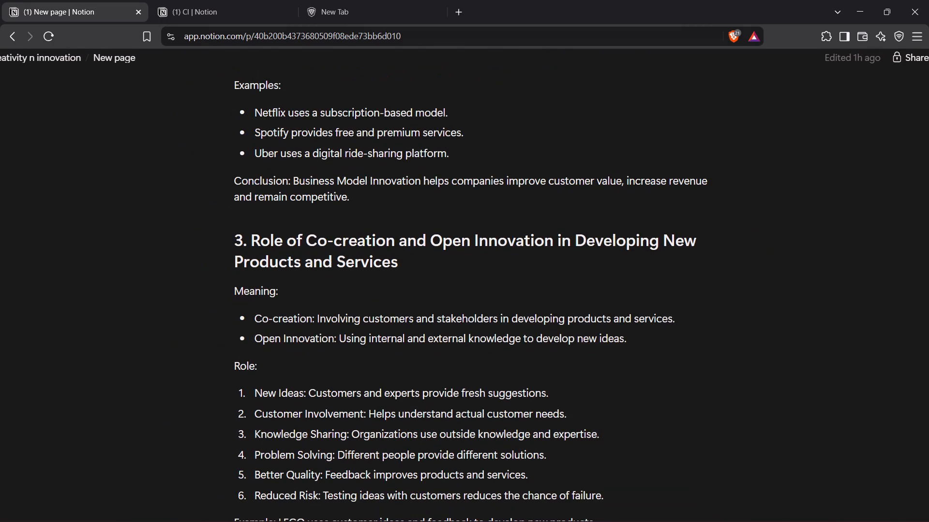
scroll(443, 407, down, 4)
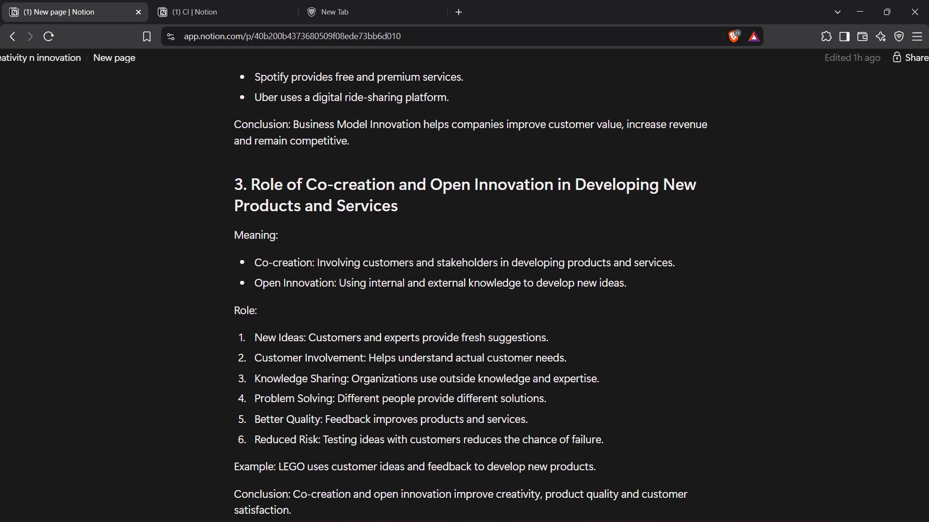
scroll(443, 407, down, 2)
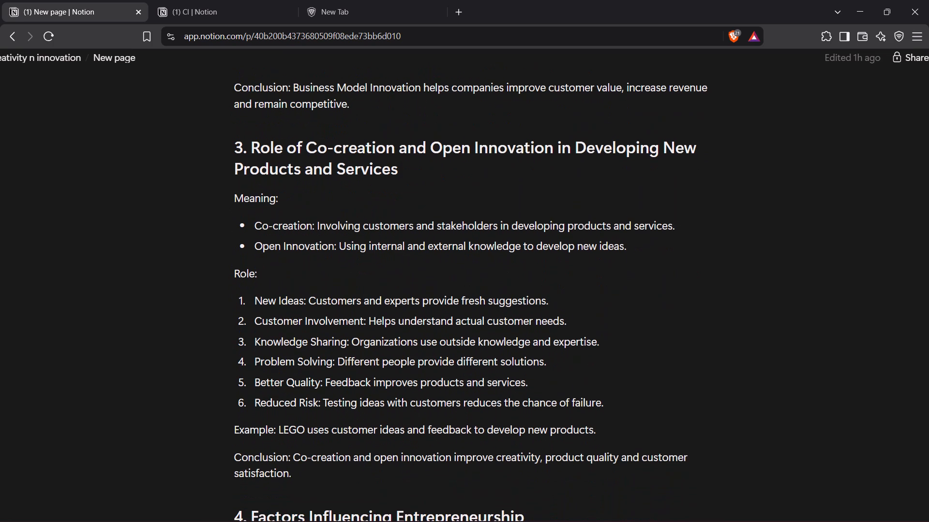
scroll(443, 407, down, 3)
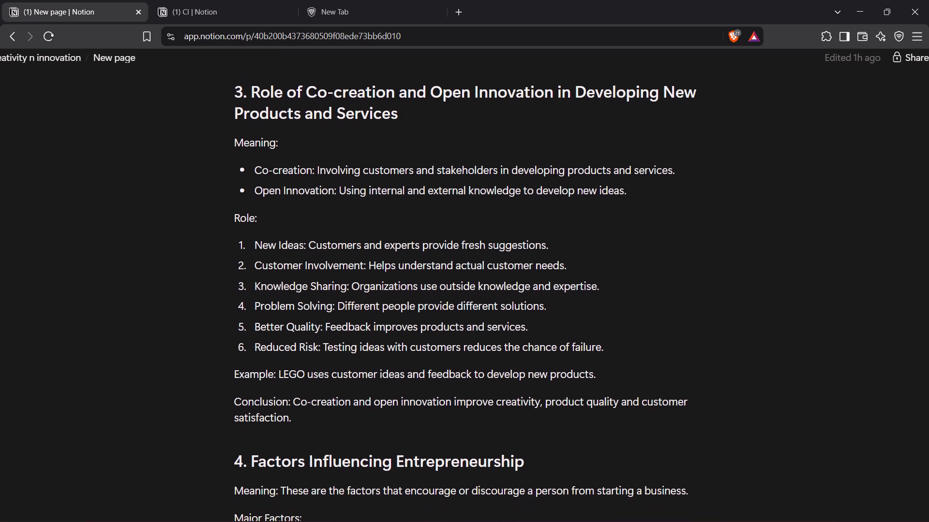
scroll(443, 407, down, 2)
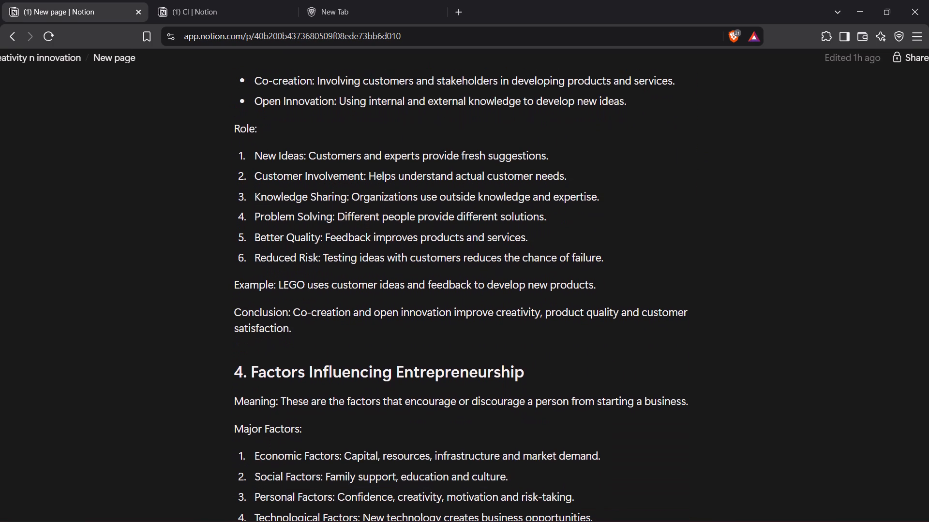
Copy the Co-creation and Open Innovation meaning bullets from question 3 and paste them in CI below the Creativity versus Innovation table.
scroll(443, 407, up, 1)
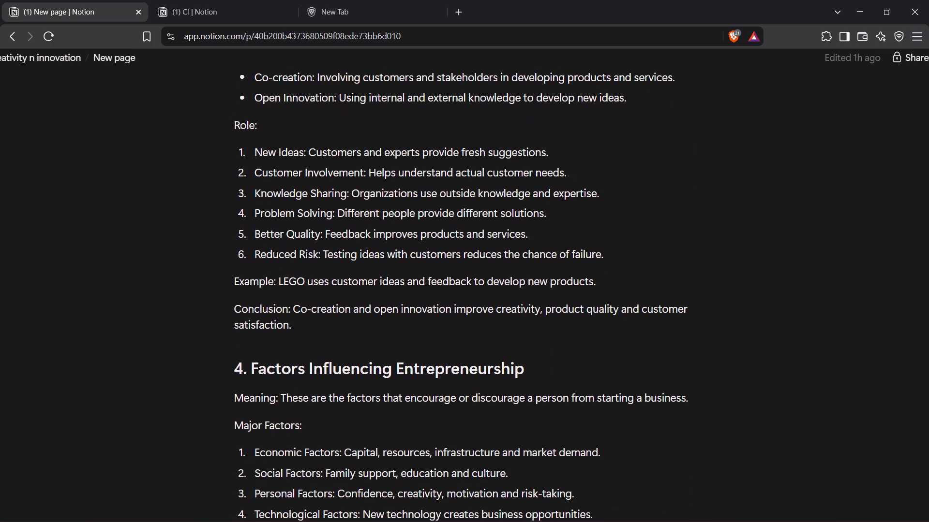
scroll(443, 407, up, 1)
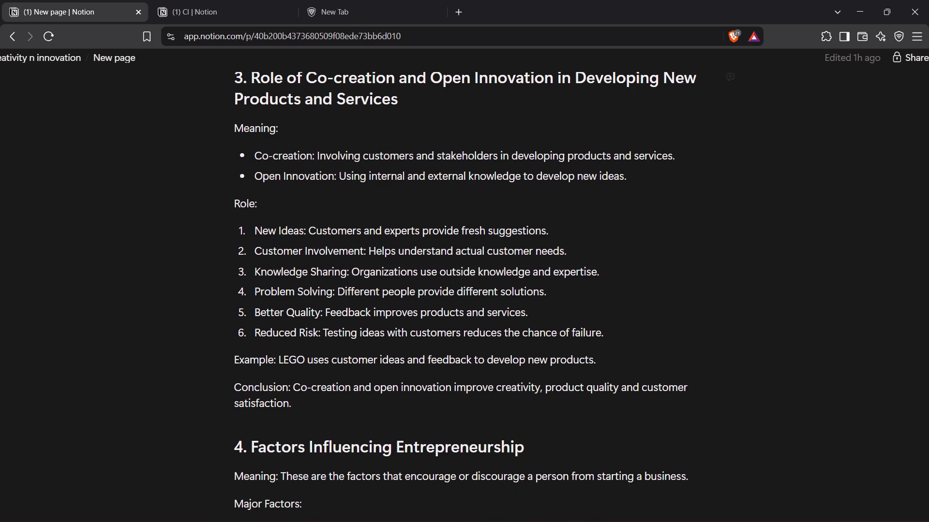
drag(632, 177, 254, 158)
key(ctrl+c)
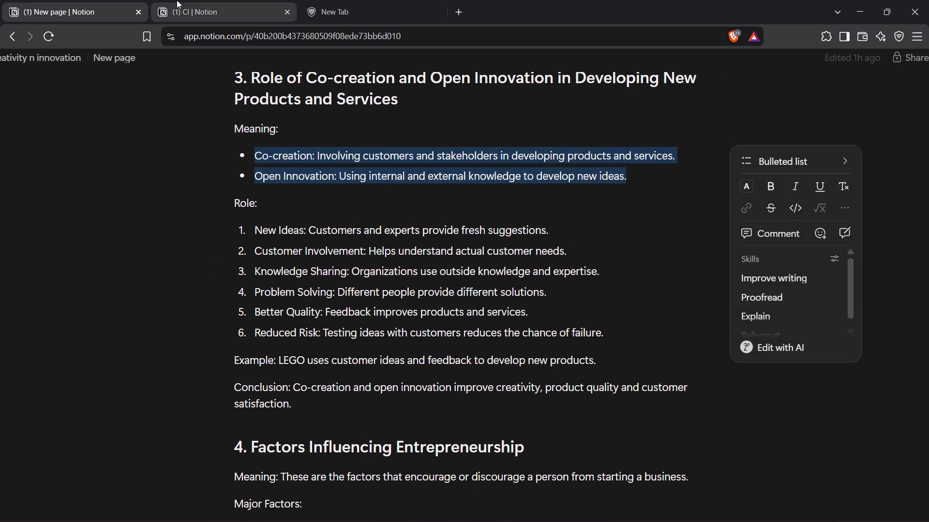
click(177, 0)
click(633, 294)
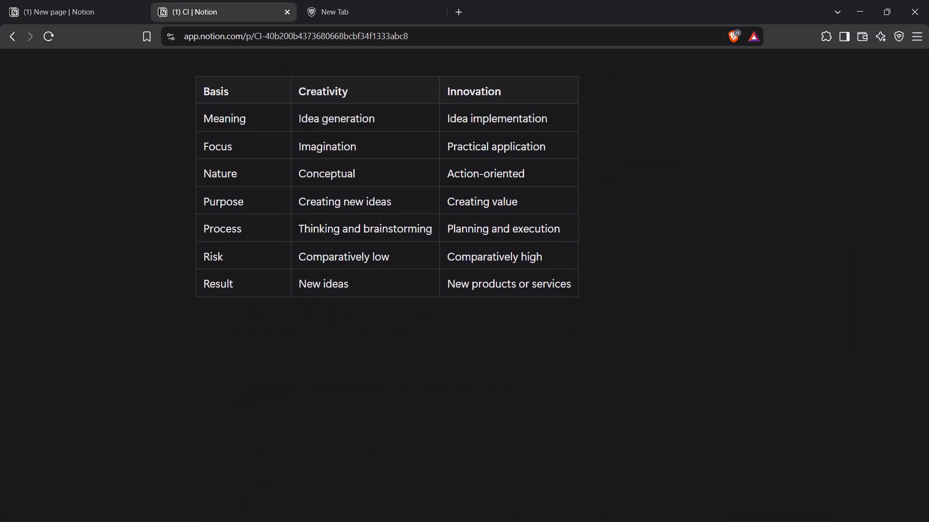
key(shift+Return)
click(633, 294)
click(485, 339)
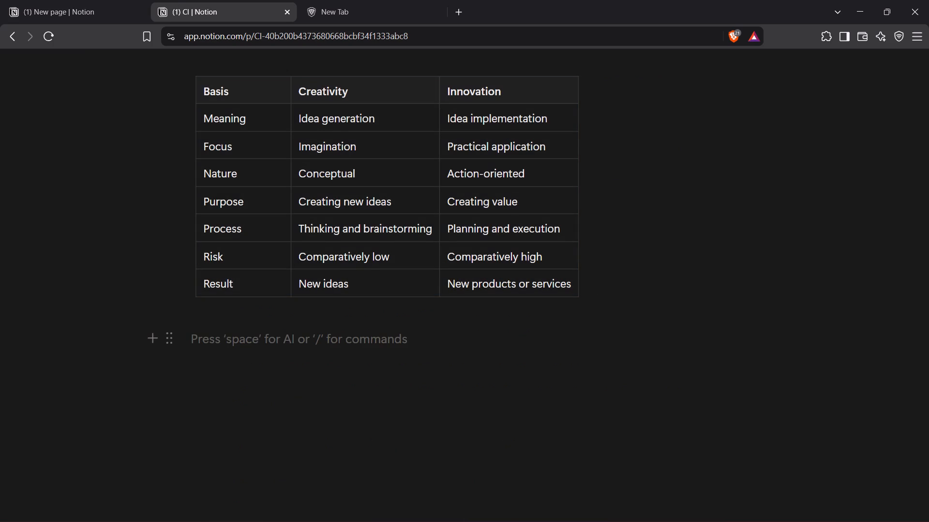
key(ctrl+v)
Copy question 4's Factors Influencing Entrepreneurship answer, from the heading text through the ESPTGM memory trick, and paste it on a new line below CI's Open Innovation bullet.
click(50, 0)
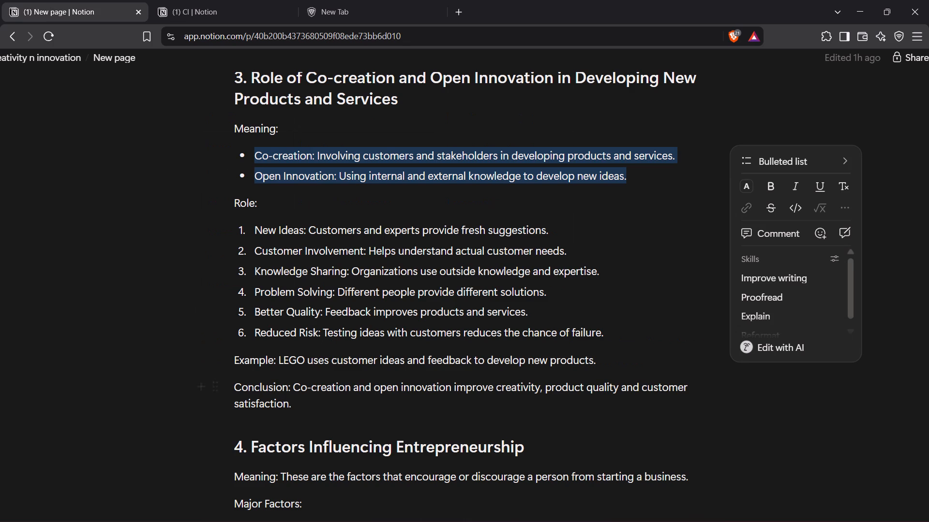
scroll(475, 422, down, 6)
scroll(475, 422, up, 1)
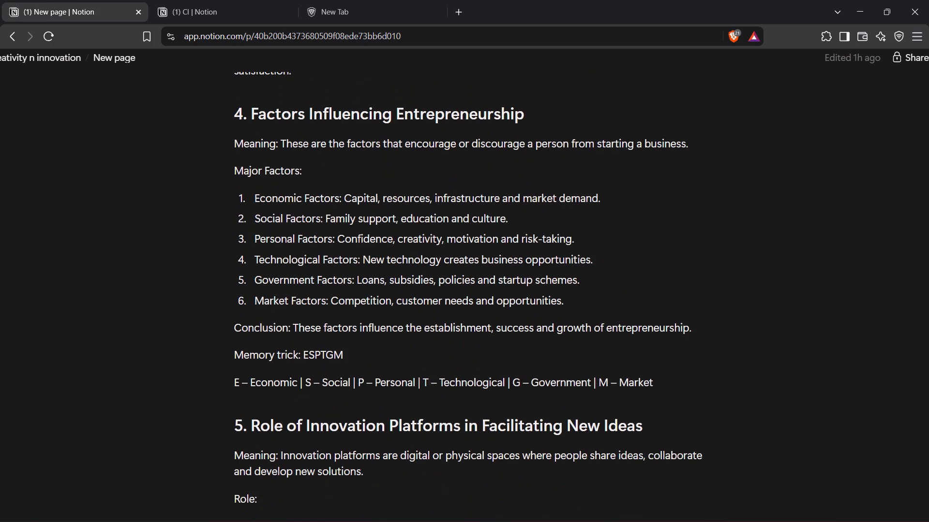
scroll(475, 422, up, 1)
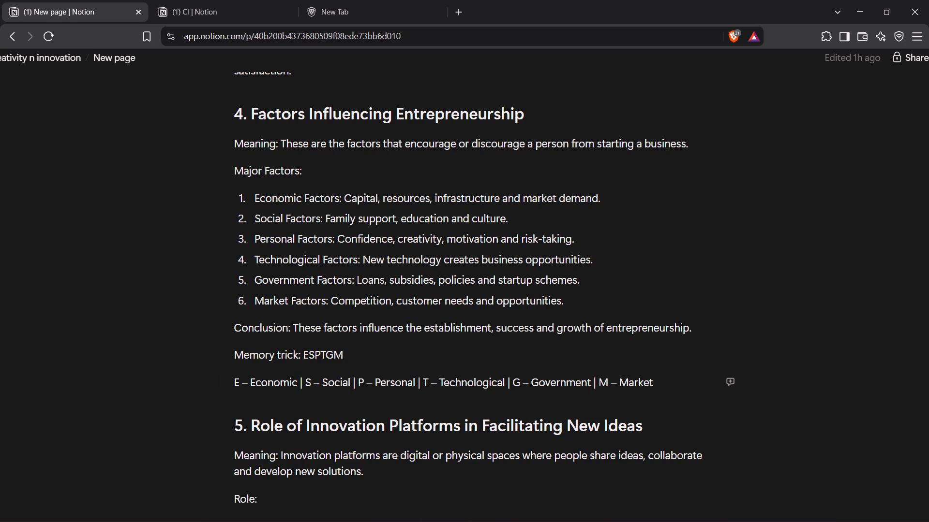
drag(665, 384, 237, 101)
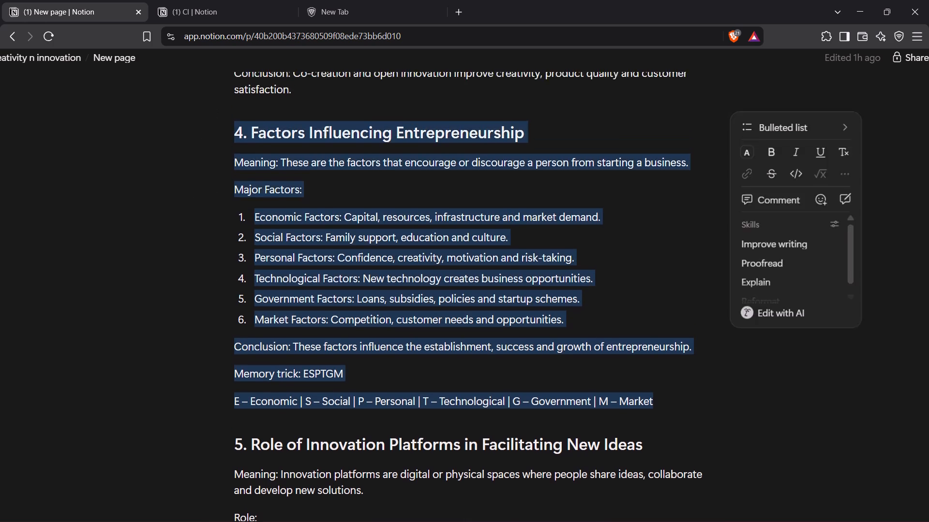
drag(237, 101, 261, 243)
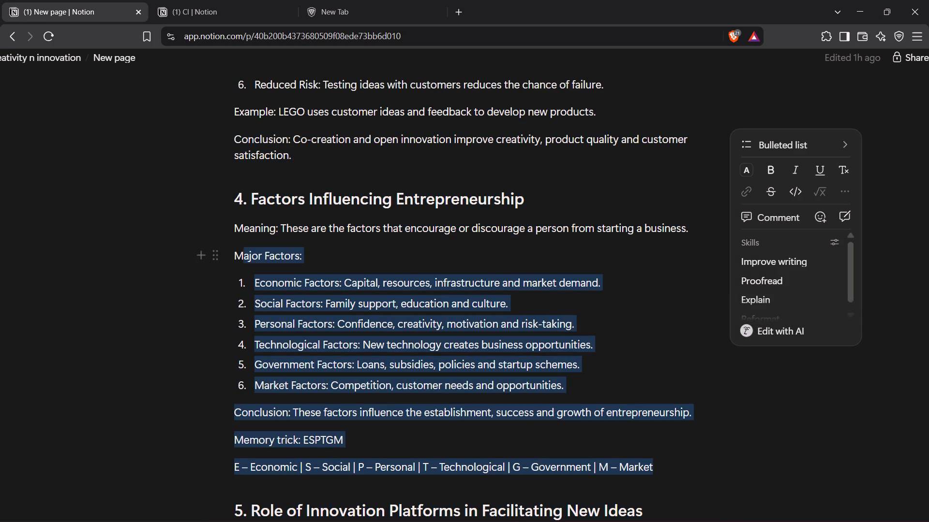
drag(261, 243, 260, 202)
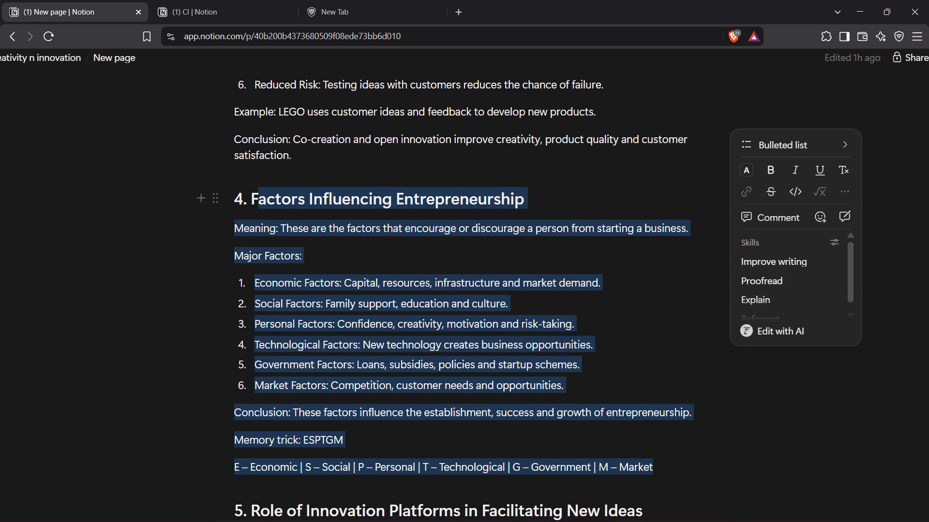
drag(260, 202, 247, 203)
key(ctrl+c)
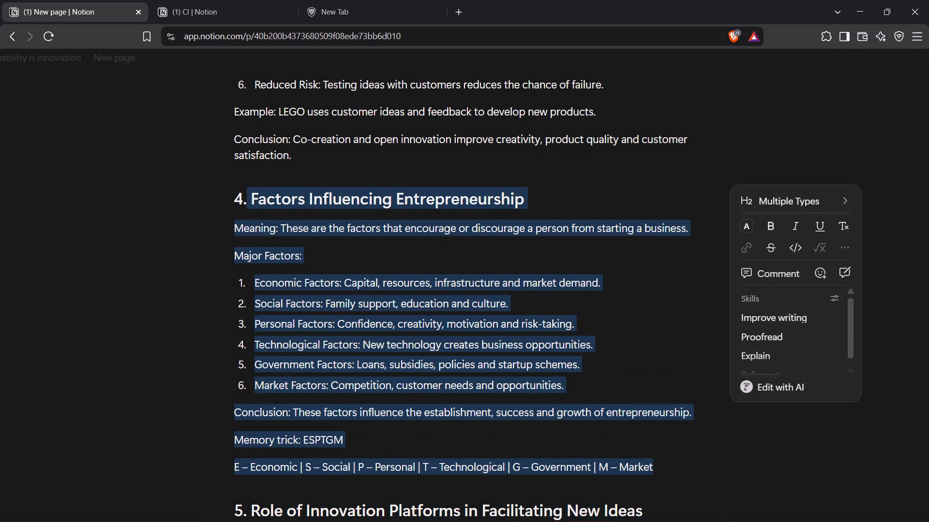
click(259, 0)
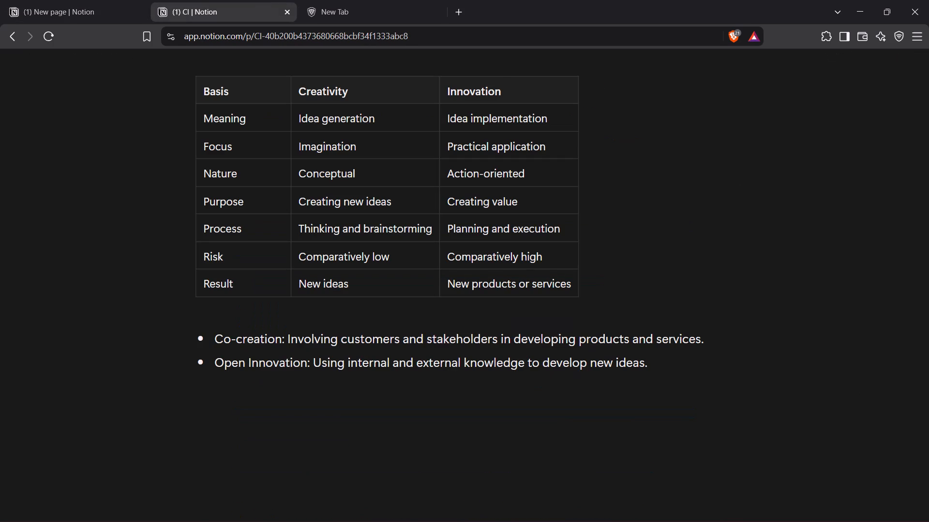
key(shift+Return)
key(ctrl+v)
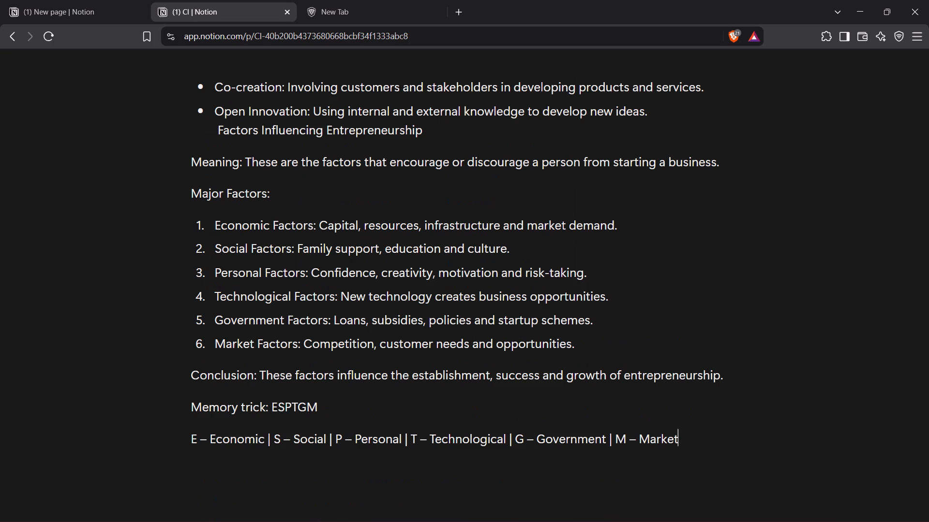
Insert a blank line in CI between the Open Innovation bullet and the Factors Influencing Entrepreneurship heading.
scroll(408, 193, up, 1)
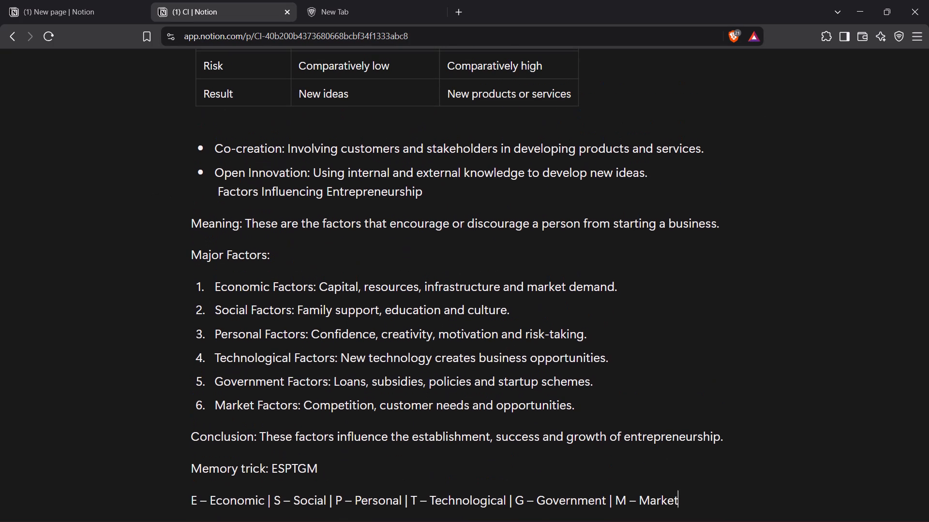
scroll(408, 193, up, 1)
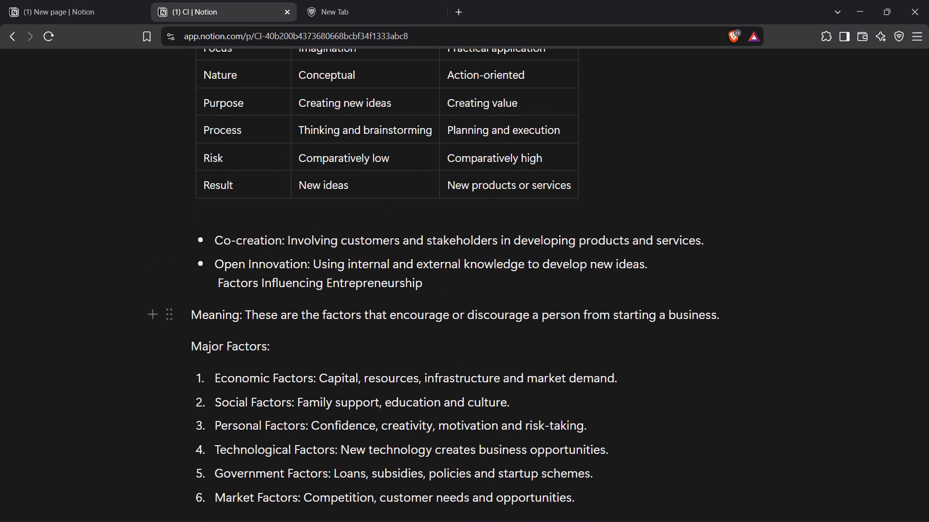
click(215, 285)
key(shift+Return)
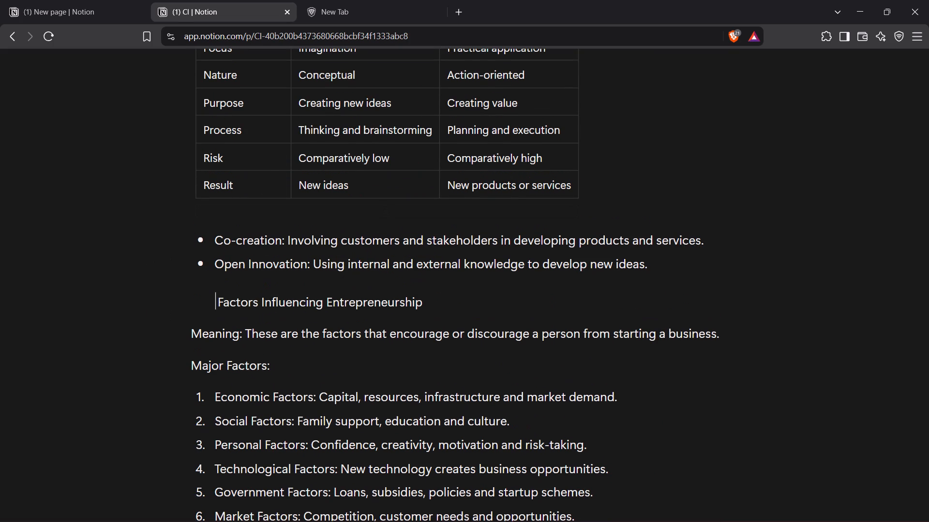
Read questions 5 and 6 in the source notes, on innovation platforms and service innovation's effect on customer satisfaction.
click(76, 0)
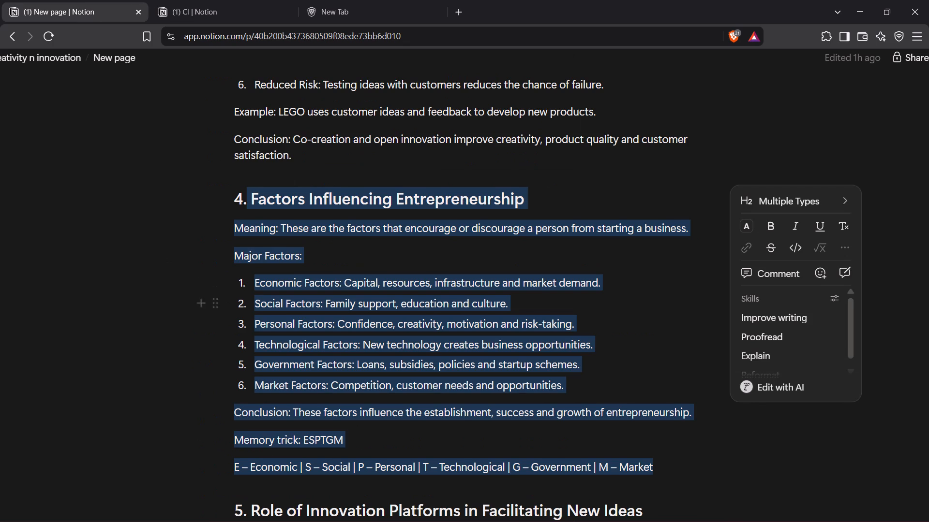
scroll(235, 303, down, 4)
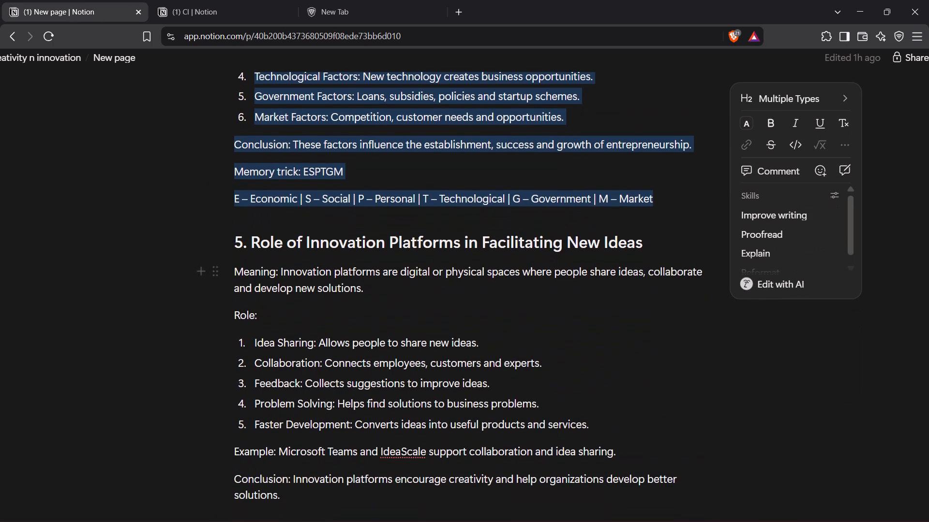
click(399, 313)
scroll(399, 313, down, 2)
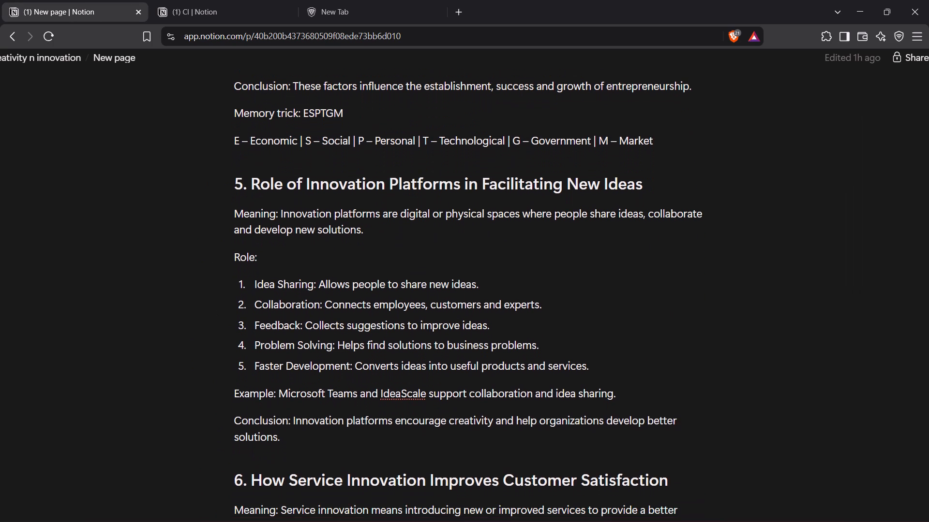
scroll(399, 313, down, 1)
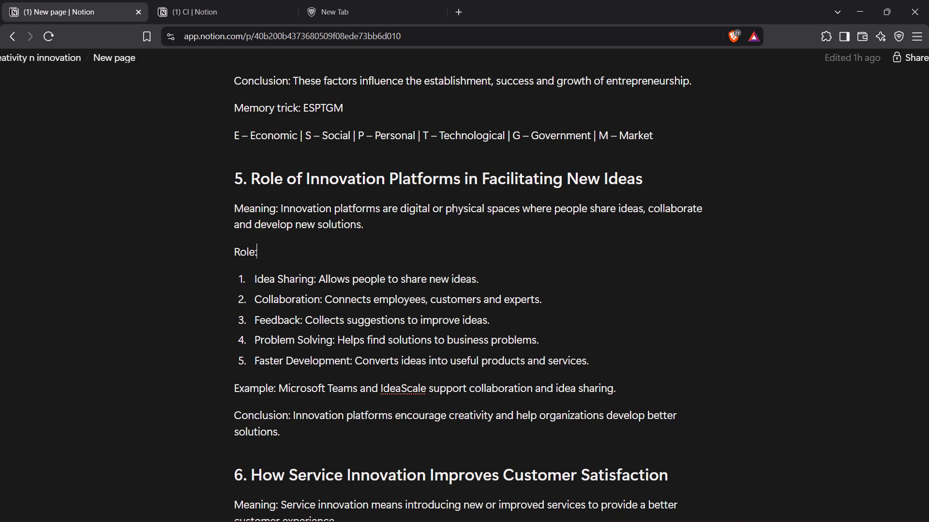
scroll(399, 313, down, 1)
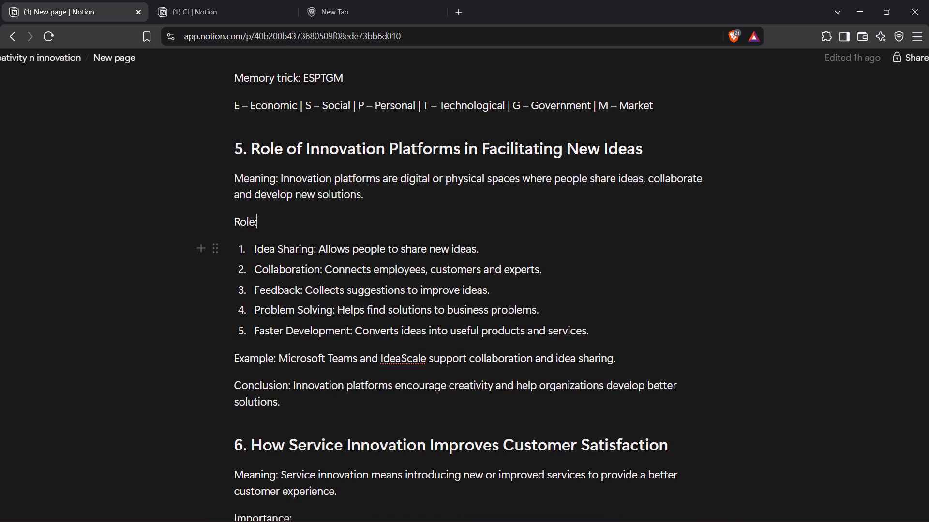
scroll(384, 391, down, 3)
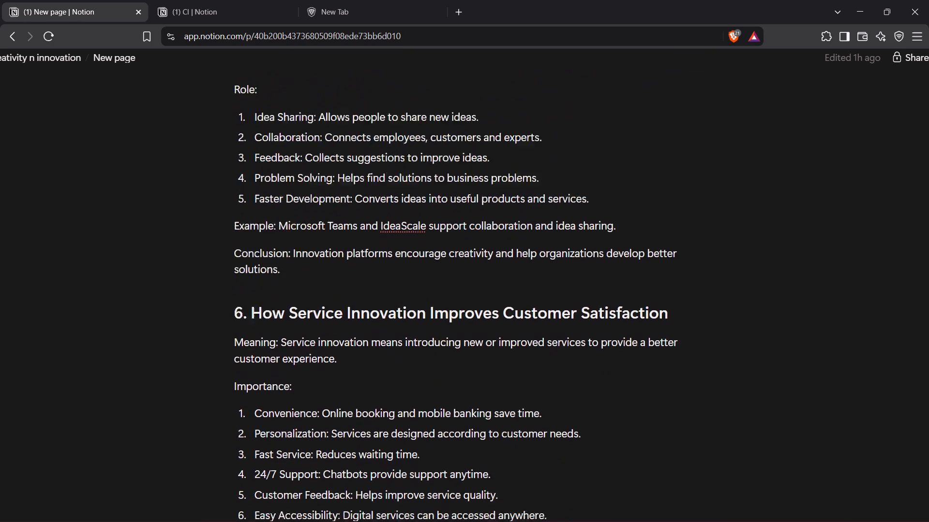
scroll(384, 391, down, 1)
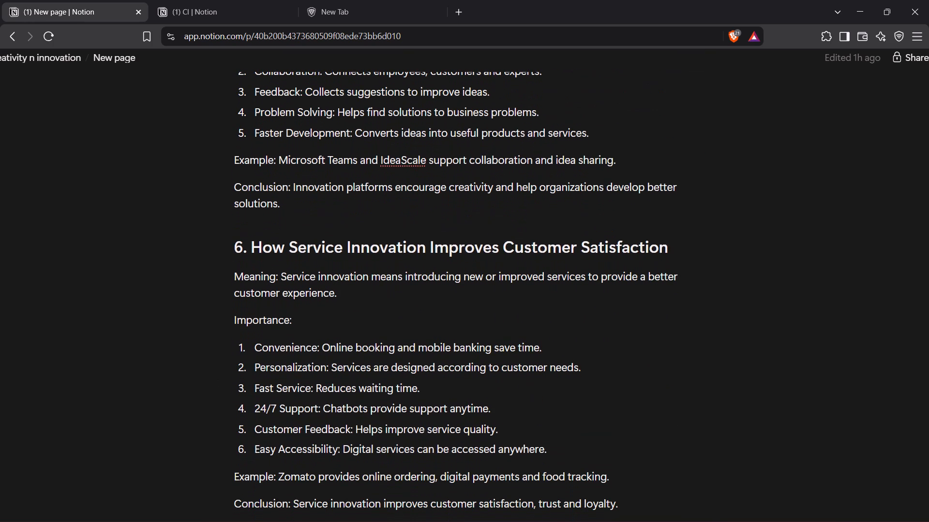
scroll(384, 391, down, 1)
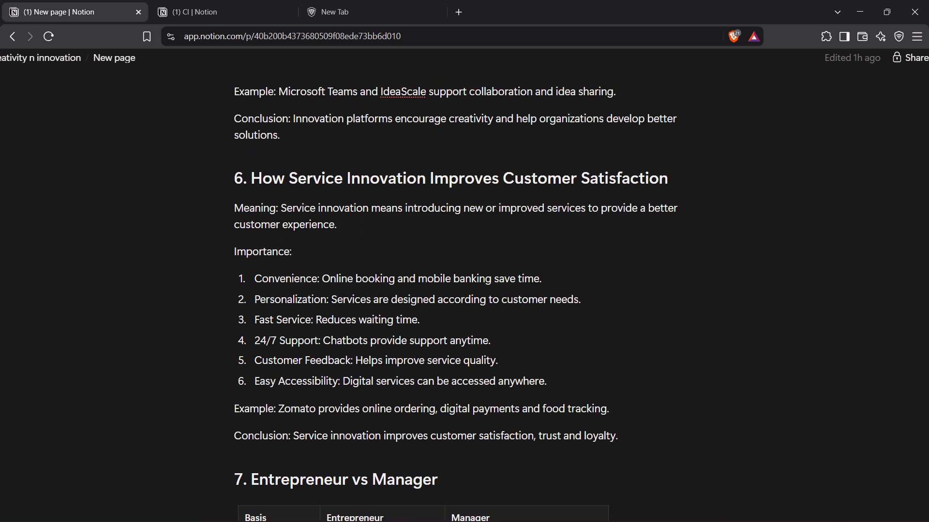
scroll(384, 391, down, 1)
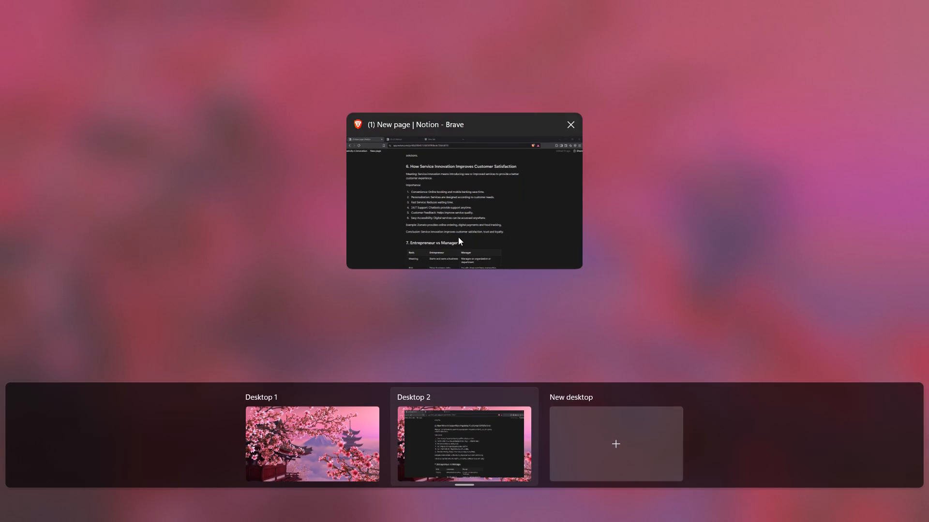
click(458, 237)
scroll(388, 421, down, 3)
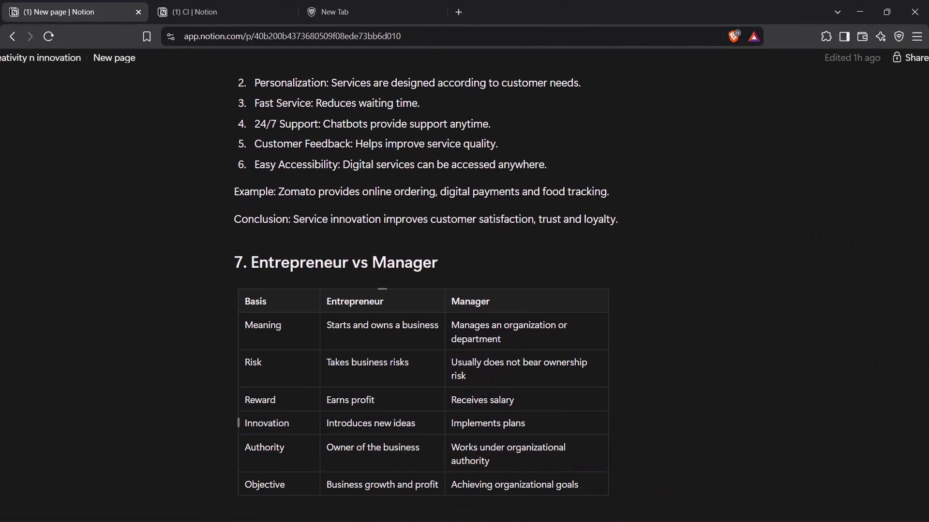
Read questions 7 to 9, on Entrepreneur vs Manager, the four innovation types and the six functional types of business innovation.
scroll(388, 421, down, 3)
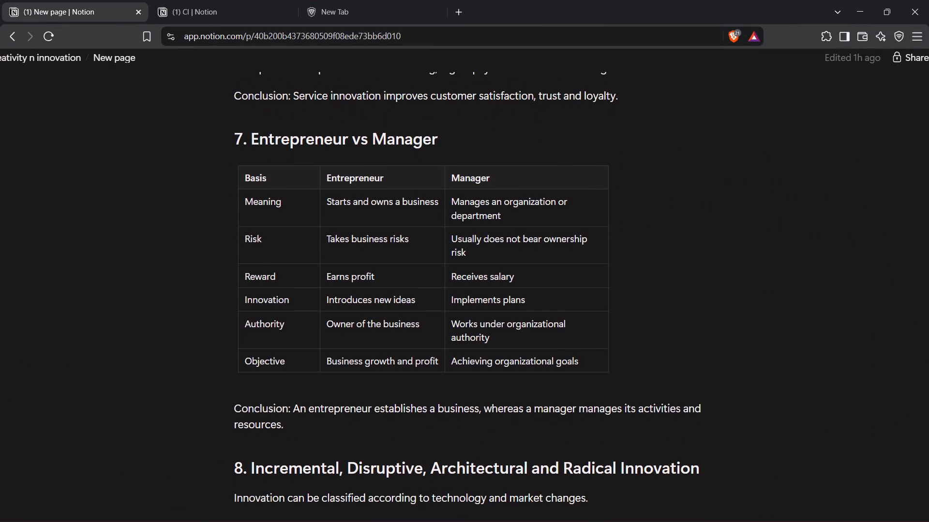
scroll(388, 421, down, 1)
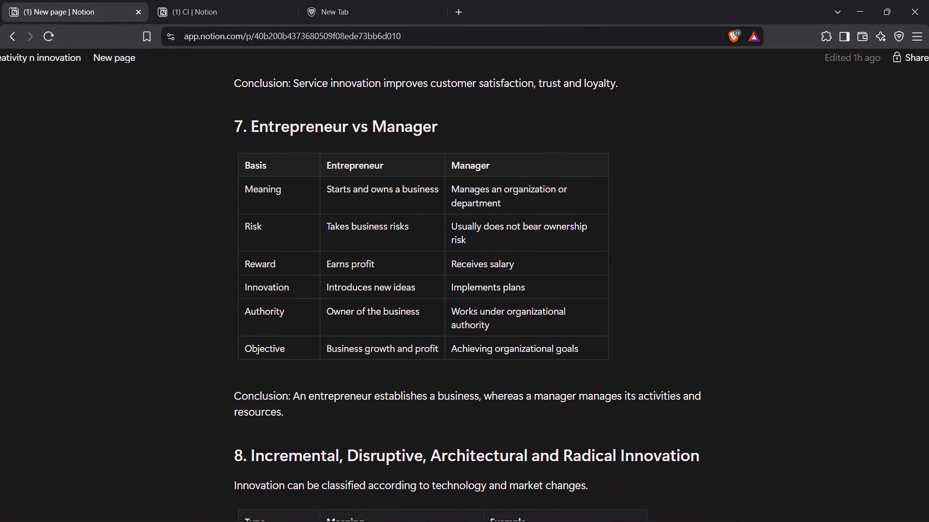
scroll(388, 421, down, 3)
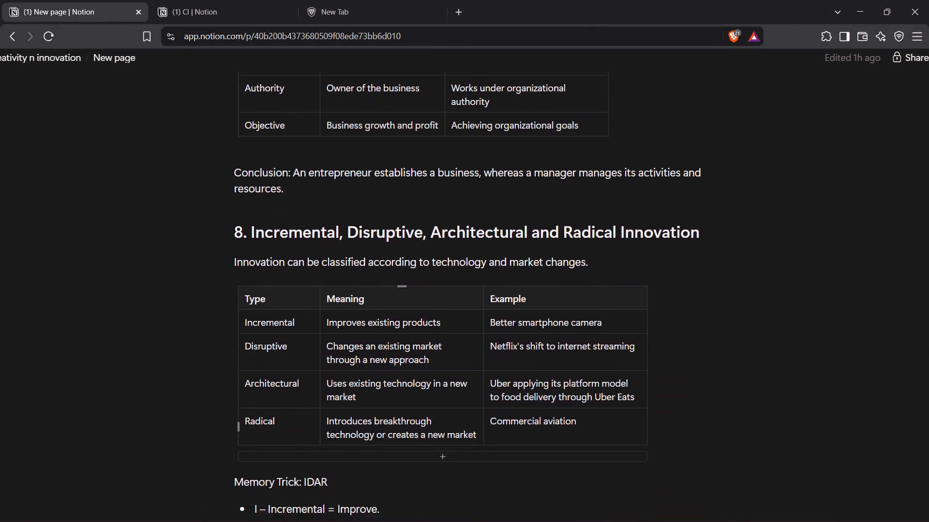
scroll(388, 421, down, 2)
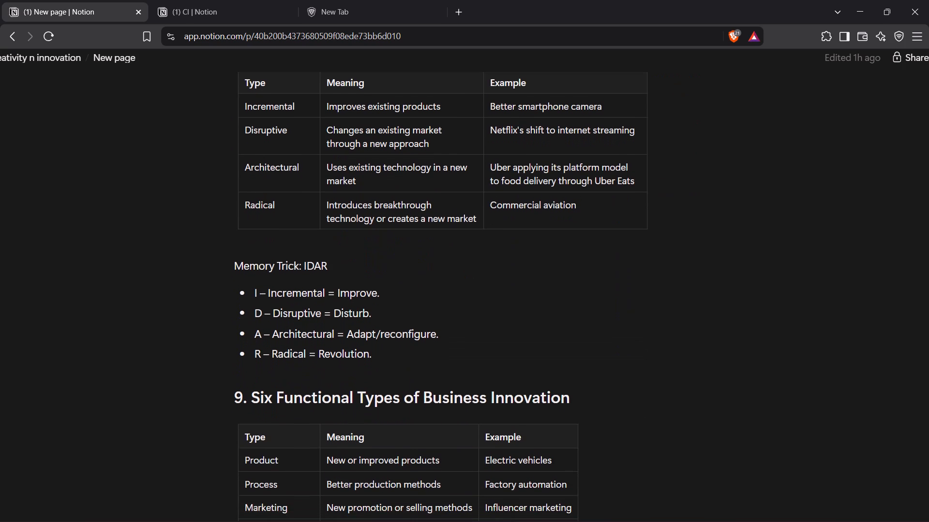
scroll(388, 421, down, 2)
scroll(388, 421, right, 1)
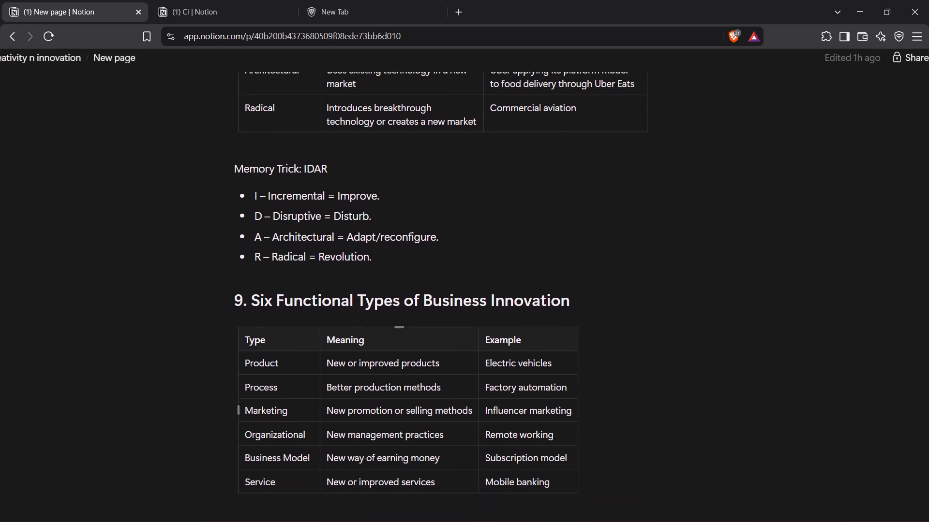
scroll(388, 421, right, 3)
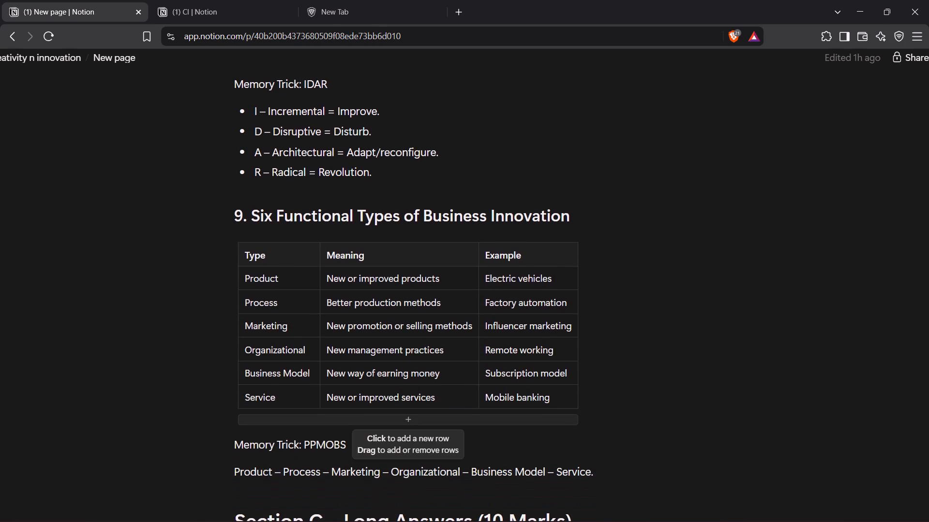
Read the start of Section C – Long Answers, including question 1's nine Business Model Canvas building blocks.
scroll(388, 421, down, 4)
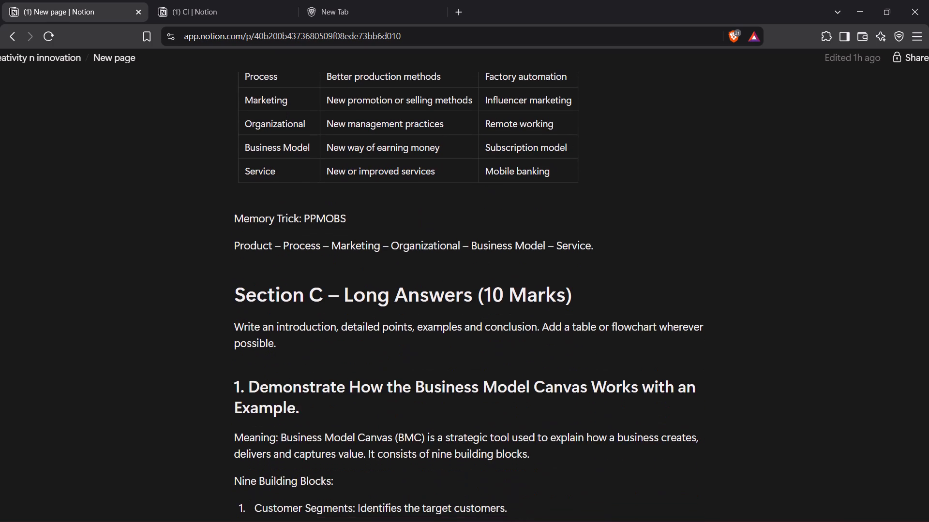
scroll(388, 421, down, 2)
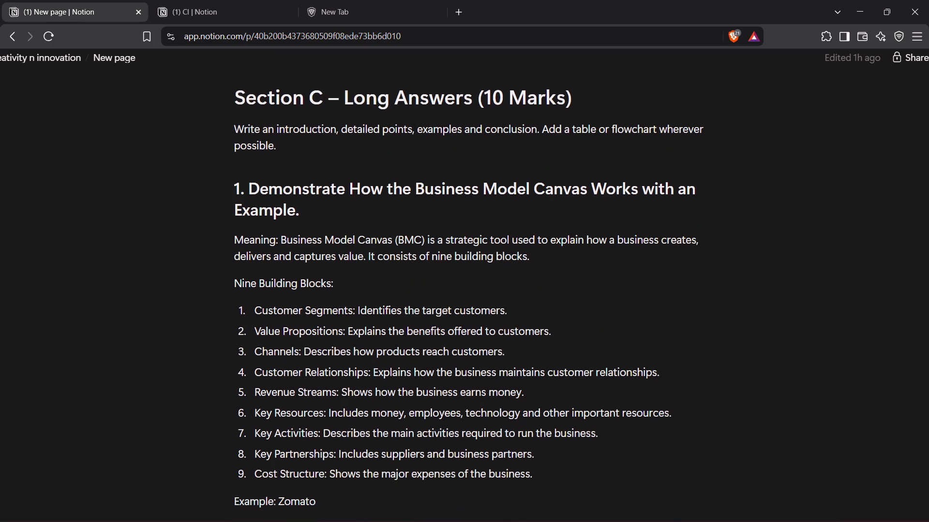
scroll(388, 421, down, 2)
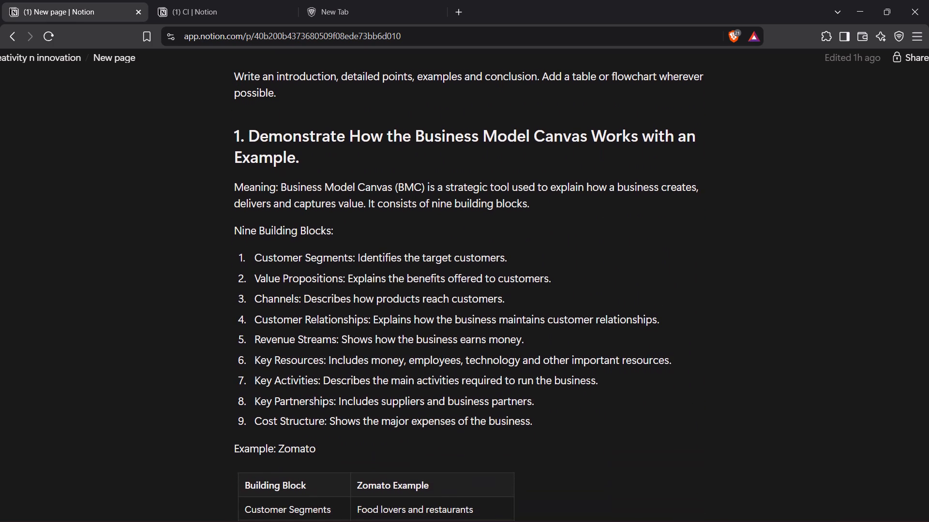
Go back through the Section B answers and review question 3 on co-creation and question 2 on Business Model Innovation.
scroll(405, 290, up, 6)
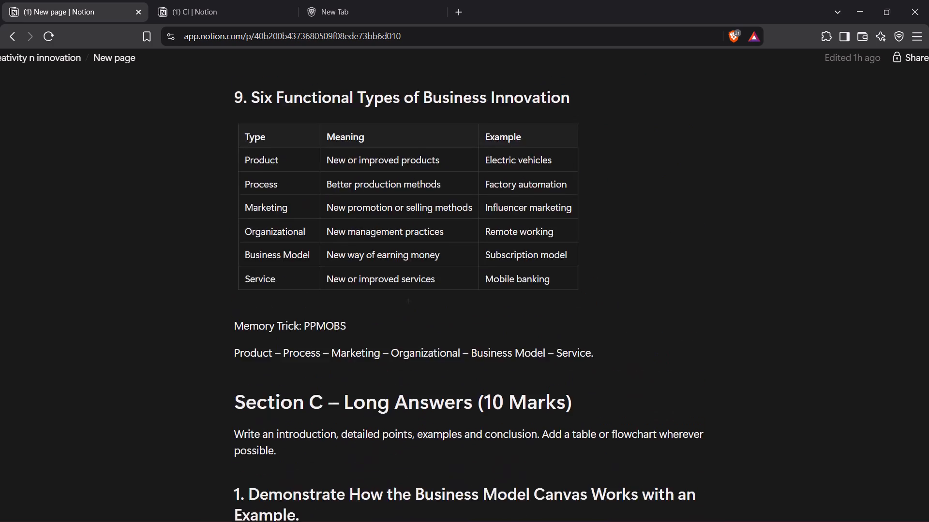
scroll(405, 290, up, 11)
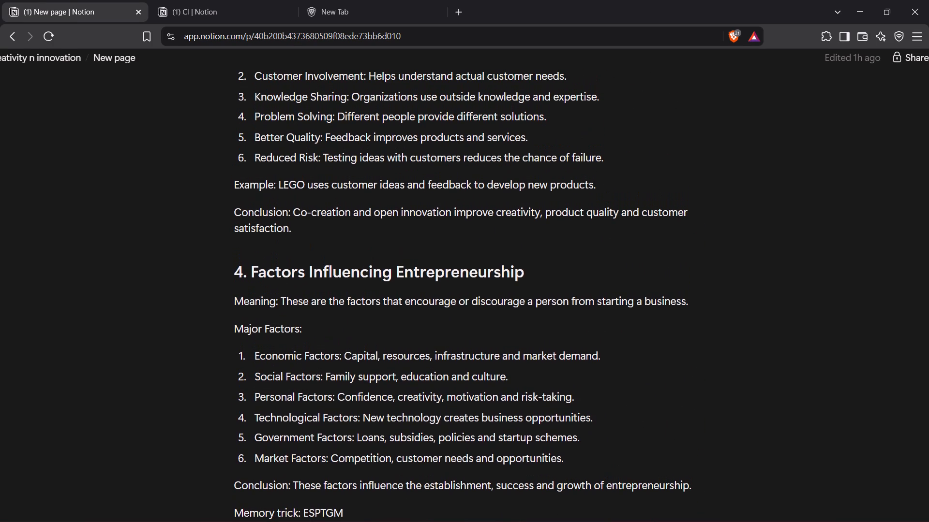
scroll(405, 290, up, 4)
scroll(412, 334, up, 1)
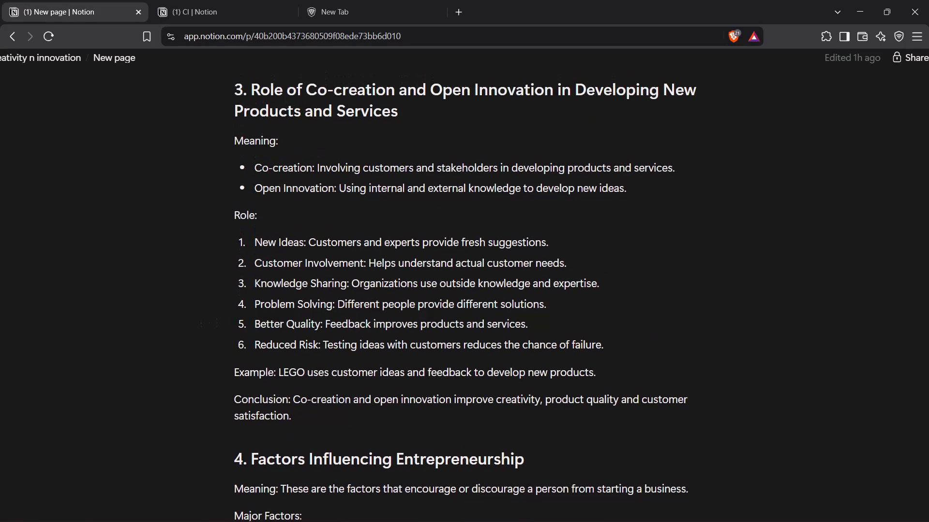
scroll(412, 334, up, 1)
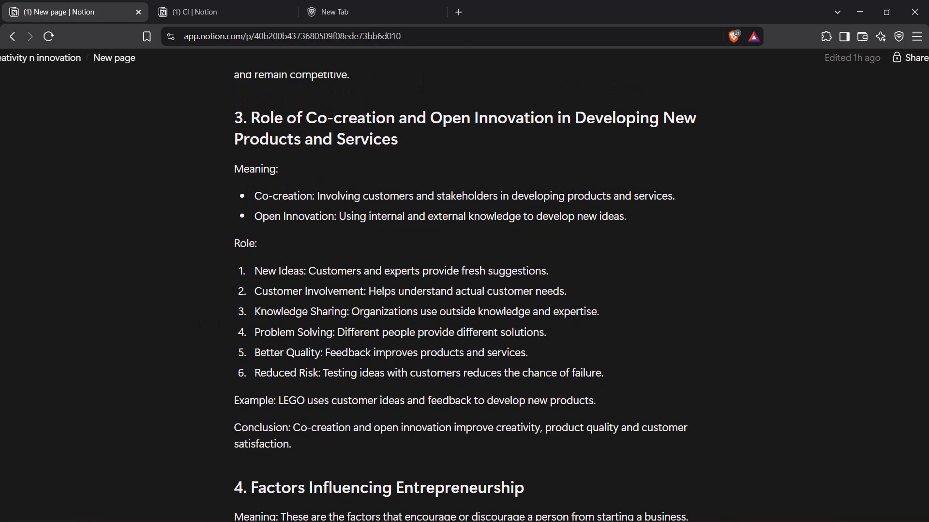
scroll(412, 334, up, 1)
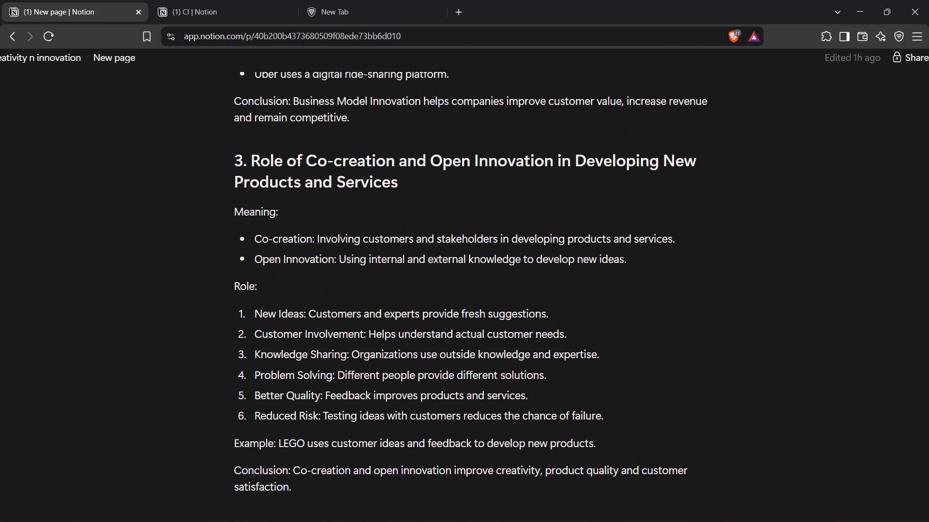
scroll(412, 334, up, 4)
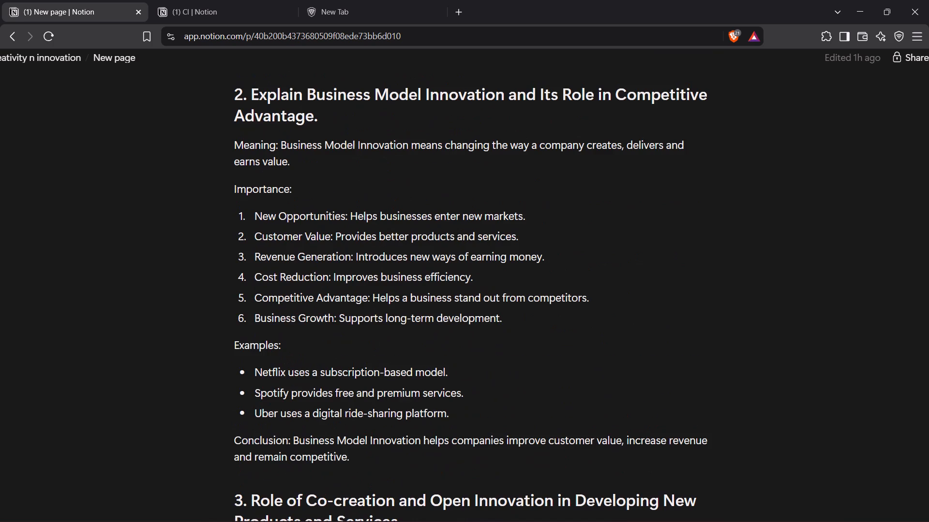
Copy the Role list, from Idea Sharing to Faster Development, from question 5 on innovation platforms in the source notes.
scroll(412, 334, down, 4)
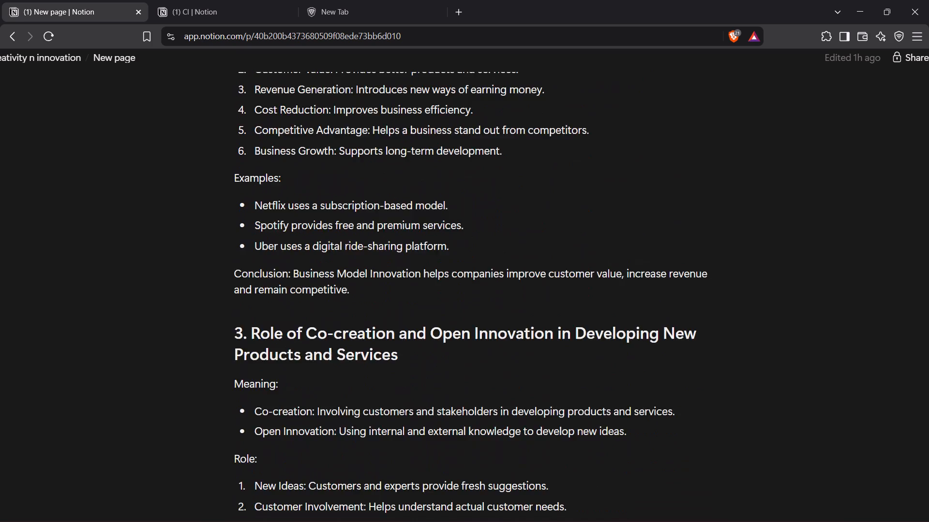
scroll(412, 334, down, 5)
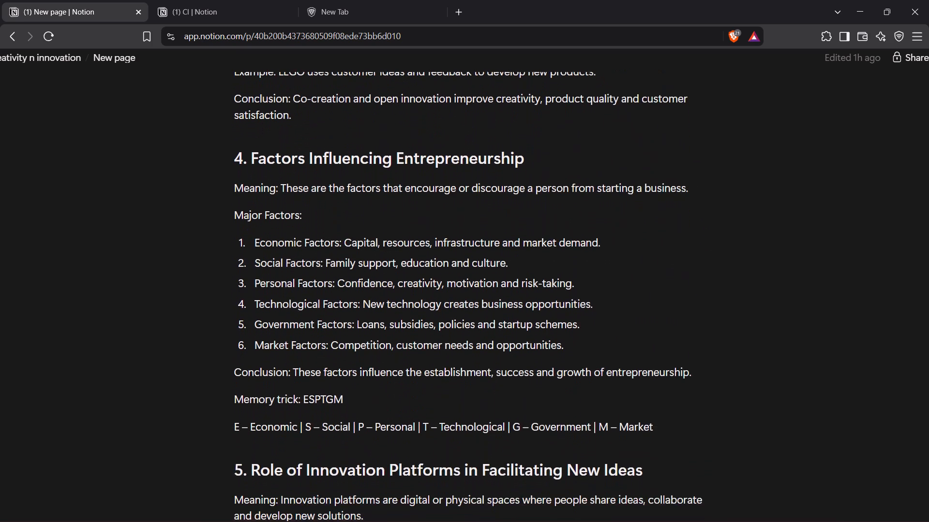
scroll(412, 334, down, 2)
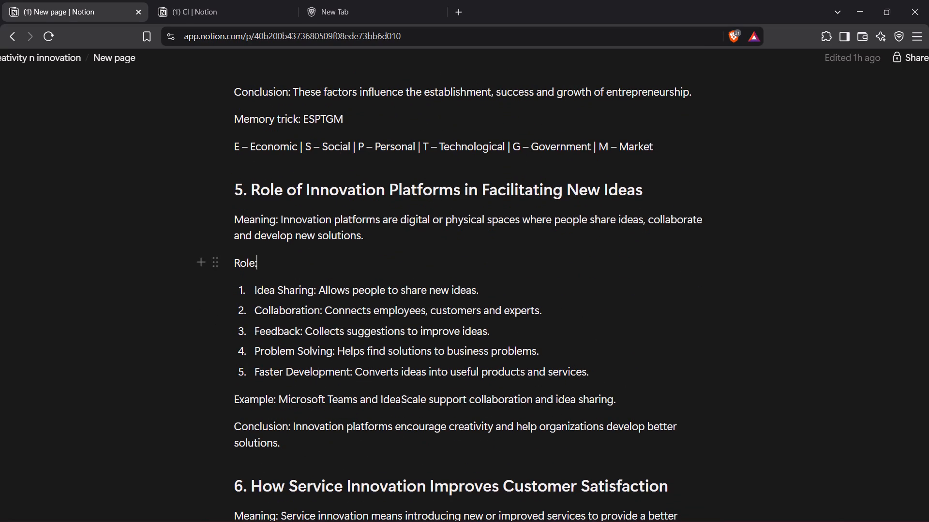
drag(234, 261, 597, 372)
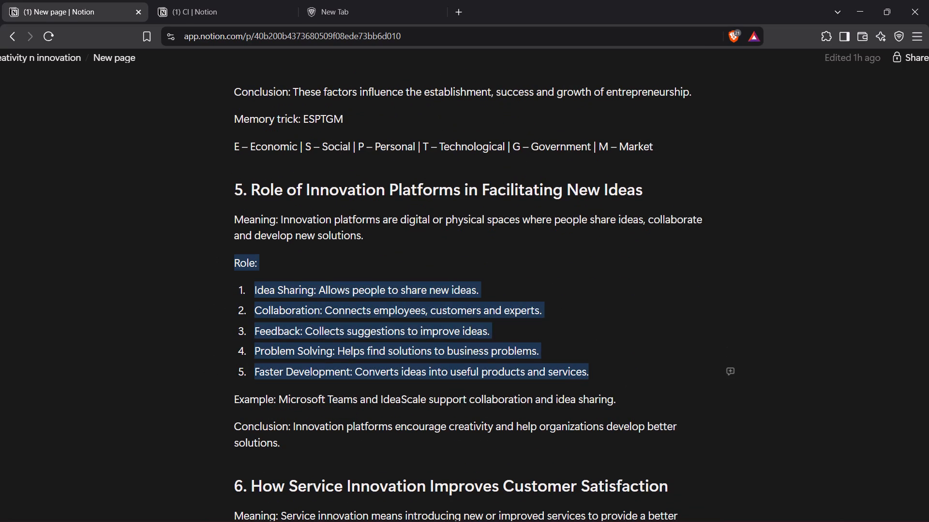
drag(597, 372, 599, 374)
key(ctrl+c)
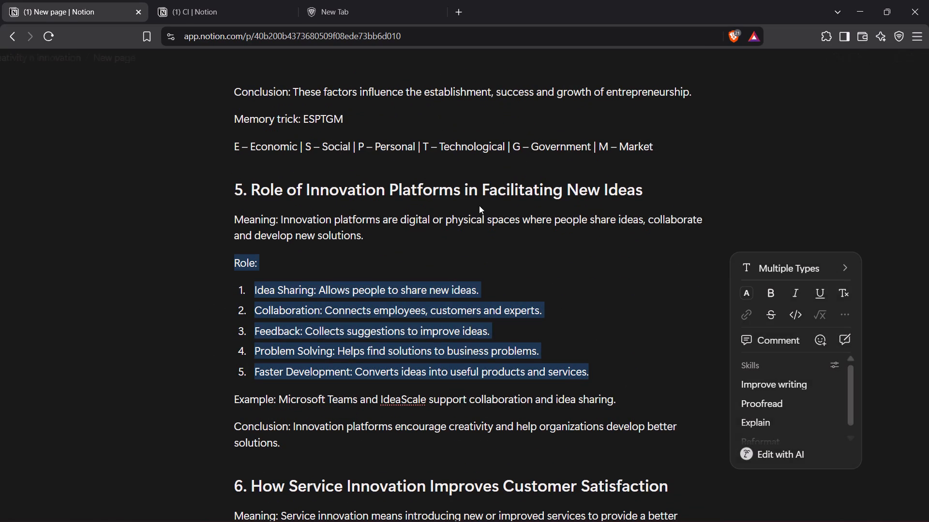
Paste the copied Role list into CI on a new line beneath innovation's features, after "Practical application – Value – Improvement – Productivity – Commercialization.".
click(135, 0)
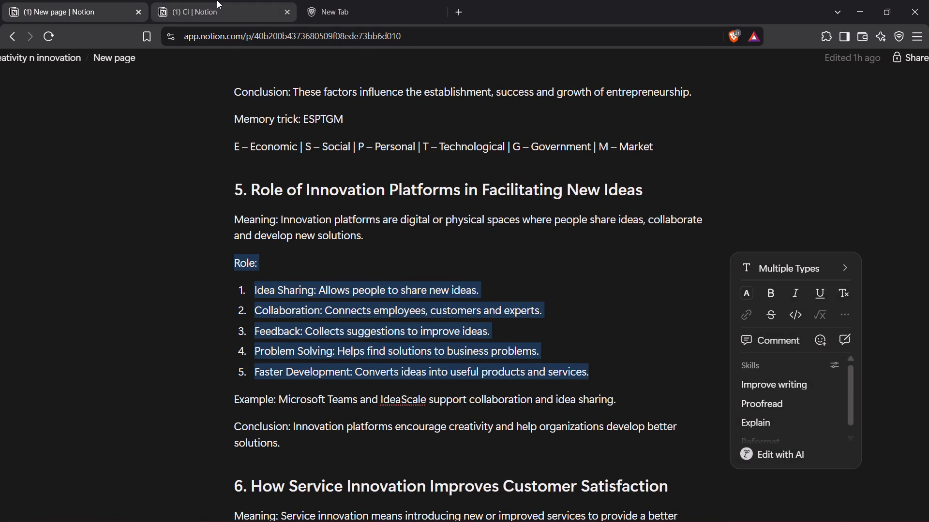
click(217, 0)
scroll(339, 323, up, 6)
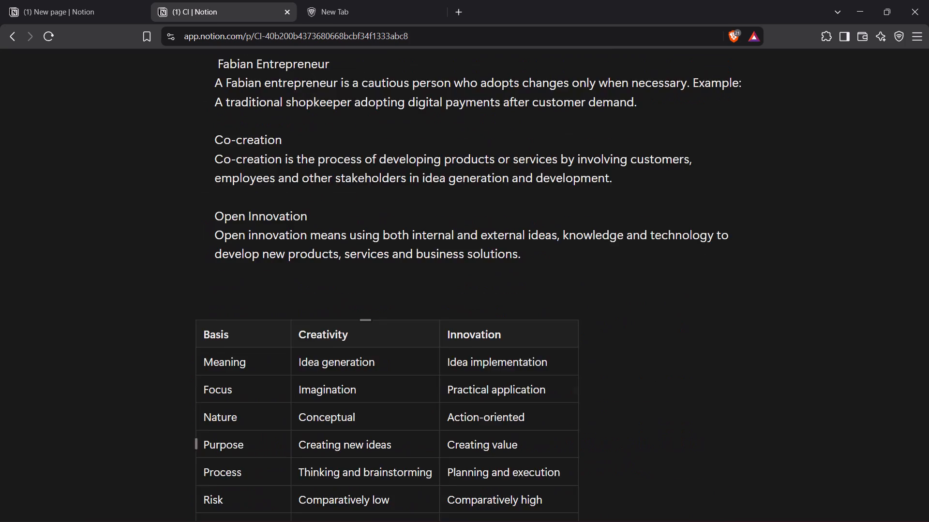
scroll(339, 324, up, 7)
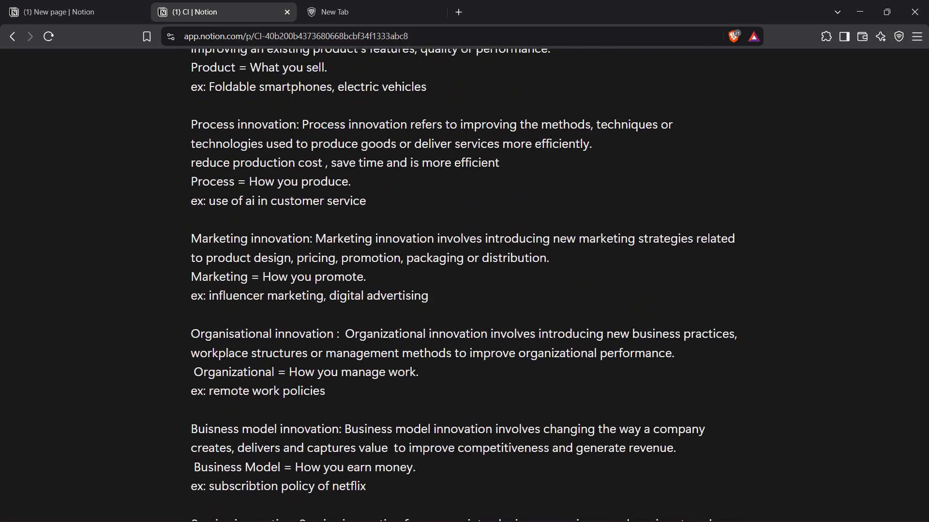
scroll(339, 324, up, 6)
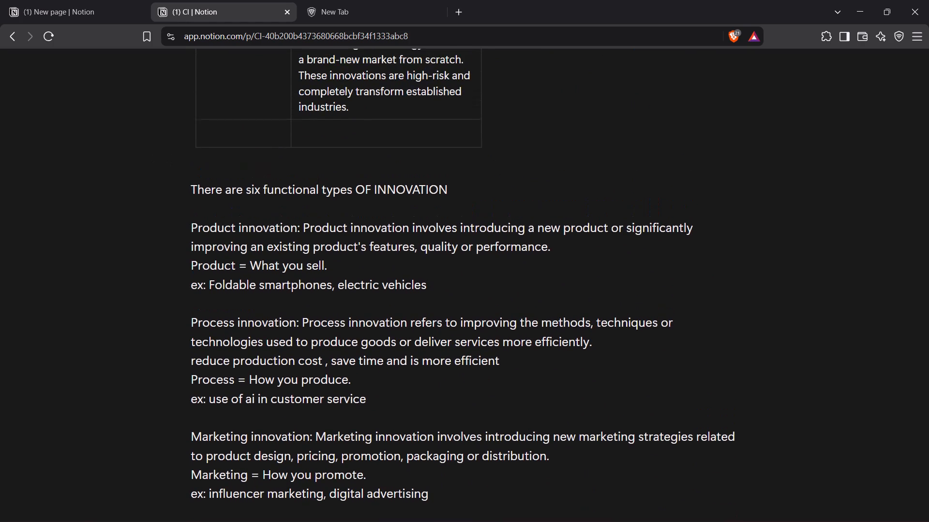
scroll(344, 353, up, 6)
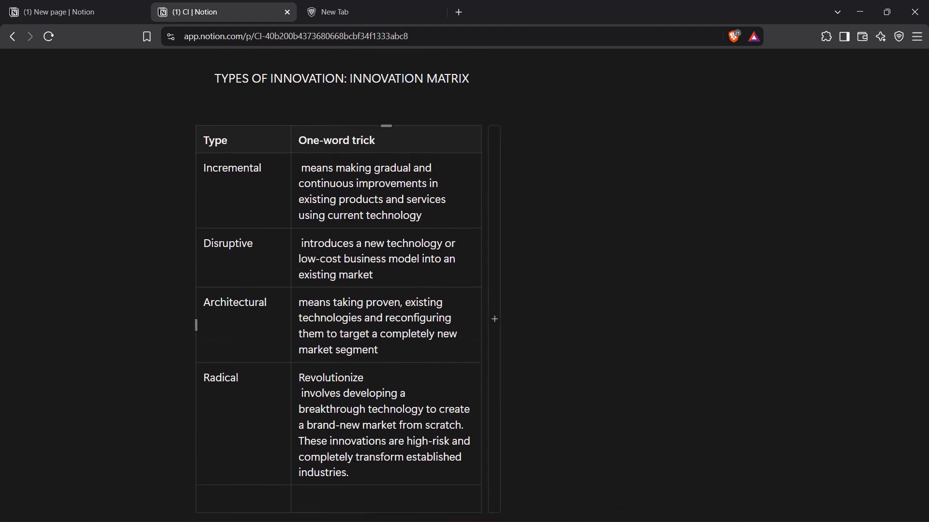
scroll(345, 353, up, 7)
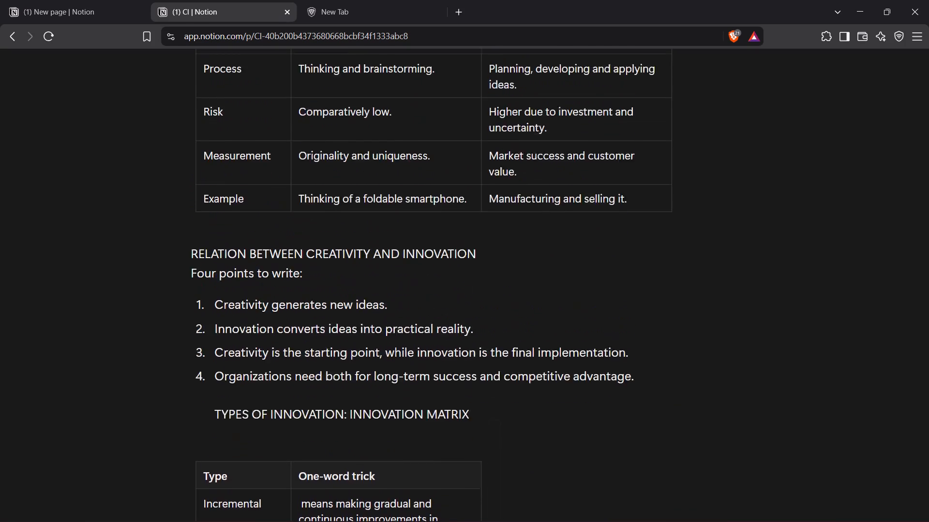
scroll(345, 353, up, 4)
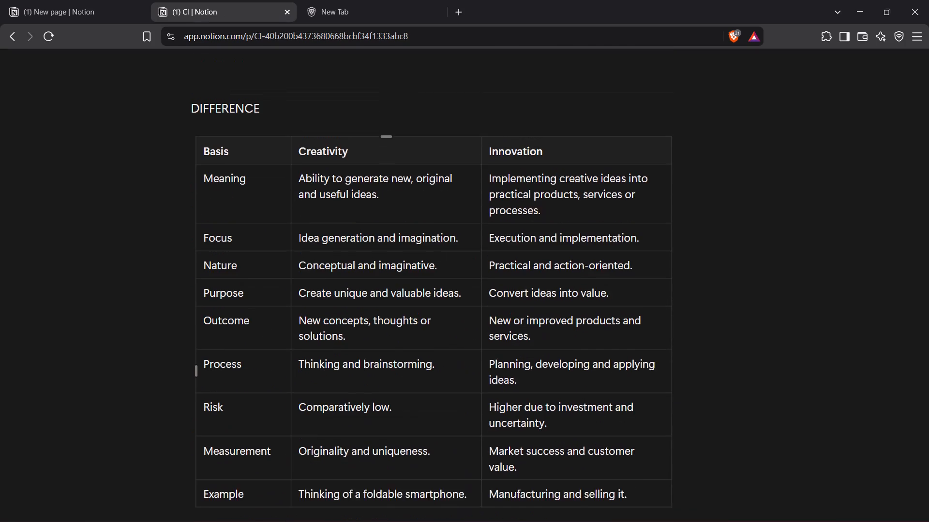
scroll(345, 353, up, 5)
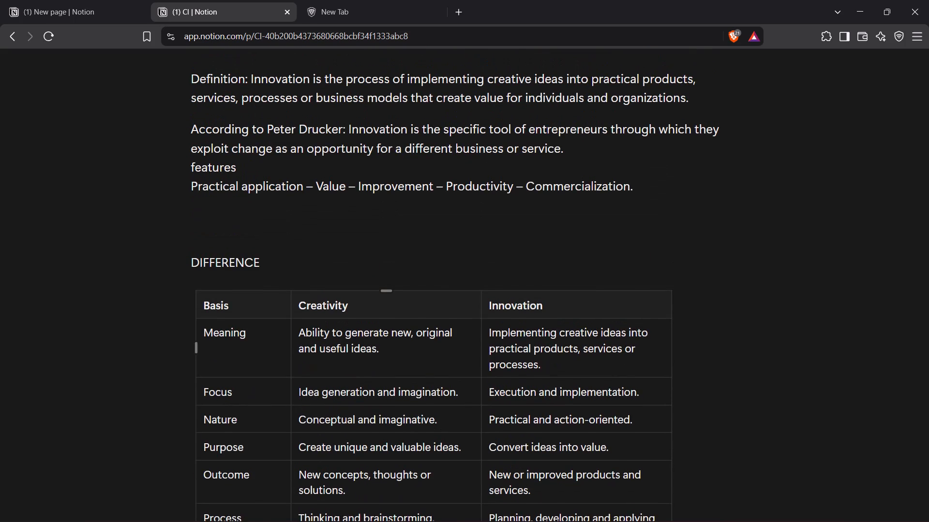
scroll(345, 353, up, 3)
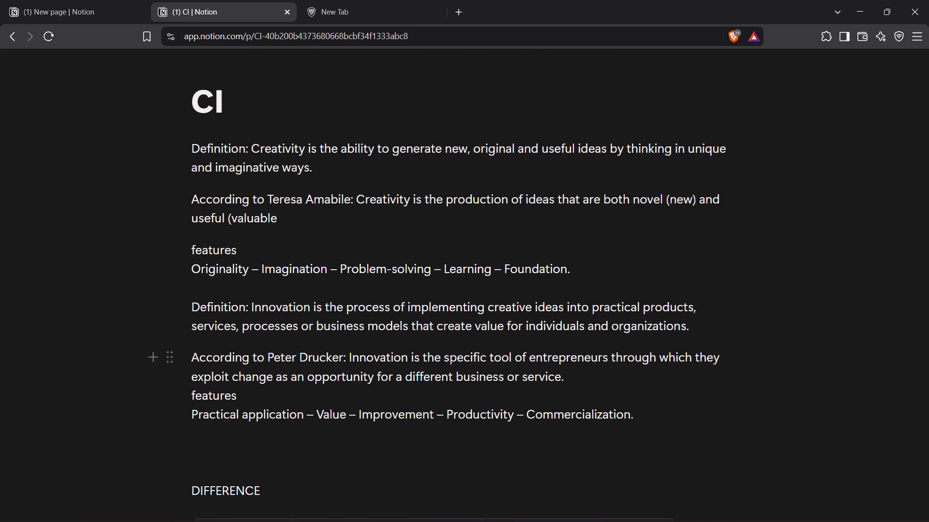
click(695, 406)
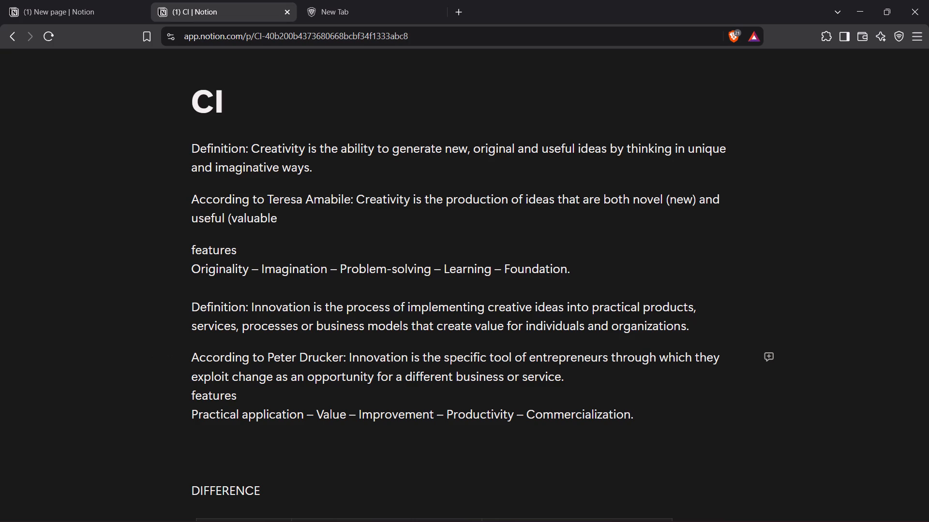
key(shift+Return)
key(ctrl+v)
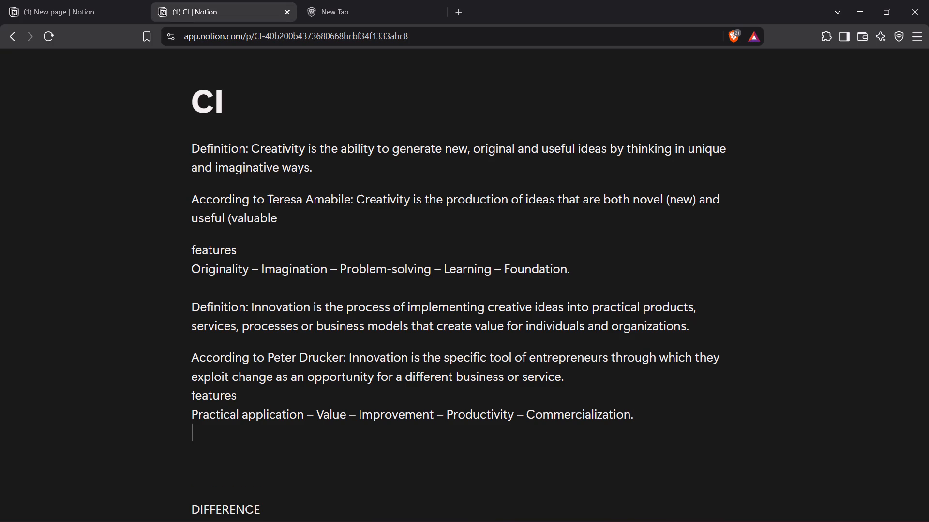
scroll(401, 425, down, 1)
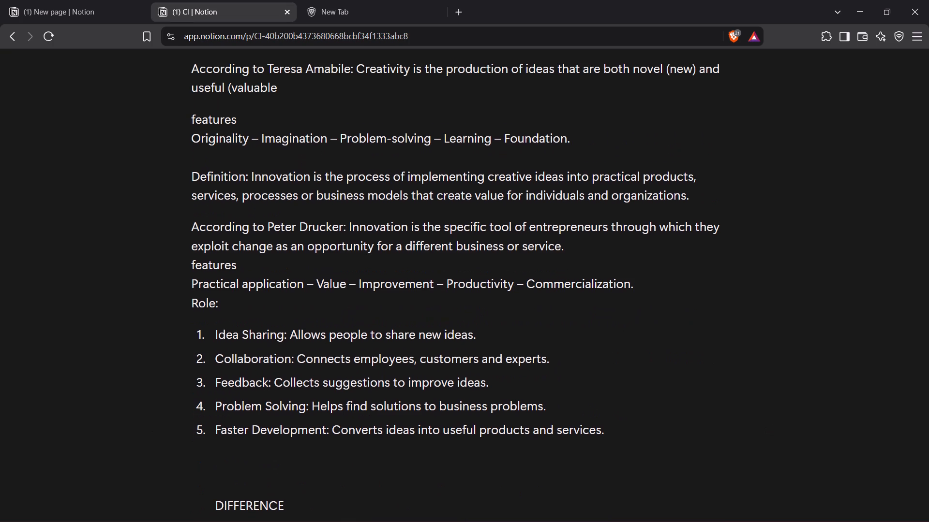
scroll(401, 425, down, 1)
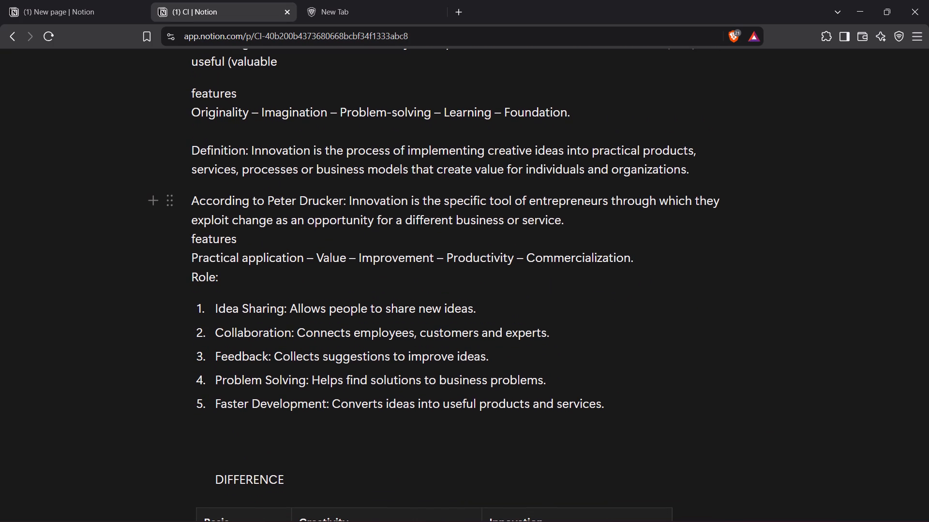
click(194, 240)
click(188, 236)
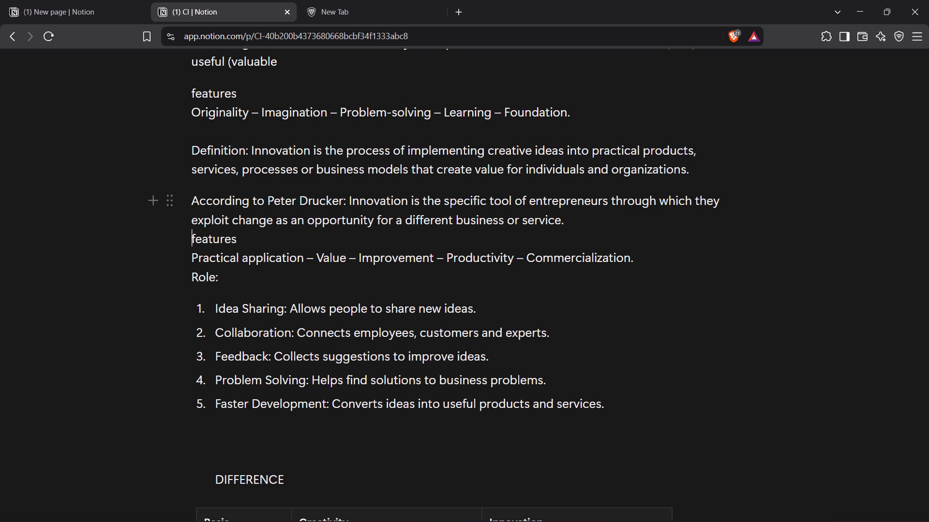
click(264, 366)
Delete the shorter Creativity versus Innovation comparison table below the Open Innovation definition in CI.
scroll(264, 366, down, 9)
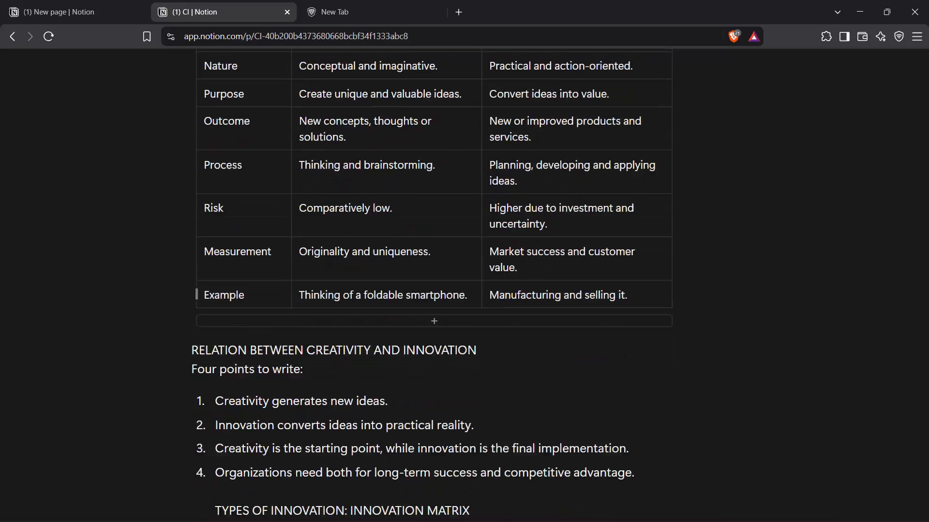
scroll(264, 366, down, 6)
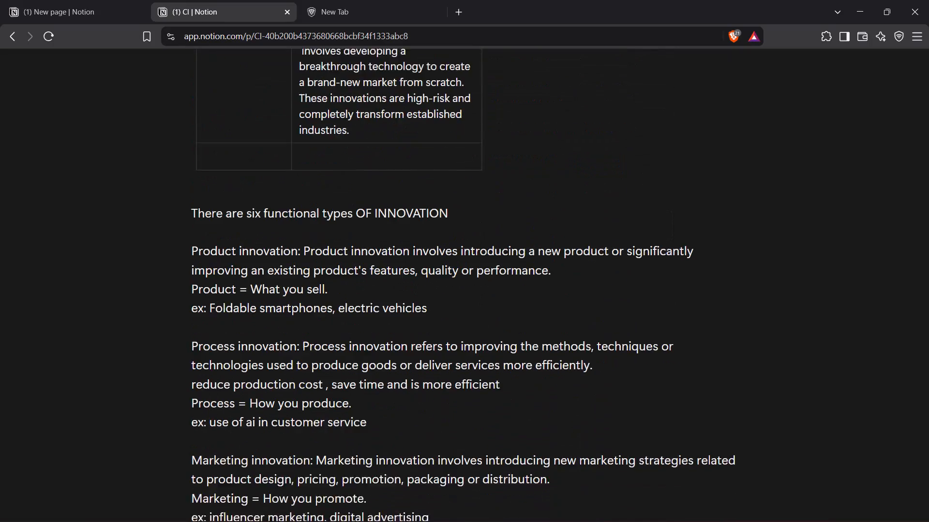
scroll(264, 366, down, 11)
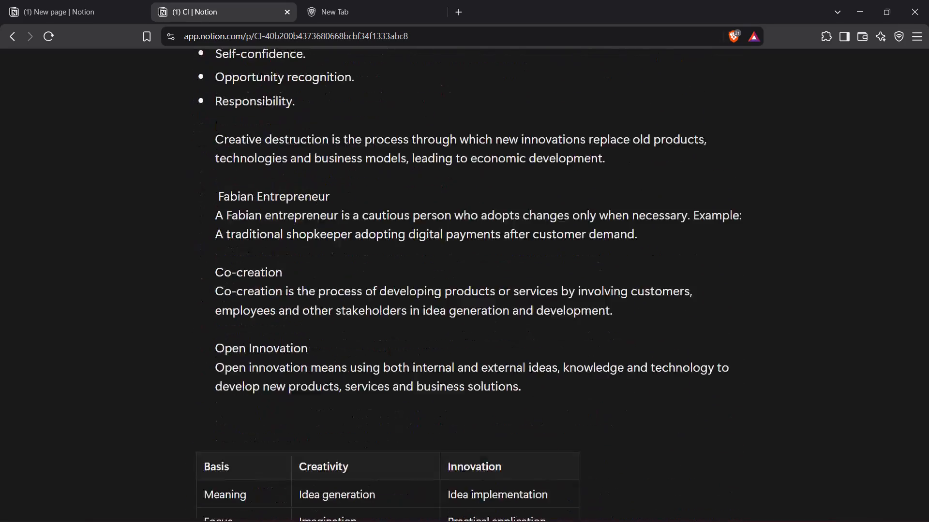
scroll(264, 366, down, 1)
scroll(264, 366, up, 2)
scroll(264, 366, down, 1)
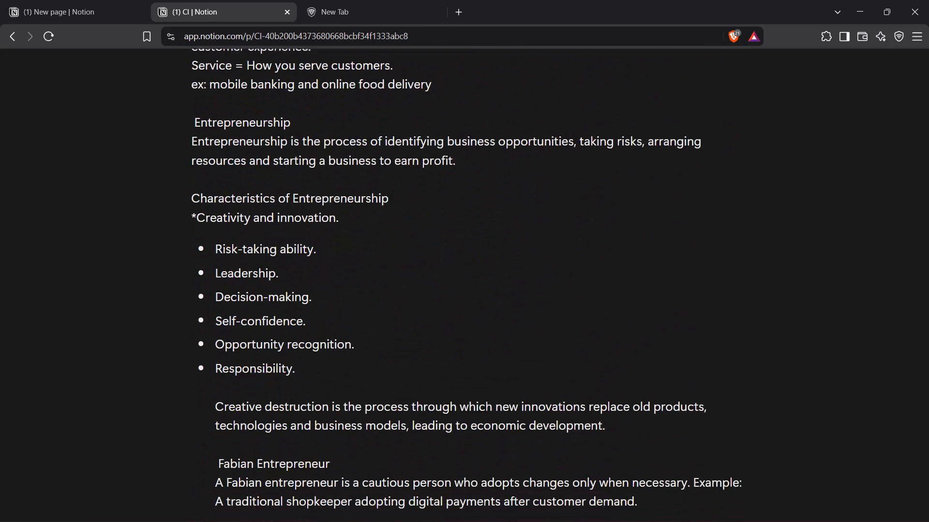
scroll(264, 366, down, 5)
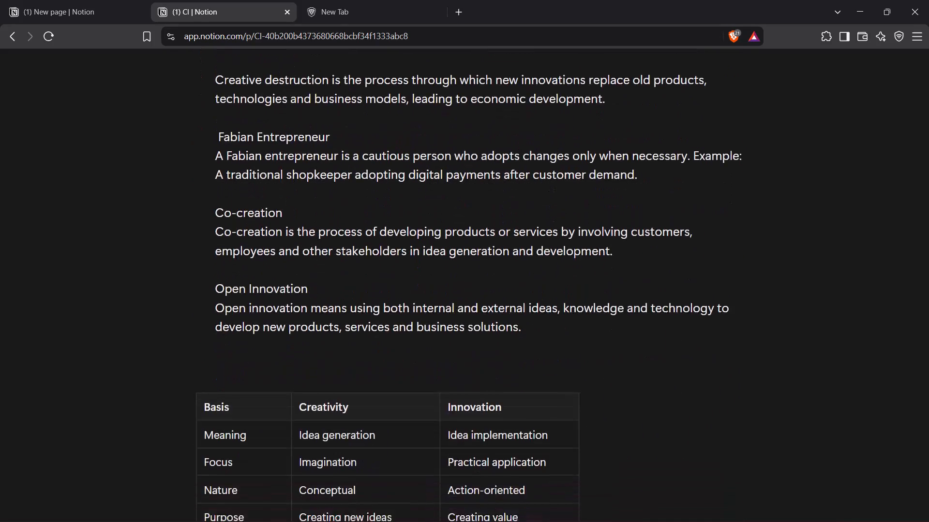
scroll(264, 366, down, 3)
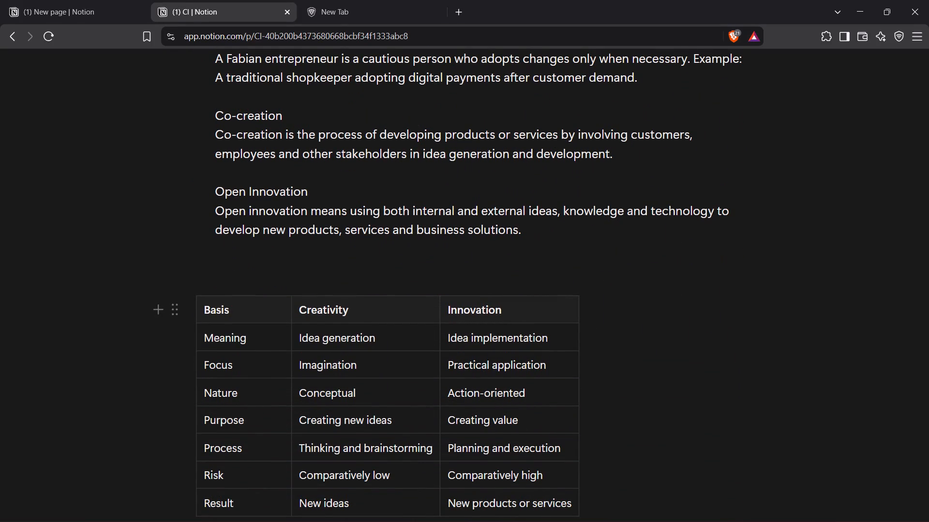
click(180, 301)
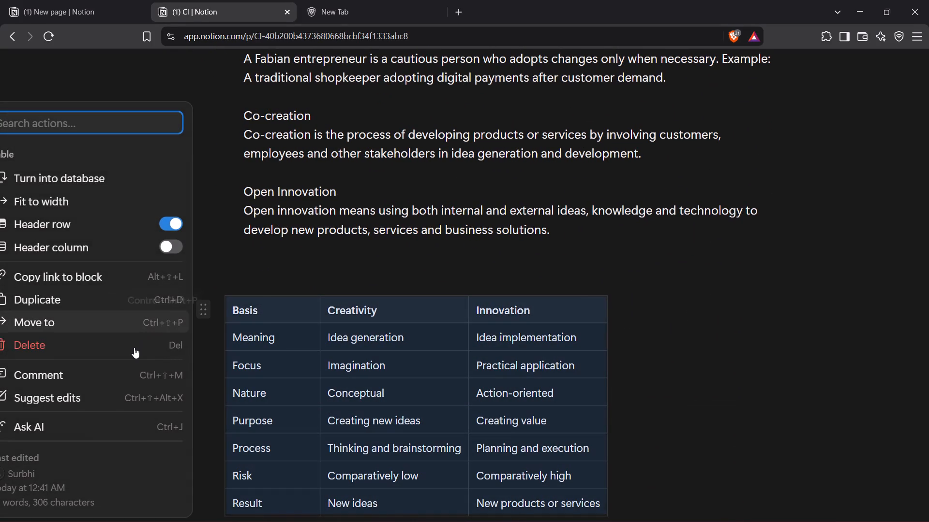
click(134, 348)
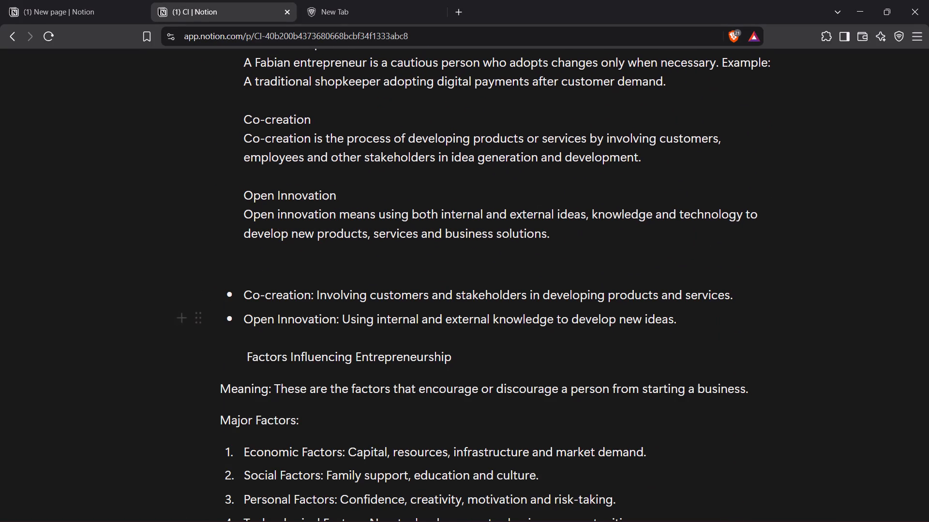
Return to the source notes and review Section B questions 6 to 9, from service innovation to the functional types of business innovation.
click(98, 0)
scroll(274, 312, down, 1)
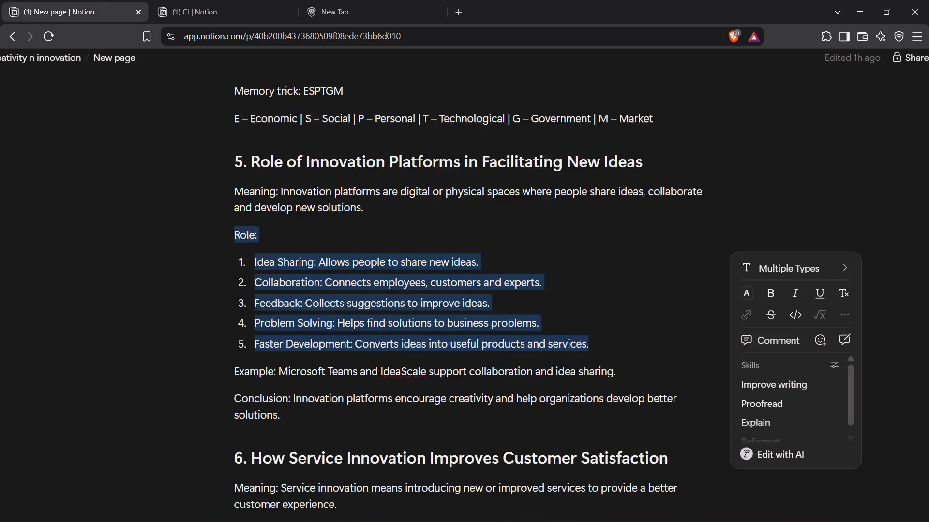
scroll(274, 312, down, 3)
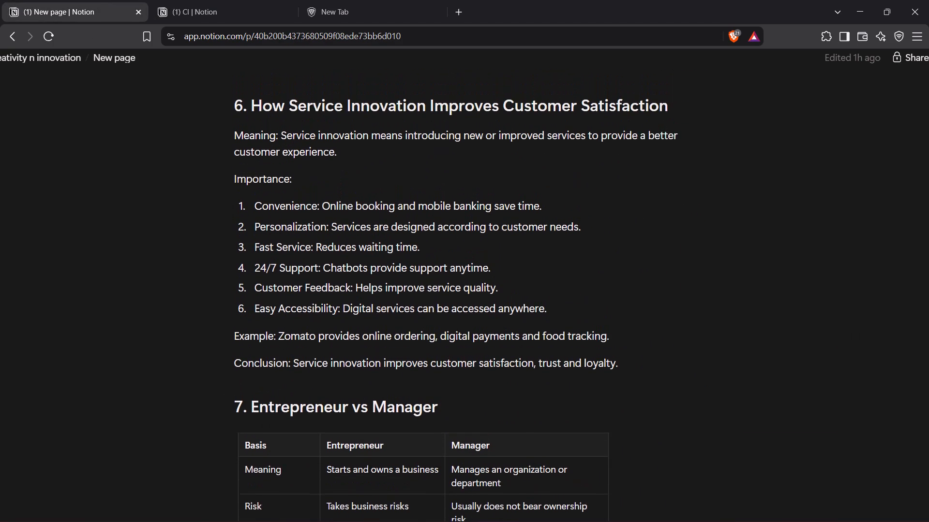
scroll(274, 312, down, 1)
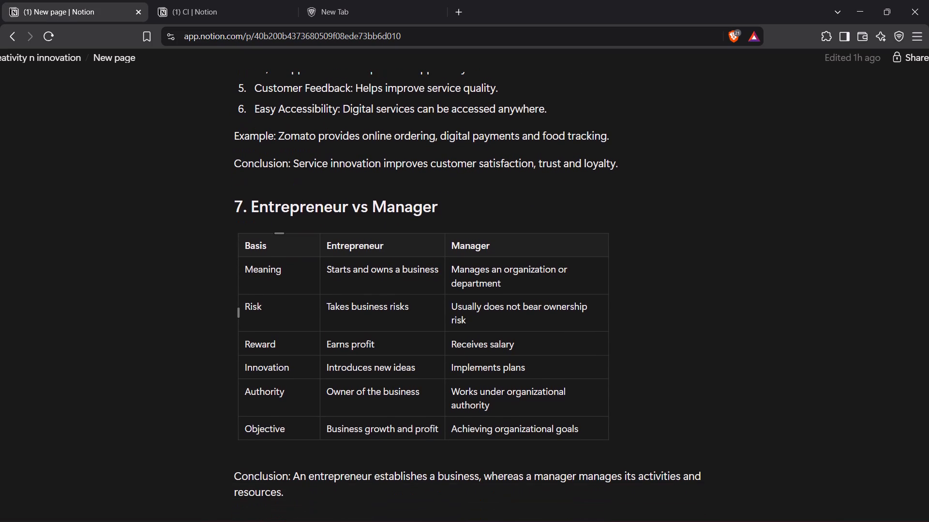
scroll(295, 274, down, 1)
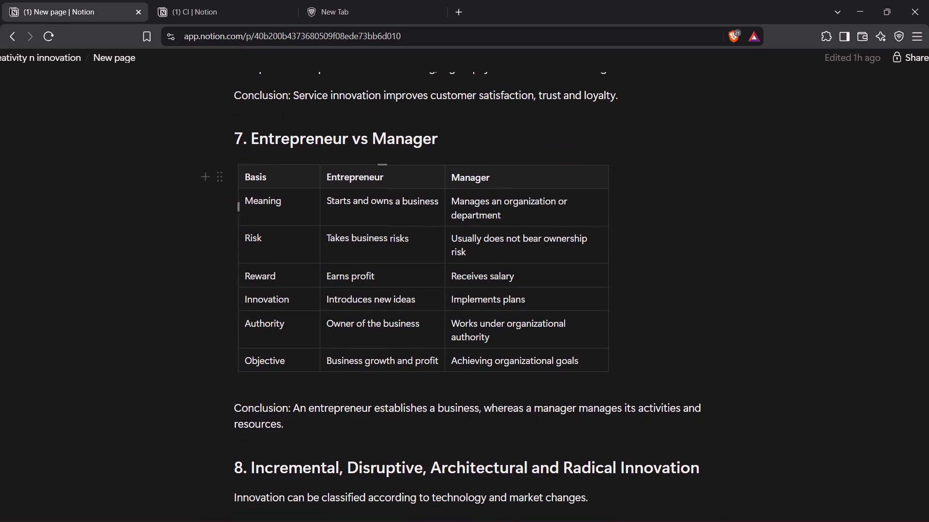
scroll(358, 181, down, 4)
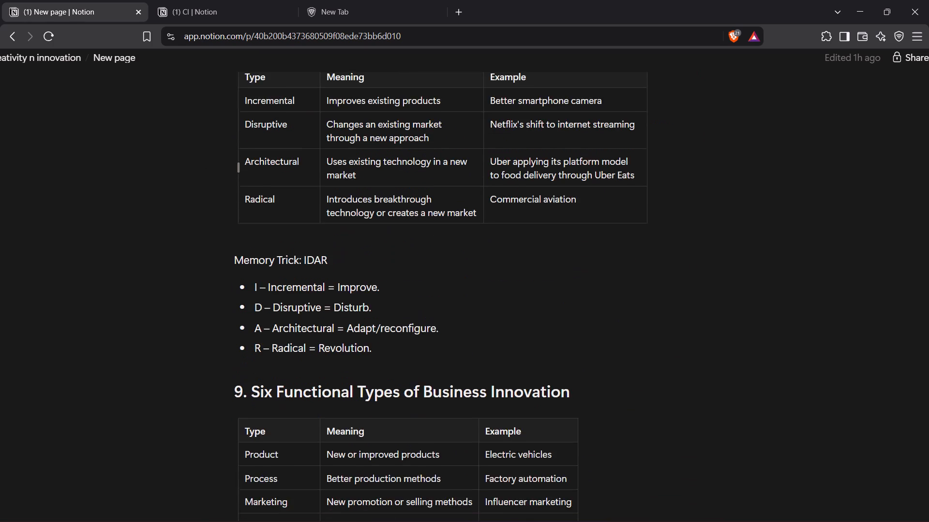
scroll(358, 181, down, 5)
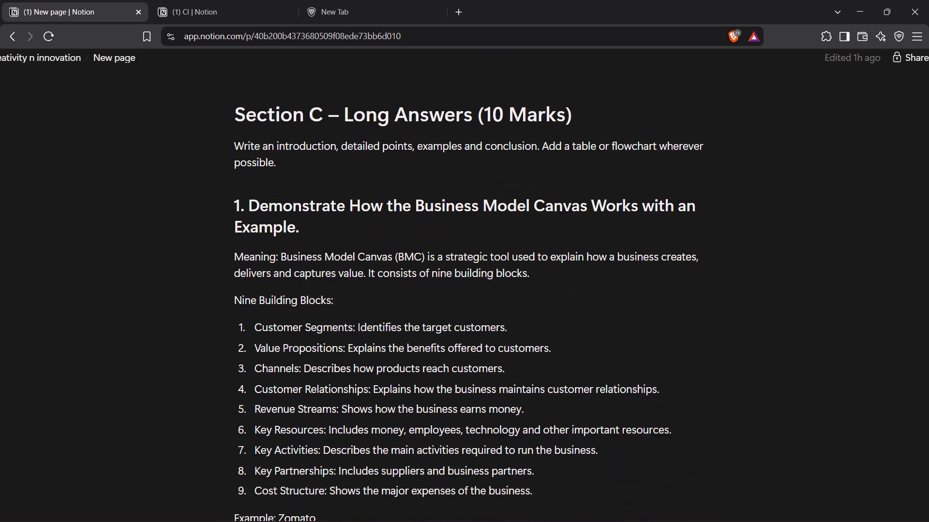
Read Section C question 1 on the Business Model Canvas, including the nine building blocks, the Zomato example and the importance of BMC.
scroll(358, 181, down, 2)
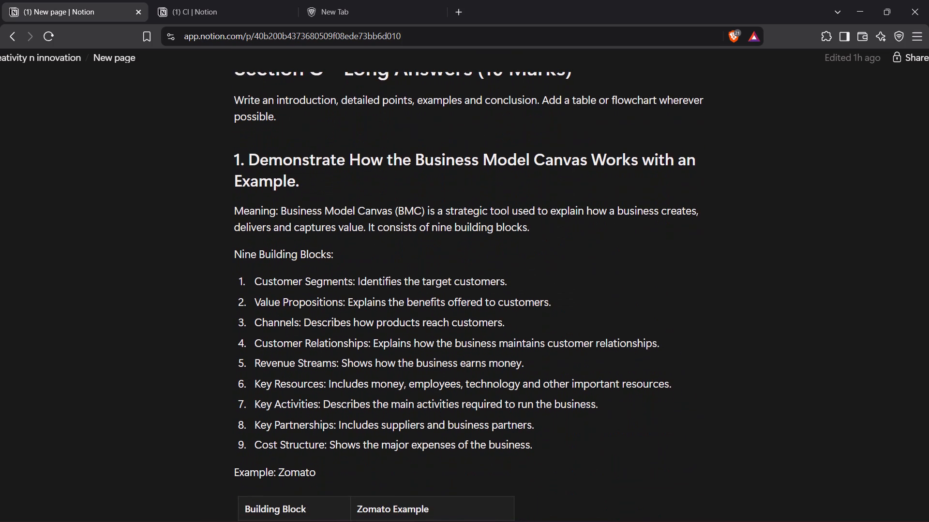
scroll(358, 181, down, 2)
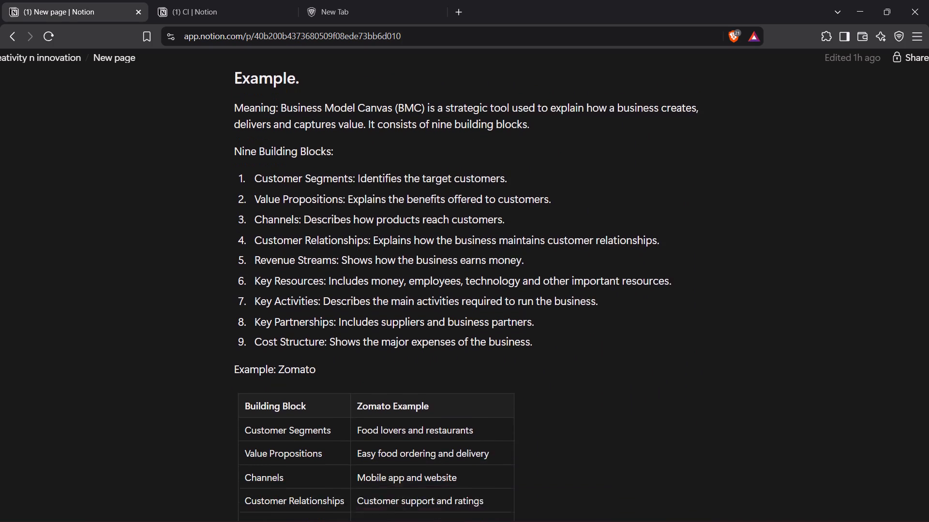
scroll(358, 181, down, 3)
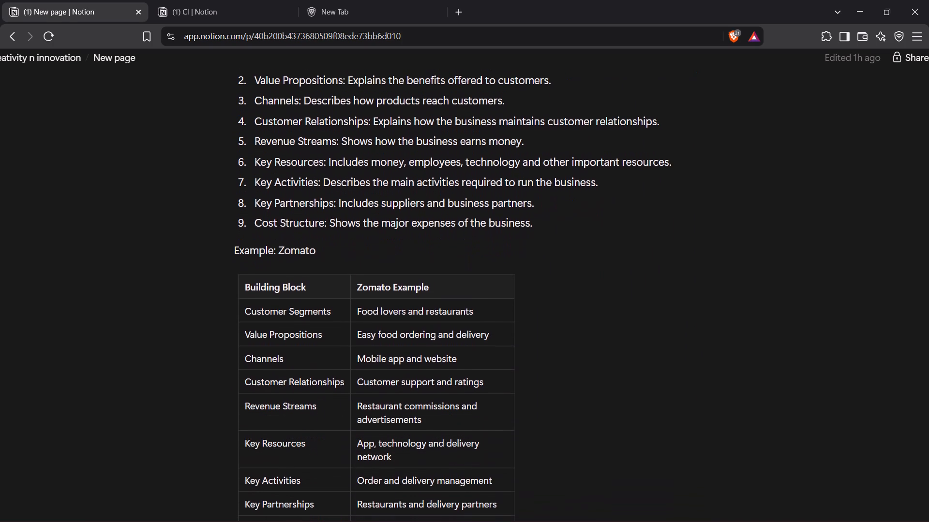
scroll(263, 441, down, 2)
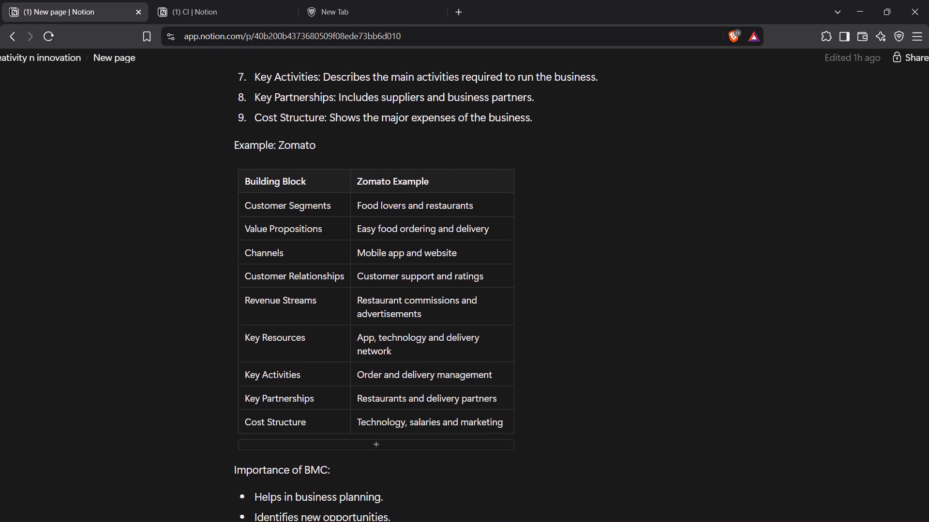
scroll(263, 441, down, 2)
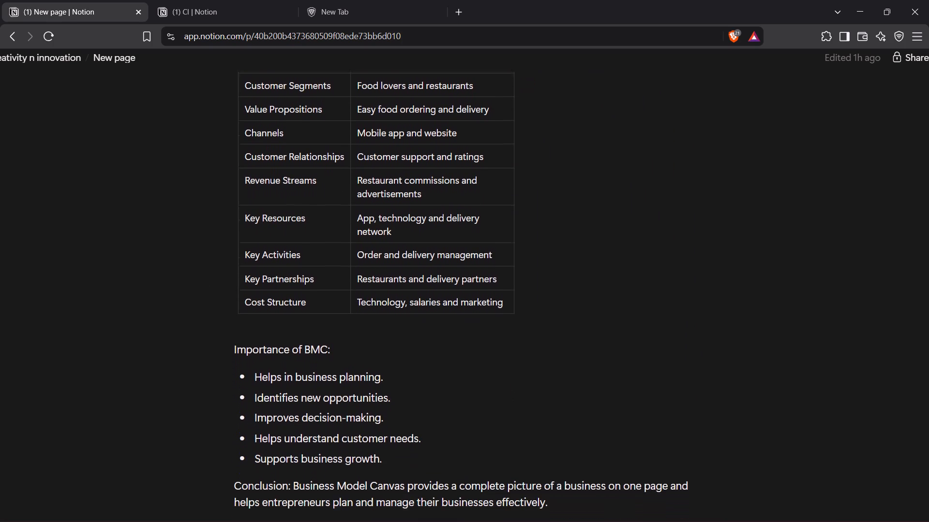
scroll(263, 441, down, 2)
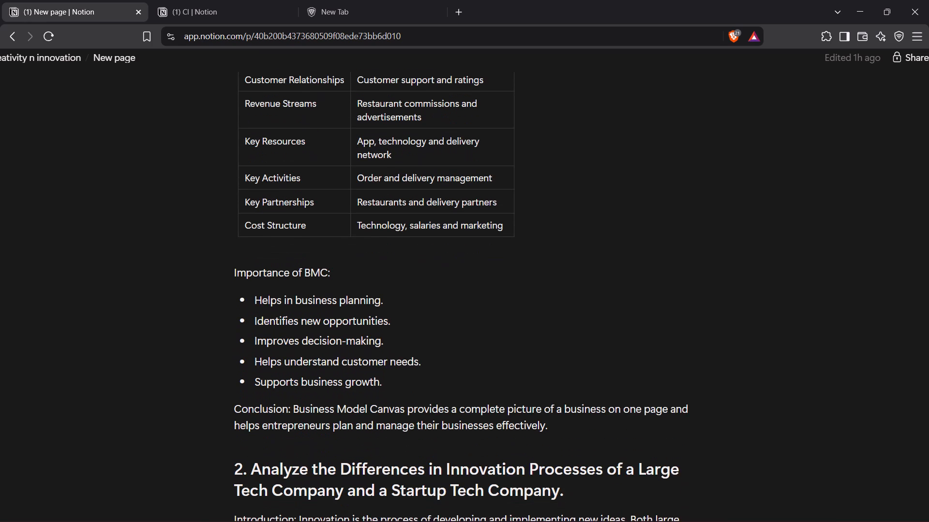
scroll(263, 441, down, 2)
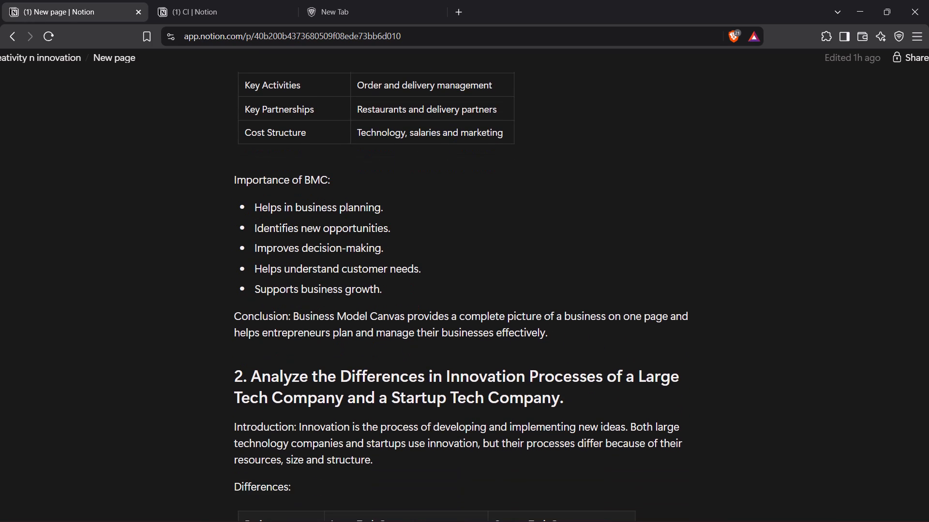
Read Section C question 2 comparing the innovation processes of a large tech company and a startup tech company.
scroll(263, 441, down, 3)
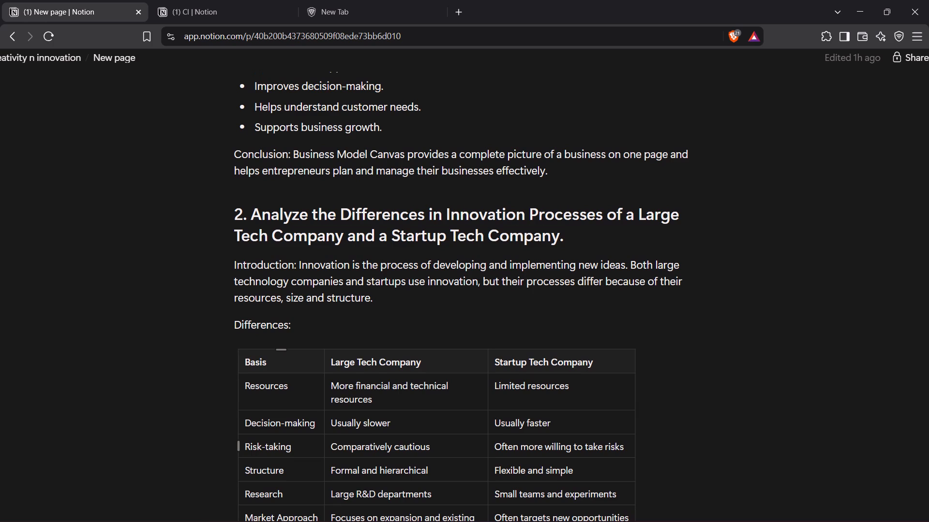
scroll(263, 441, down, 2)
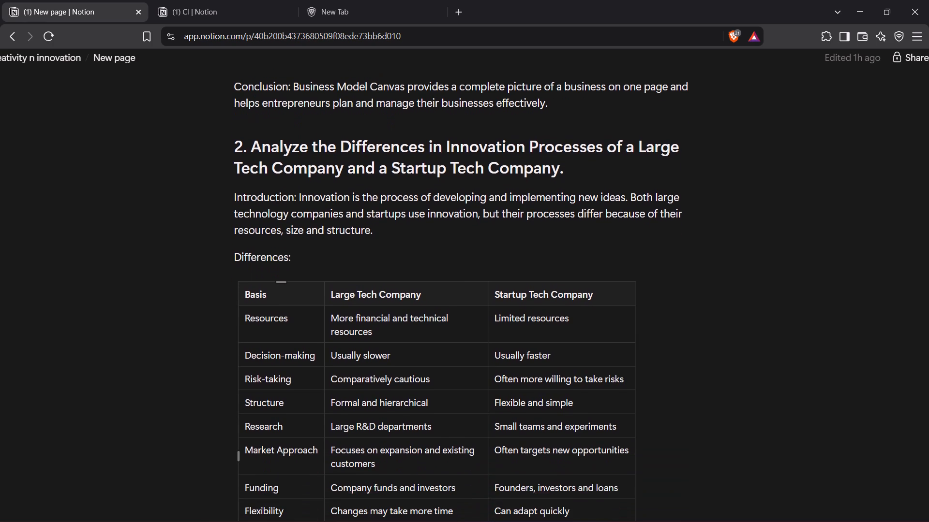
scroll(263, 441, down, 4)
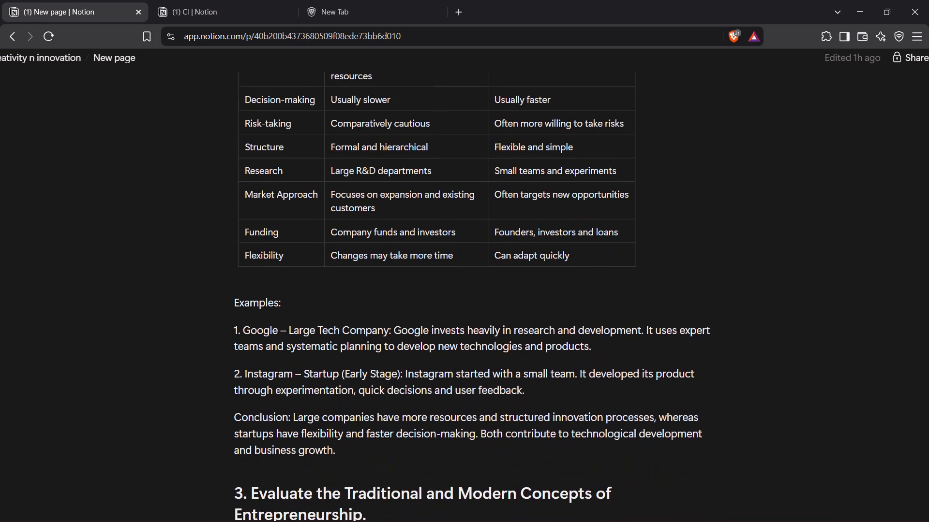
scroll(263, 441, down, 4)
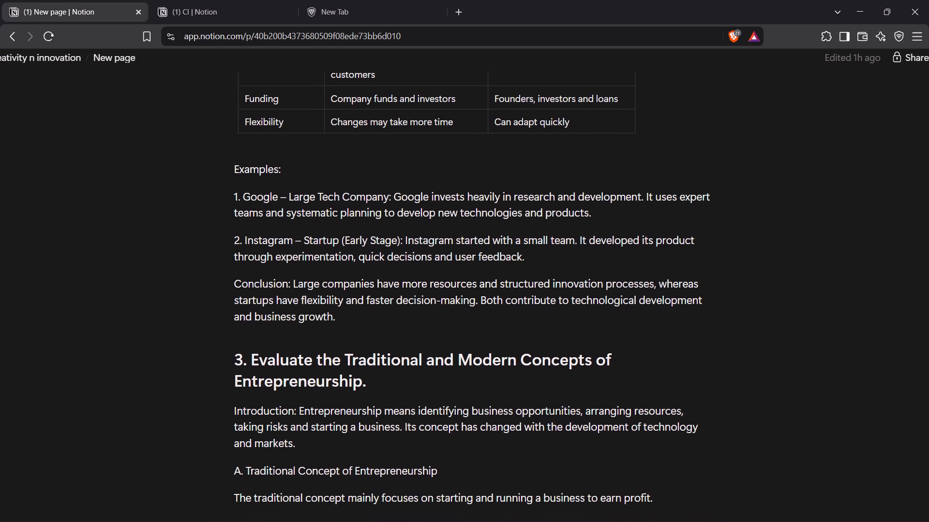
scroll(263, 441, down, 1)
Copy the Traditional versus Modern difference table from Section C question 3 on the concepts of entrepreneurship in the source notes.
scroll(263, 441, down, 1)
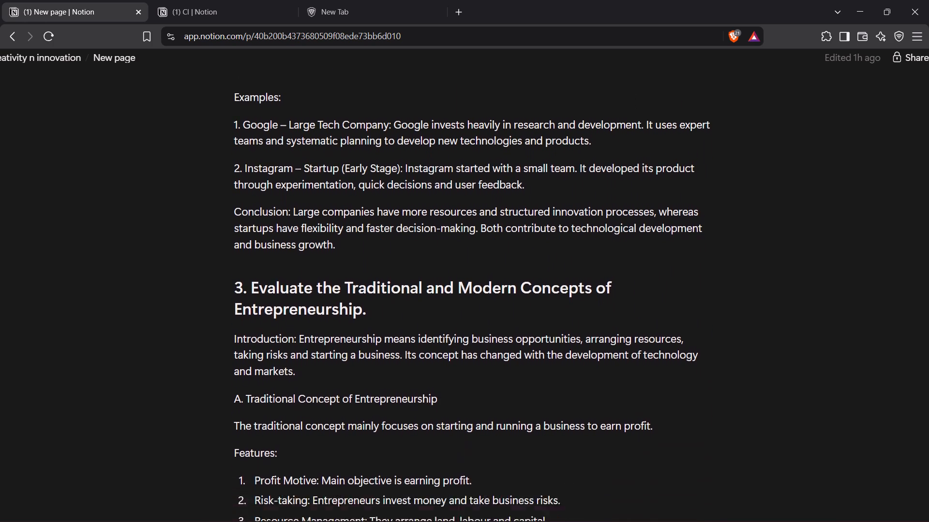
scroll(263, 441, down, 5)
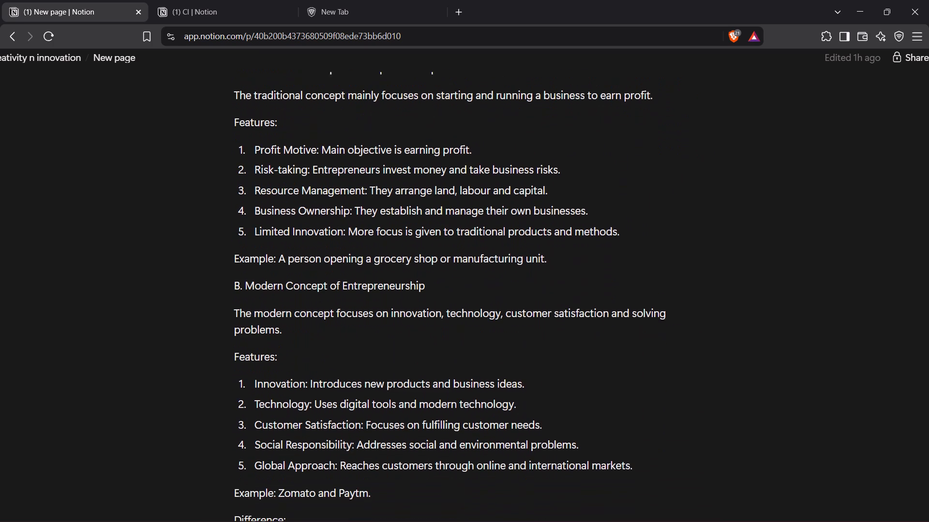
scroll(263, 441, down, 4)
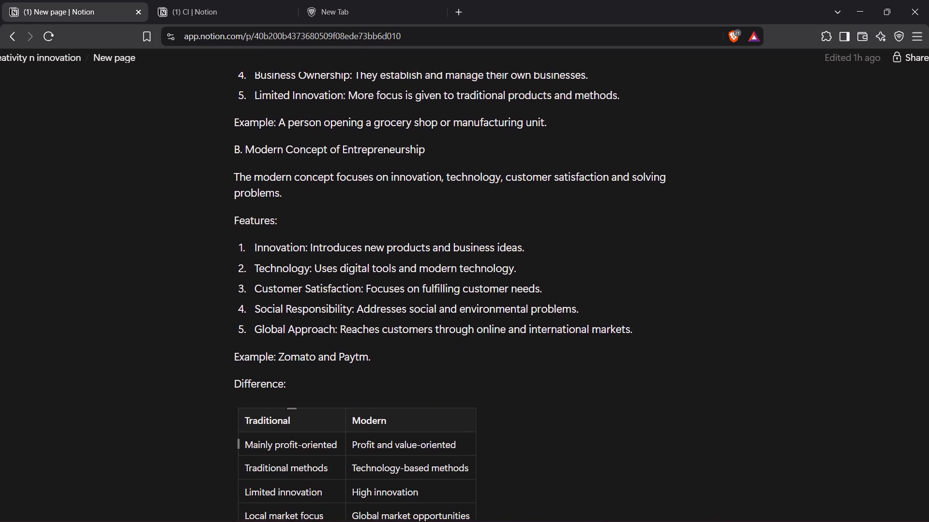
scroll(263, 441, down, 3)
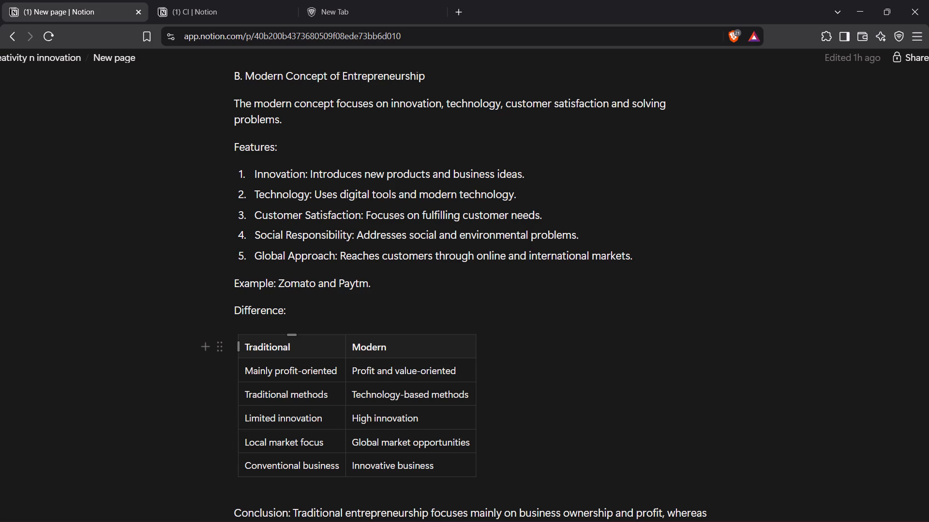
click(218, 346)
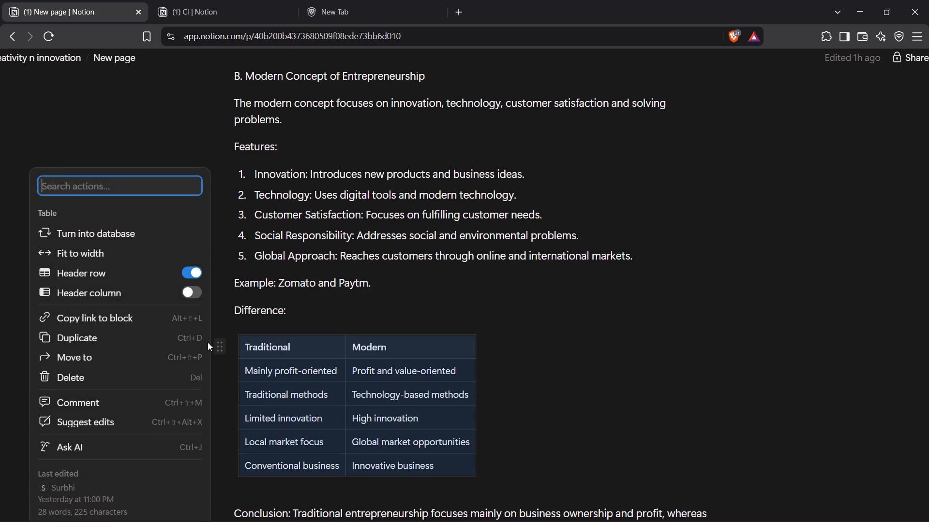
click(226, 377)
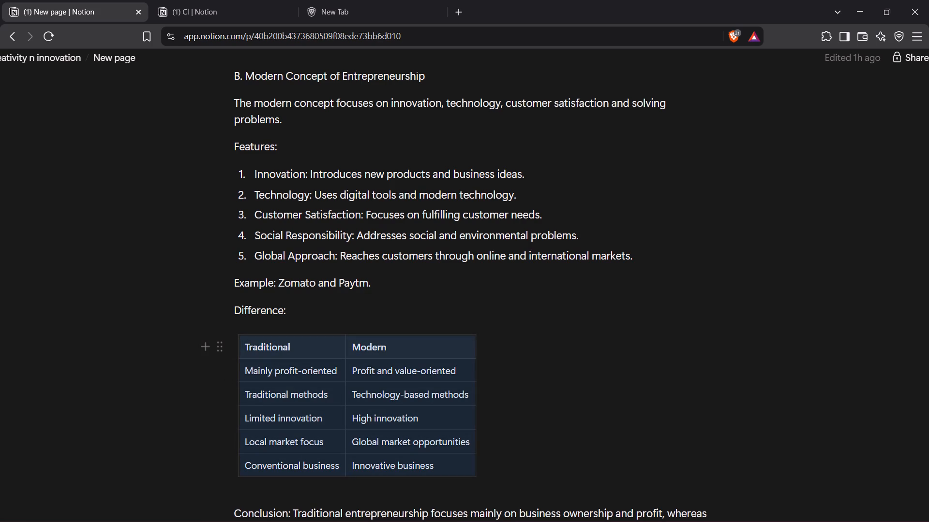
key(ctrl+c)
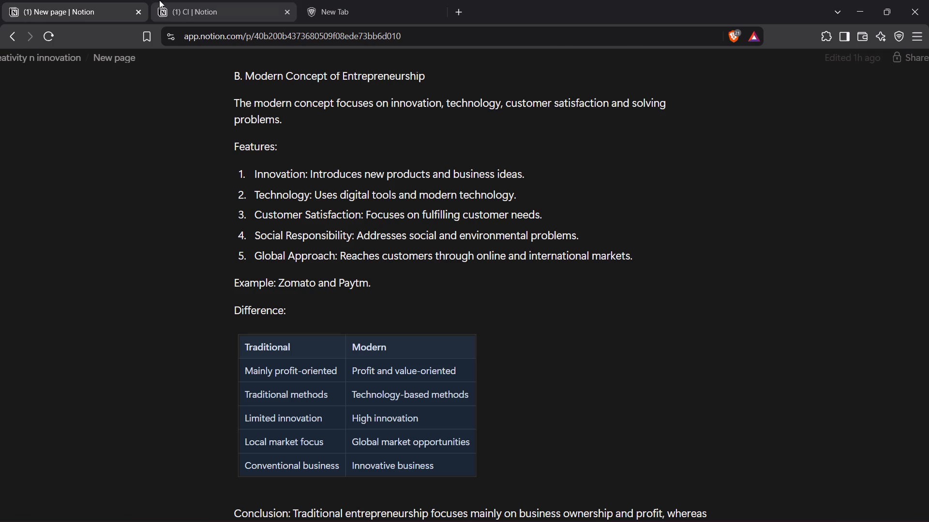
Paste the copied Traditional versus Modern table at the end of CI, beneath the ESPTGM memory trick line.
click(159, 0)
scroll(374, 491, down, 5)
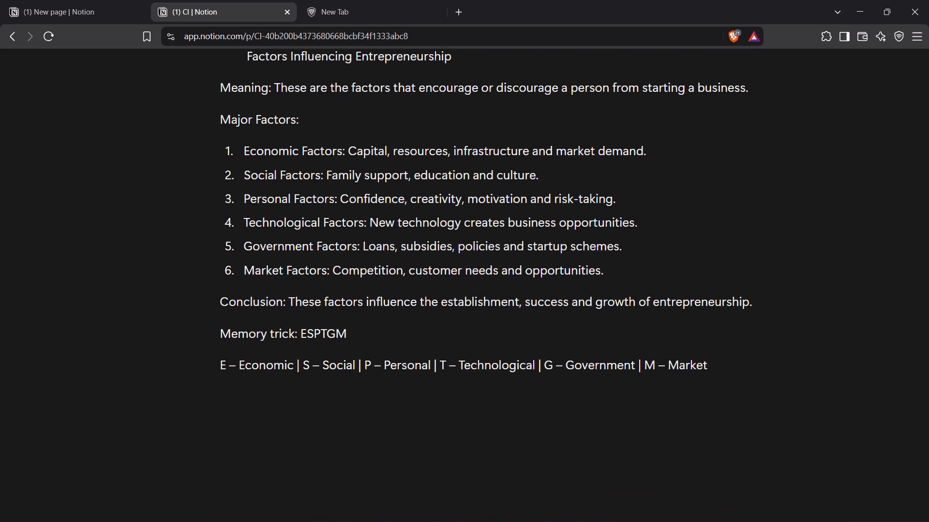
scroll(794, 358, down, 3)
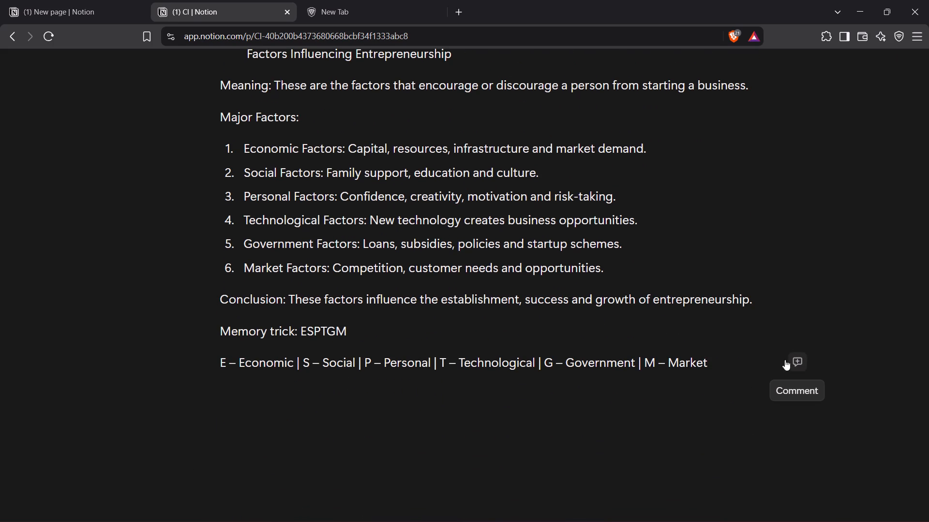
click(753, 354)
key(shift+Return)
key(ctrl+v)
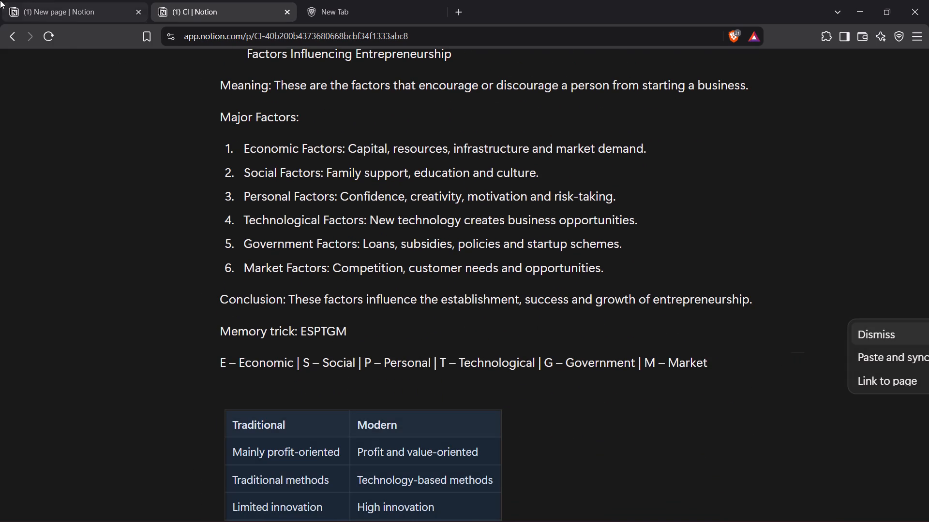
Read Section C question 4 in the source notes on real-world entrepreneurs, from the Tata Group to Nykaa, including their impact.
click(0, 0)
scroll(318, 412, down, 1)
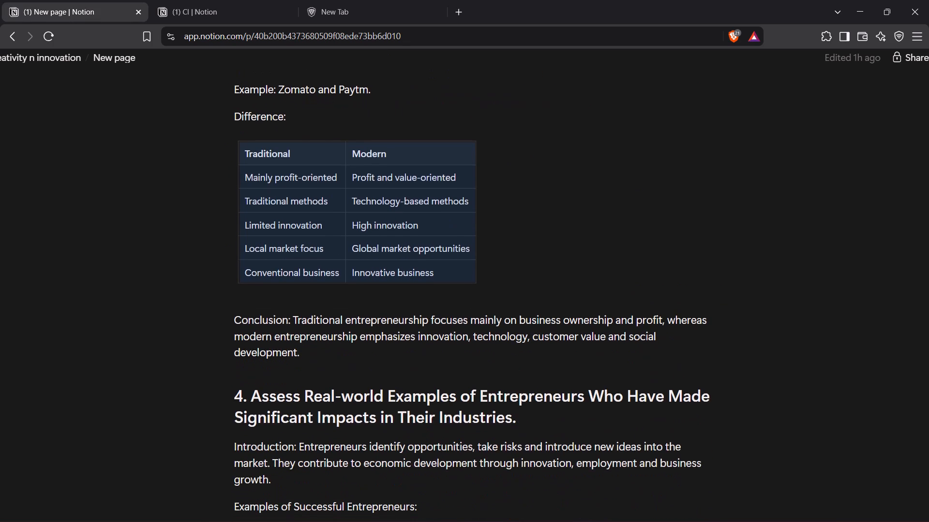
scroll(318, 412, down, 3)
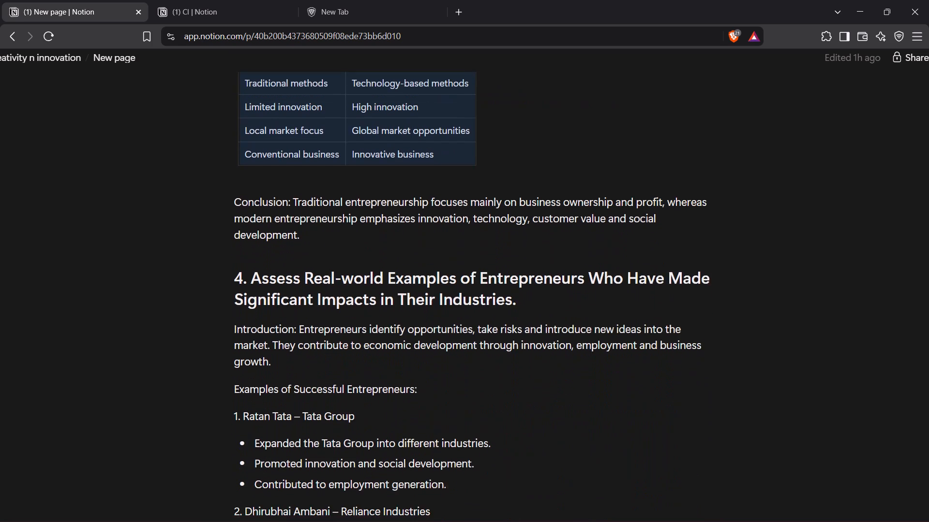
scroll(318, 412, down, 3)
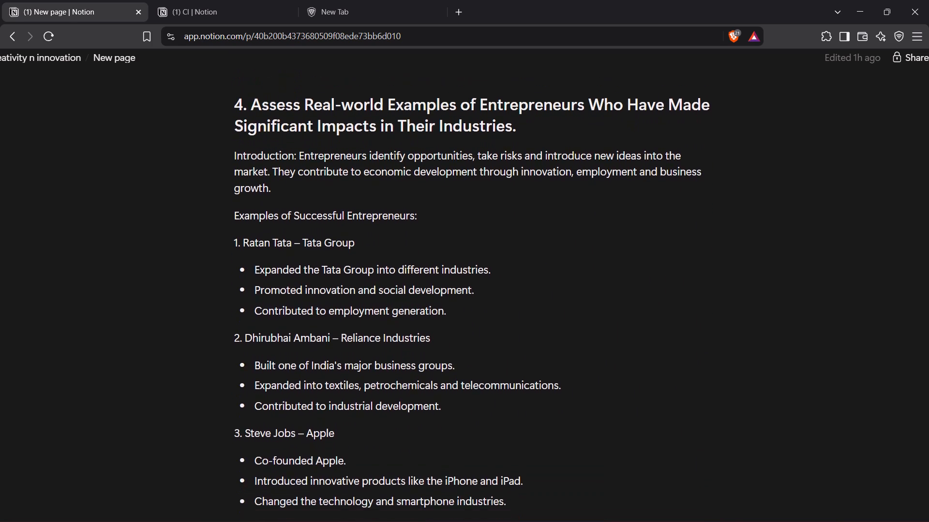
scroll(318, 412, down, 4)
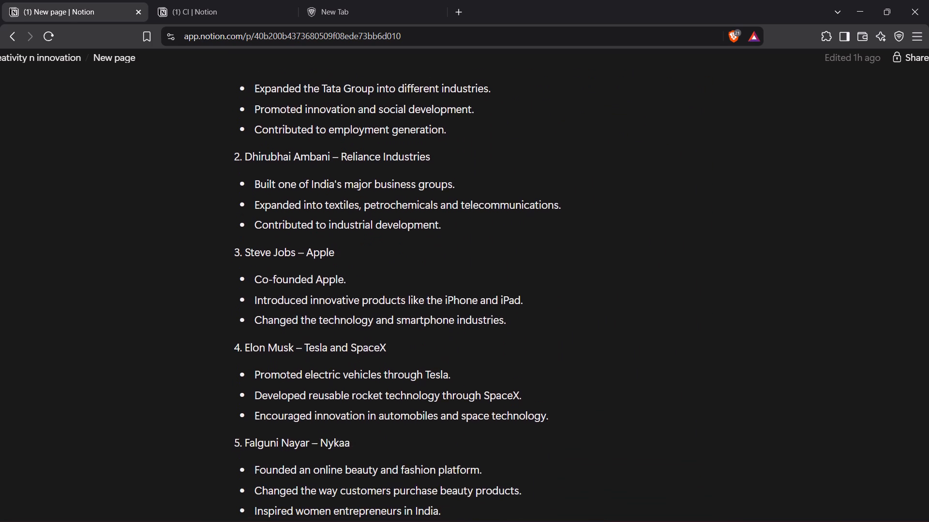
scroll(318, 412, down, 3)
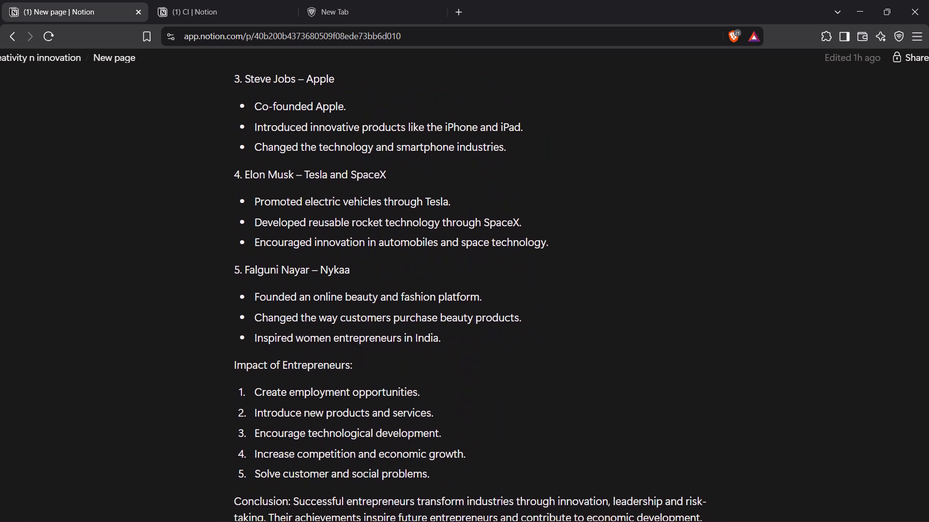
scroll(318, 412, down, 3)
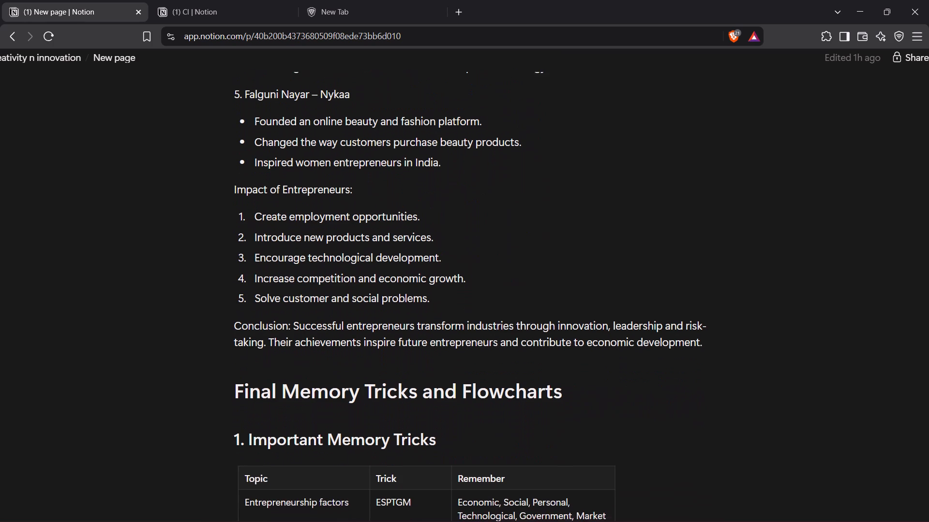
Copy the Entrepreneur characteristics row with the CRIL-DOR trick from the Important Memory Tricks table in the source notes.
scroll(318, 412, down, 2)
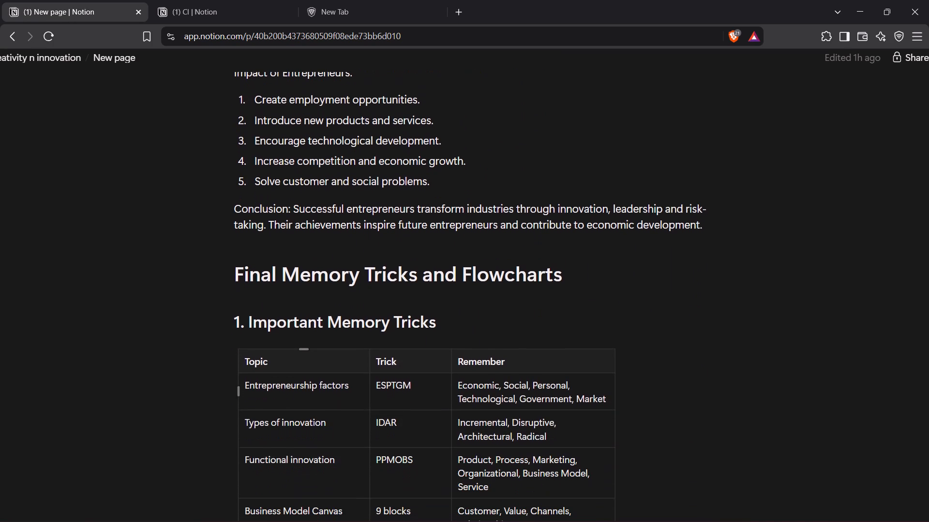
scroll(318, 412, down, 4)
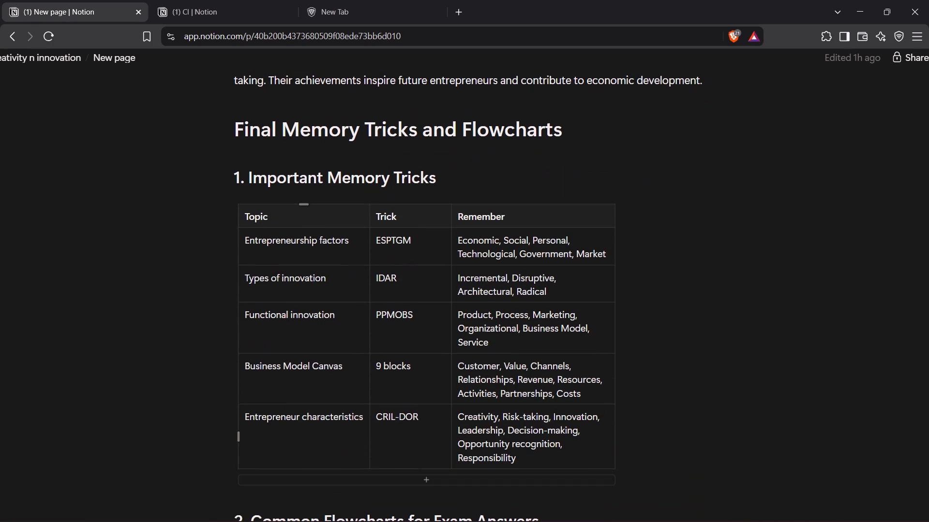
scroll(318, 412, down, 2)
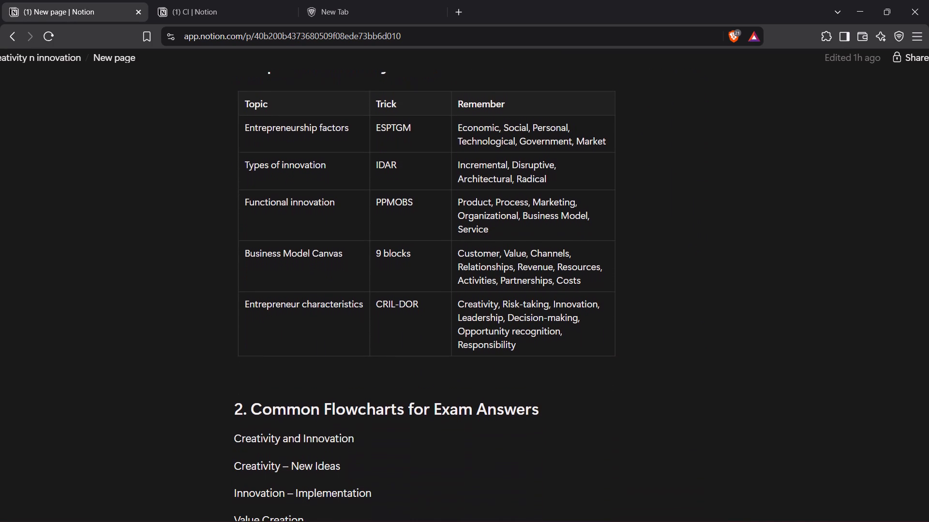
scroll(318, 412, down, 2)
scroll(318, 412, up, 1)
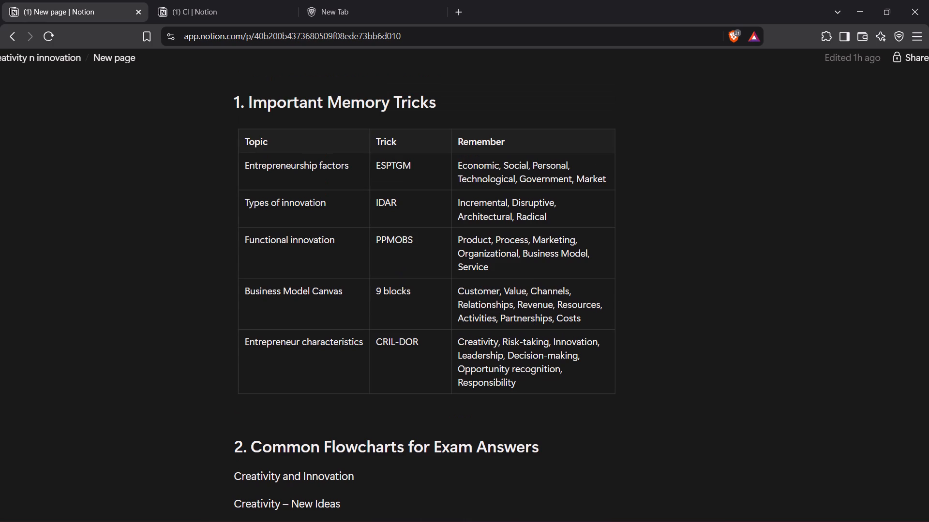
click(247, 338)
drag(247, 338, 306, 318)
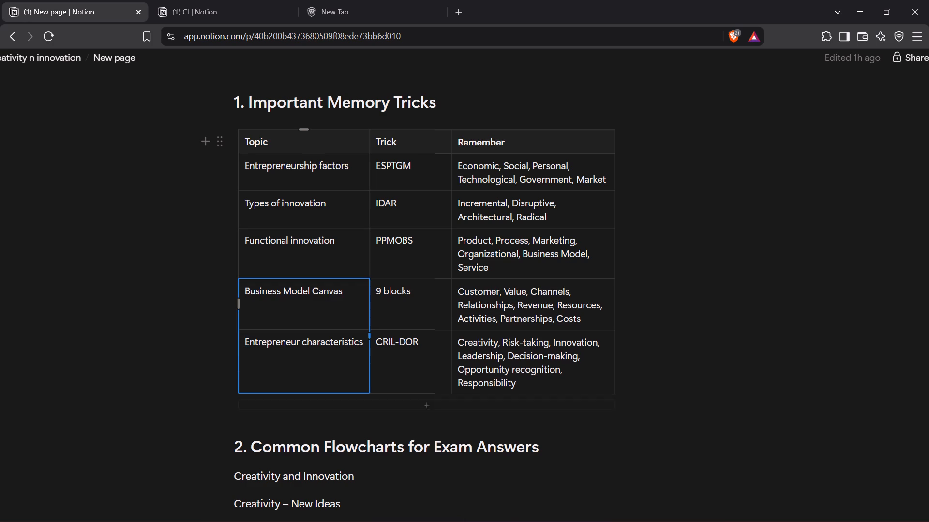
drag(306, 318, 522, 375)
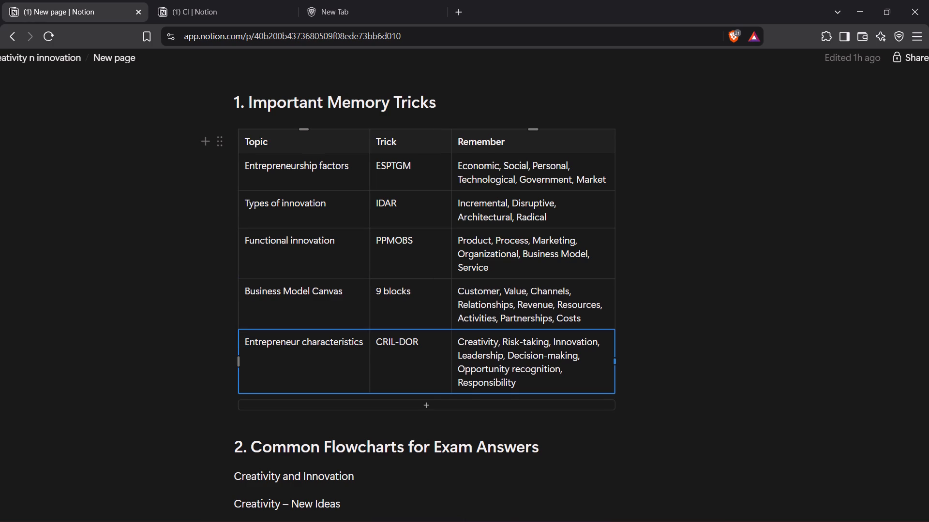
key(ctrl+c)
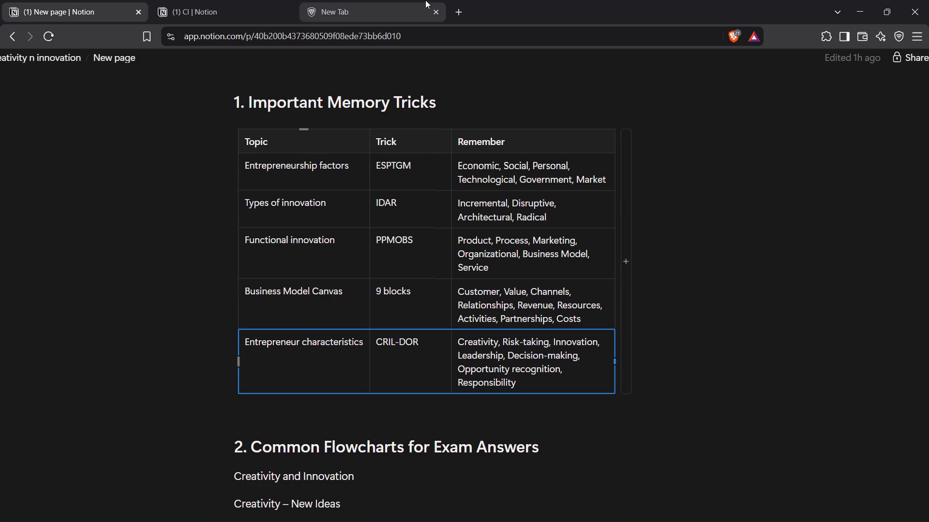
Paste the copied CRIL-DOR row at the end of CI, beneath the Traditional versus Modern table.
click(266, 0)
scroll(41, 431, down, 10)
click(440, 395)
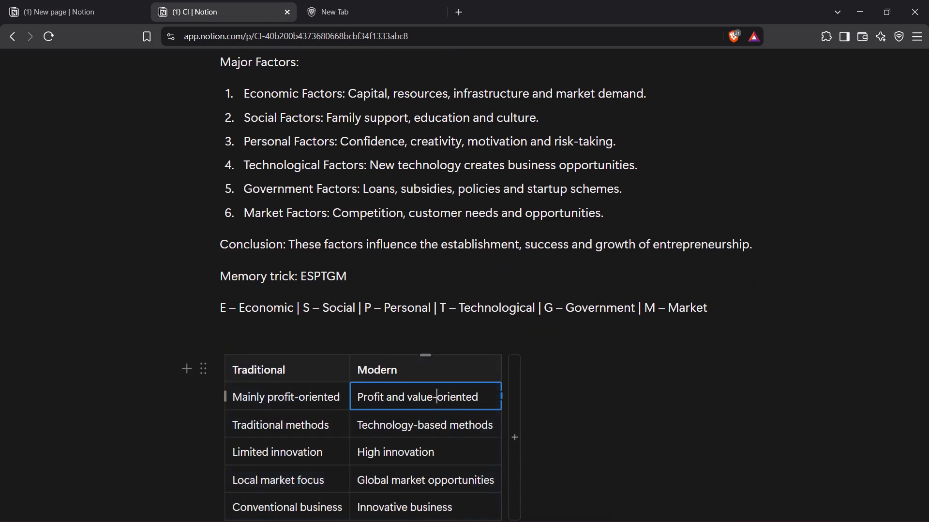
click(652, 440)
scroll(652, 440, down, 4)
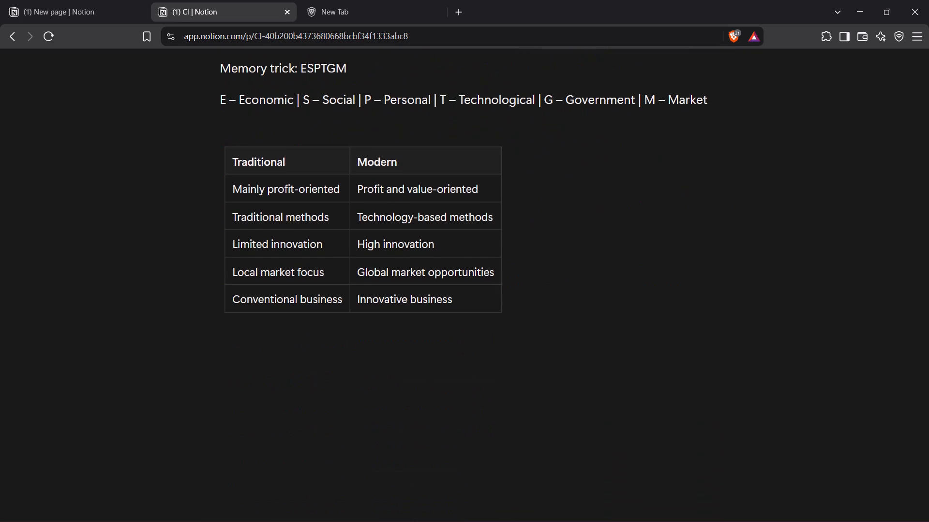
click(251, 393)
key(ctrl+v)
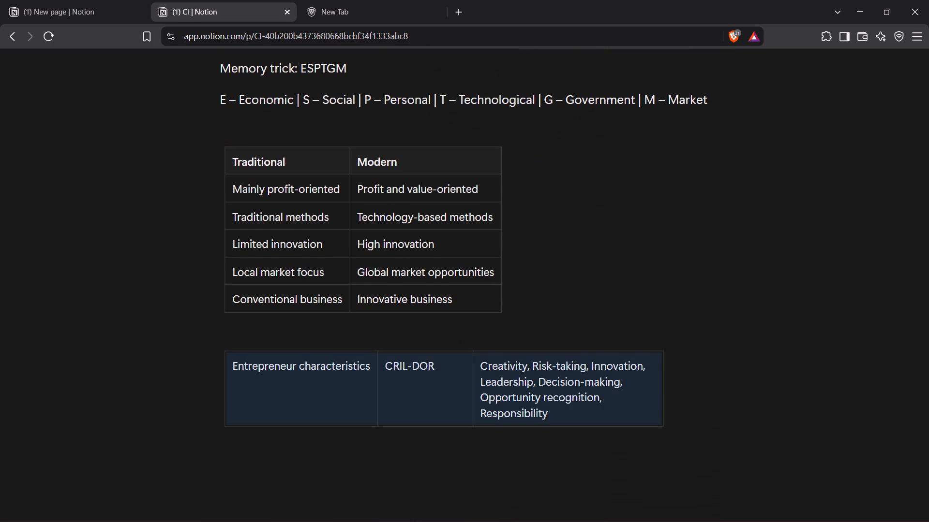
Skim the common flowcharts at the end of the source notes and look back over the Section C and B answers.
click(15, 0)
scroll(258, 364, down, 1)
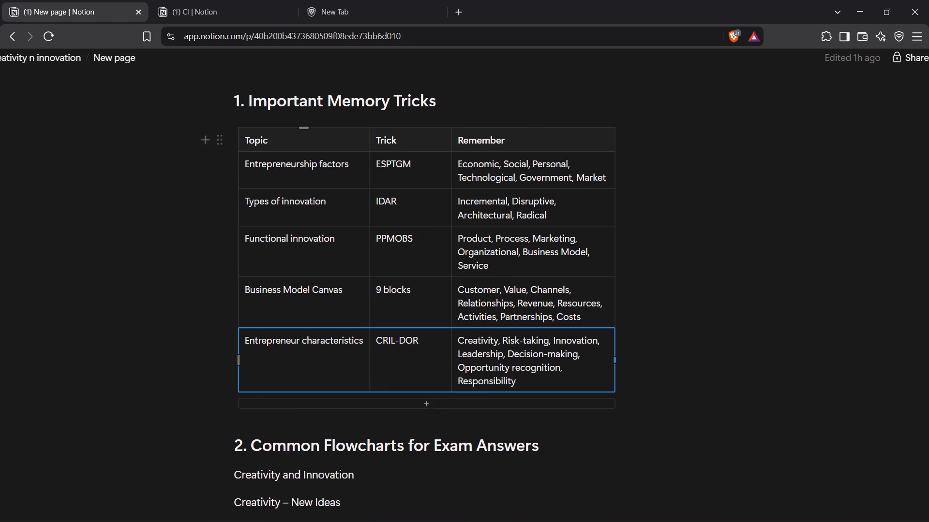
scroll(258, 364, down, 5)
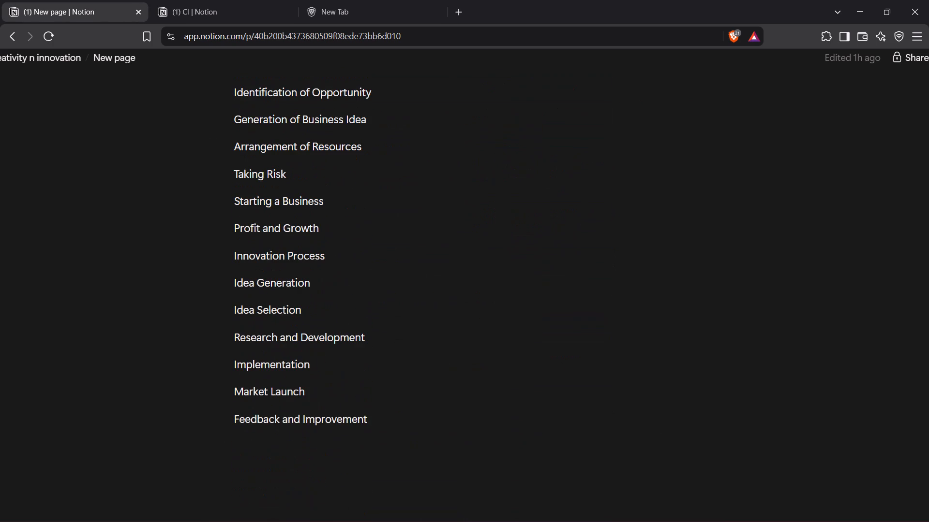
scroll(258, 364, up, 10)
scroll(258, 364, up, 15)
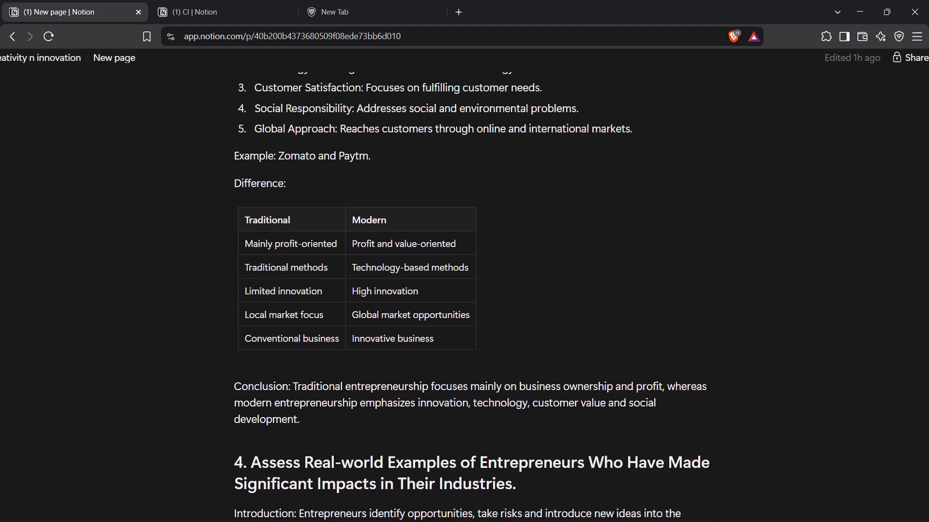
scroll(258, 364, up, 9)
scroll(258, 364, up, 19)
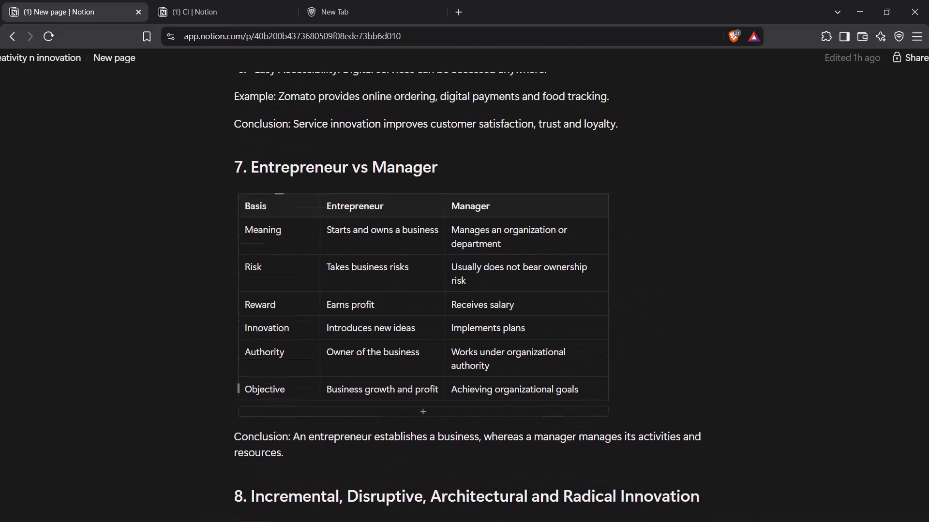
scroll(258, 364, up, 2)
Review the compiled CI notes from the creativity definition at the top through to the CRIL-DOR row at the end.
click(175, 4)
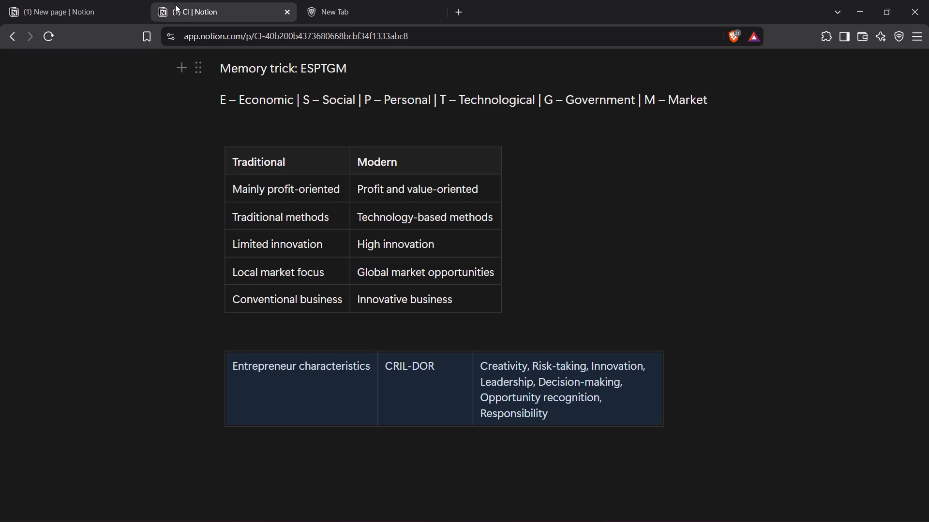
scroll(235, 260, up, 17)
scroll(235, 260, up, 12)
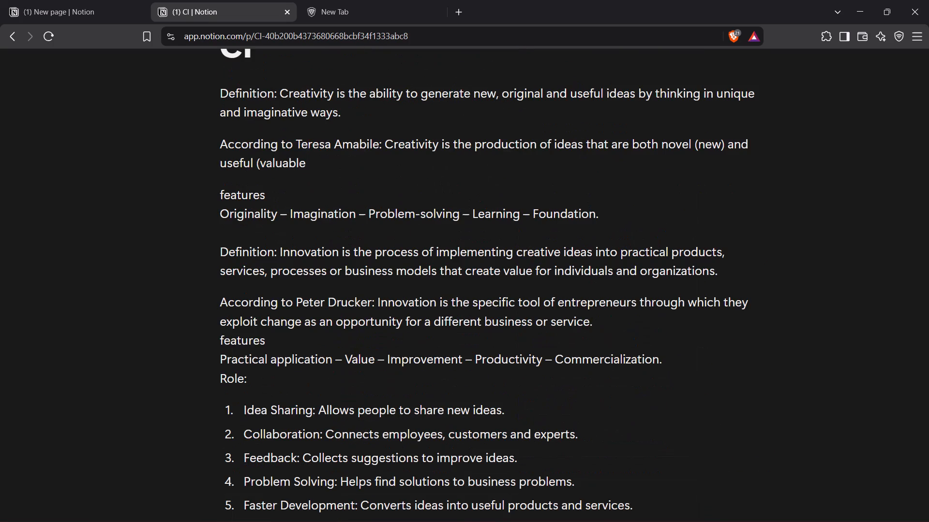
scroll(235, 260, up, 5)
scroll(220, 17, up, 1)
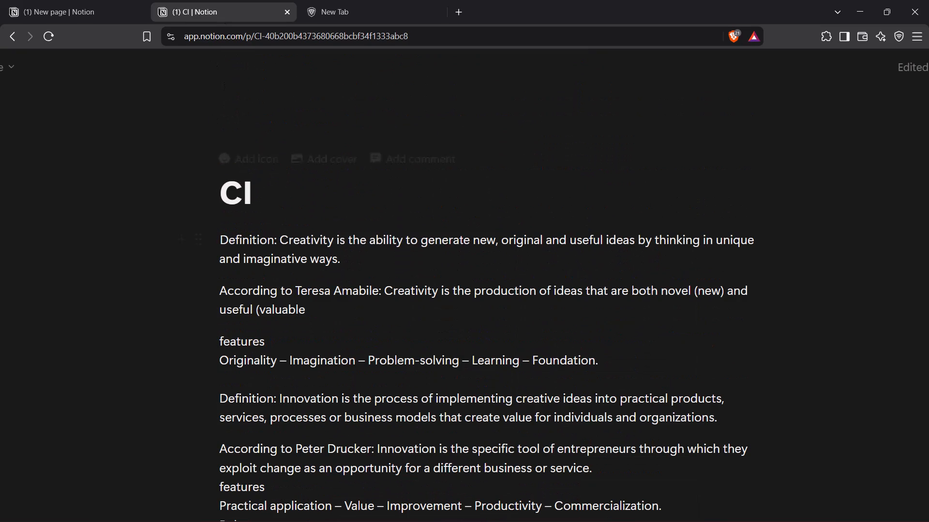
scroll(261, 390, down, 16)
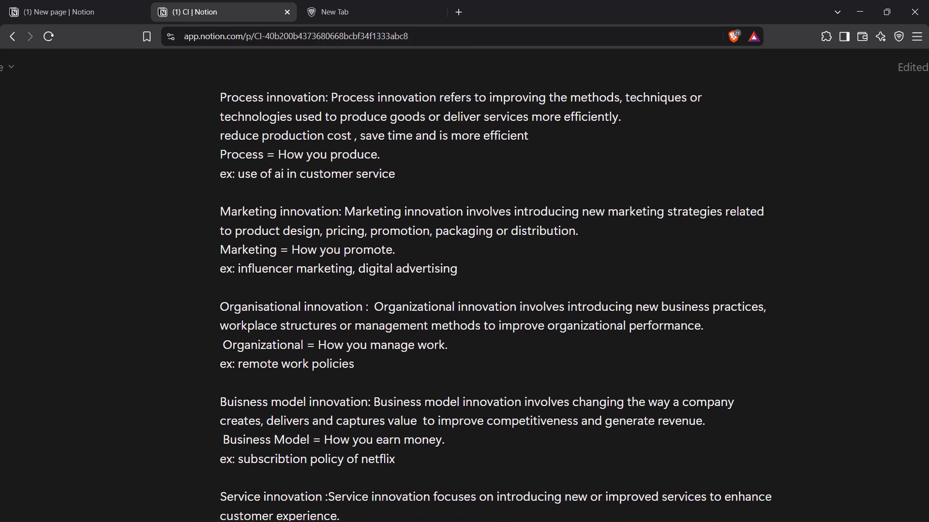
scroll(261, 390, down, 6)
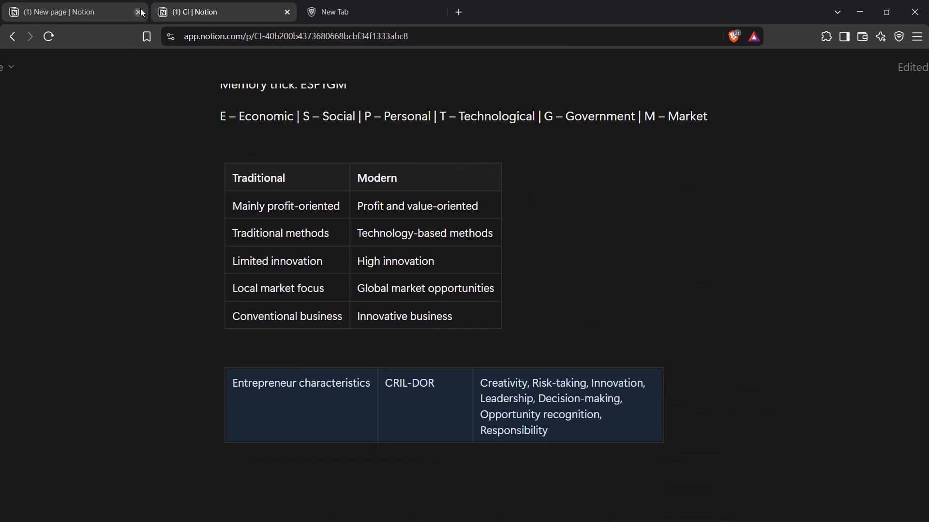
Close the source notes page and return to the CI page.
click(140, 8)
click(226, 0)
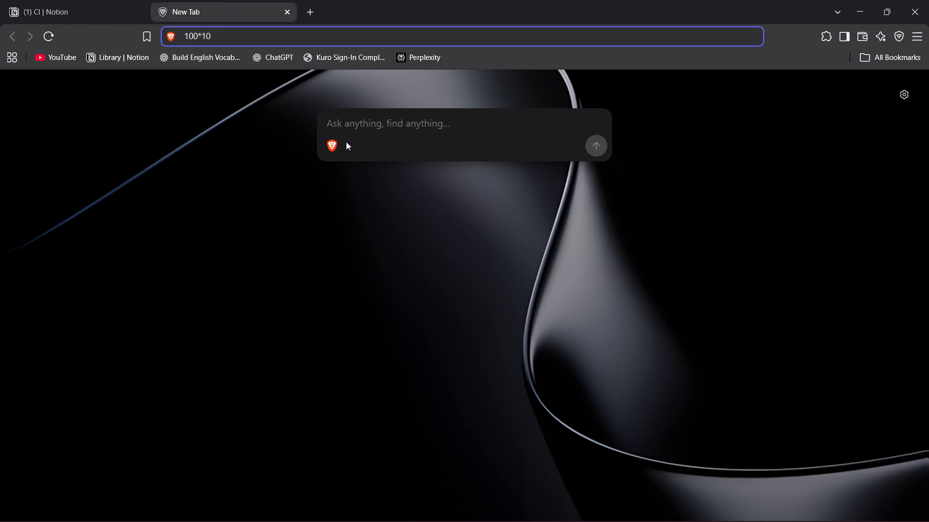
click(82, 0)
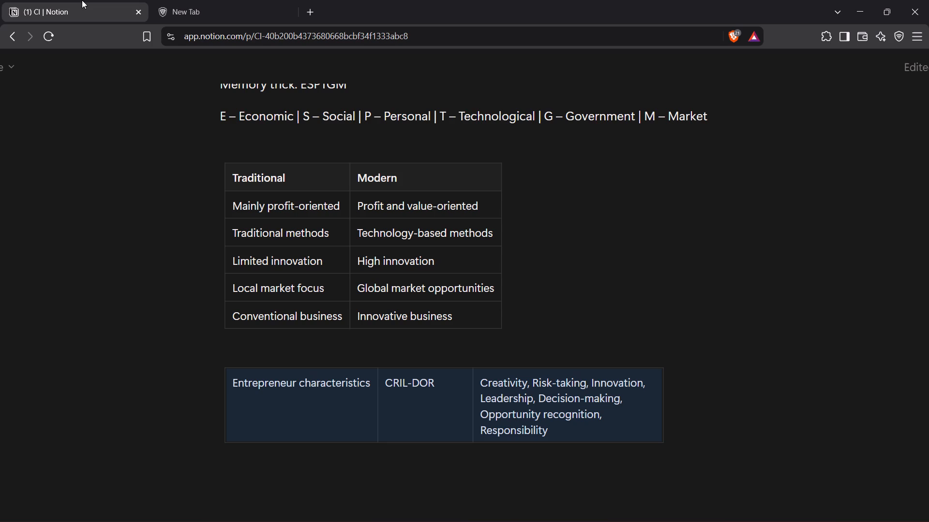
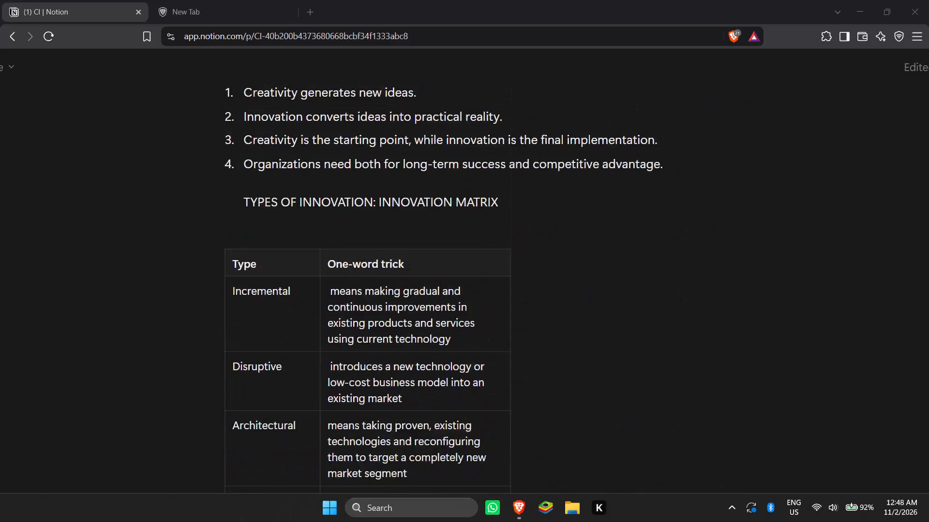
Skim the creativity and innovation tables in the CI notes and close the browser window.
scroll(638, 188, up, 20)
scroll(638, 188, down, 8)
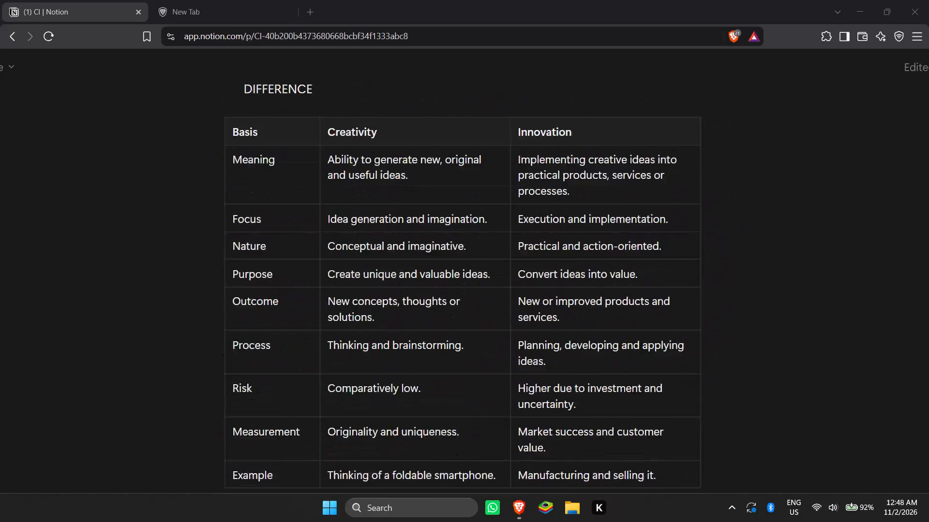
scroll(638, 188, down, 12)
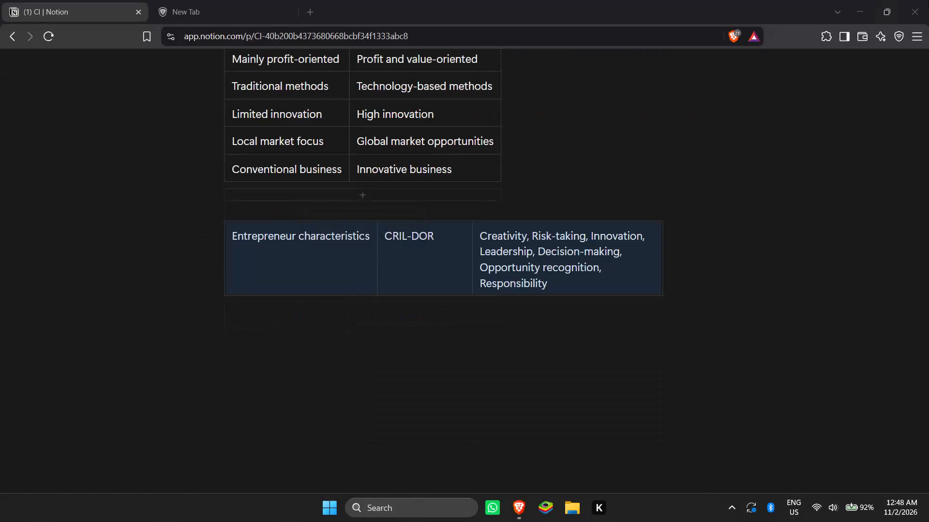
click(928, 0)
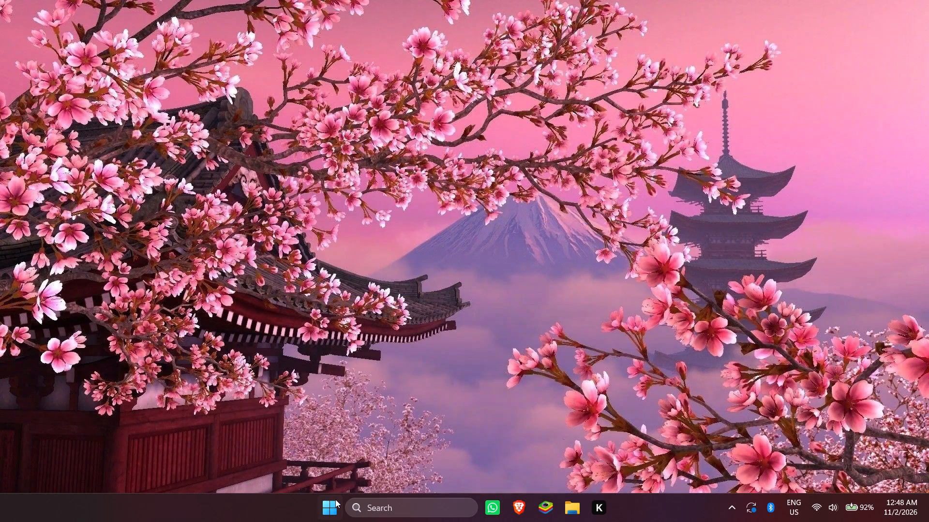
Bring up the computer's power options.
click(335, 501)
click(537, 468)
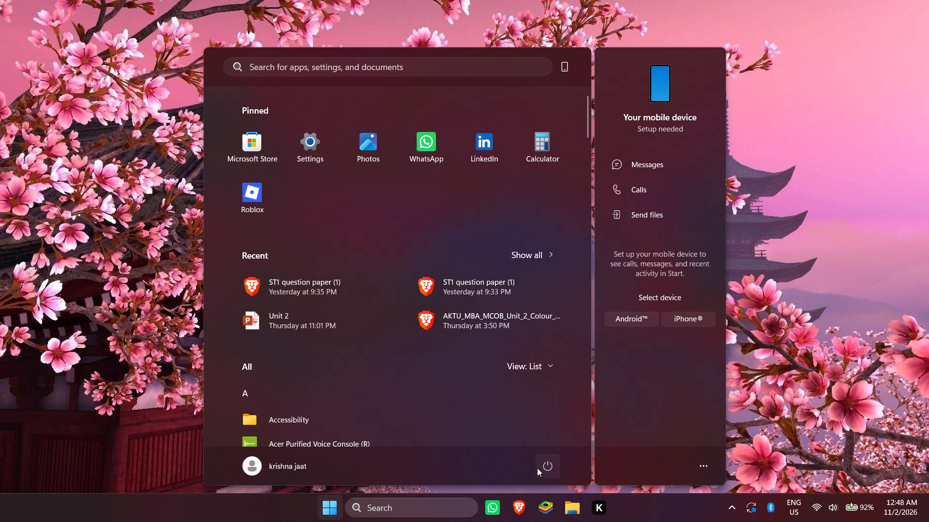